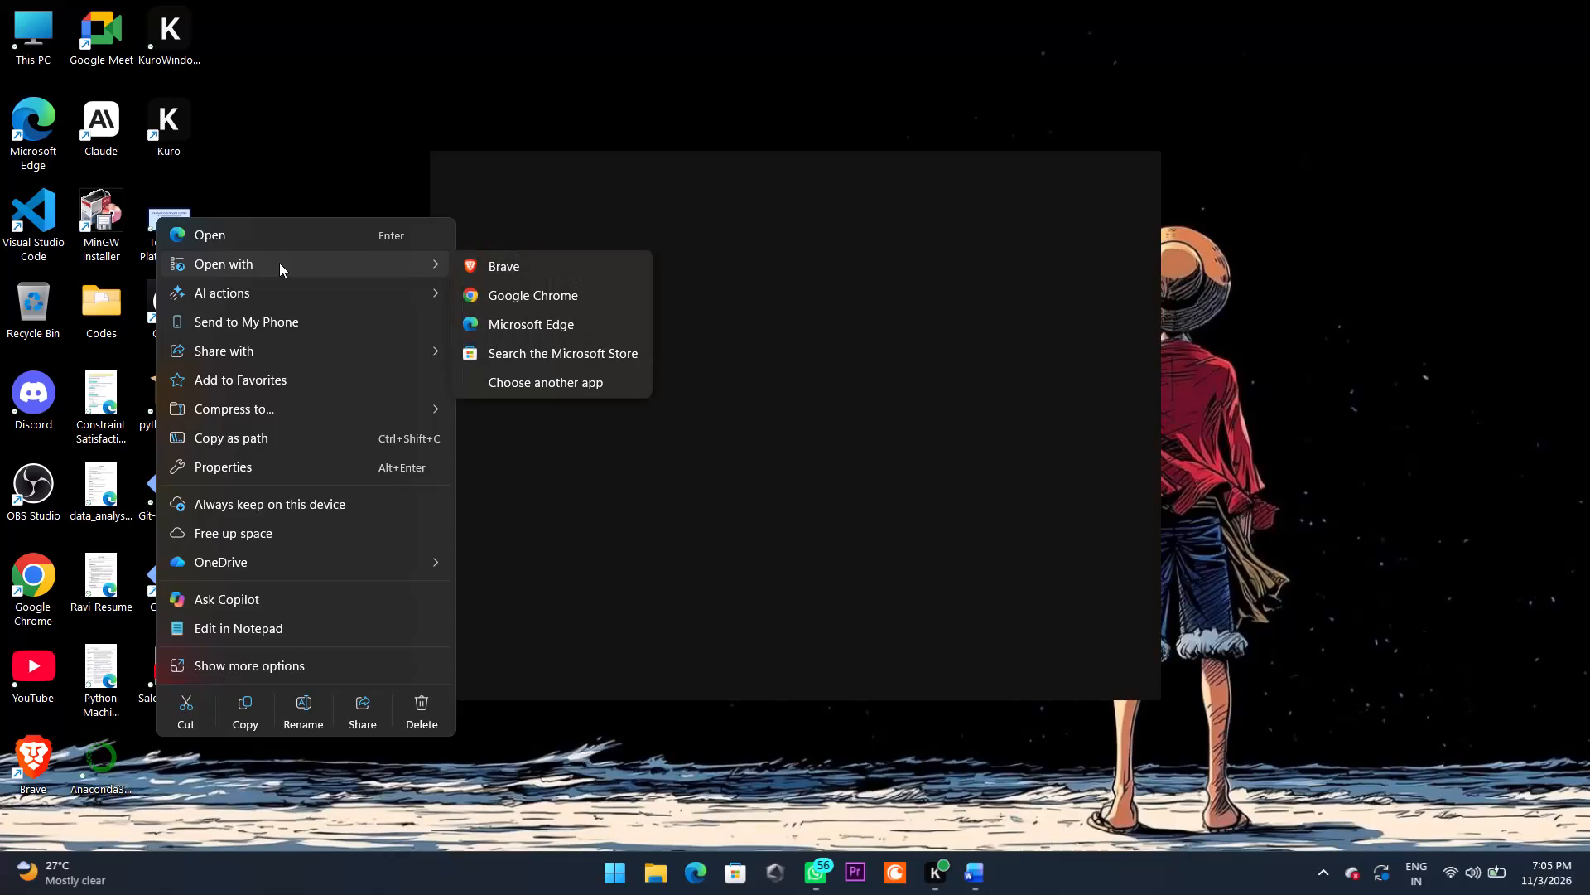
Choose Word as the app to open the résumé PDF saved on the Desktop.
left_click(549, 380)
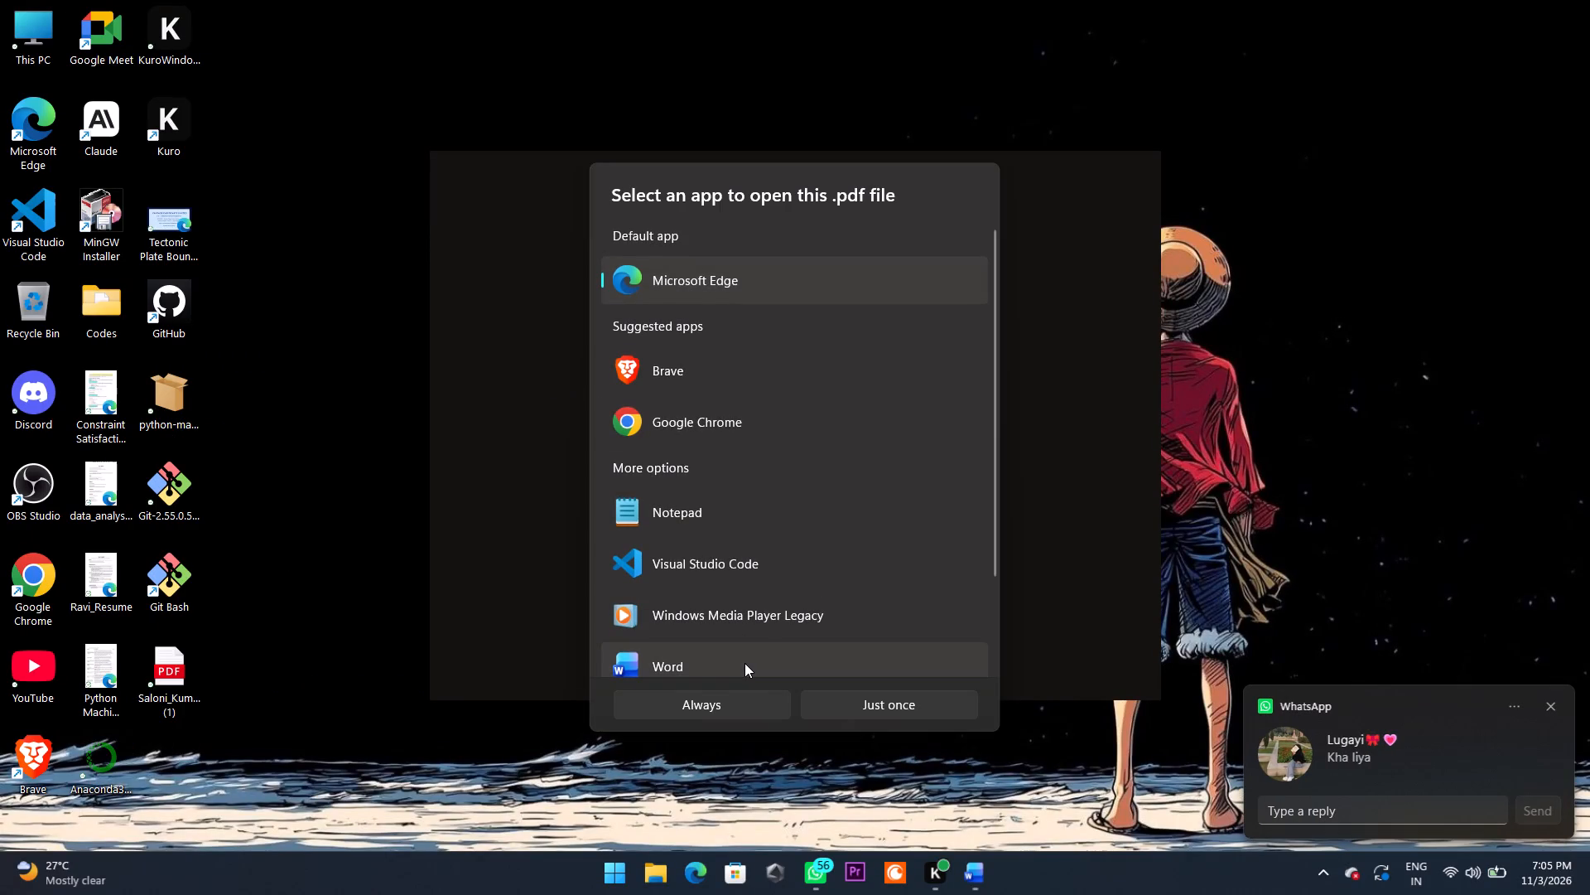
left_click(744, 663)
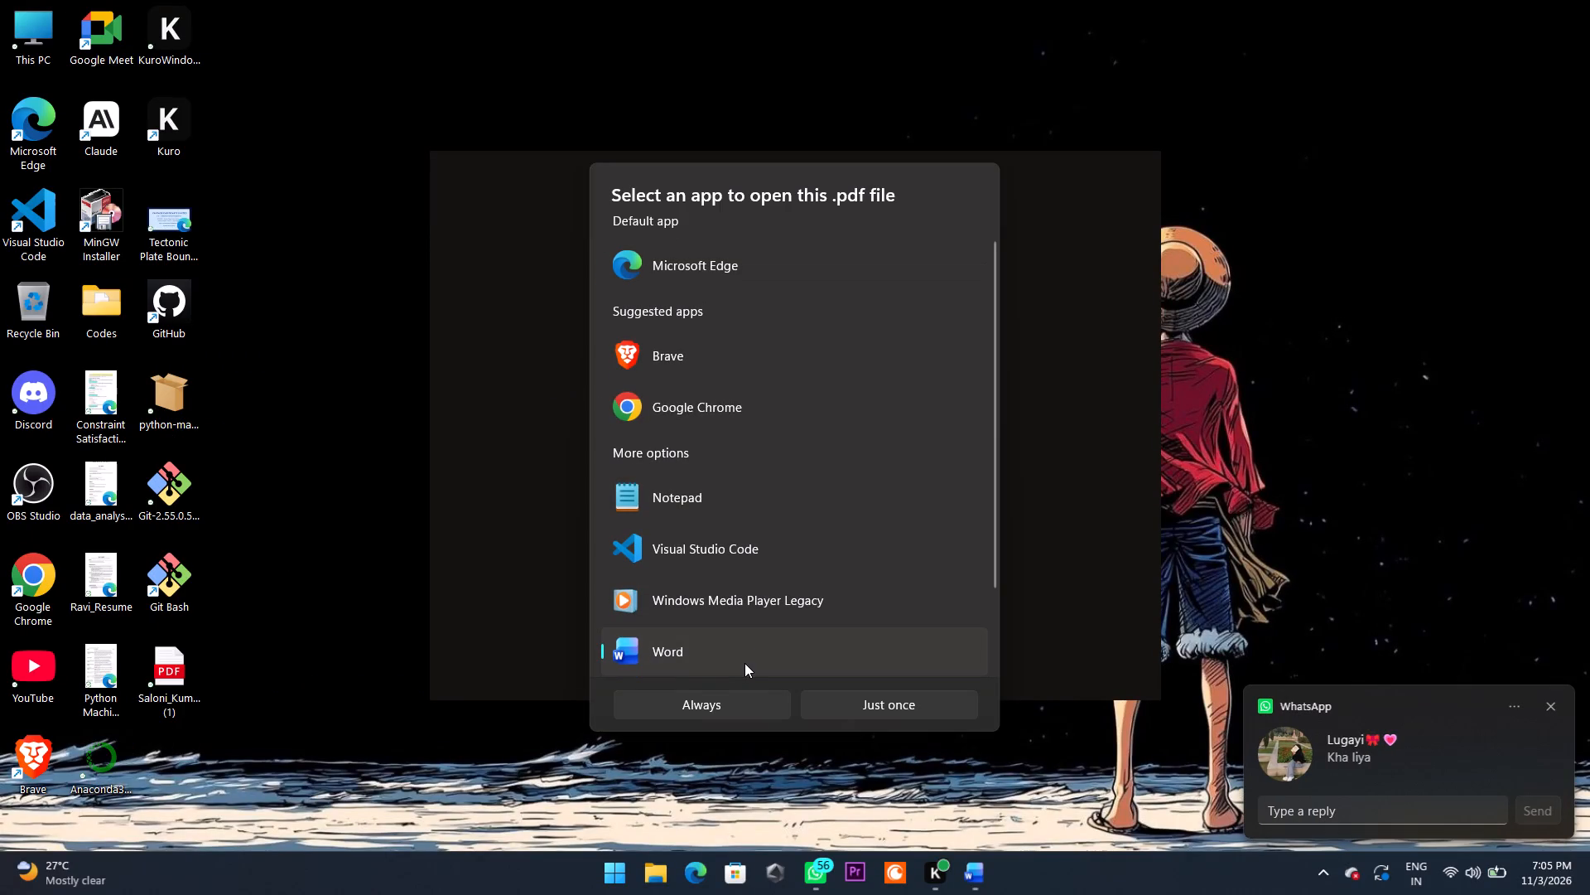
left_click(744, 663)
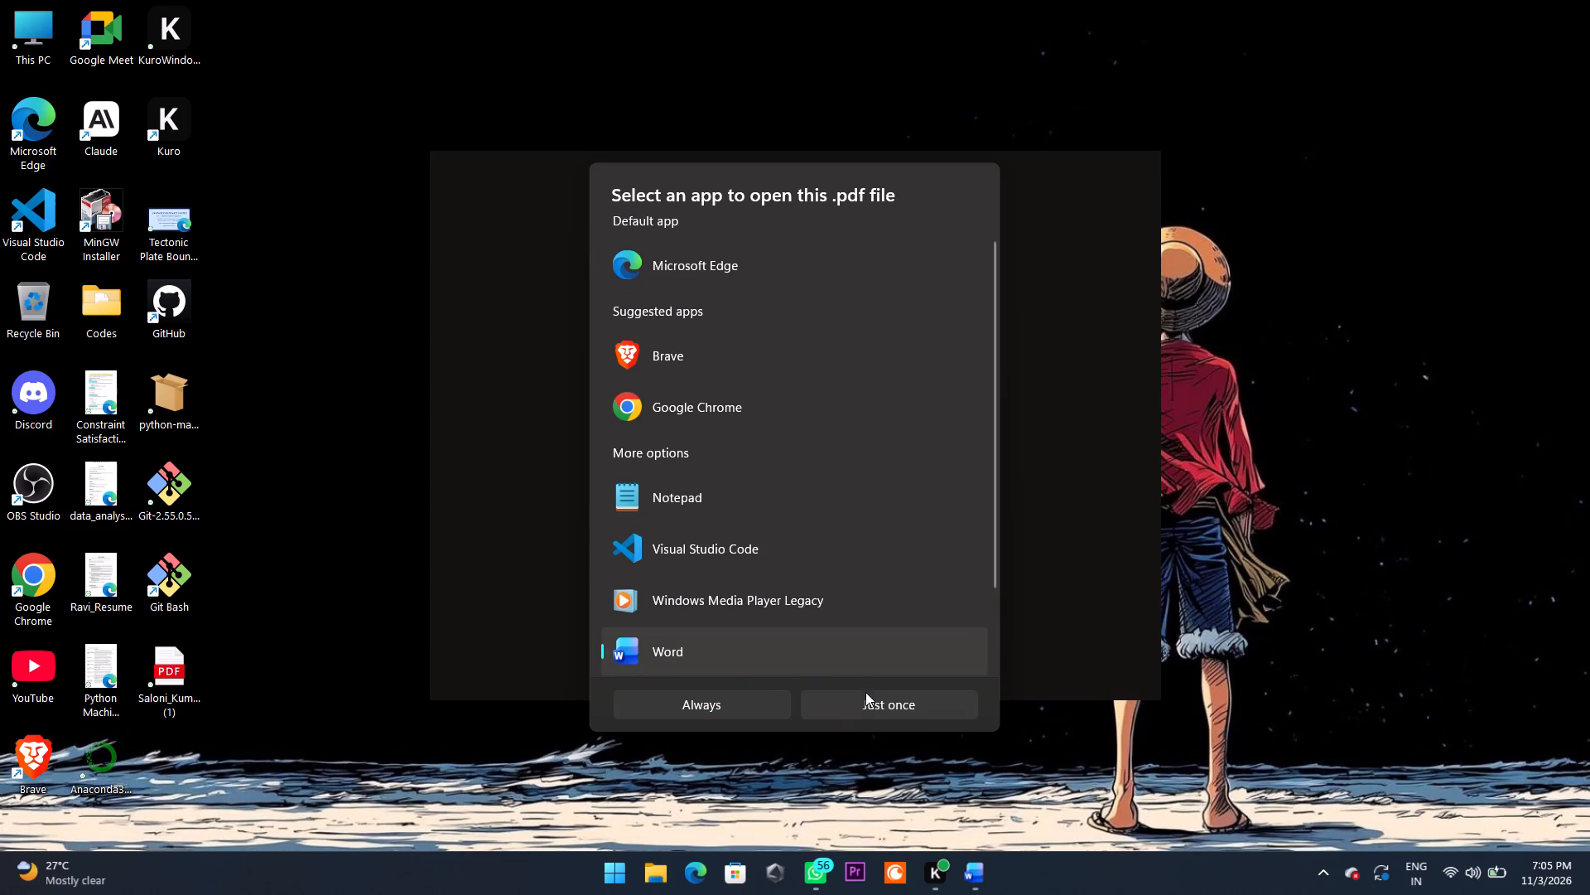
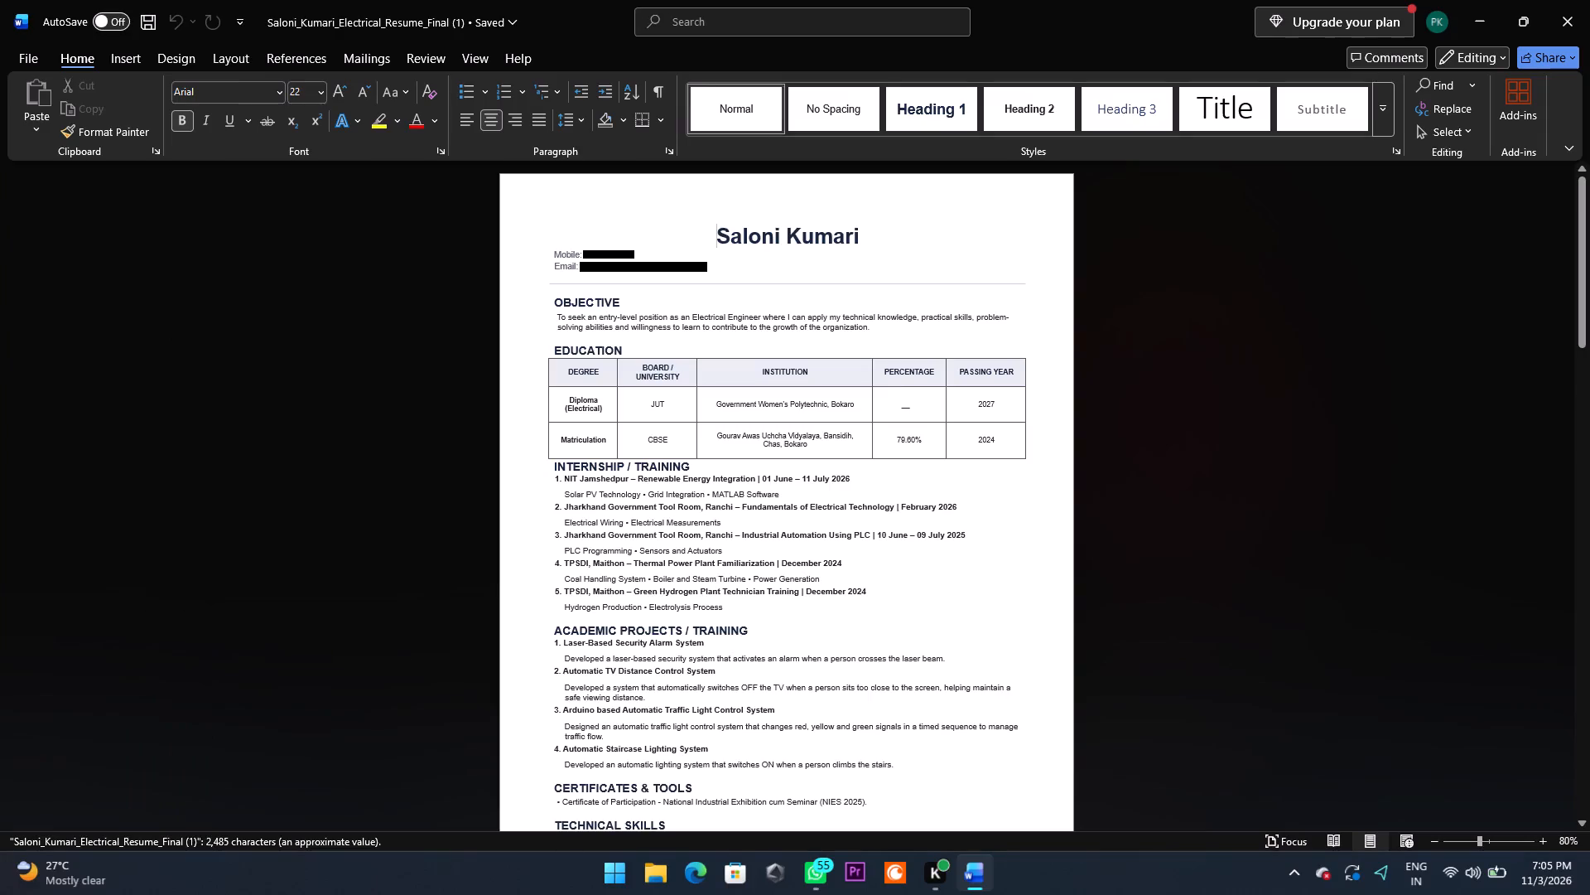
Review the résumé's pages from the internship and project sections through the declaration to the nearly empty last page.
scroll(961, 646, "down", 2)
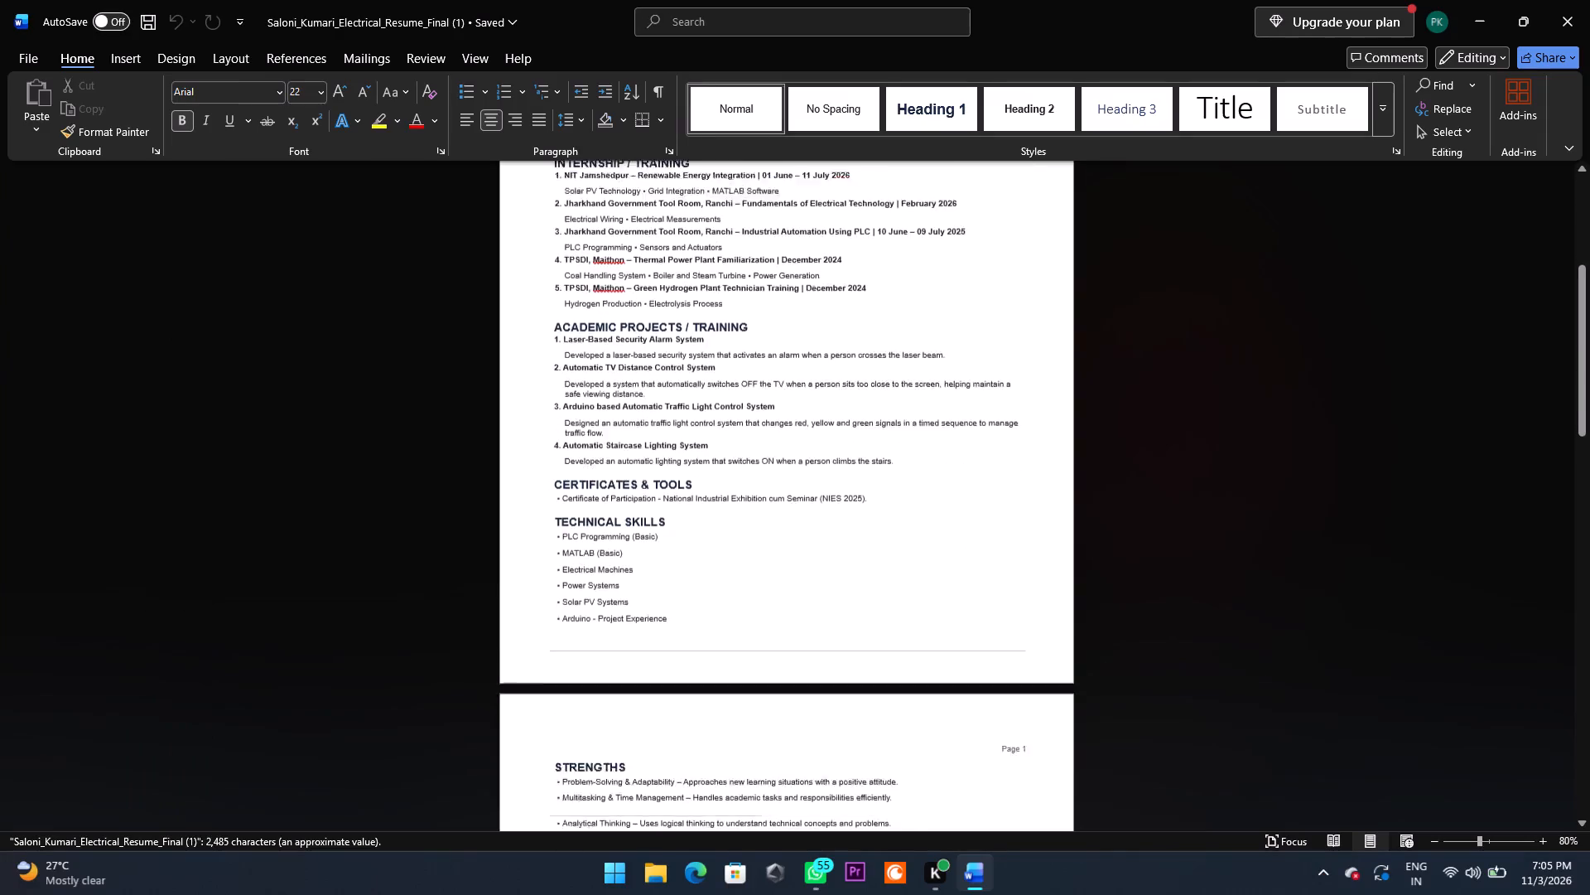
scroll(961, 646, "down", 4)
scroll(961, 646, "up", 5)
scroll(961, 646, "right", 1)
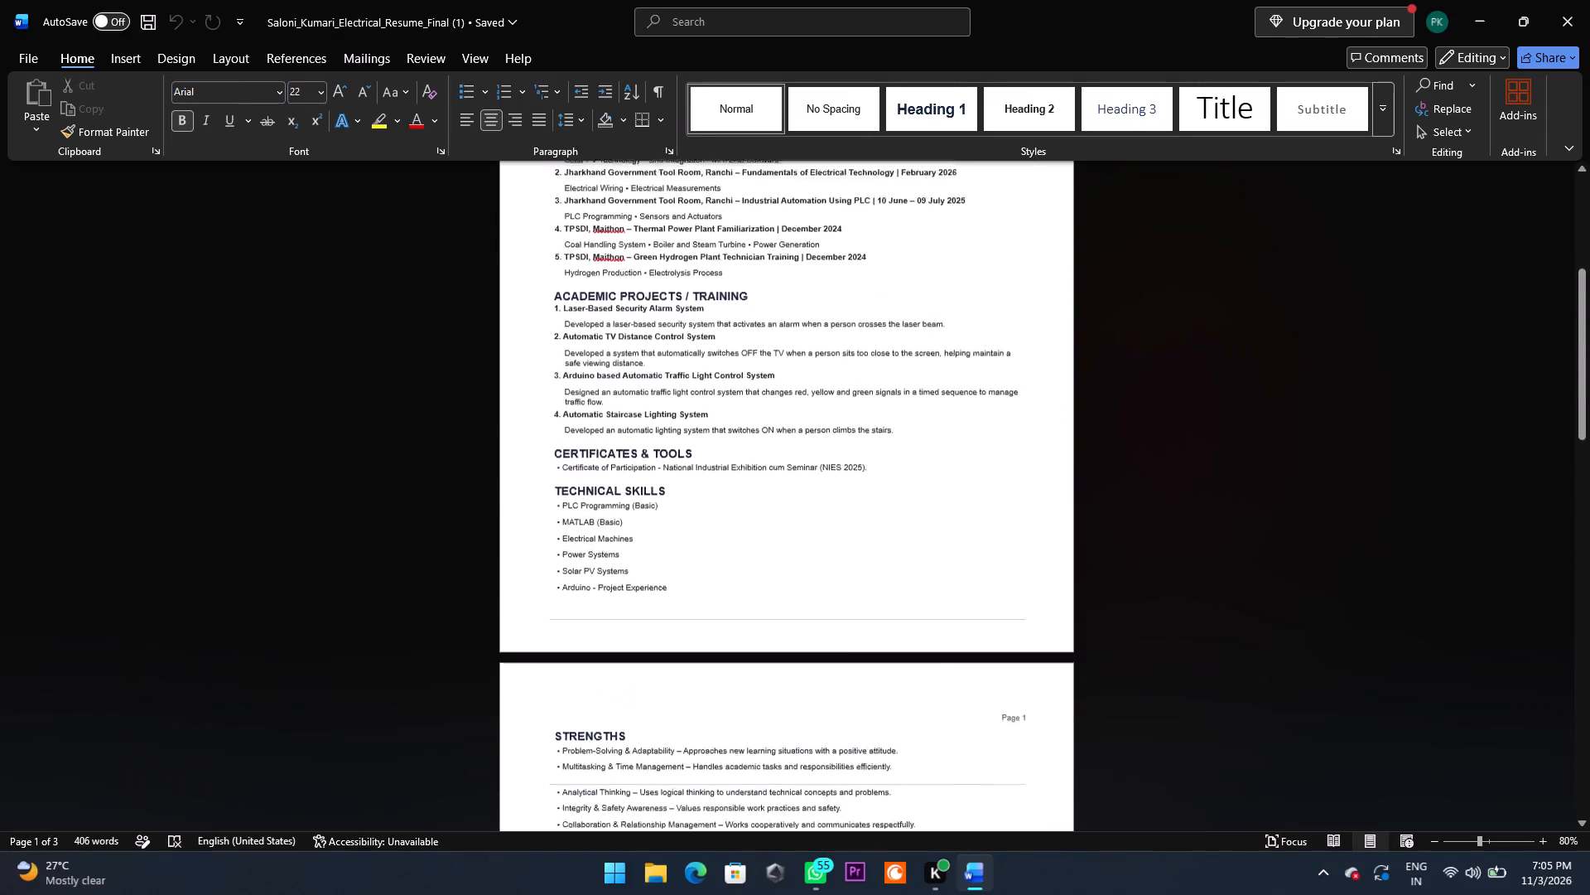
scroll(961, 646, "right", 1)
scroll(961, 646, "up", 5)
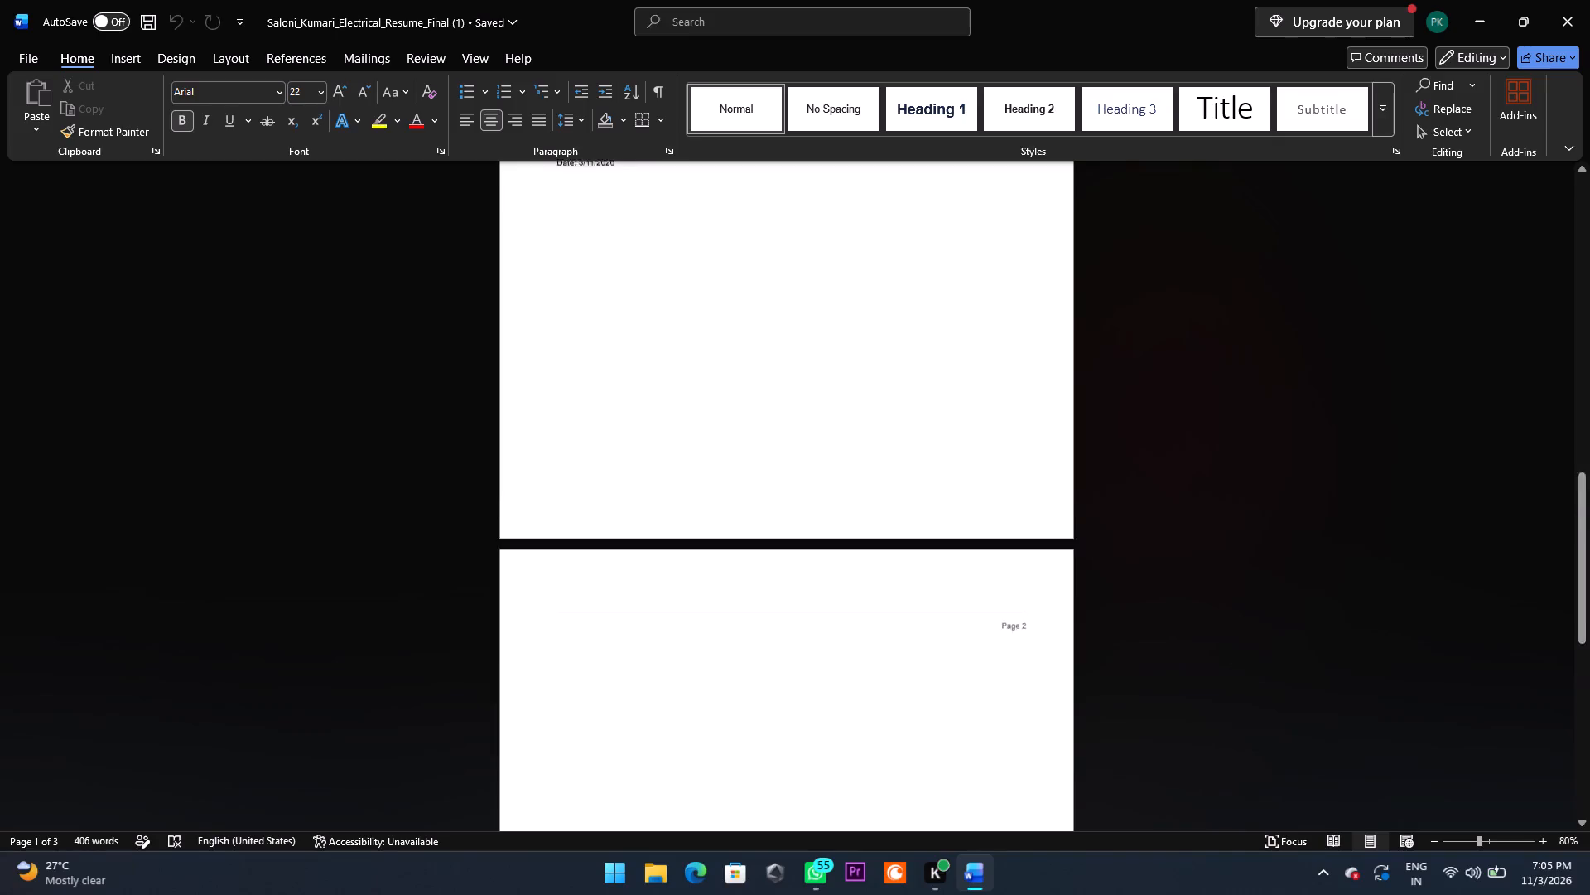
scroll(961, 646, "up", 7)
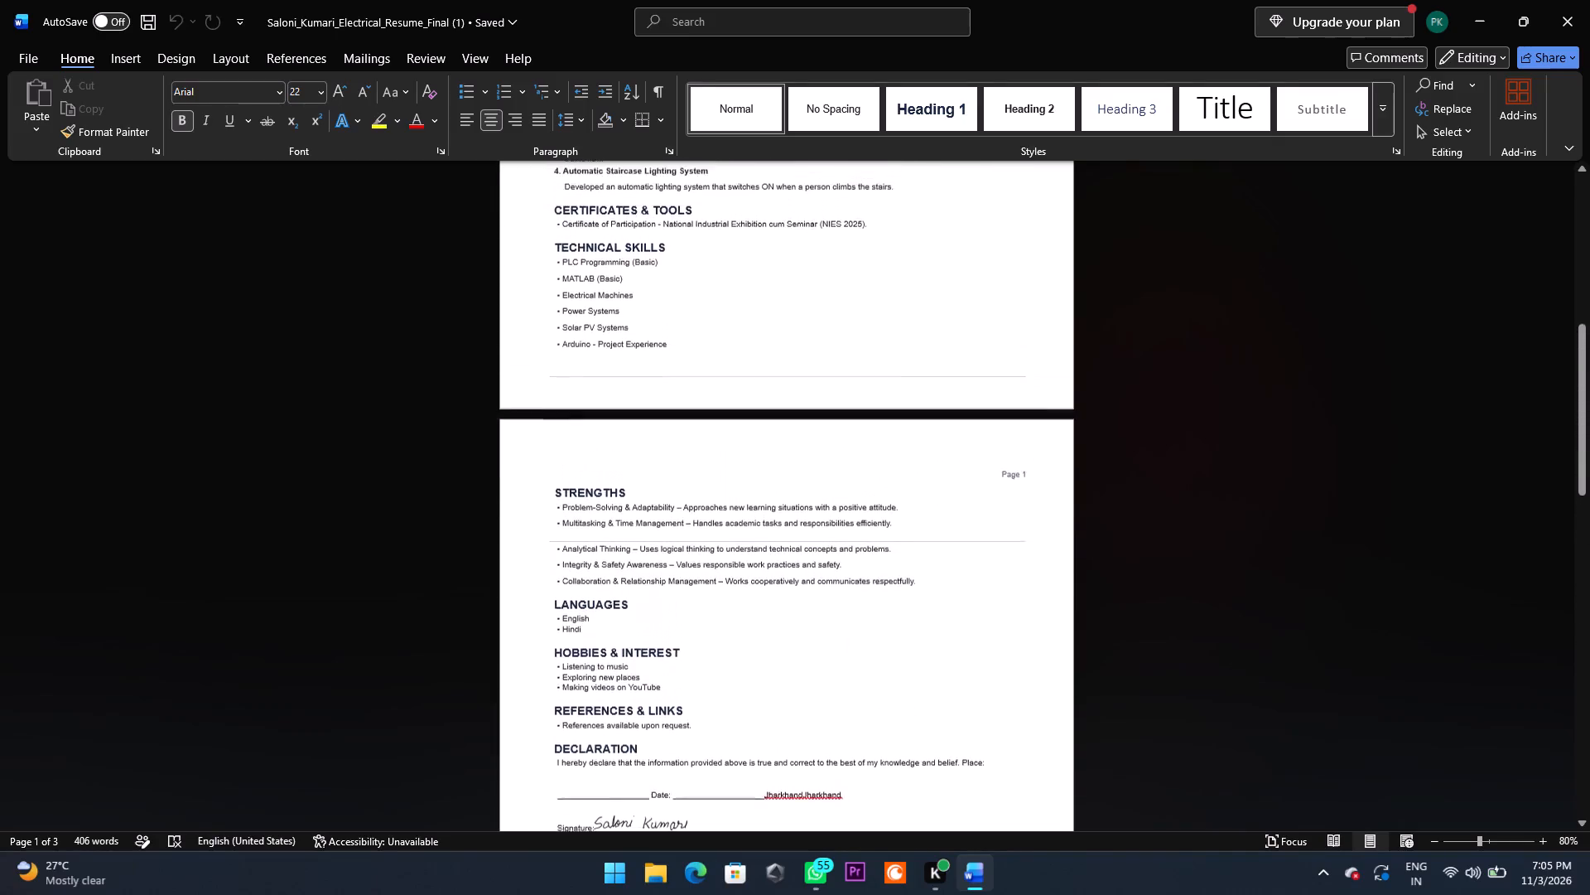
scroll(961, 646, "up", 2)
Clear the leftover divider line and "Page 2" label from the otherwise blank third page of the résumé.
scroll(961, 646, "down", 1)
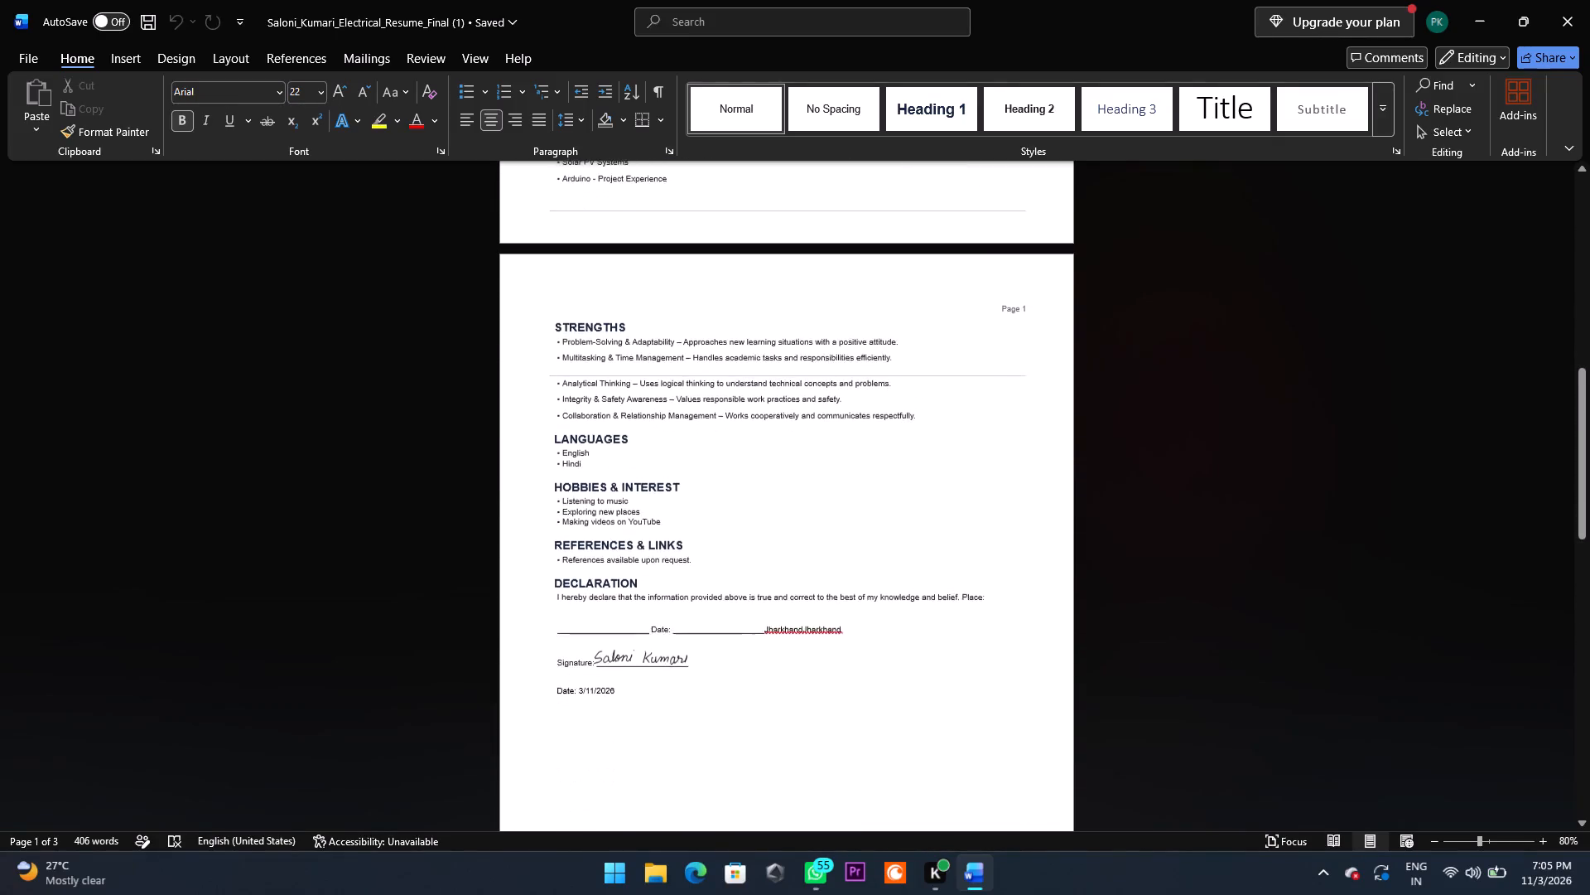
scroll(961, 646, "down", 6)
left_click(961, 646)
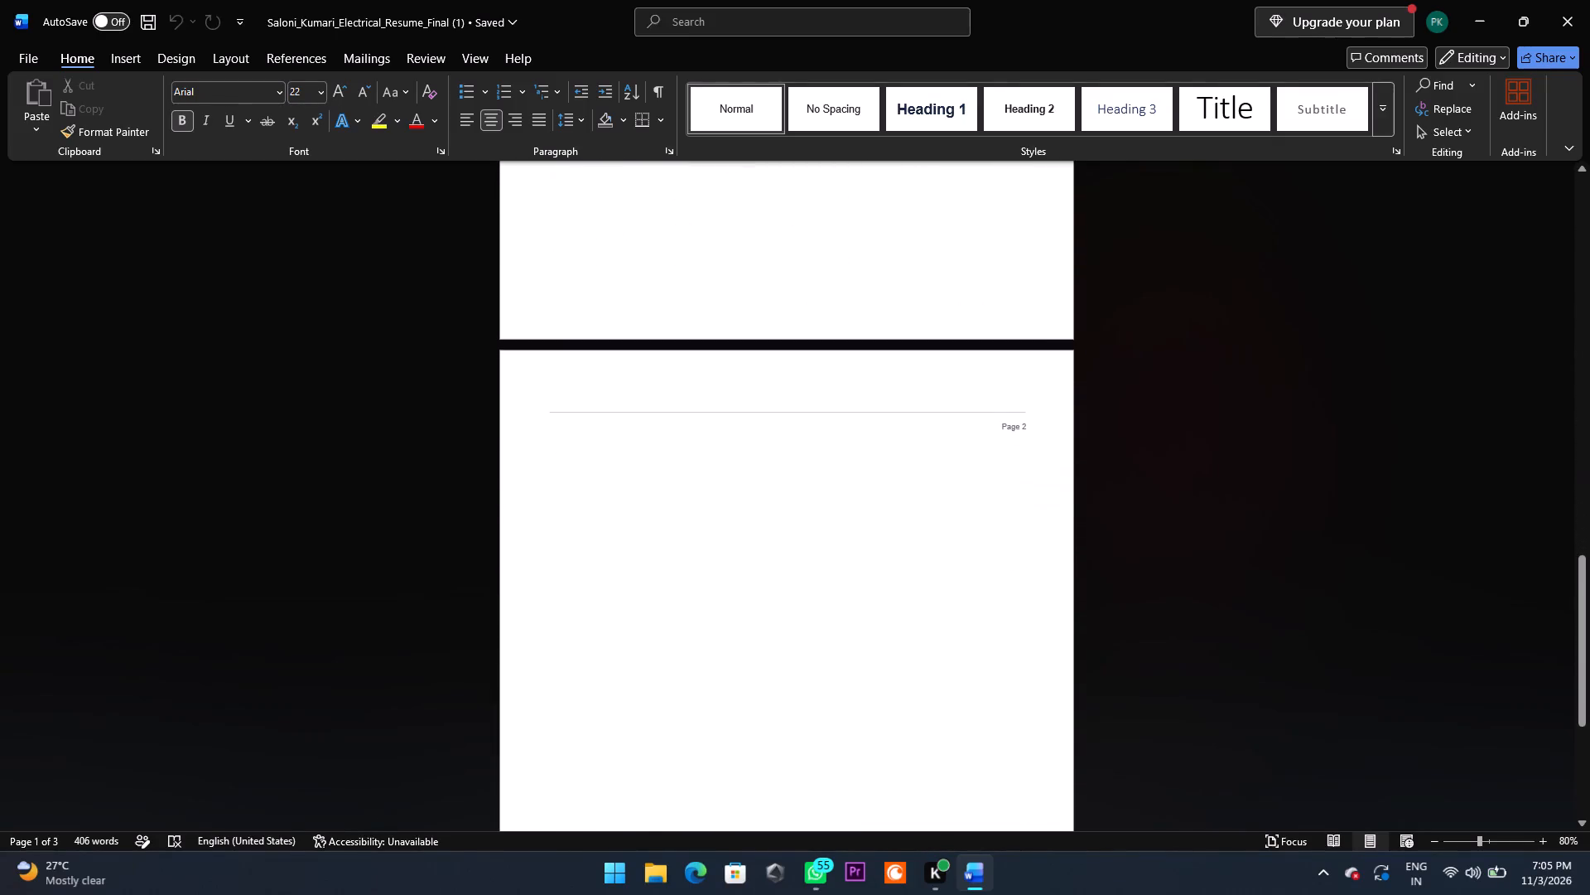
left_click(961, 646)
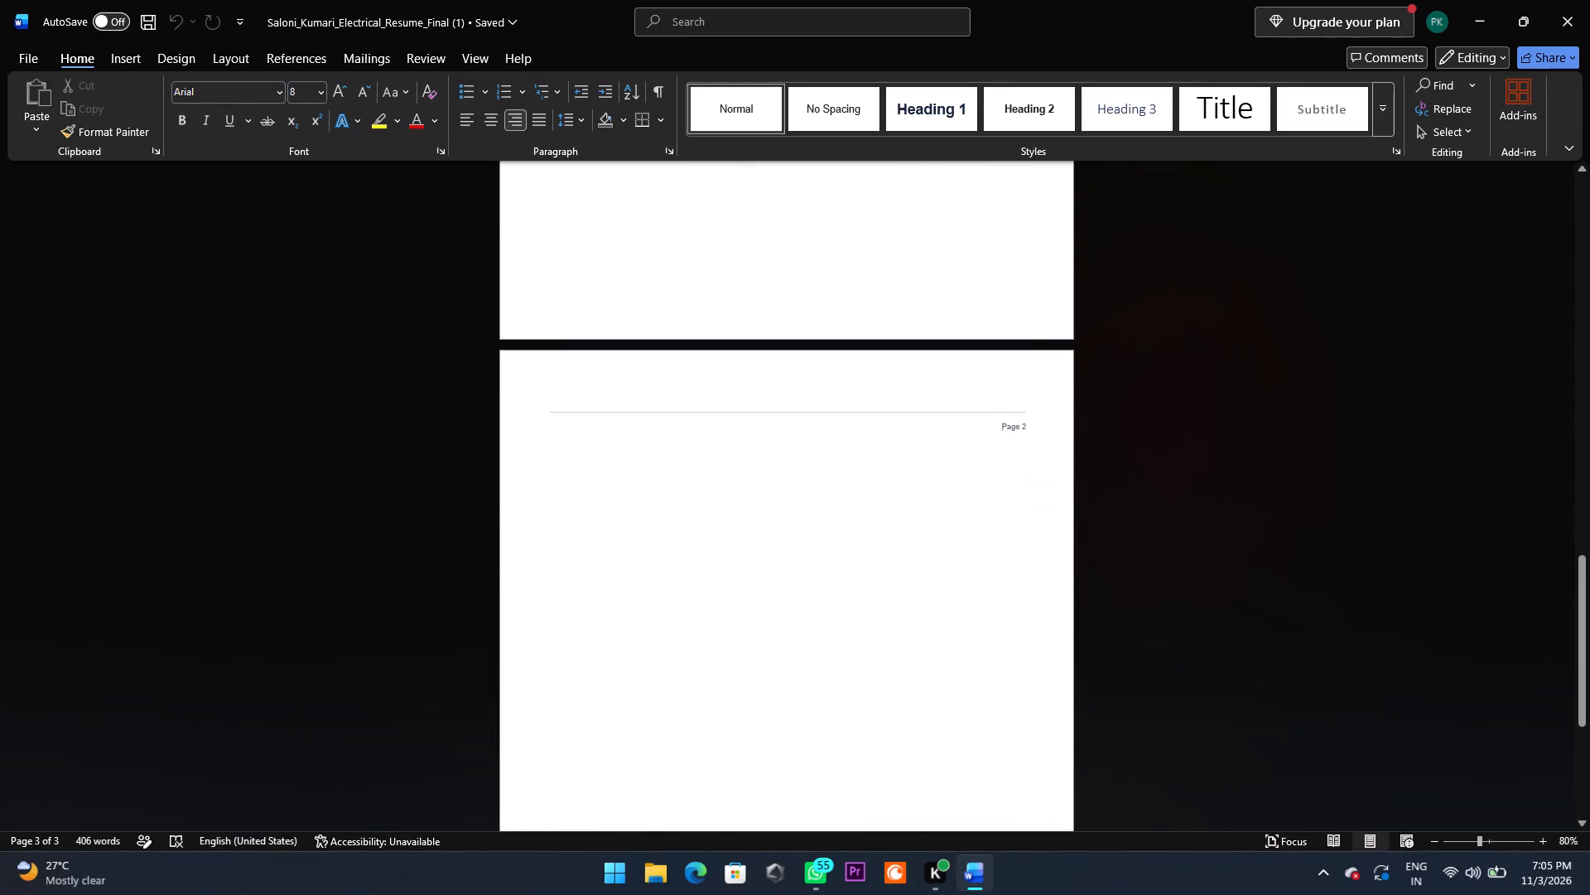
key("Delete")
key("BackSpace")
key("BackSpace")
key("BackSpace")
key("BackSpace")
key("BackSpace")
key("BackSpace")
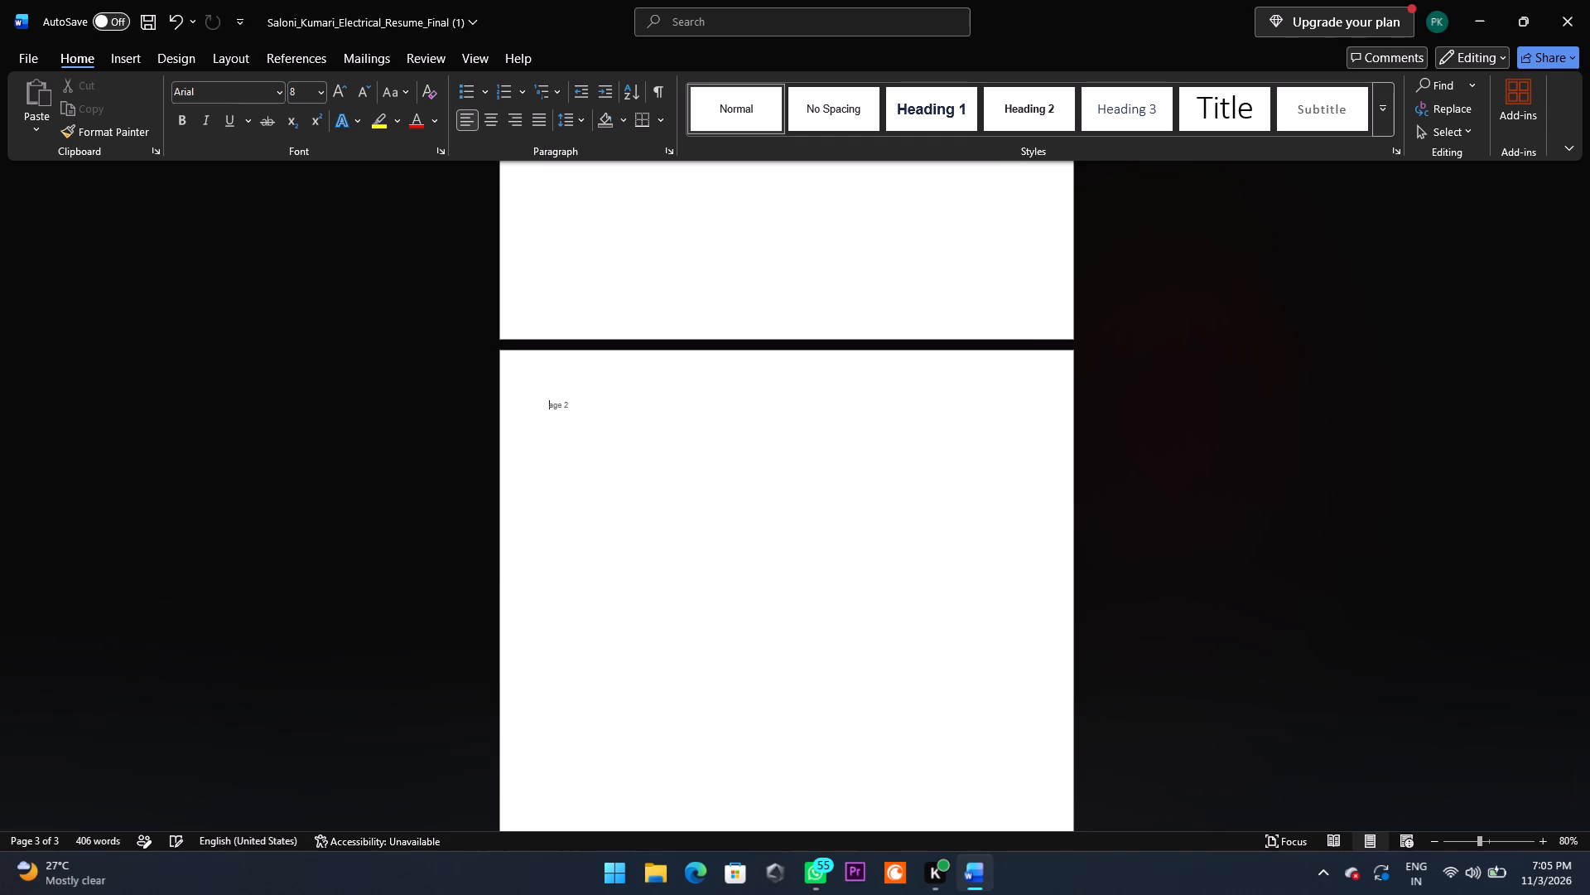
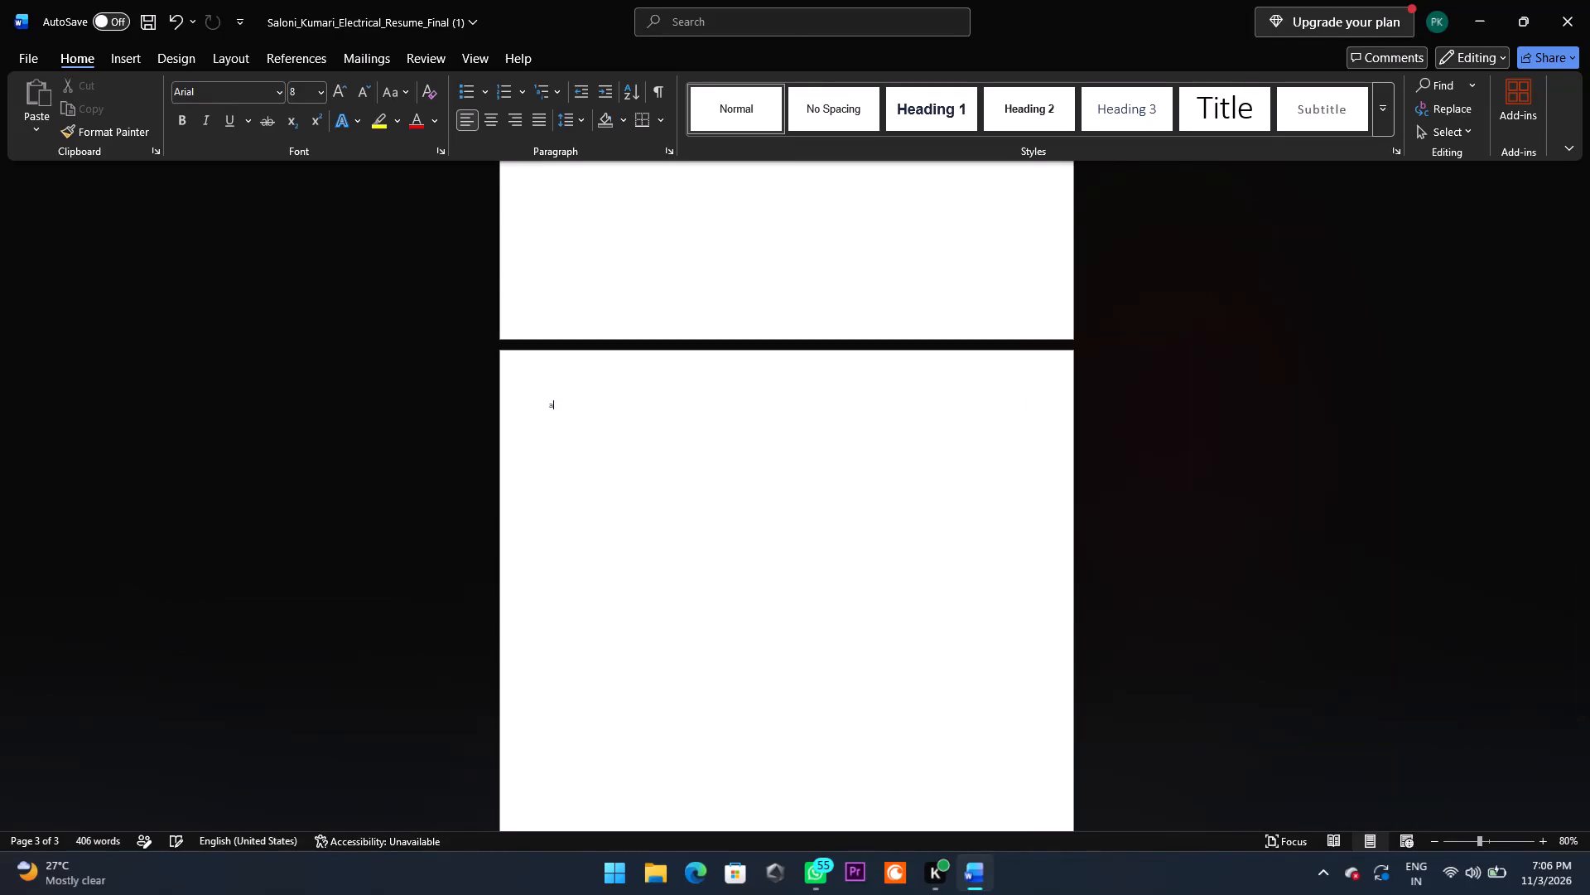
Delete the last stray characters and empty lines on the third page so the résumé ends after the declaration's date line.
key("BackSpace")
key("BackSpace")
key("BackSpace")
key("BackSpace")
Review the résumé from the declaration back up to the header, examining the page layout and enlarging the first page to 120%.
scroll(714, 467, "up", 1)
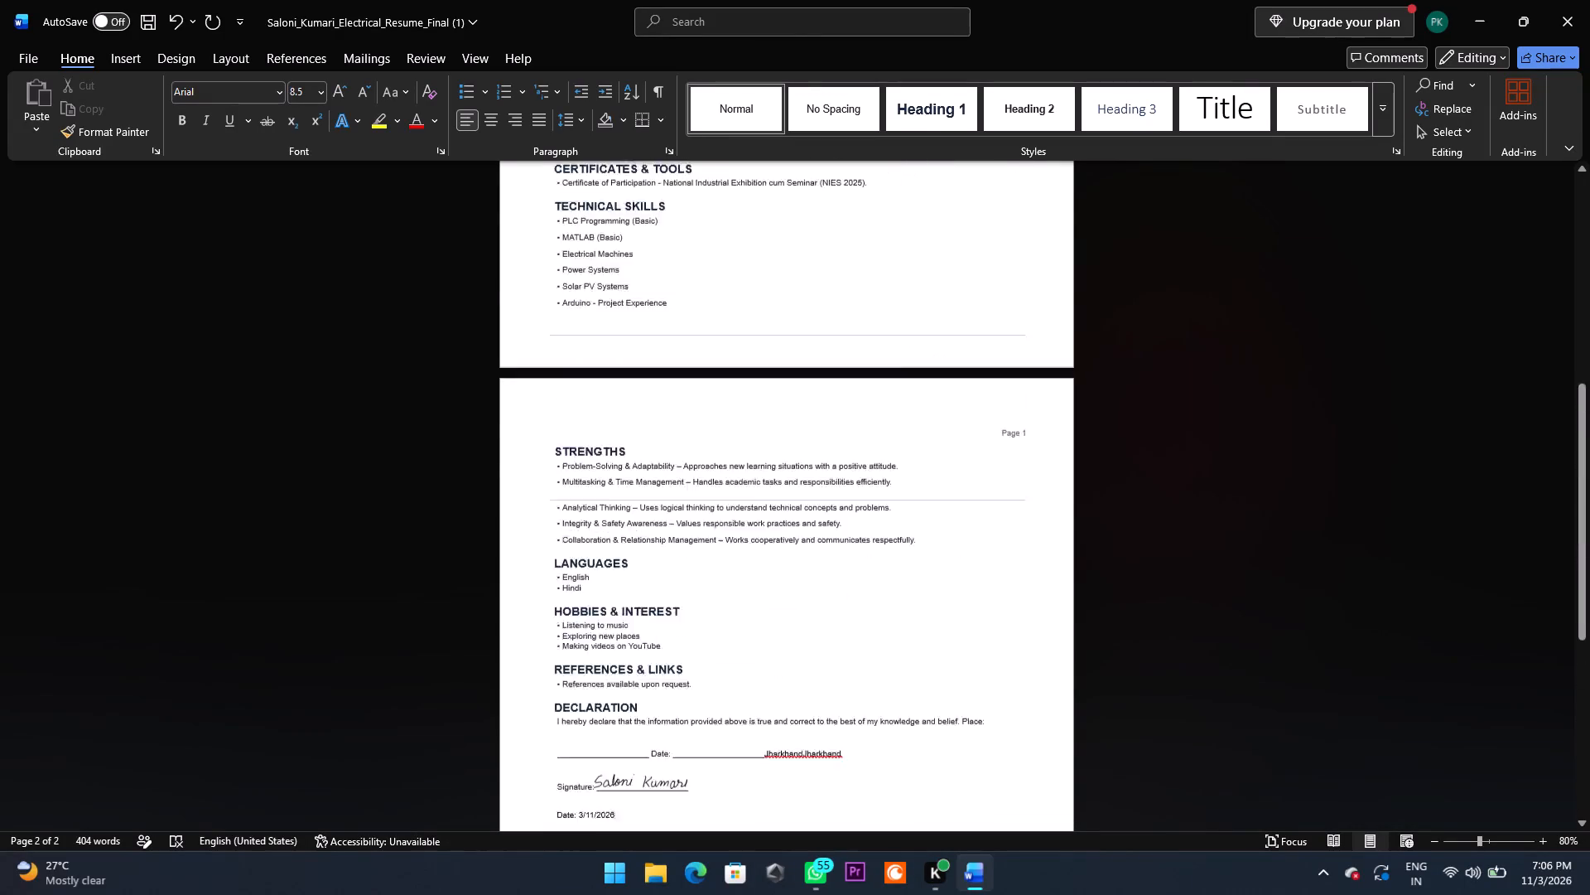
scroll(714, 467, "down", 1)
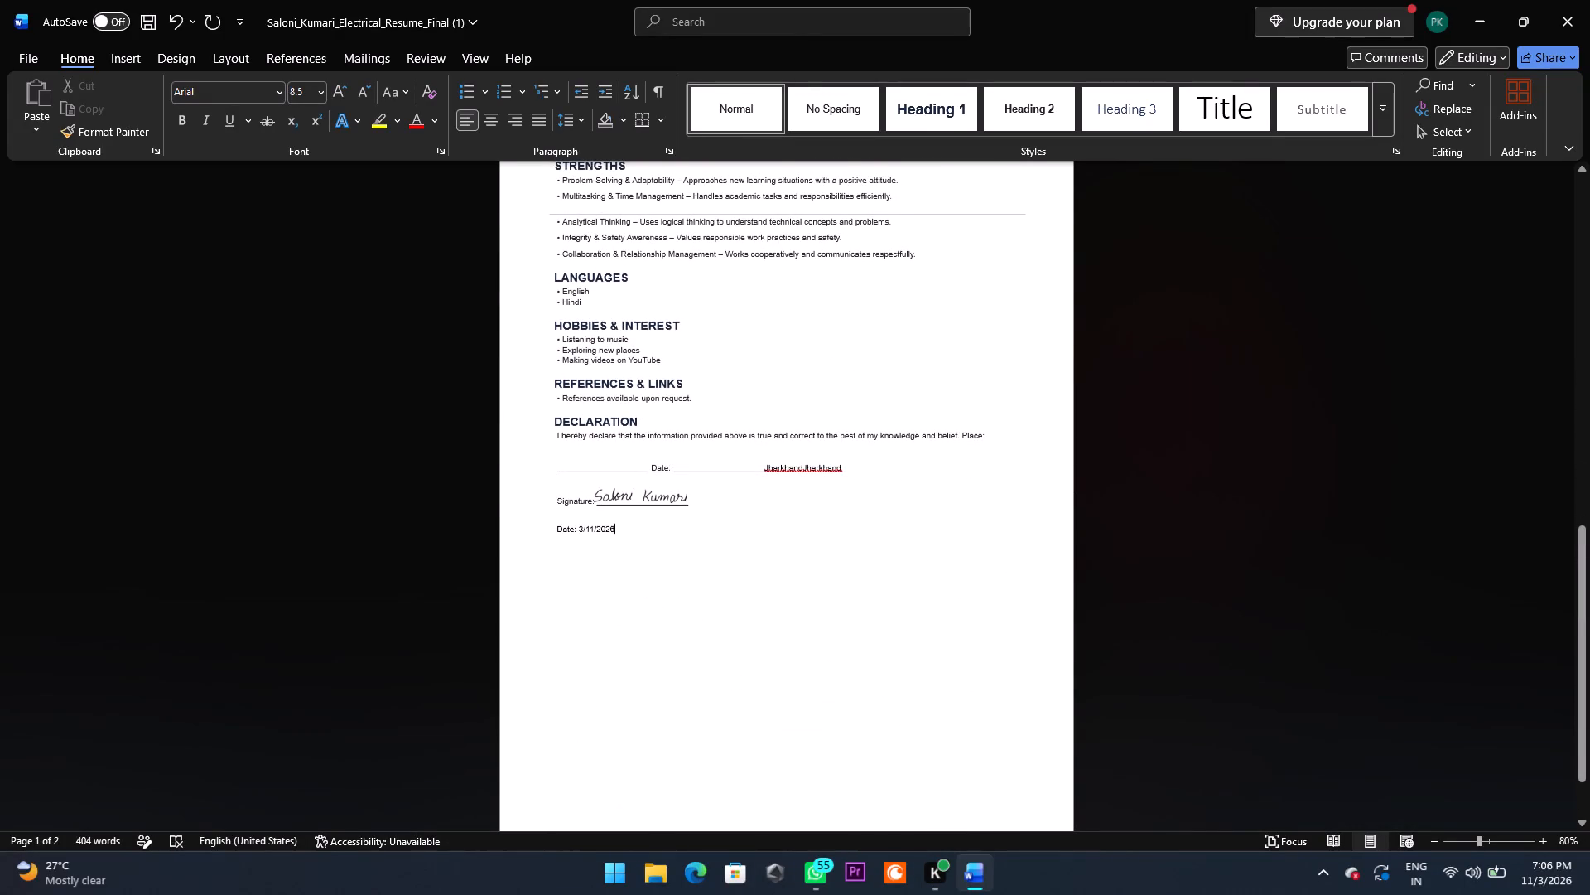
scroll(714, 467, "down", 1)
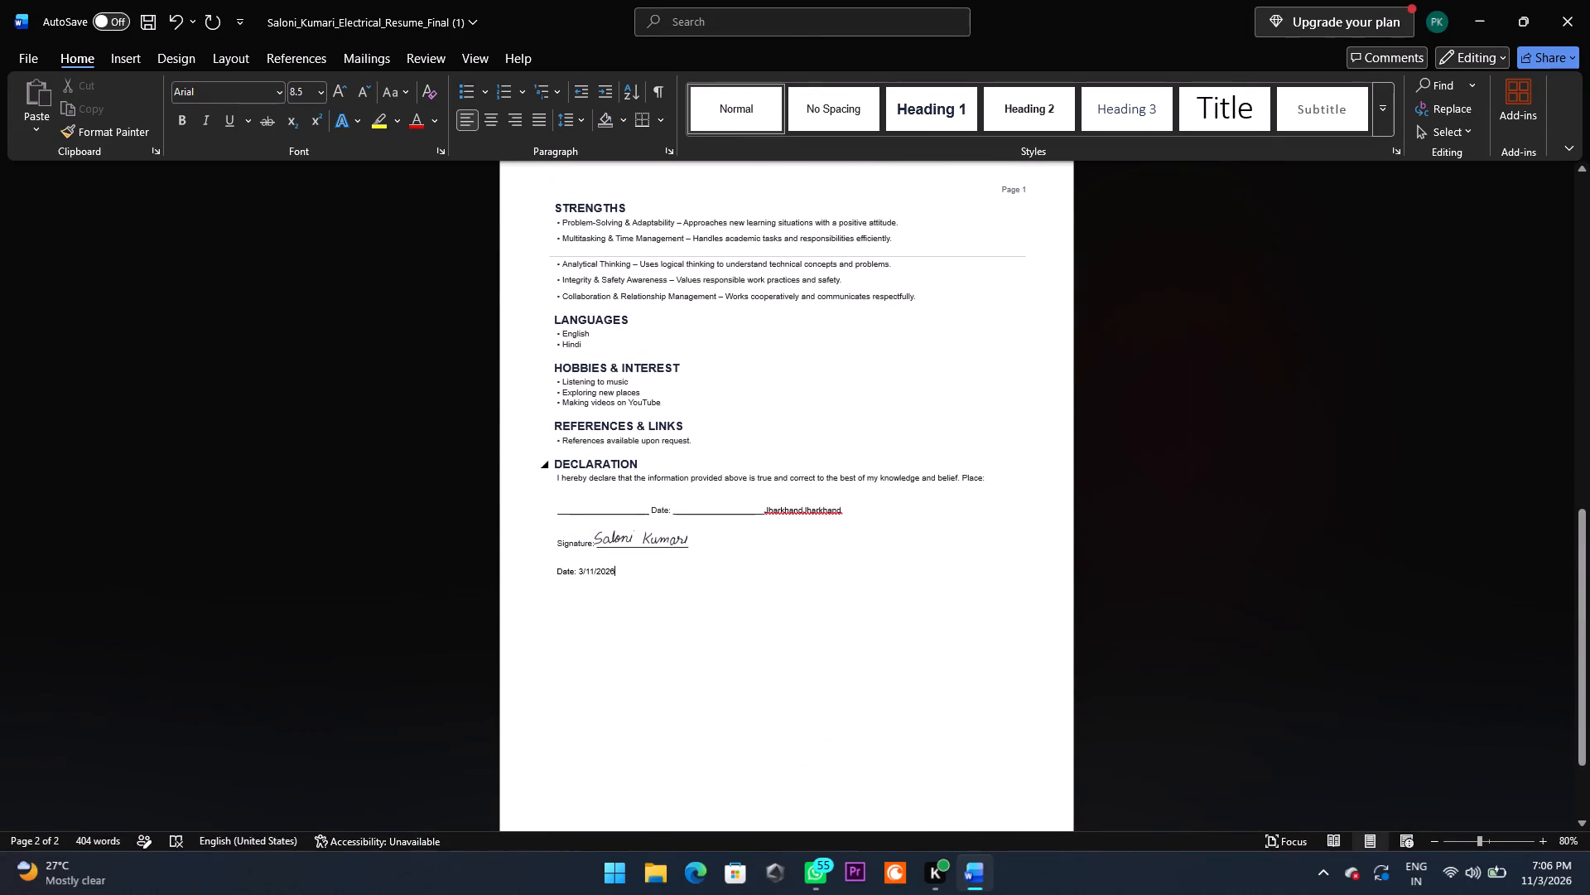
scroll(714, 467, "up", 8)
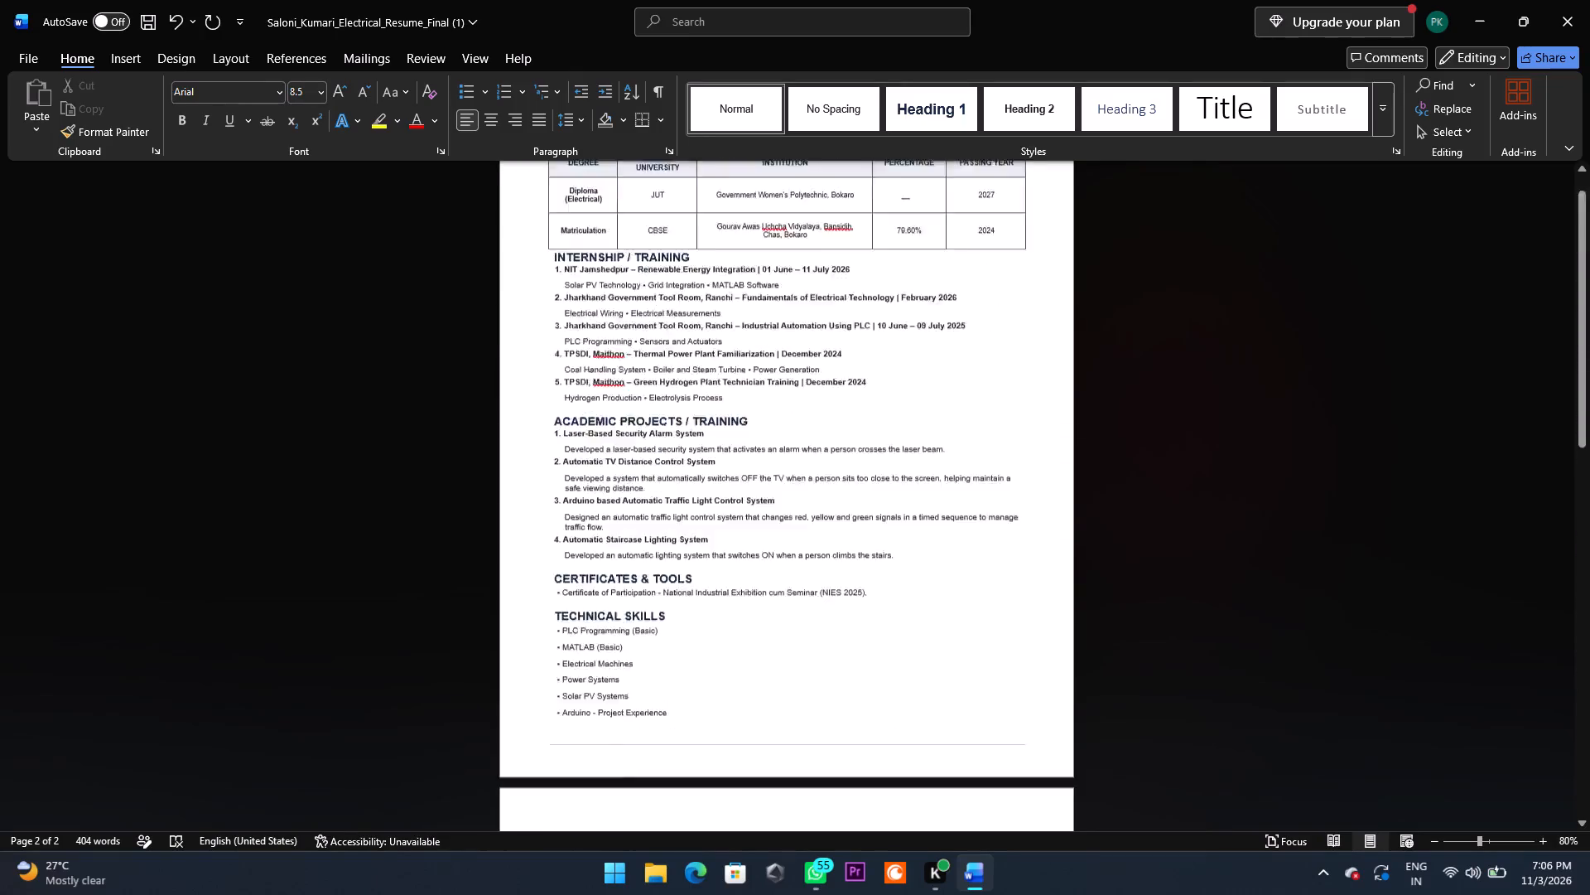
scroll(714, 467, "right", 1)
scroll(714, 467, "left", 1)
scroll(714, 467, "right", 1)
scroll(714, 467, "left", 1)
scroll(714, 467, "right", 1)
scroll(714, 467, "left", 1)
scroll(714, 467, "right", 1)
scroll(714, 467, "left", 1)
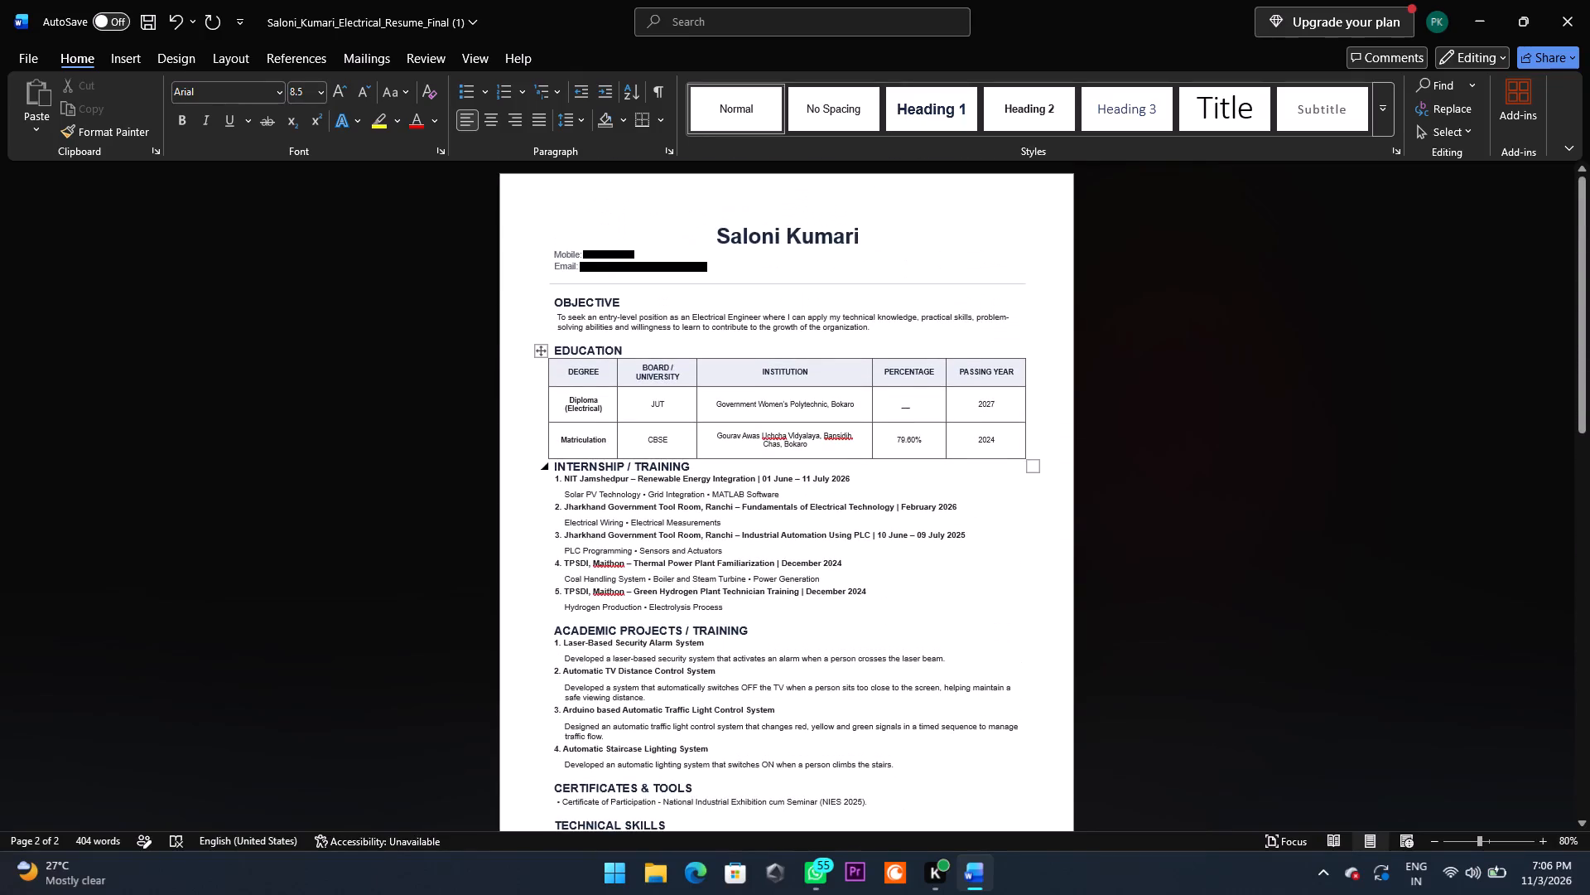
scroll(868, 491, "up", 4, "ctrl")
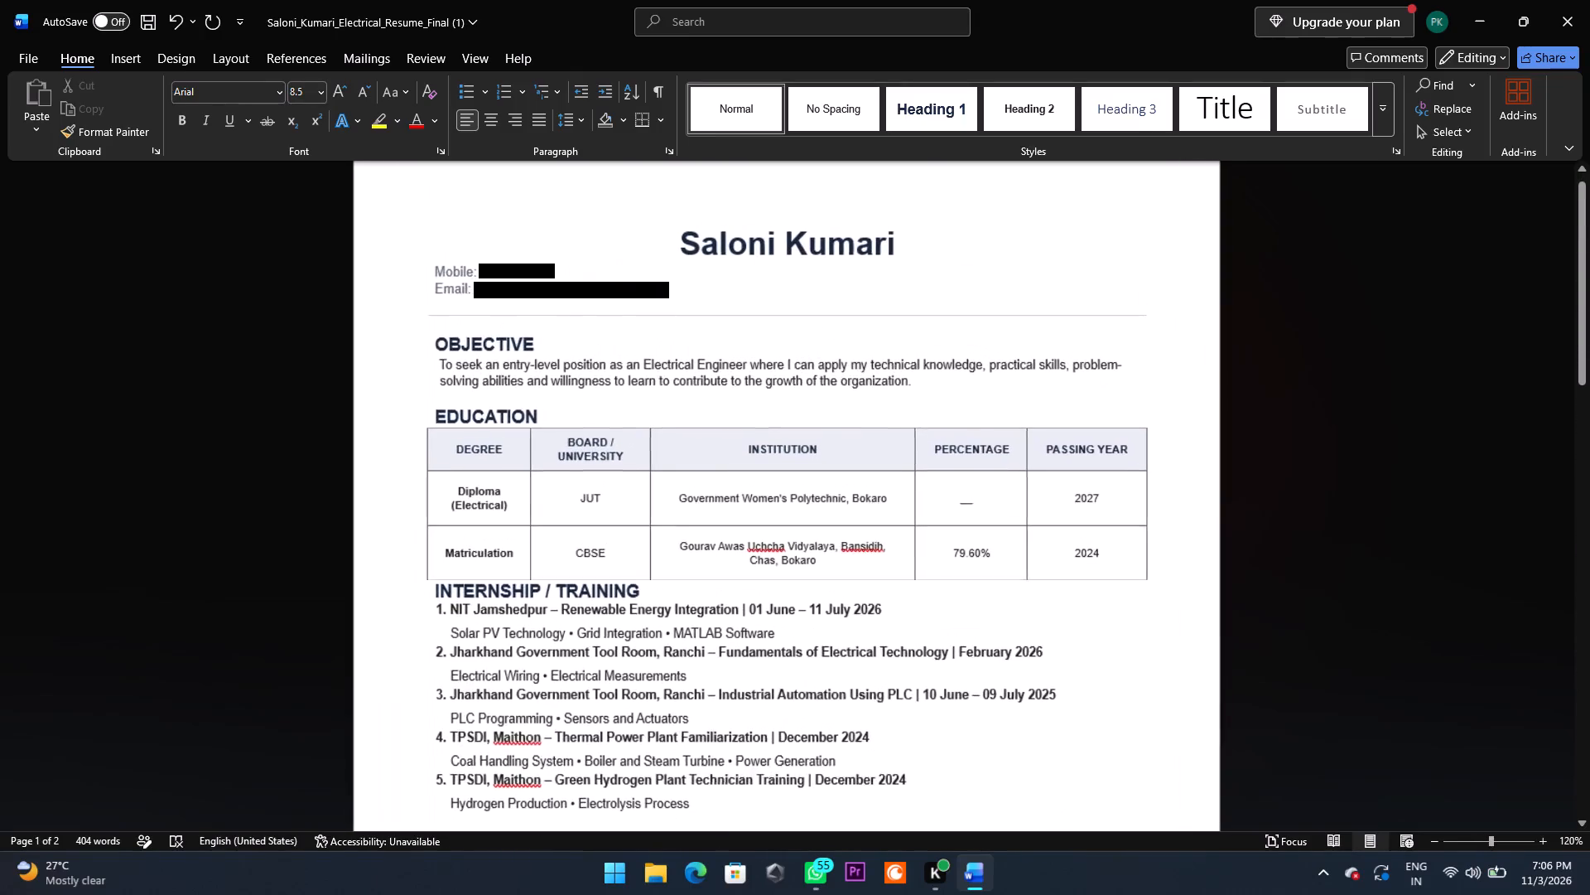
scroll(868, 491, "up", 1)
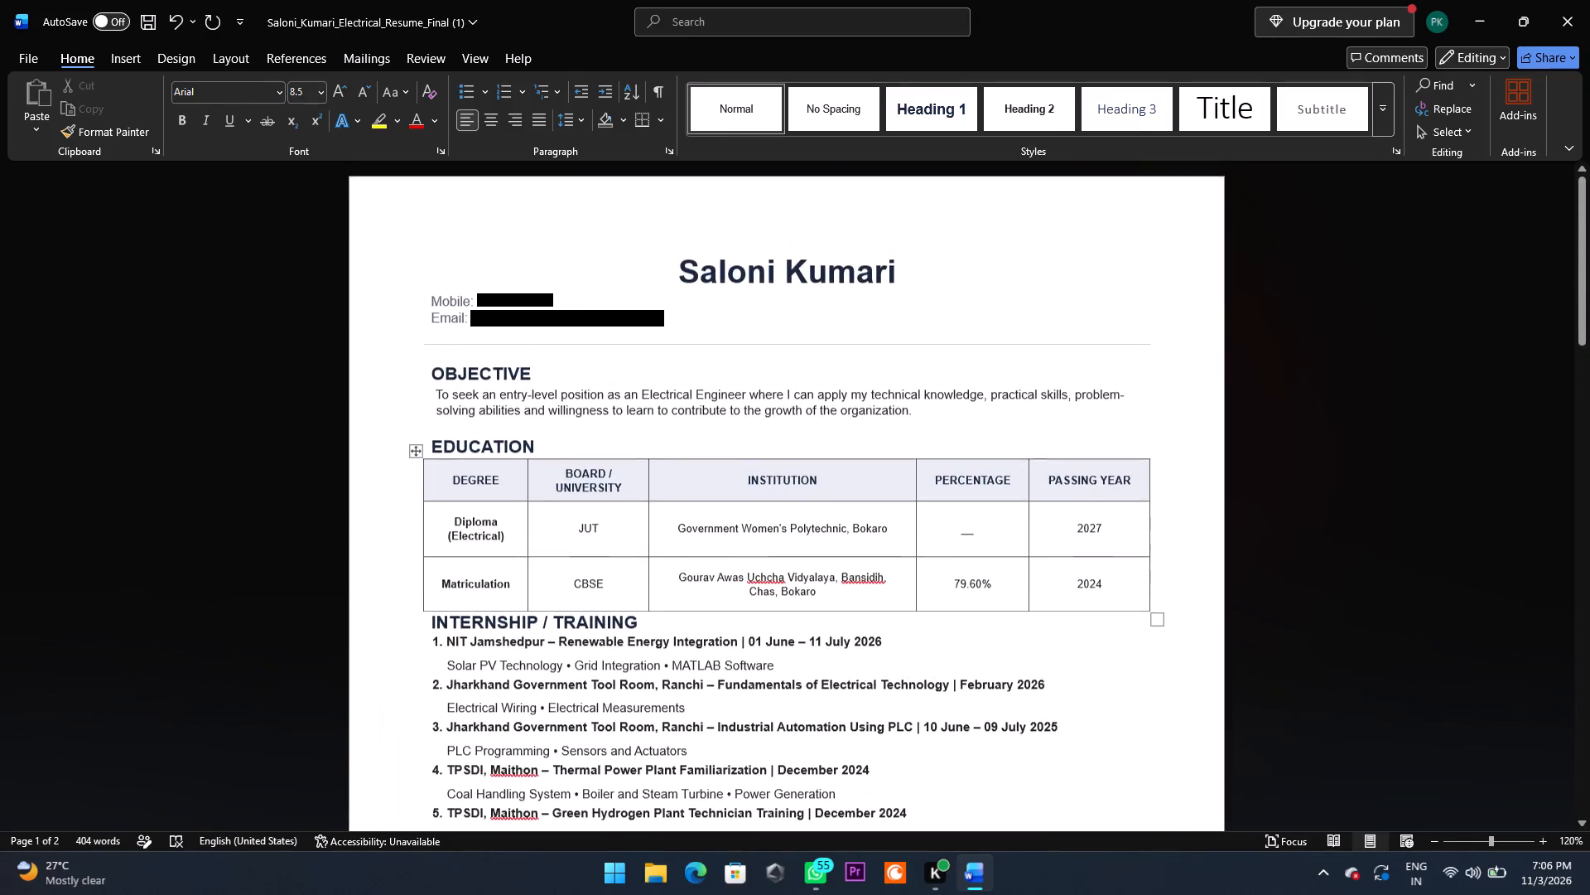
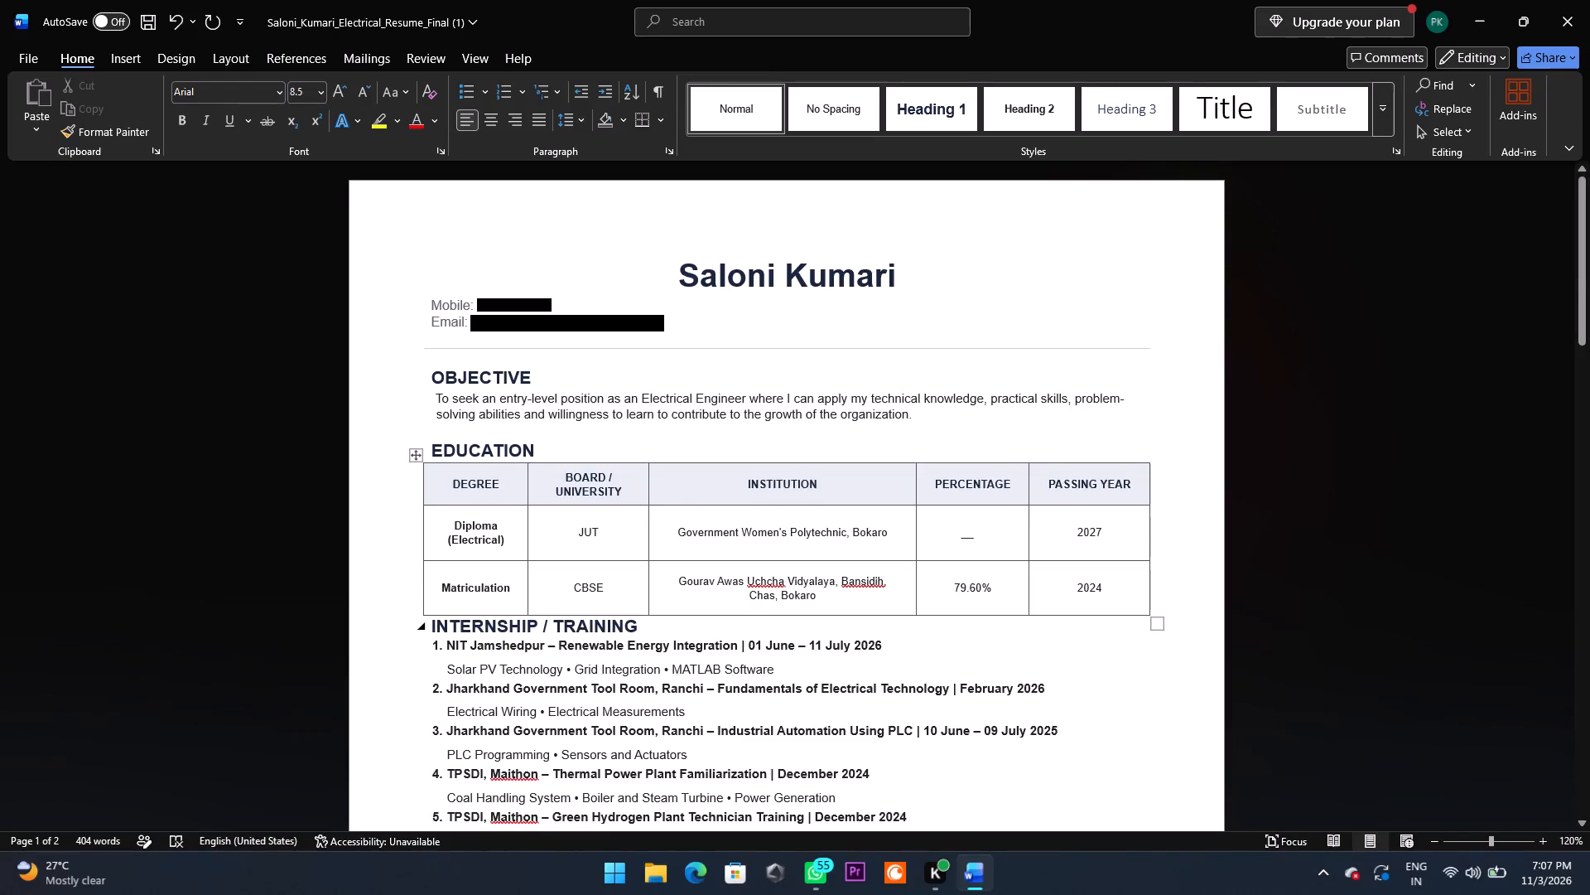
Replace the dash in the Diploma row's percentage cell of the education table with "Persuing".
scroll(1027, 537, "down", 1)
scroll(1027, 537, "up", 2)
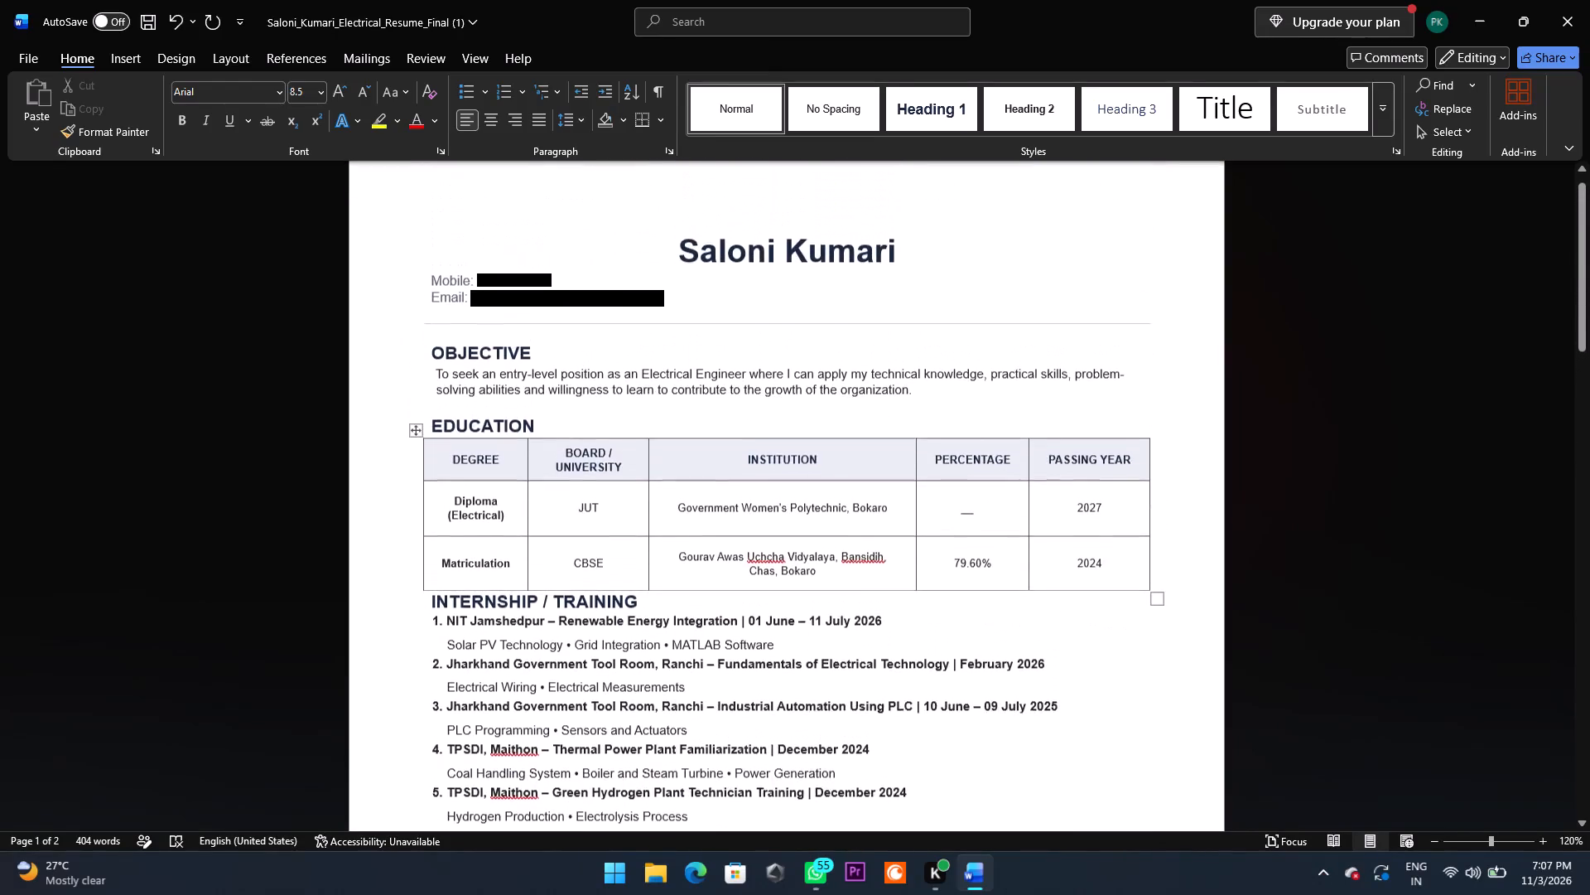
scroll(1027, 537, "down", 1)
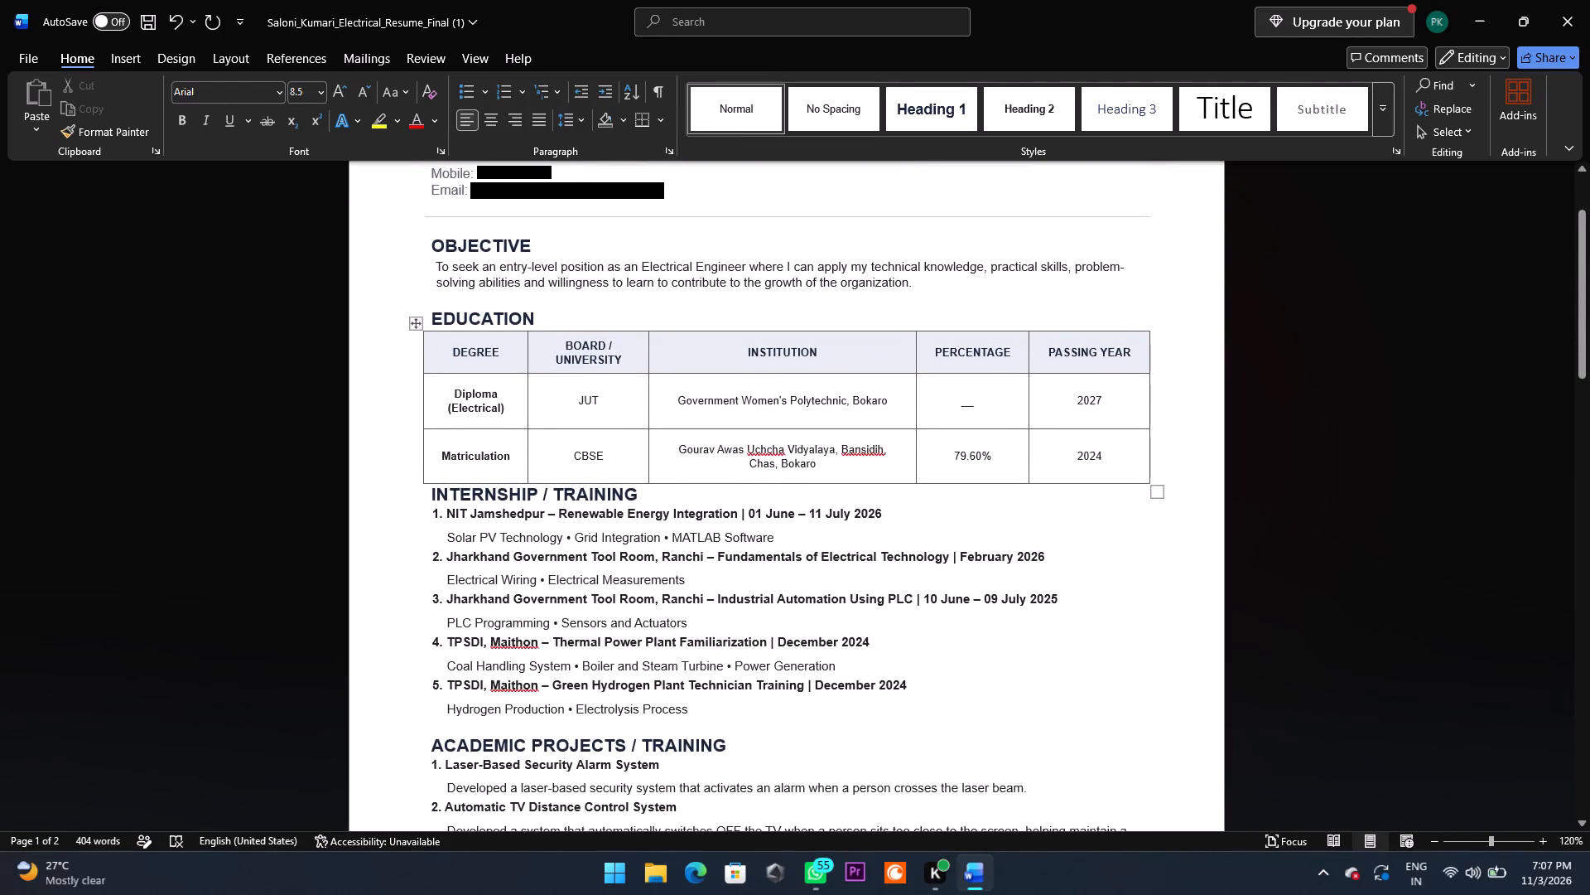
left_click(985, 415)
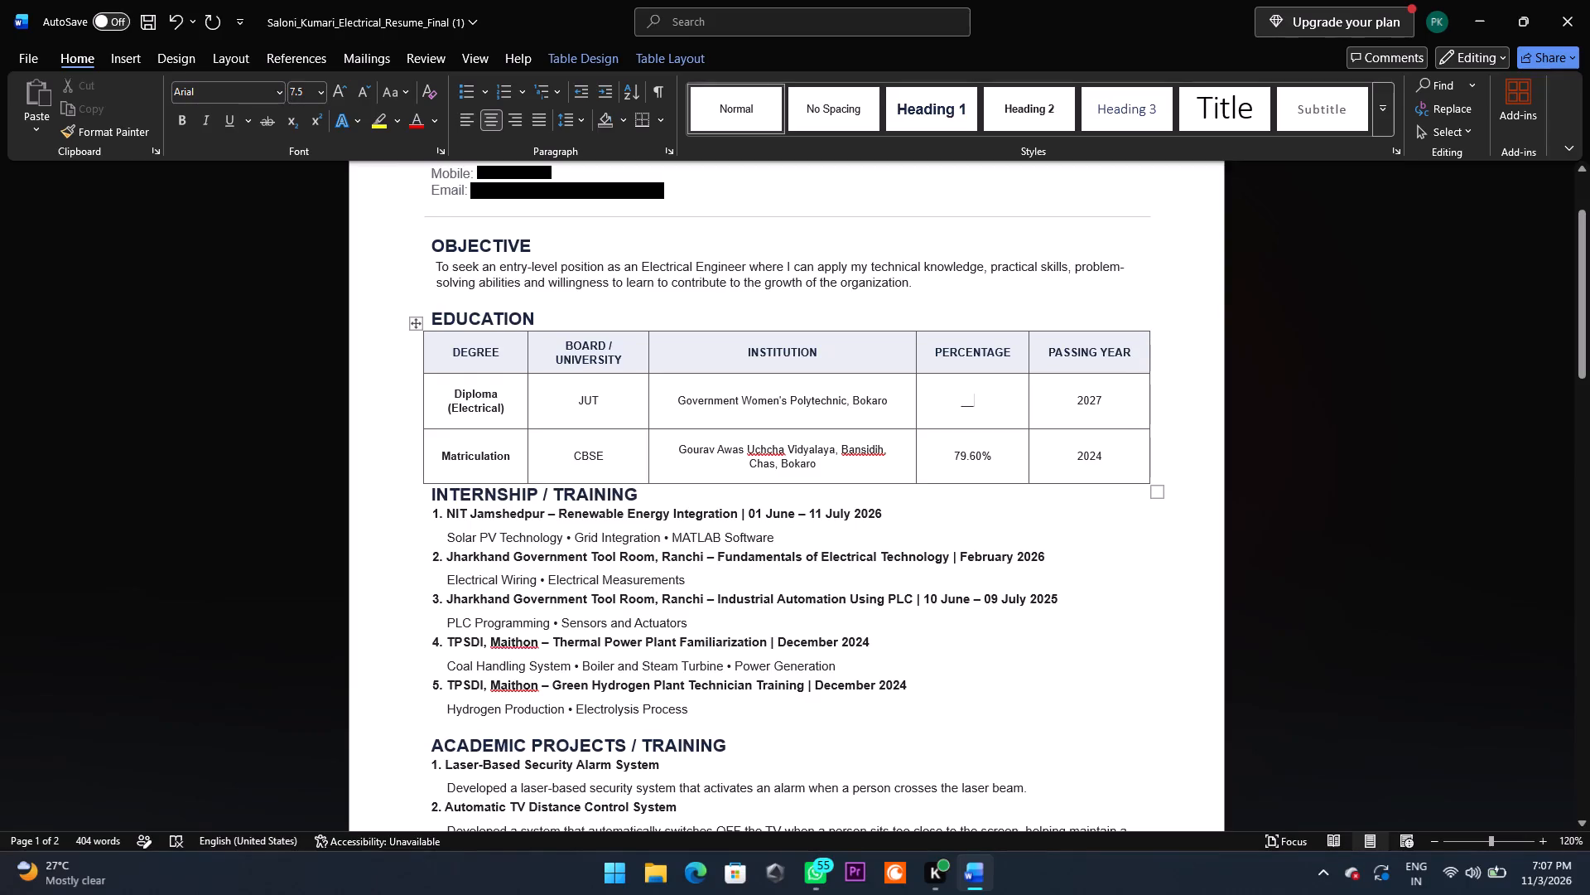
key("BackSpace")
key("BackSpace")
key("BackSpace")
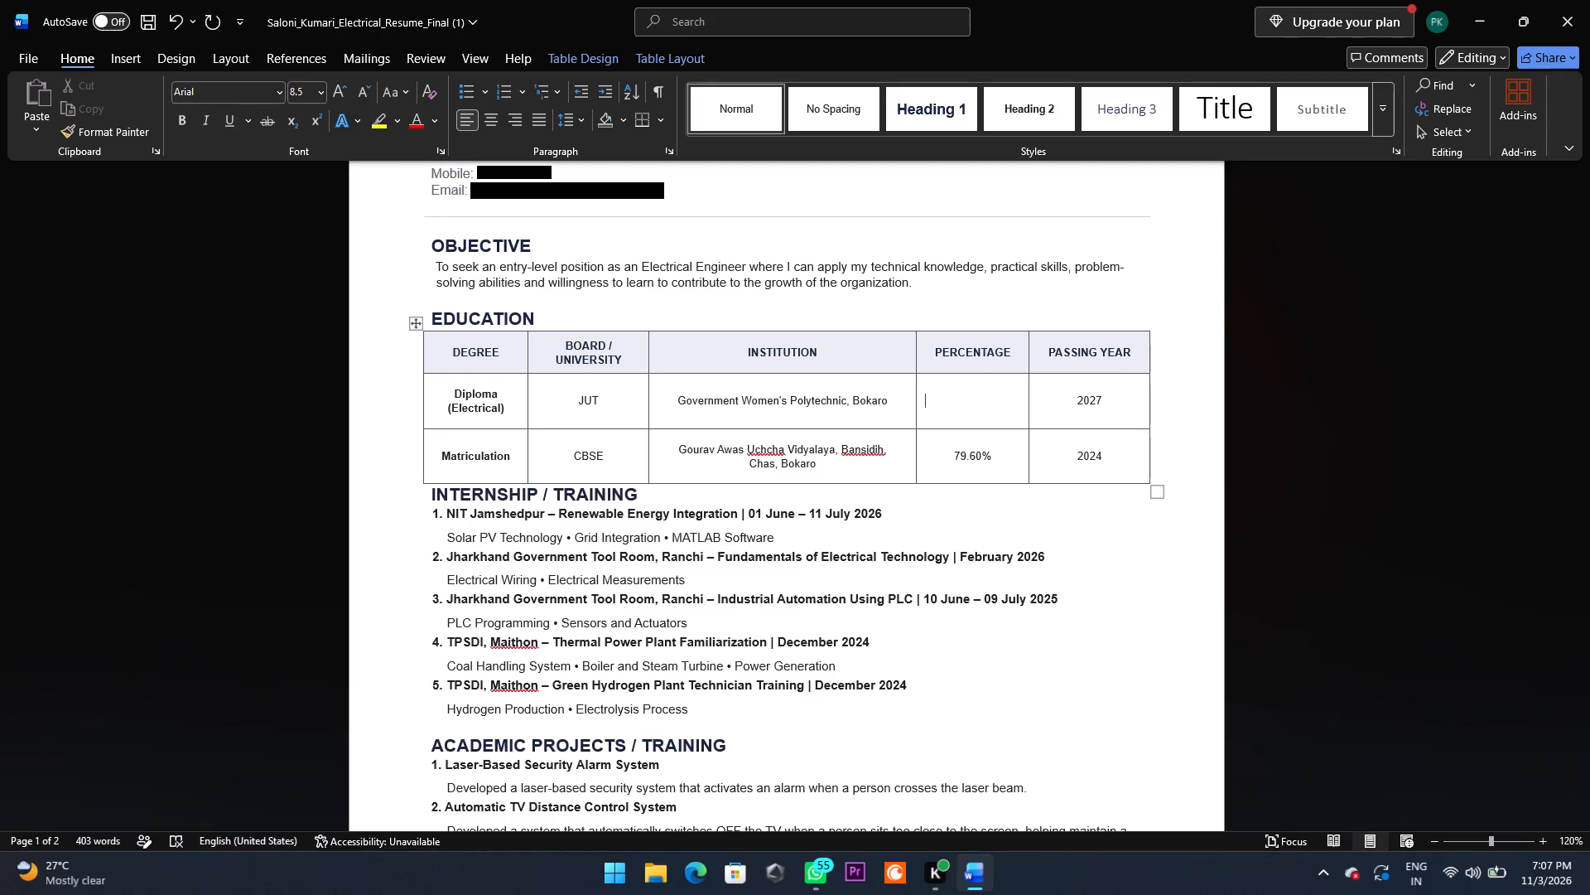
type("Persuing")
Try to shift "Persuing" towards the centre of its percentage cell to match the other table entries.
key("Left")
key("Left")
key("Left")
key("Left")
key("Left")
key("Left")
key("Left")
key("Left")
key("Tab")
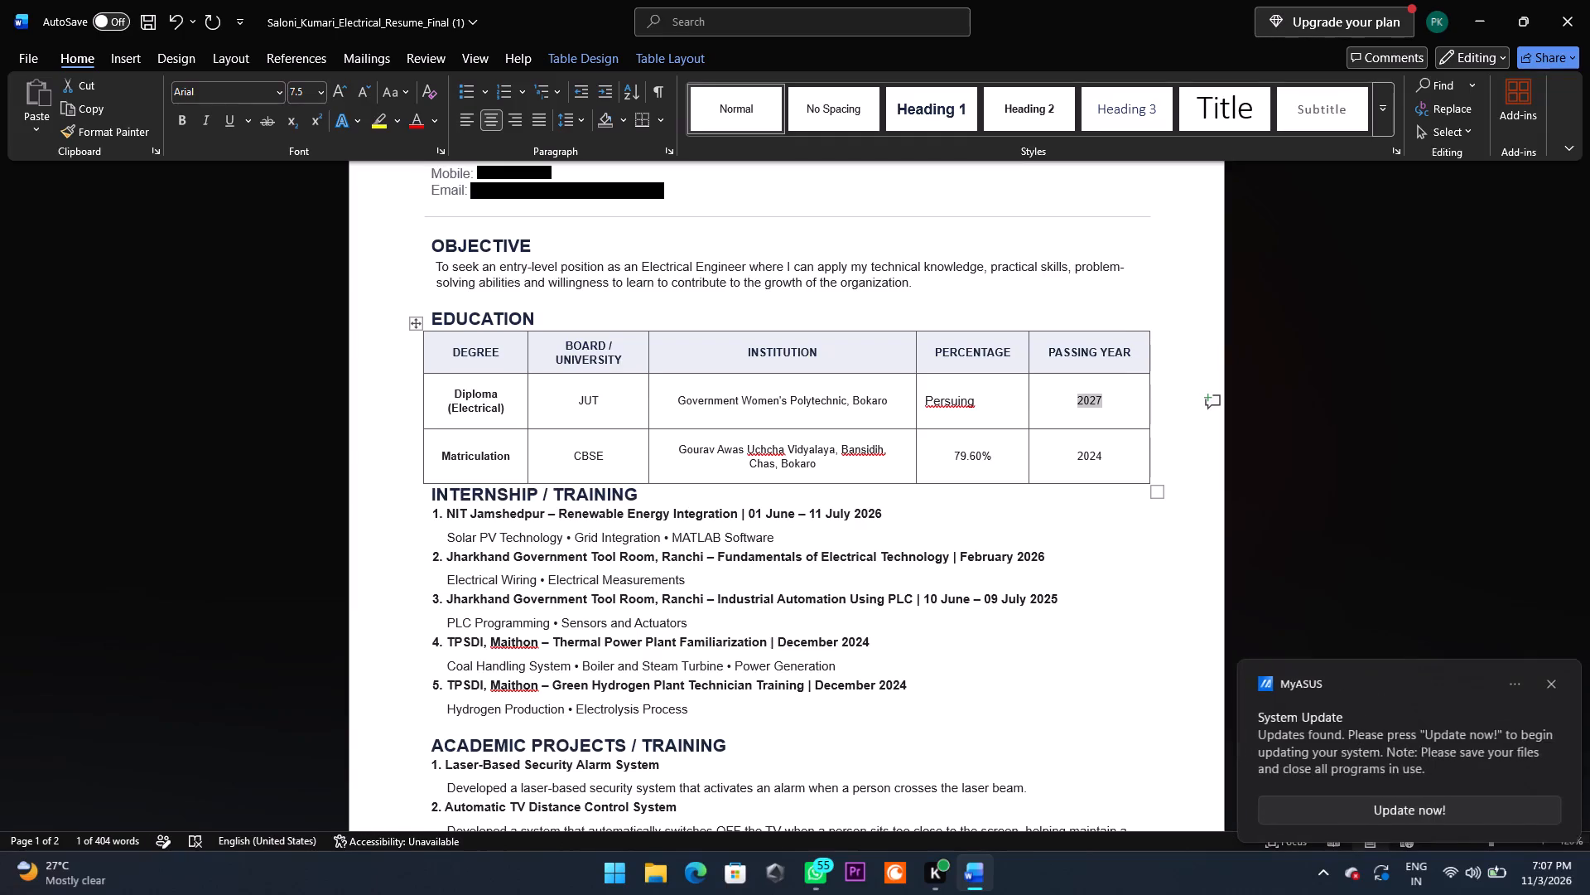
left_click(922, 397)
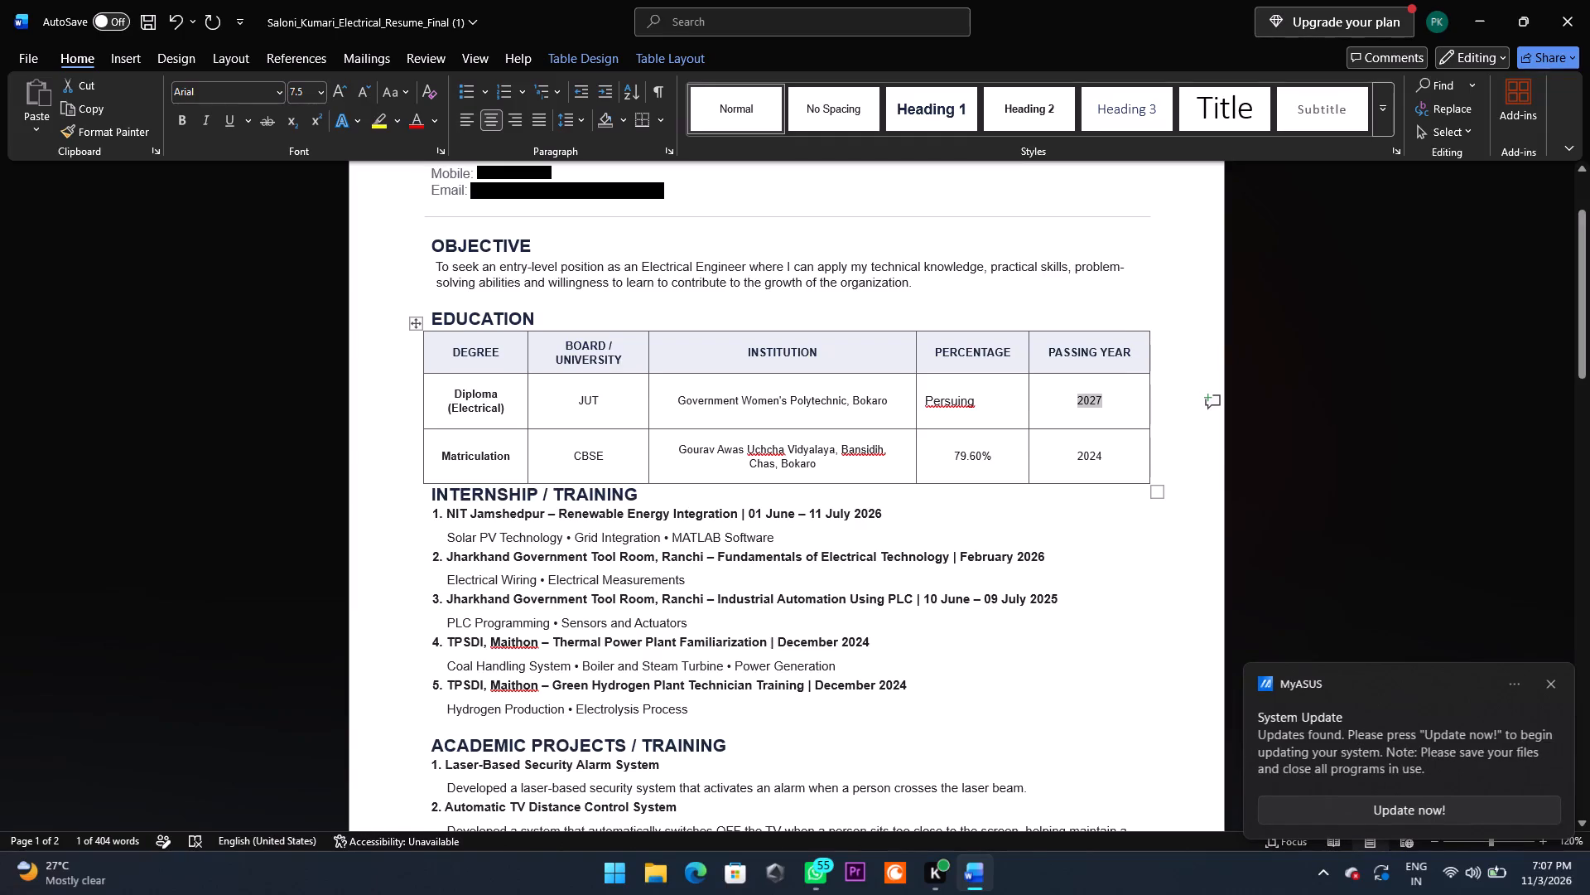
left_click(979, 481)
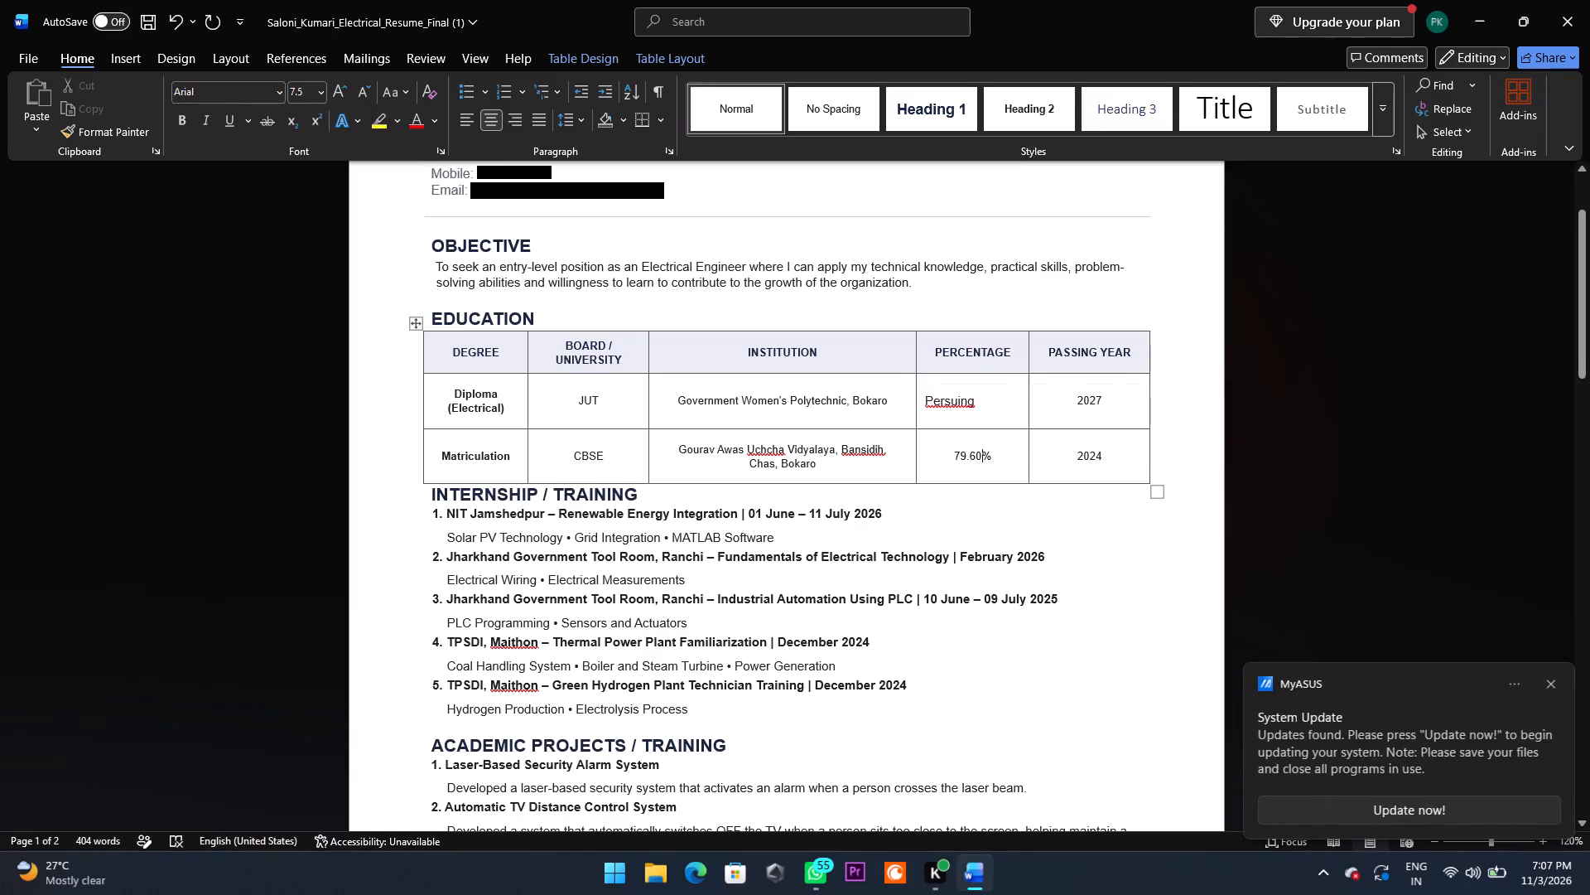
left_click(980, 396)
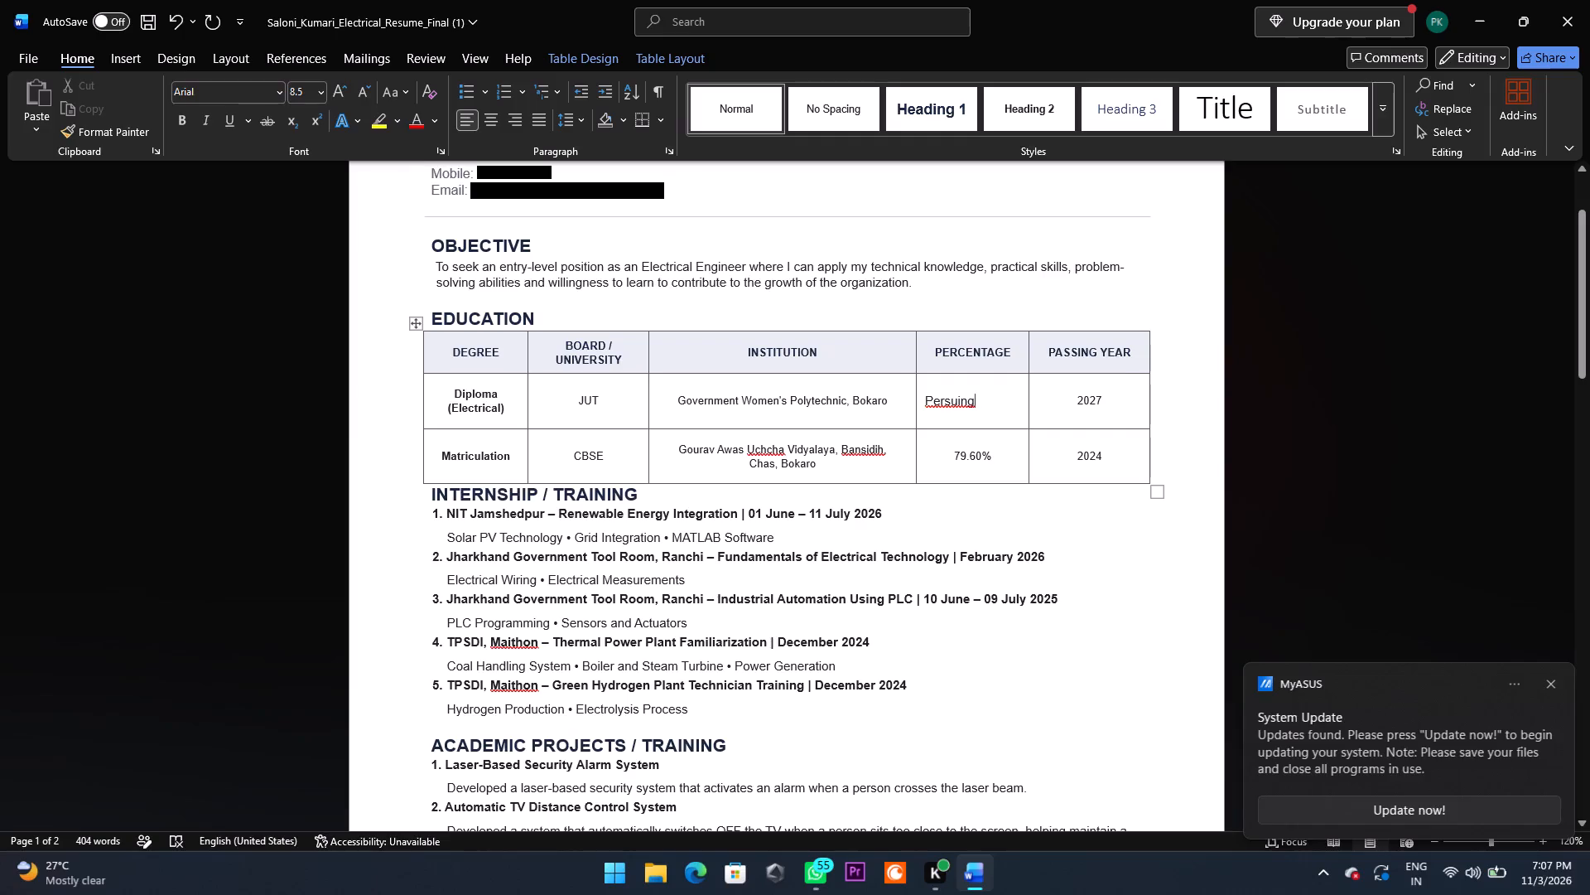
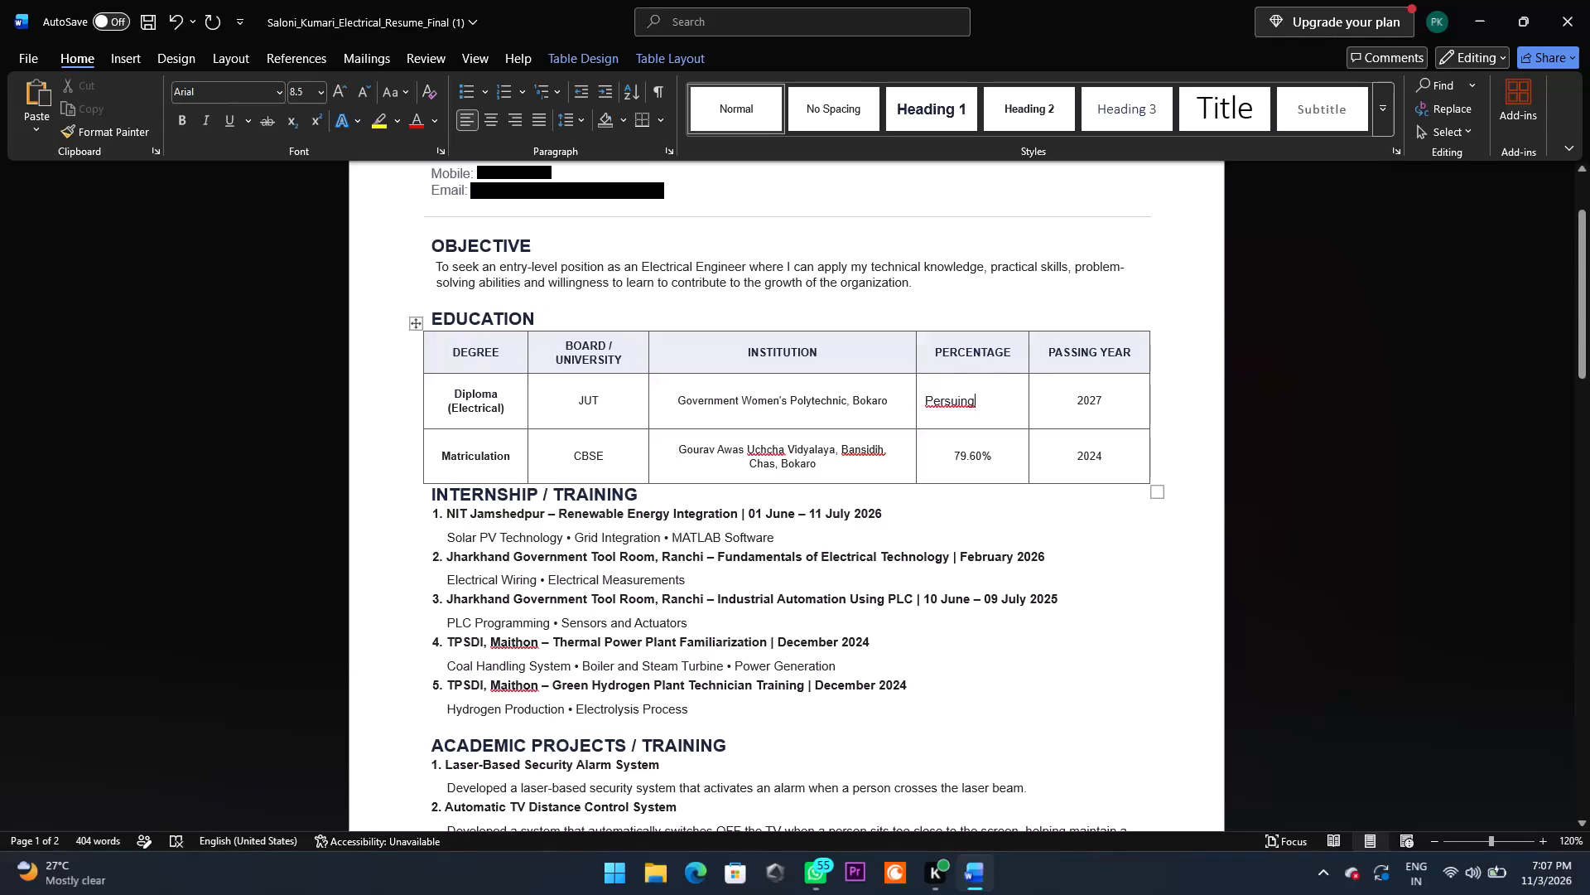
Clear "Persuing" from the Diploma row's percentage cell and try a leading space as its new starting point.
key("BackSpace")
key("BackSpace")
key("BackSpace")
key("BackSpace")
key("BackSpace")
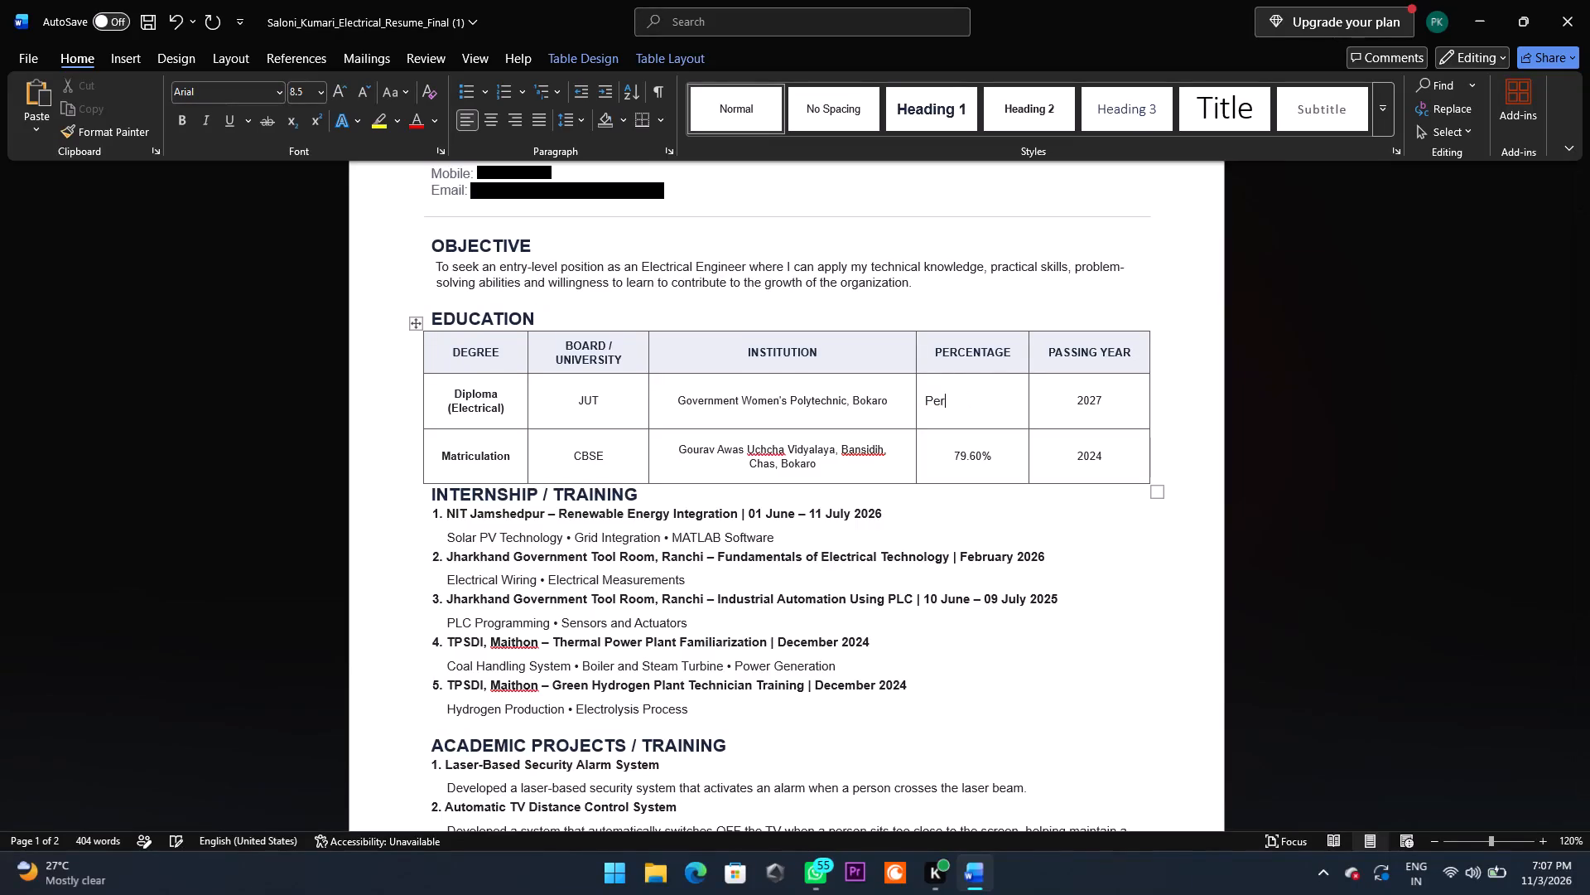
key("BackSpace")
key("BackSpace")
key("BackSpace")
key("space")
Undo the edits back to the centred, empty Diploma percentage cell and paste "Pursuing" into it.
key("ctrl+z")
key("ctrl+z")
key("ctrl+z")
key("ctrl+z")
key("ctrl+z")
key("ctrl+z")
key("ctrl+z")
key("ctrl+z")
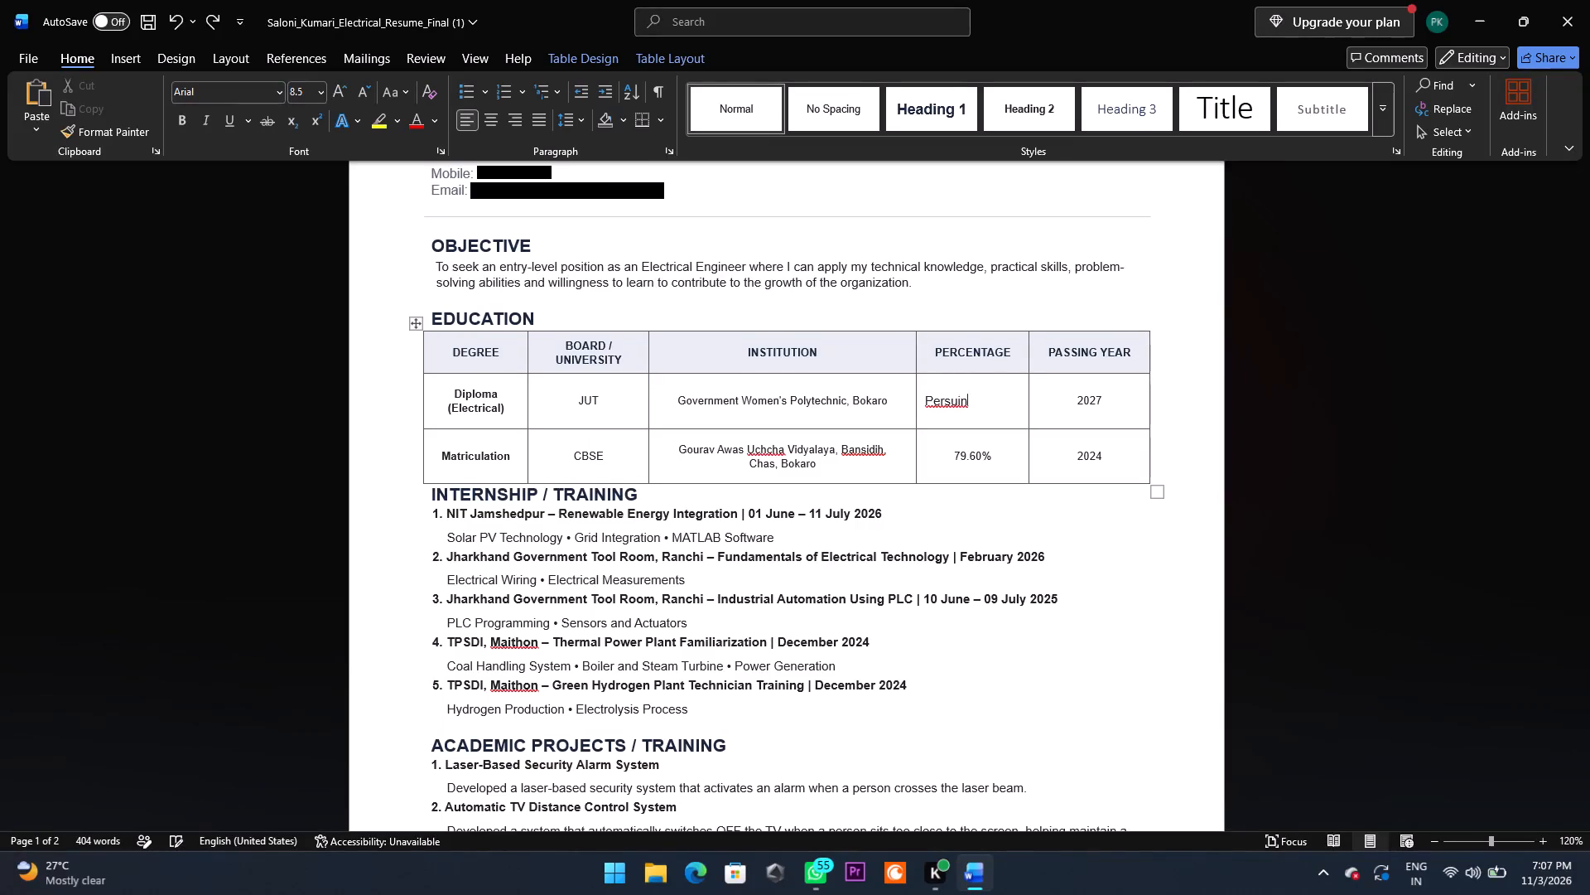
key("ctrl+z")
key("ctrl+z")
key("ctrl+z")
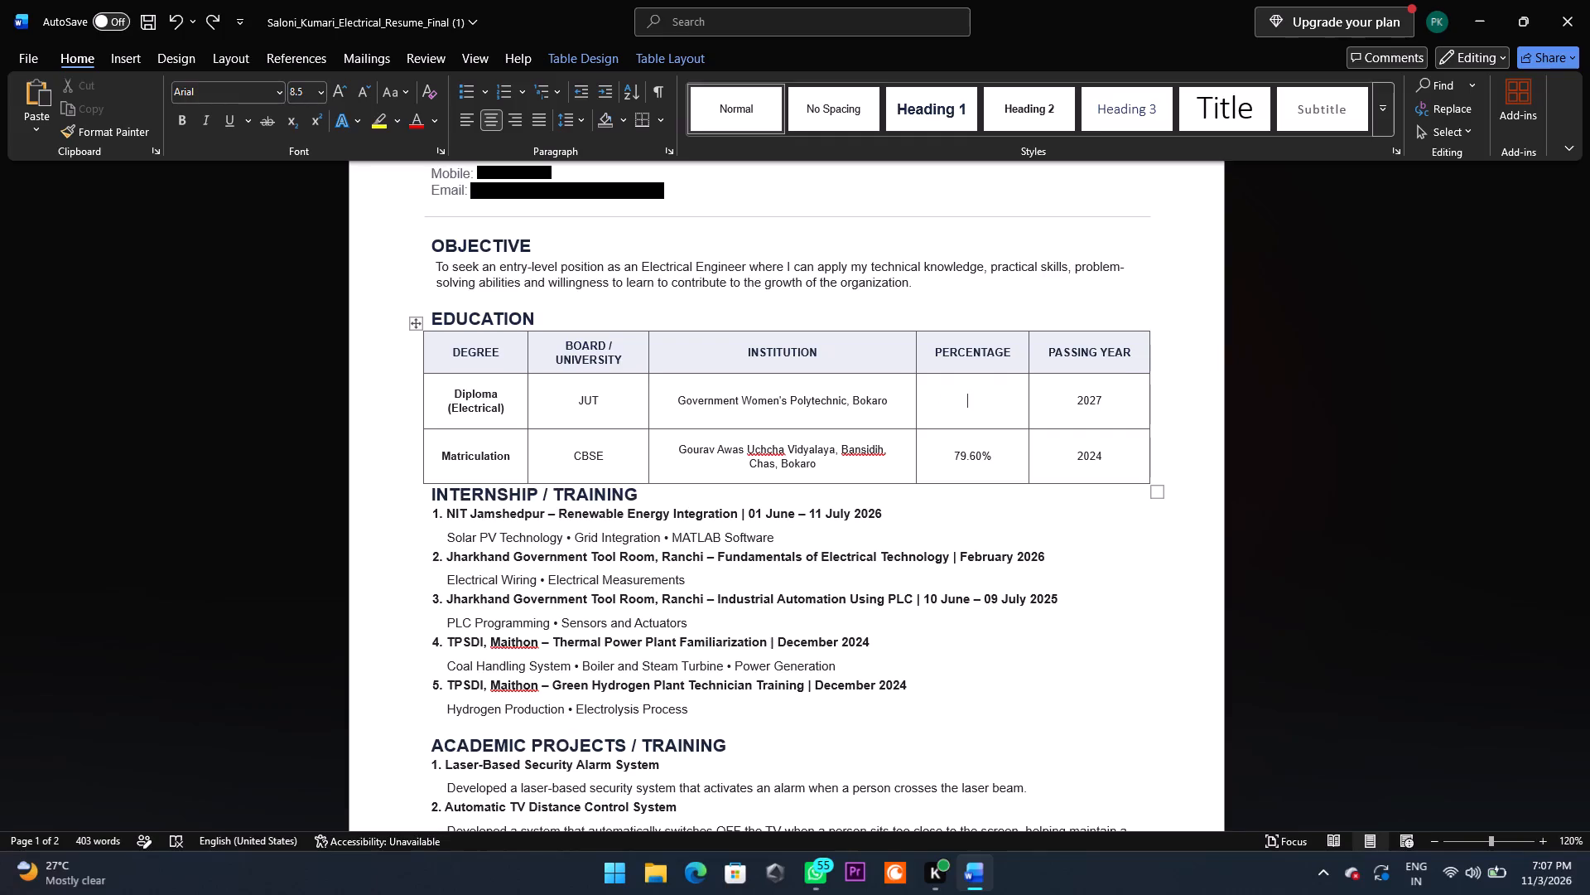
key("ctrl+v")
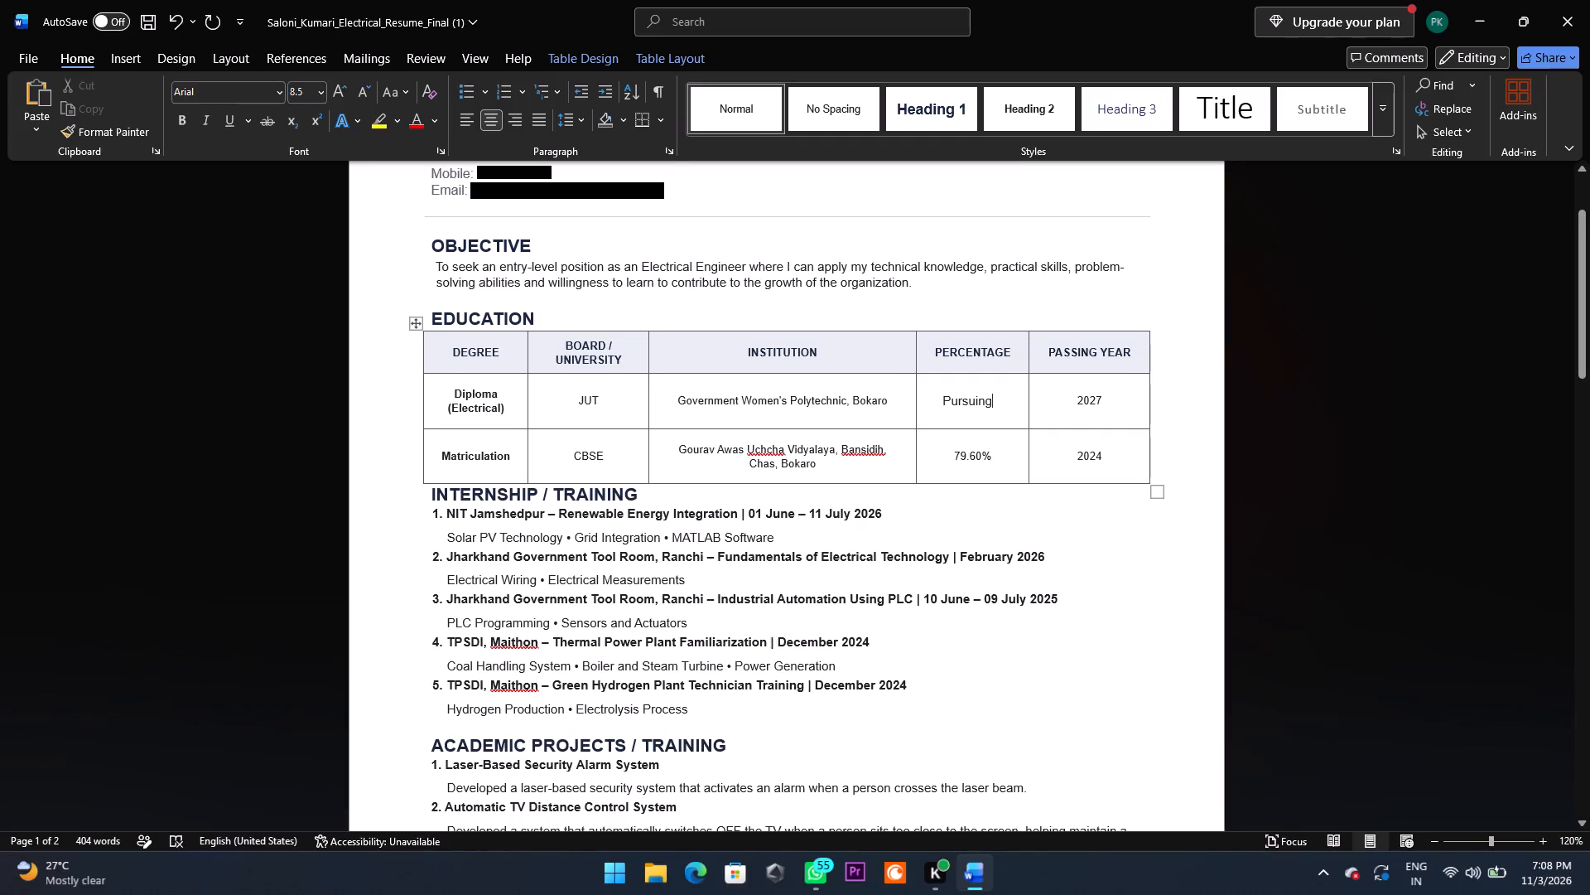
Add a new contact line below the Email line in the résumé header, beginning with "Link".
scroll(1039, 600, "down", 1)
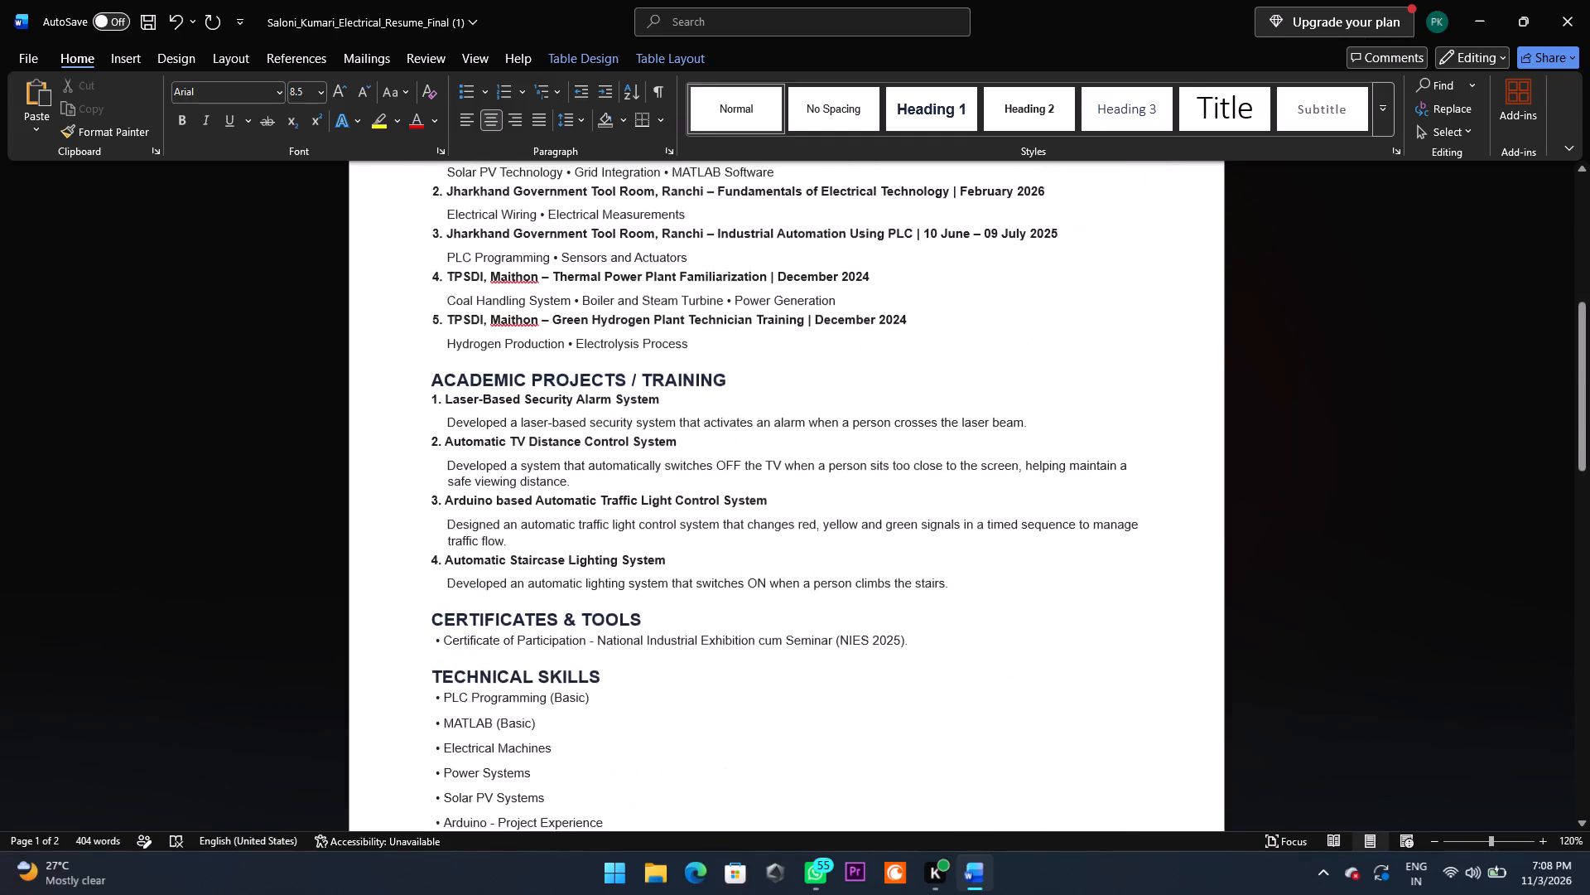
scroll(1039, 600, "down", 1)
scroll(1039, 600, "up", 1)
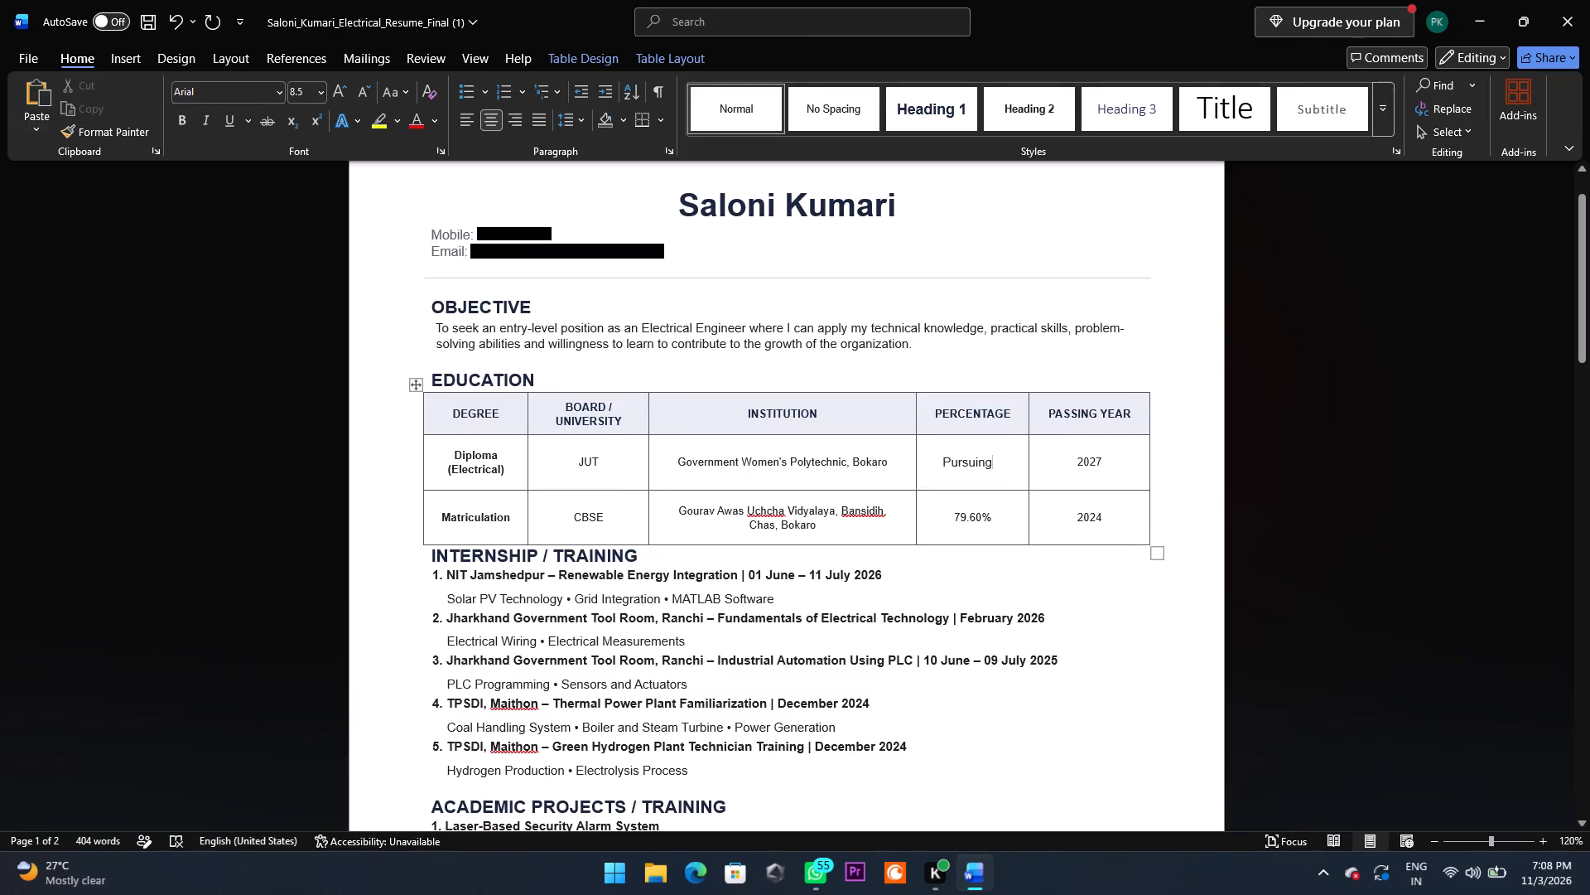
scroll(1039, 600, "up", 2)
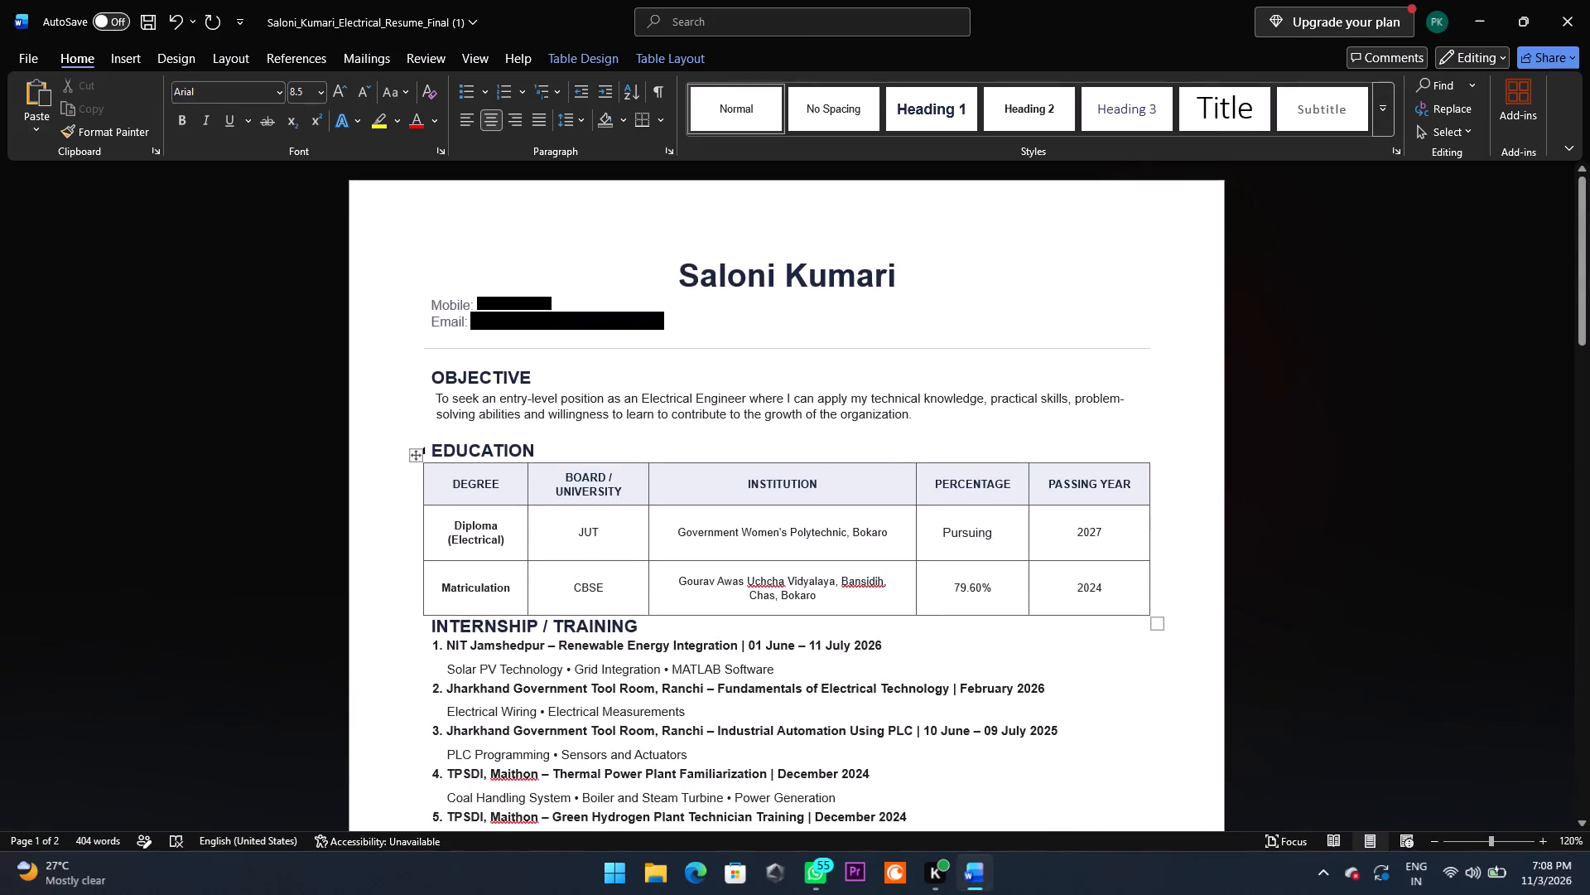
left_click(674, 322)
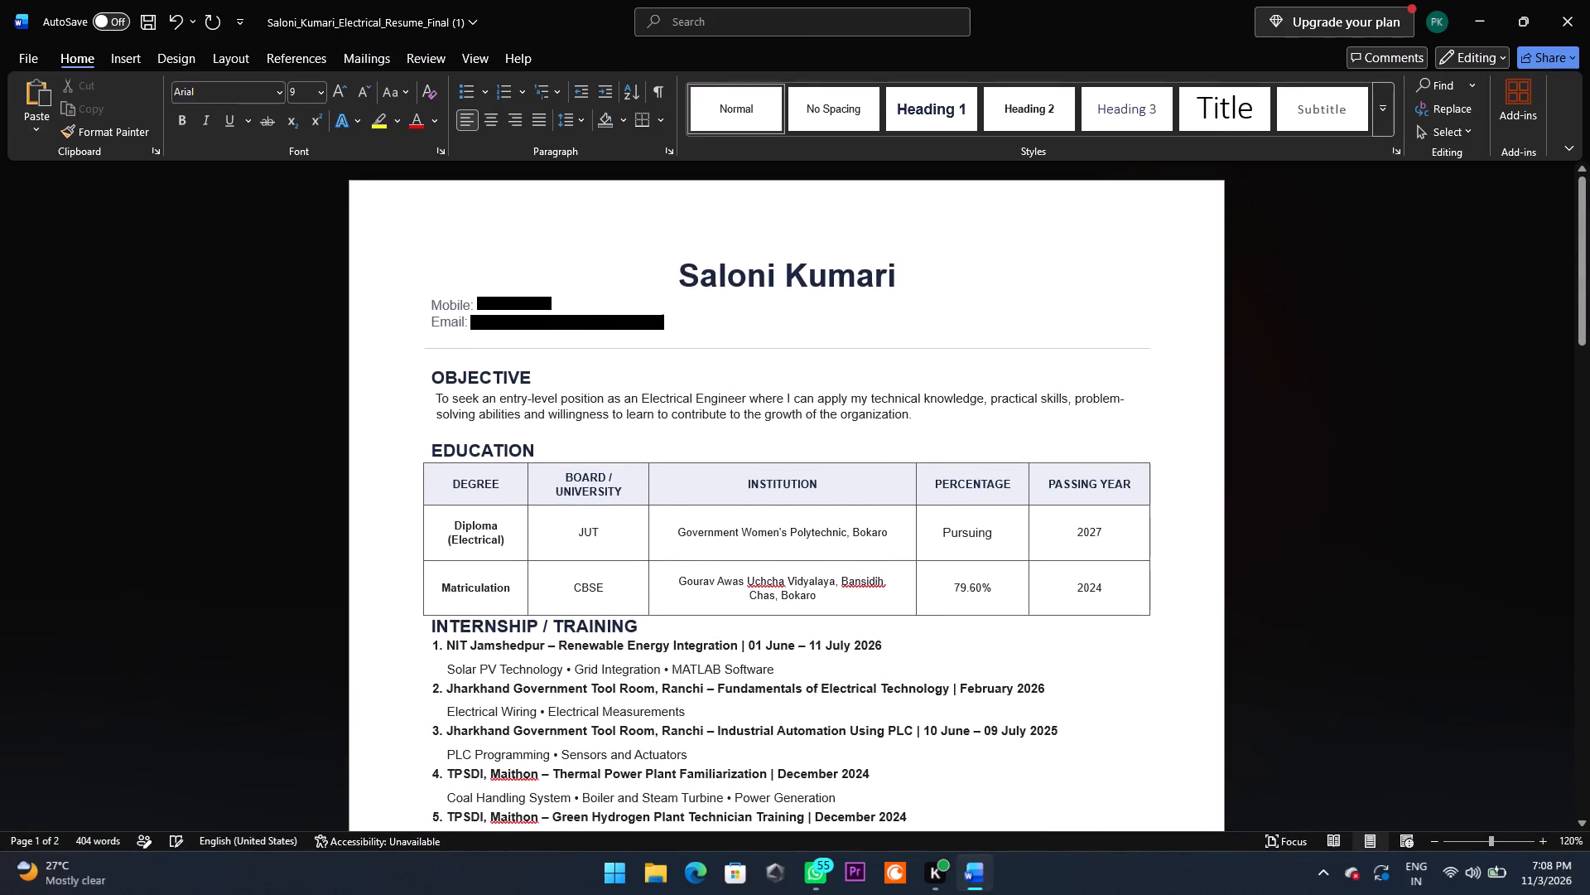
key("Return")
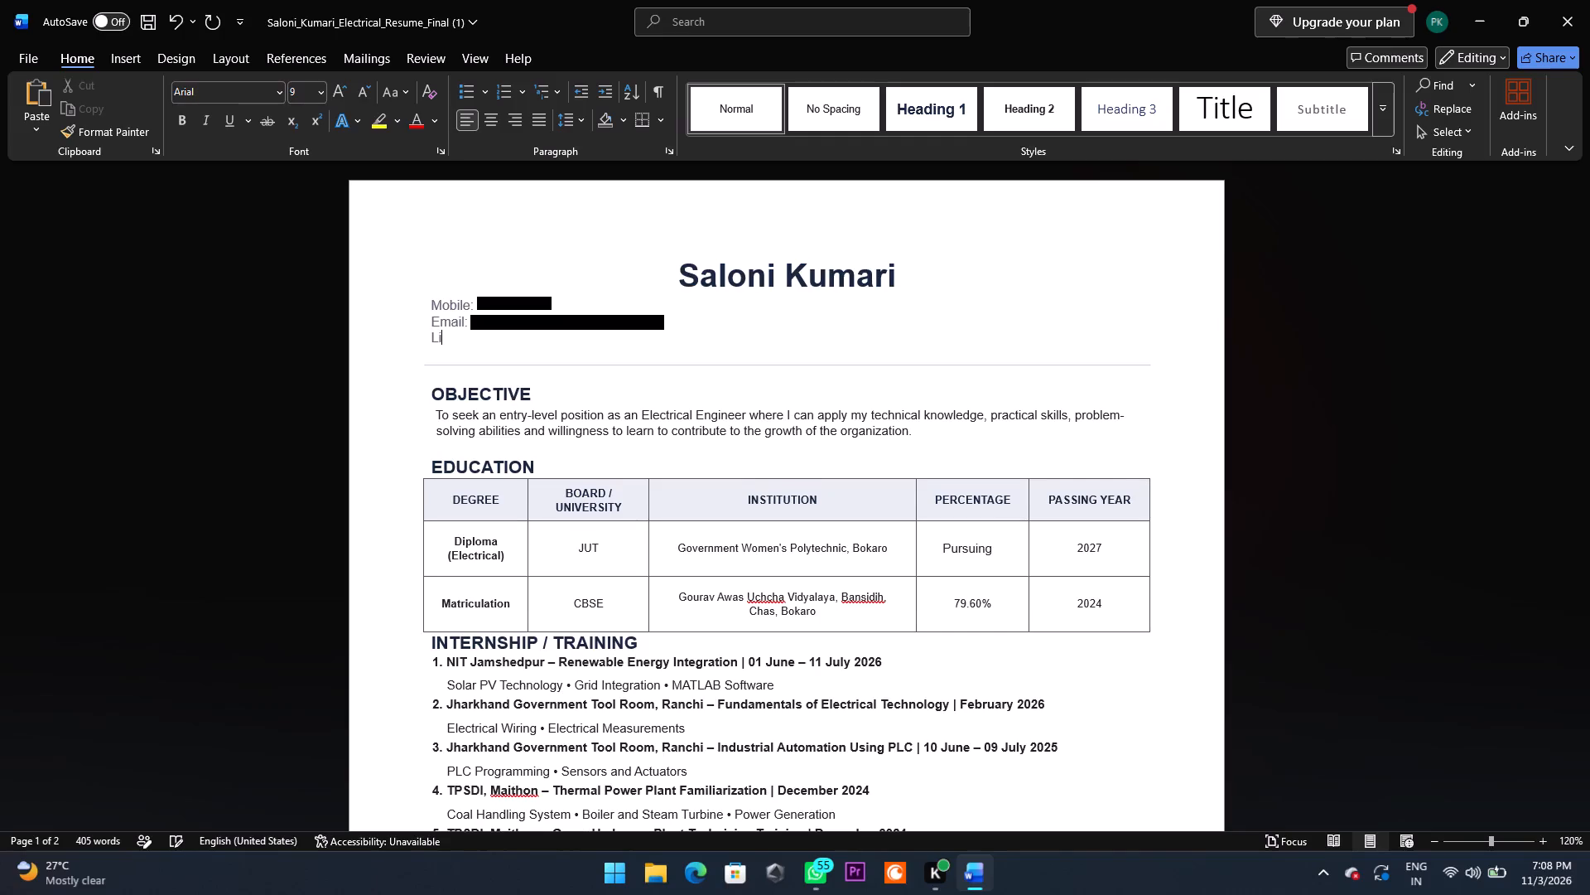
type("nd")
key("BackSpace")
key("k")
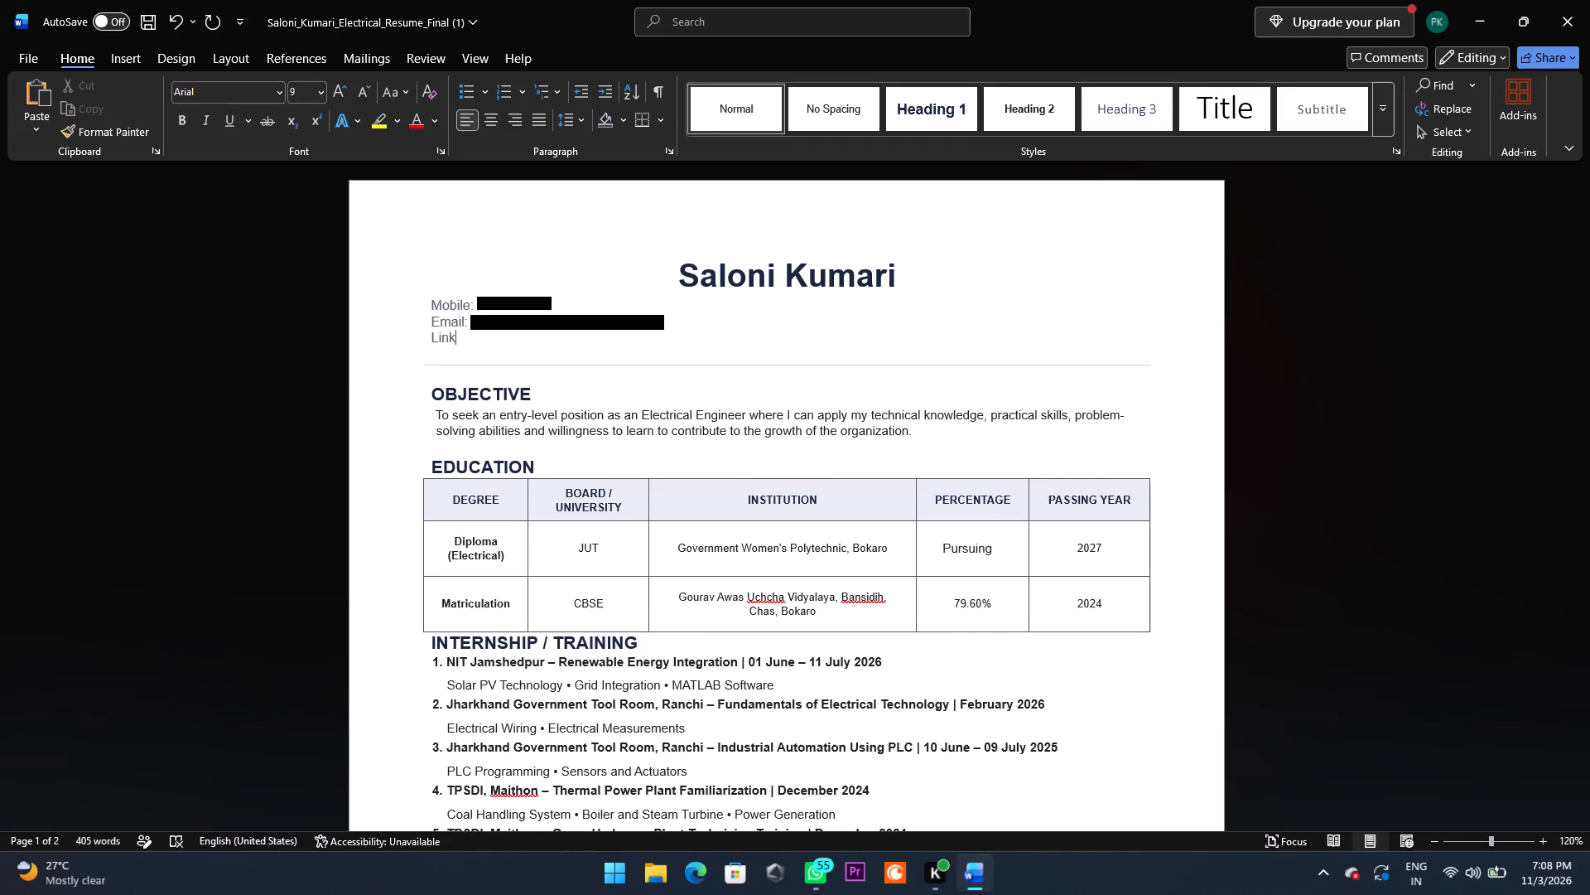
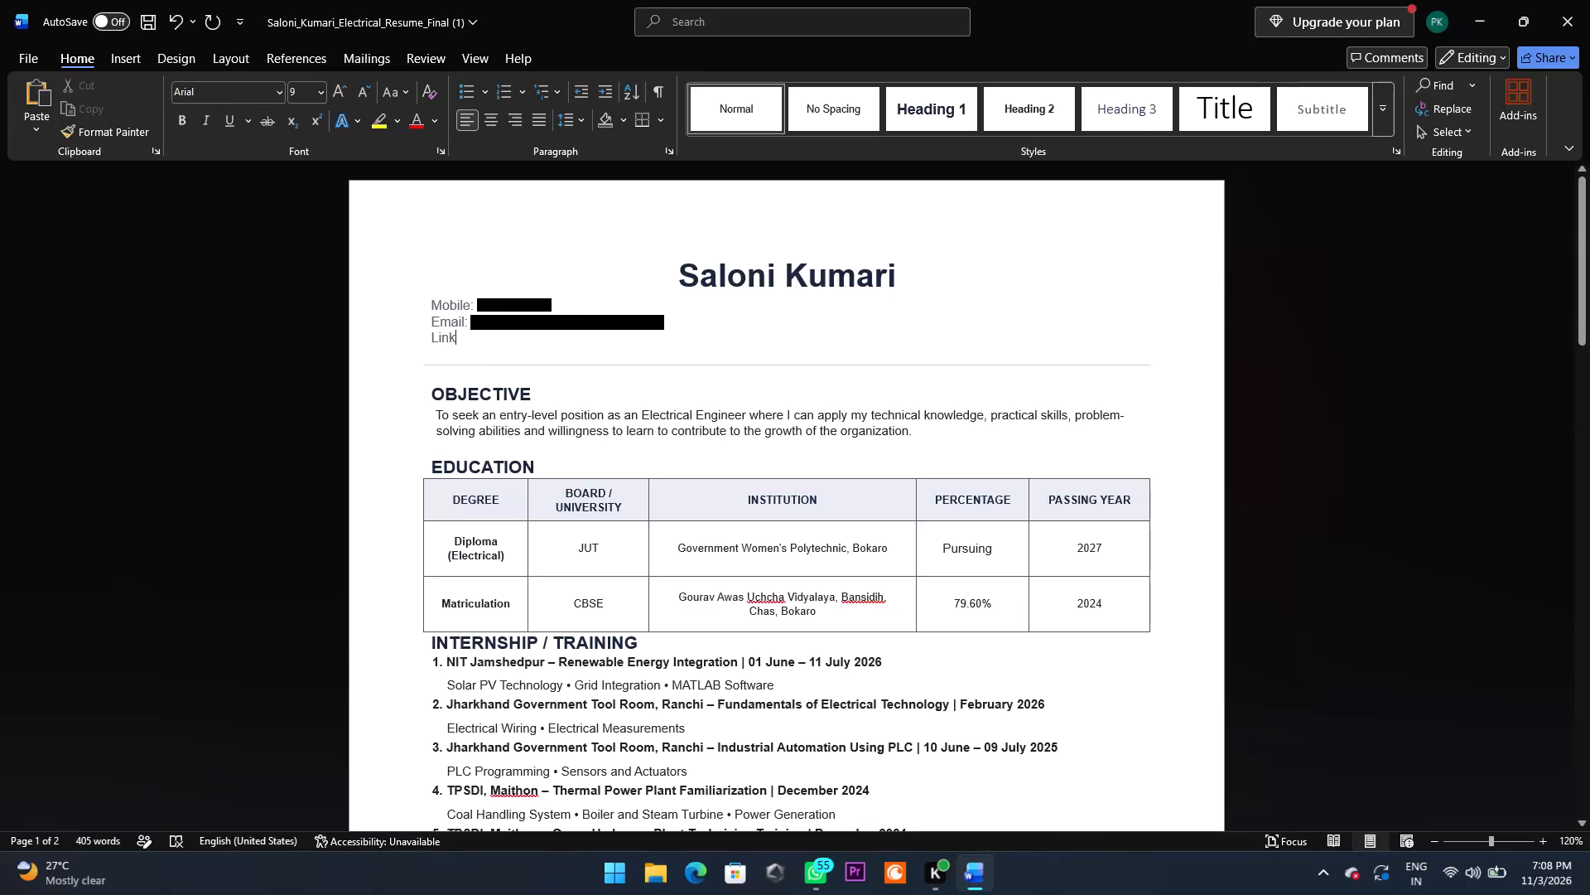
Complete the label of the new contact line below Email so it reads "Linkdin:" followed by a space.
type("din")
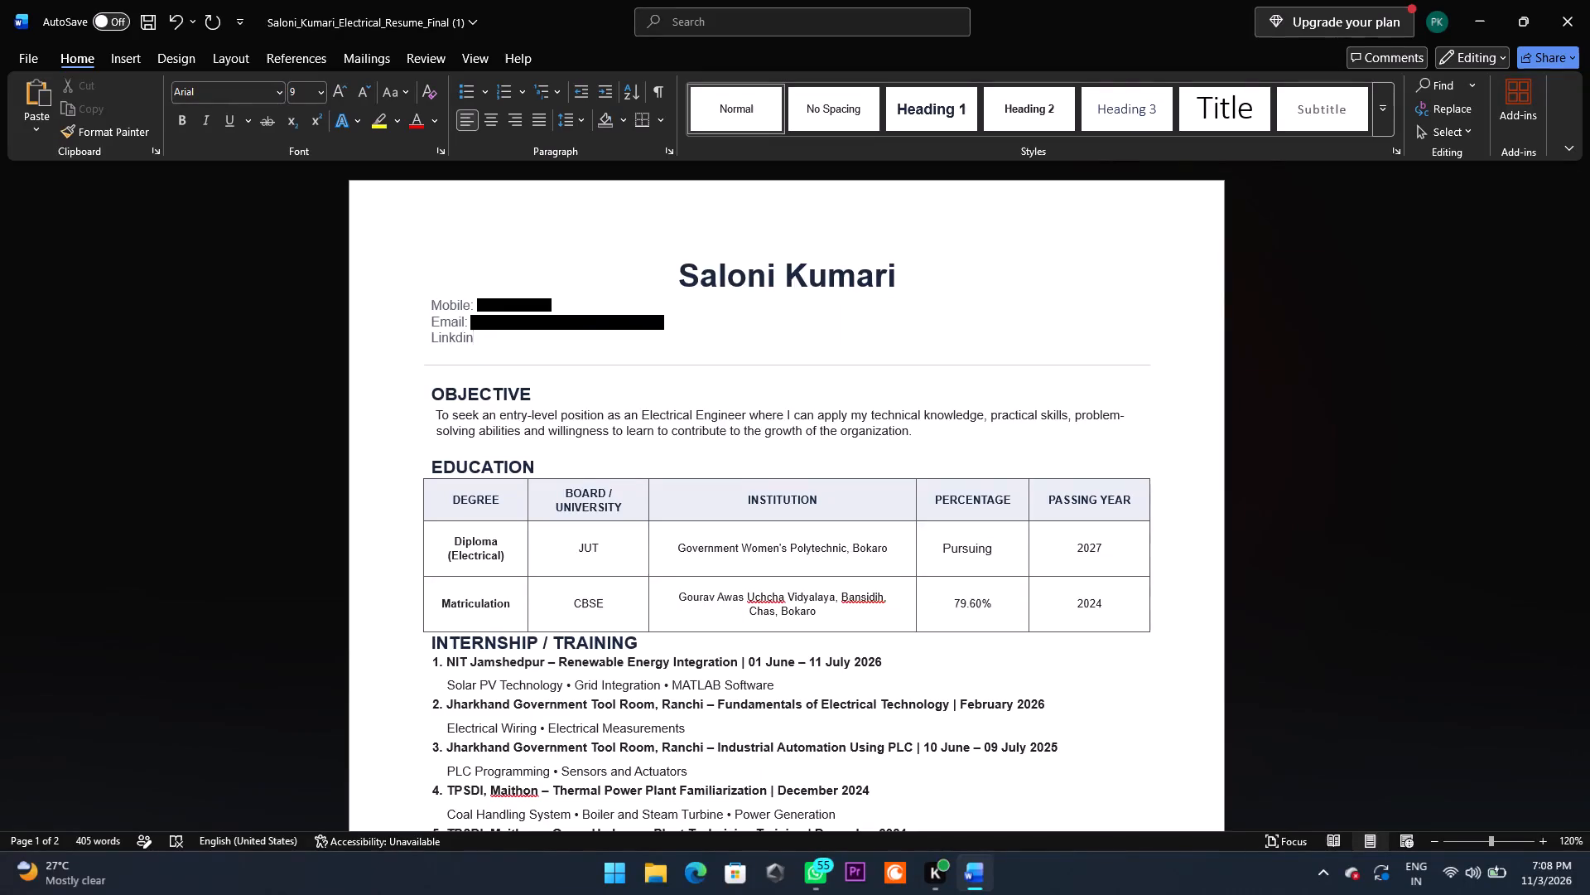
key("shift+colon")
key("space")
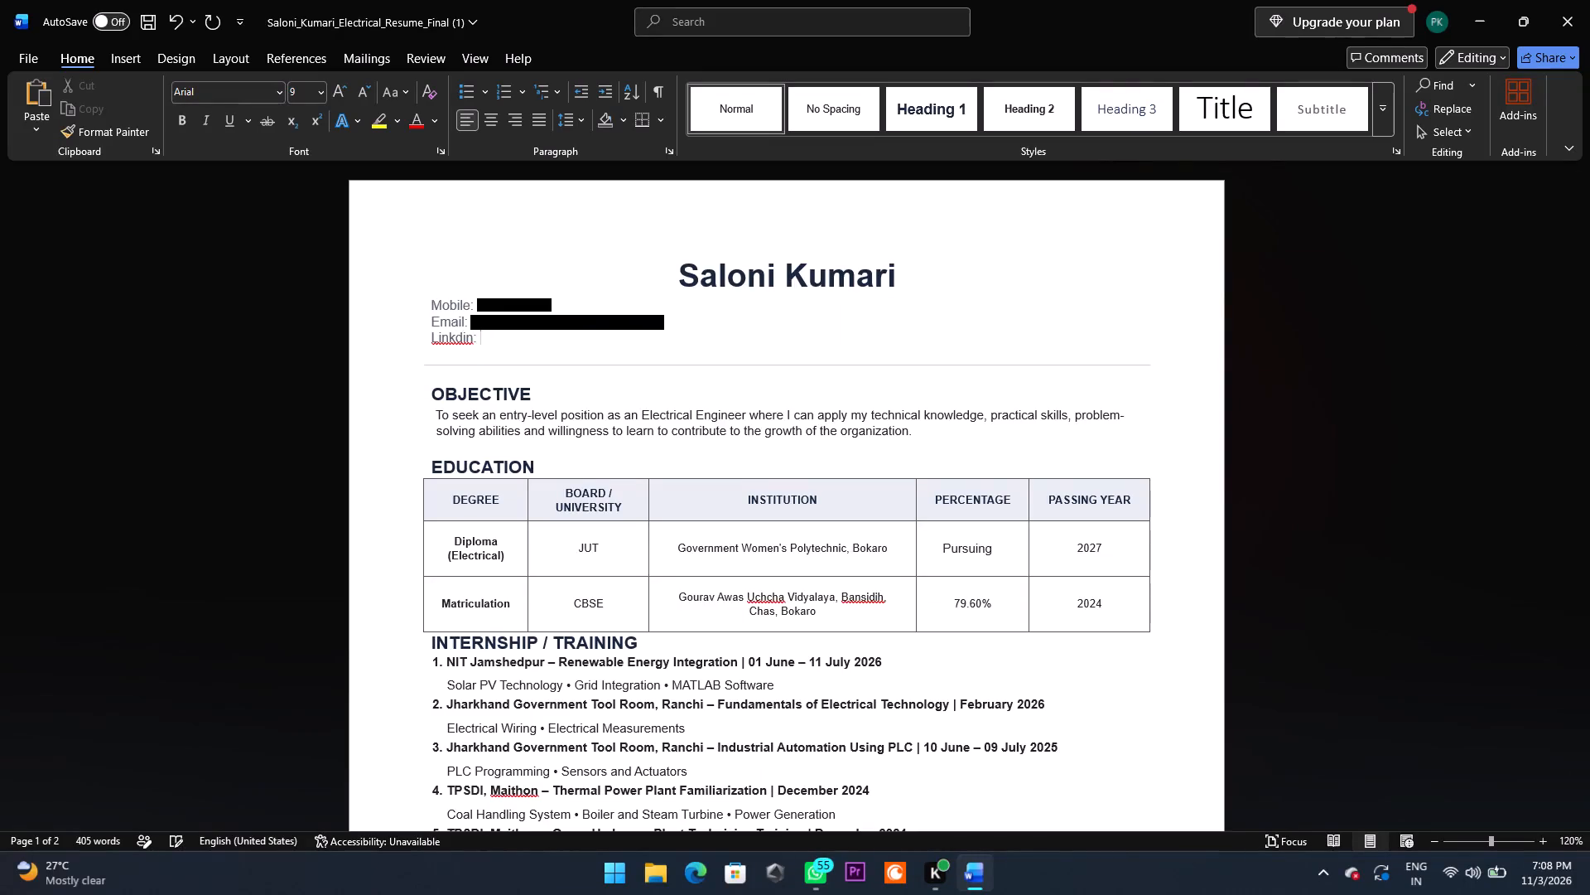
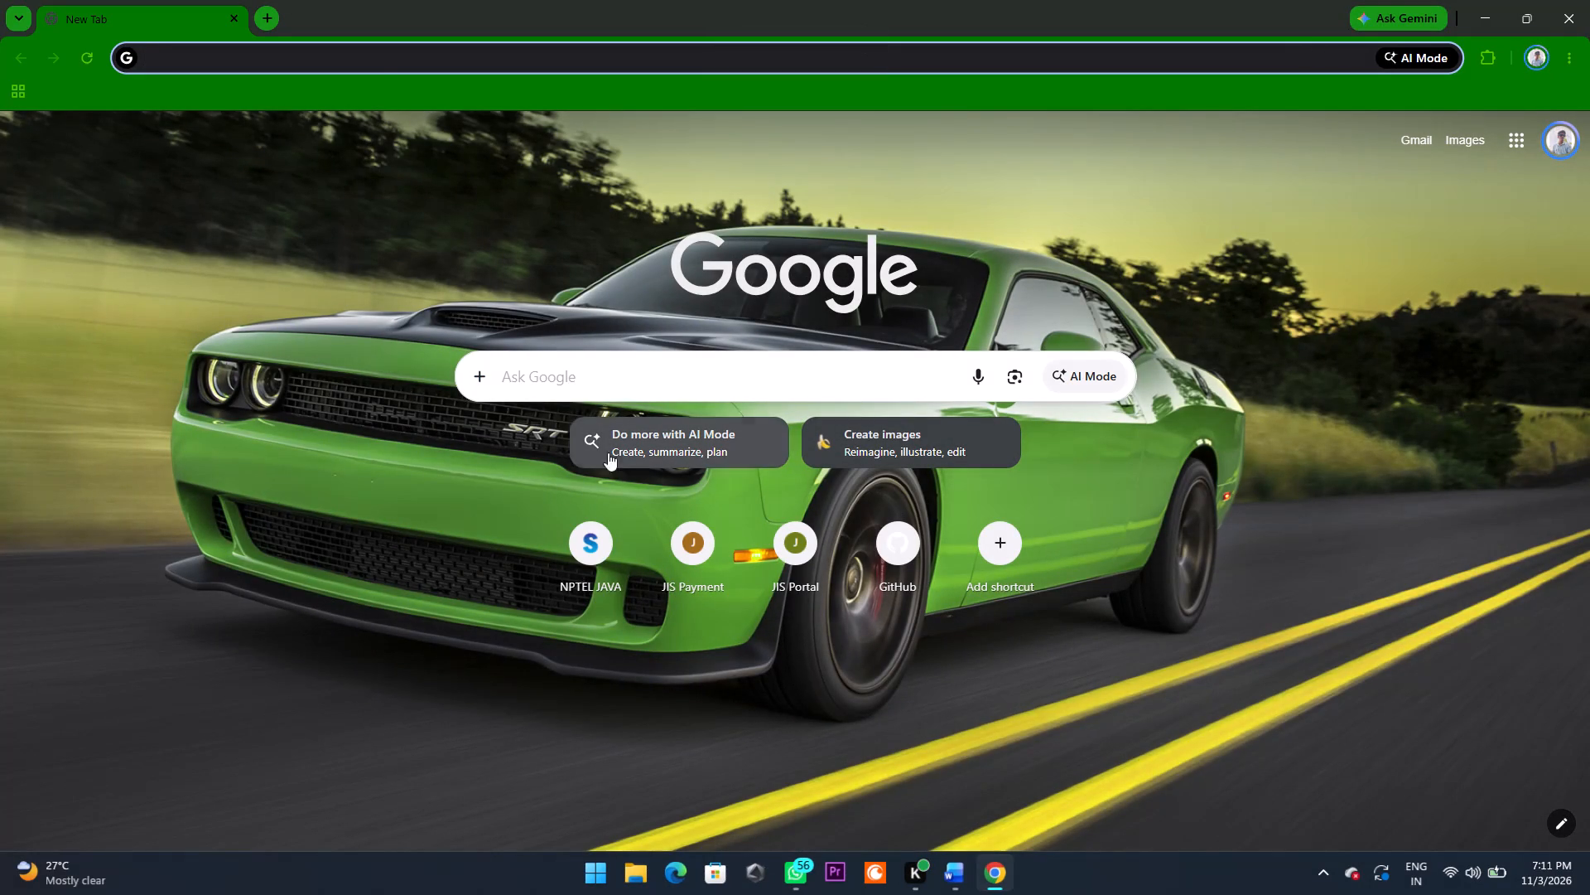
Open the copied LinkedIn profile link in Chrome and dismiss the sign-in prompt to view the public profile.
left_click(440, 57)
key("ctrl+v")
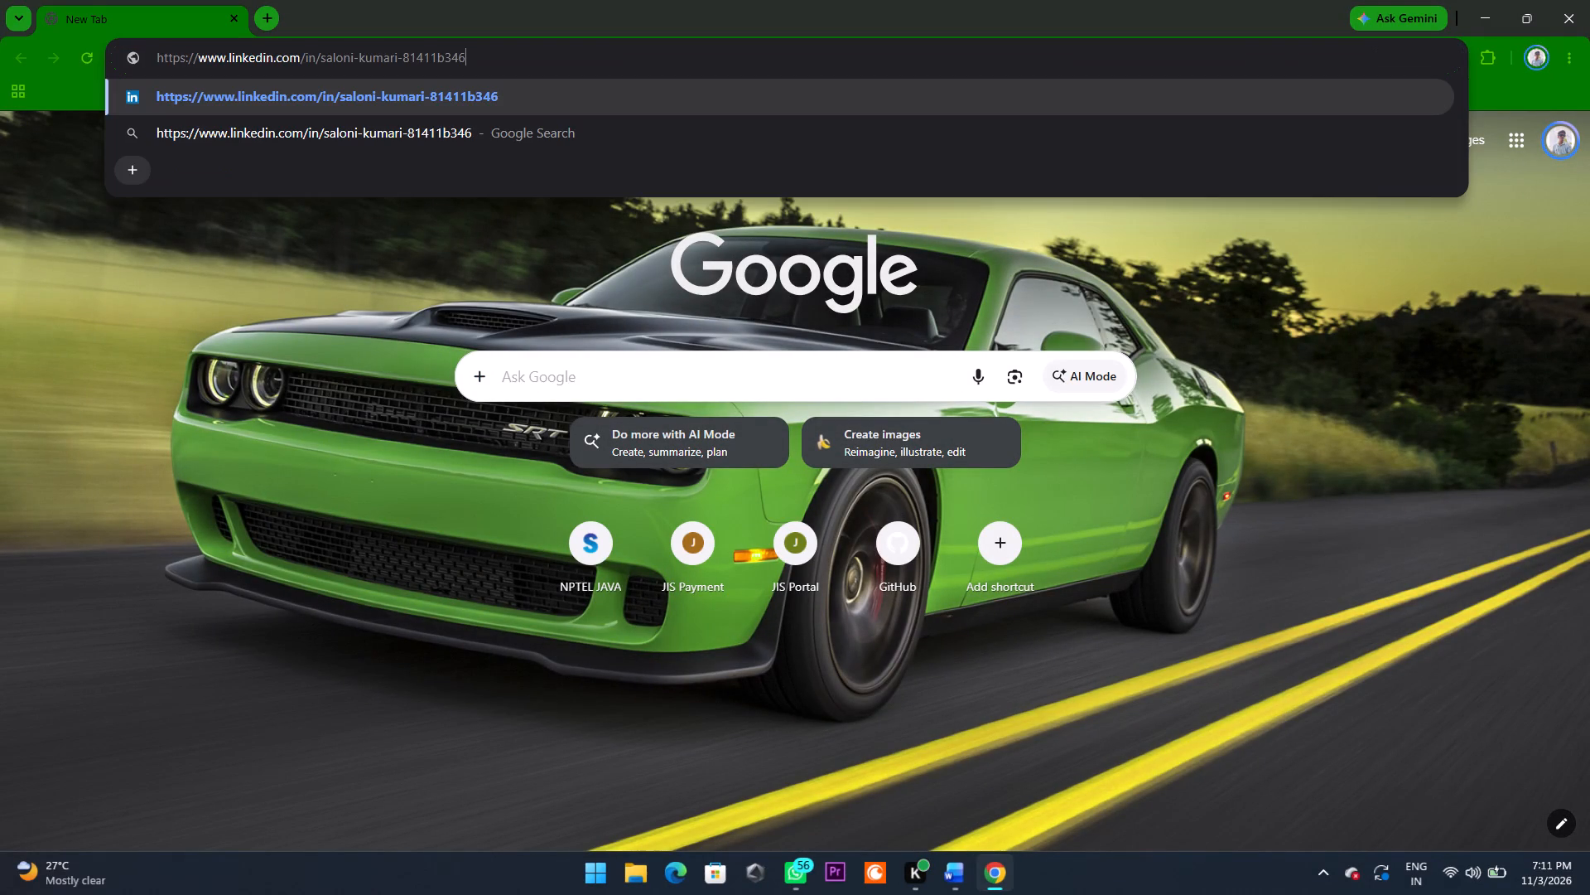
key("Return")
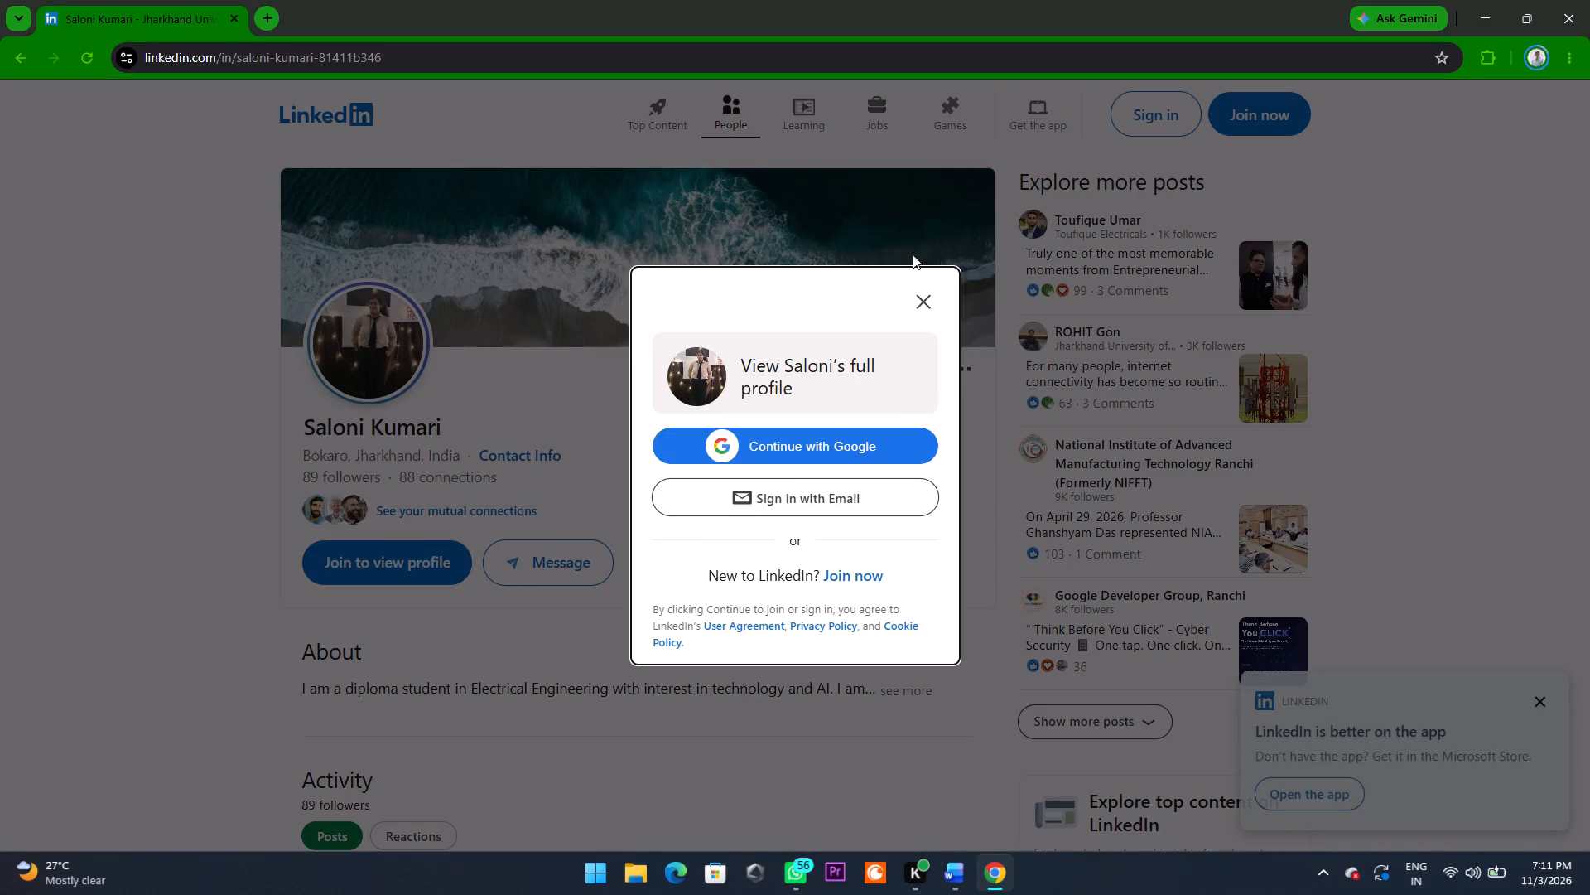
left_click(919, 302)
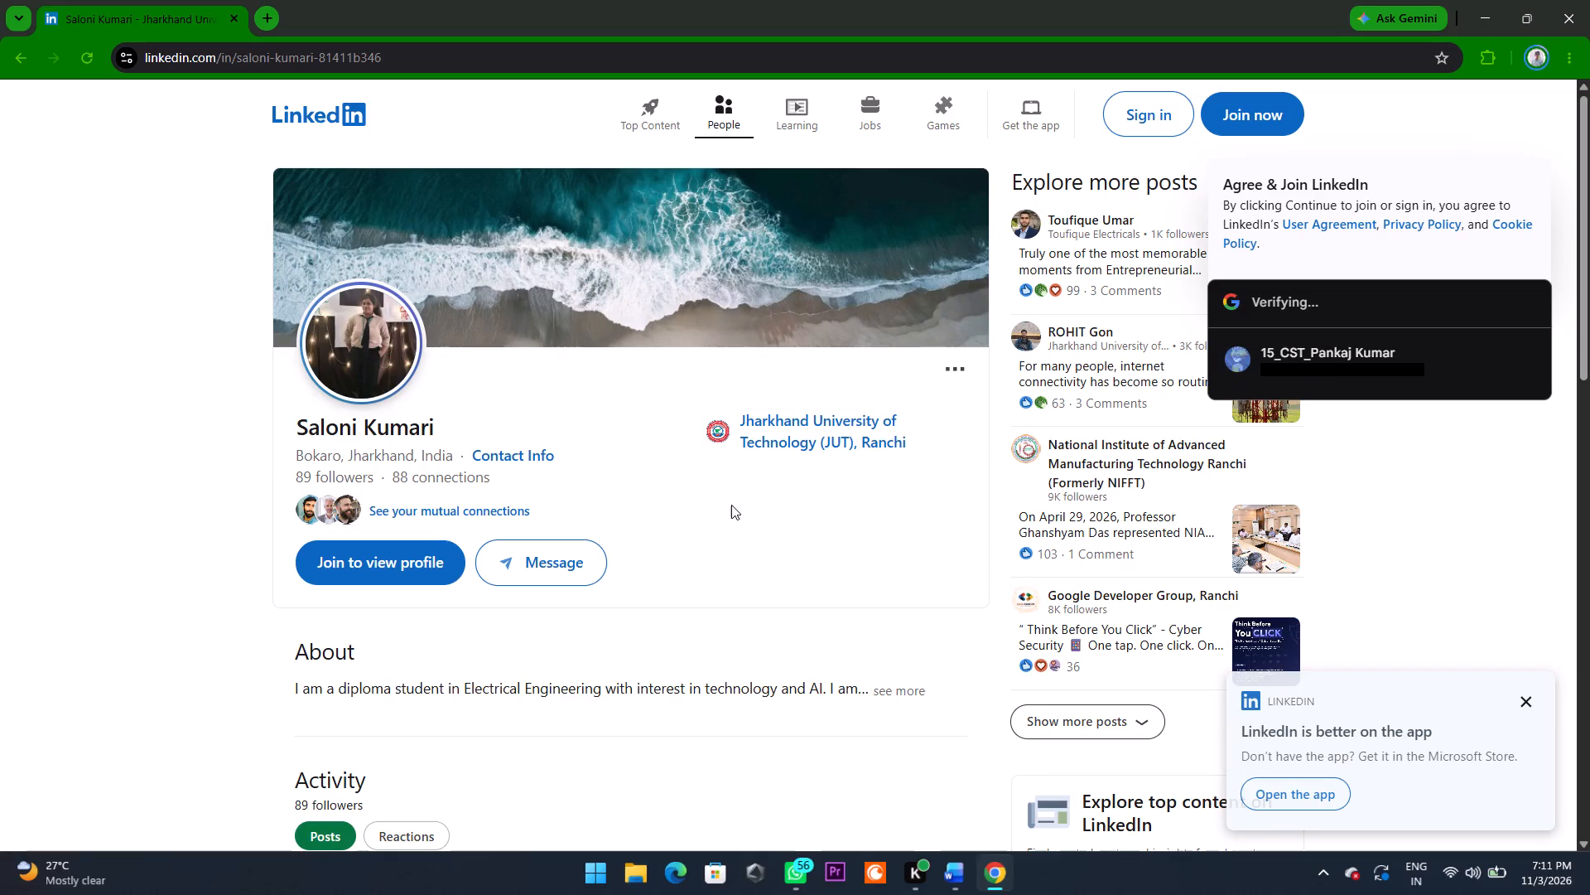
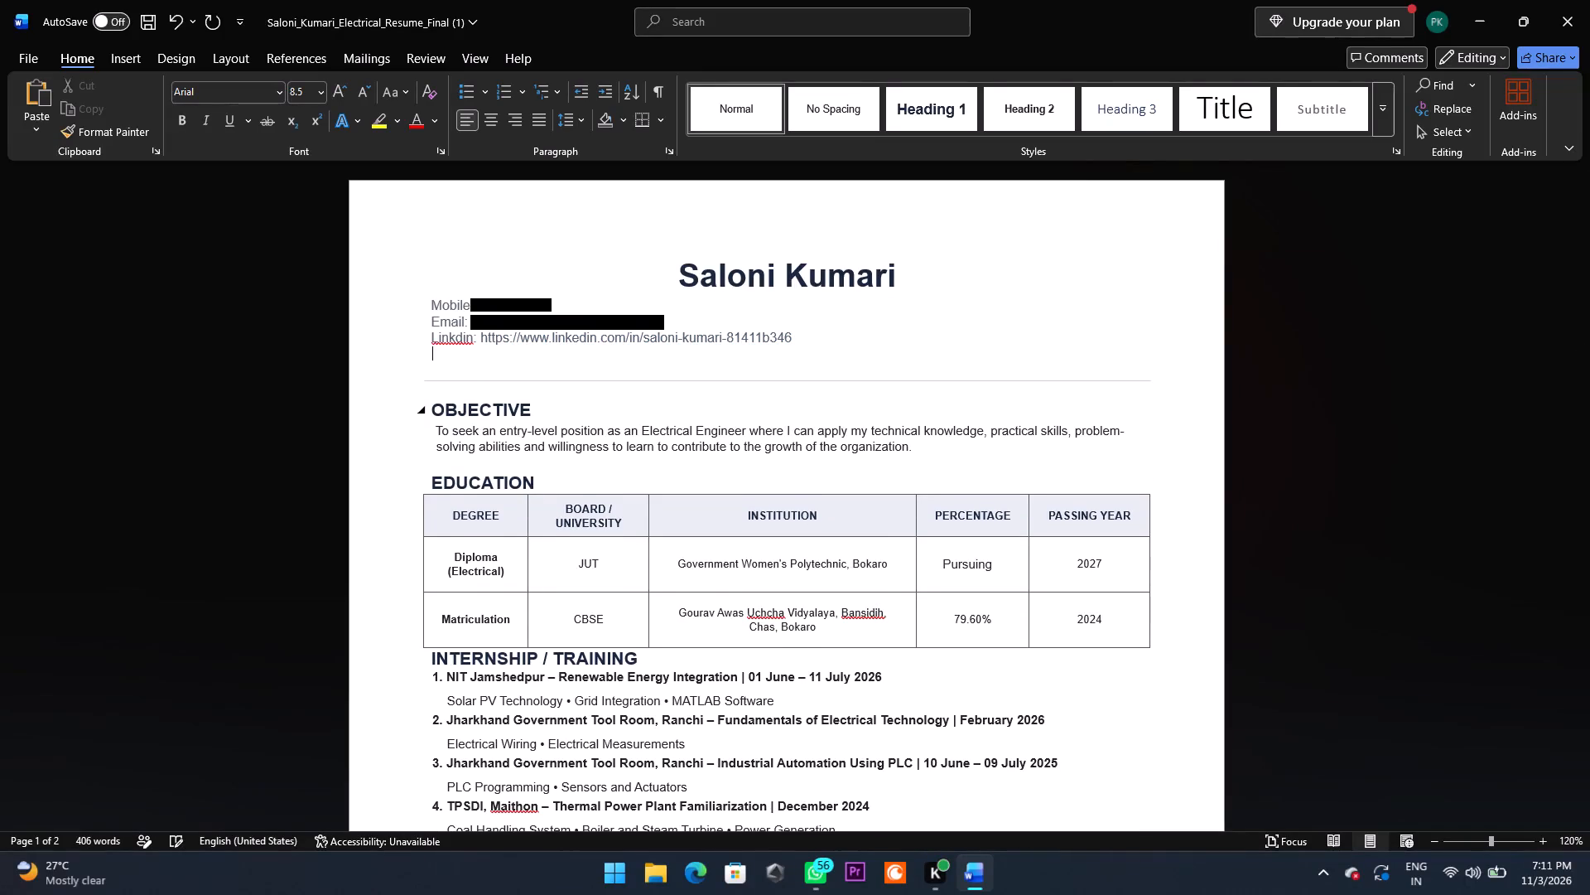
Delete the empty line below the LinkedIn address in the résumé header.
key("BackSpace")
left_click(1039, 433)
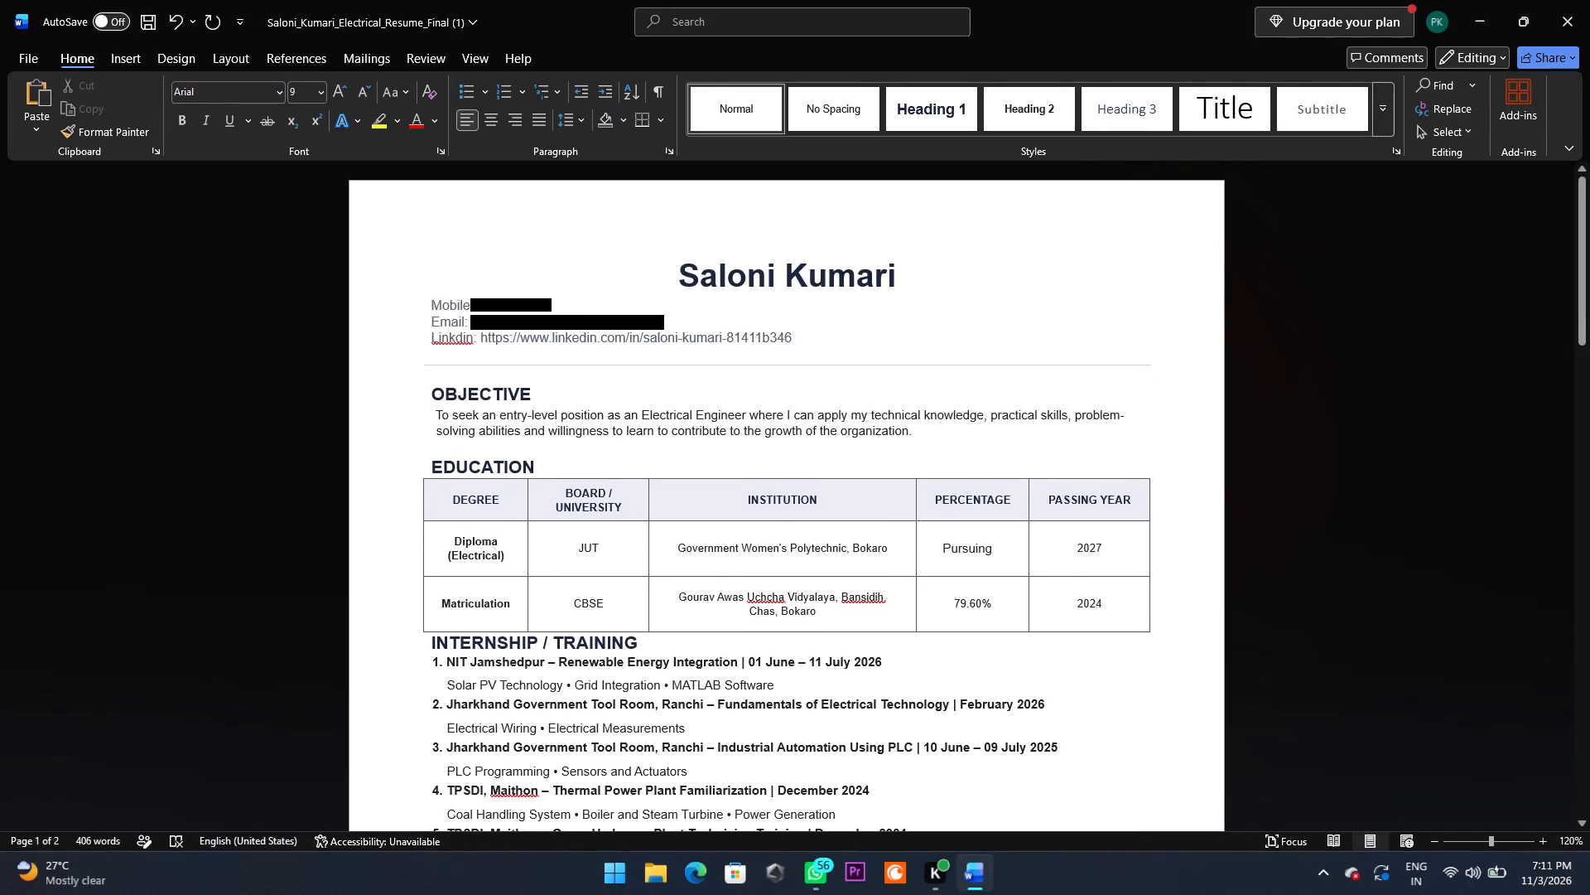
Convert the LinkedIn address in the résumé header into an active hyperlink by starting a new line at its end.
left_click(809, 328)
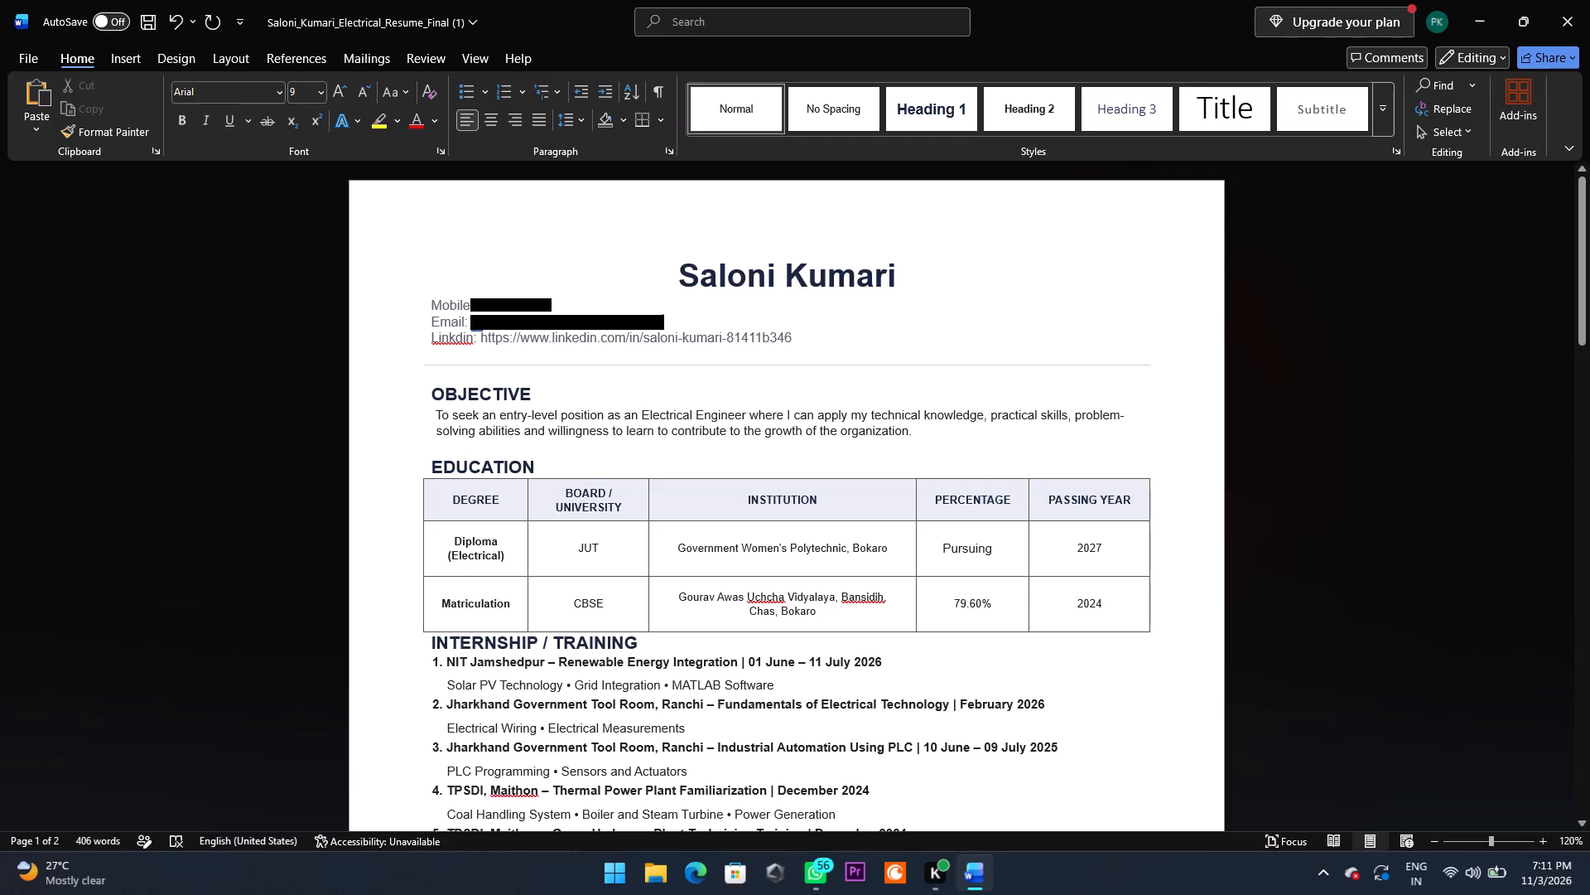
left_click(814, 346)
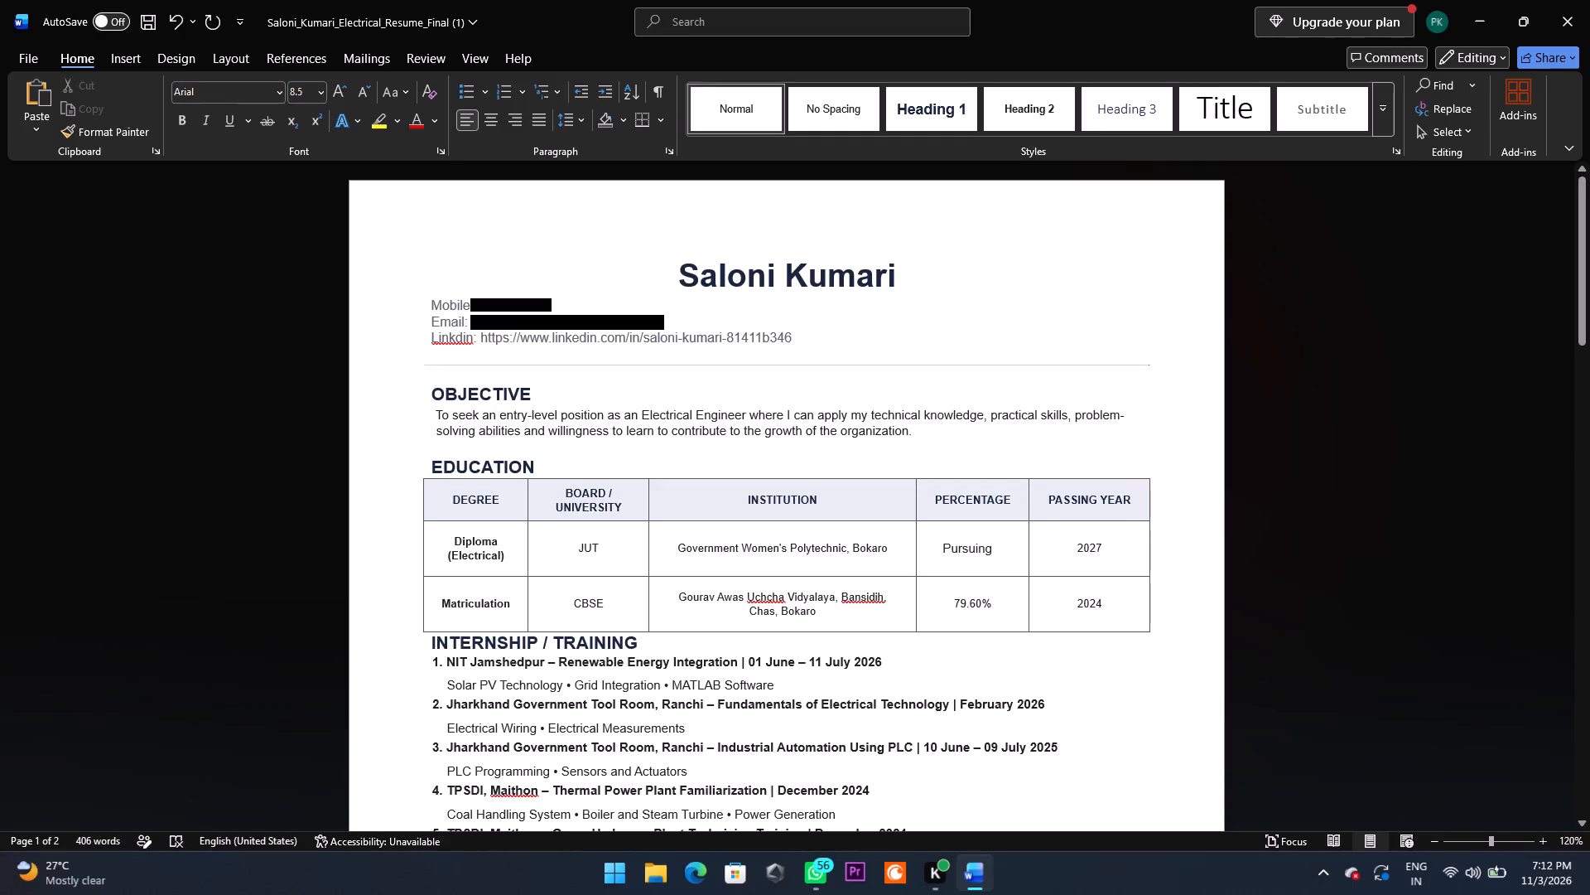
left_click(792, 333)
key("Return")
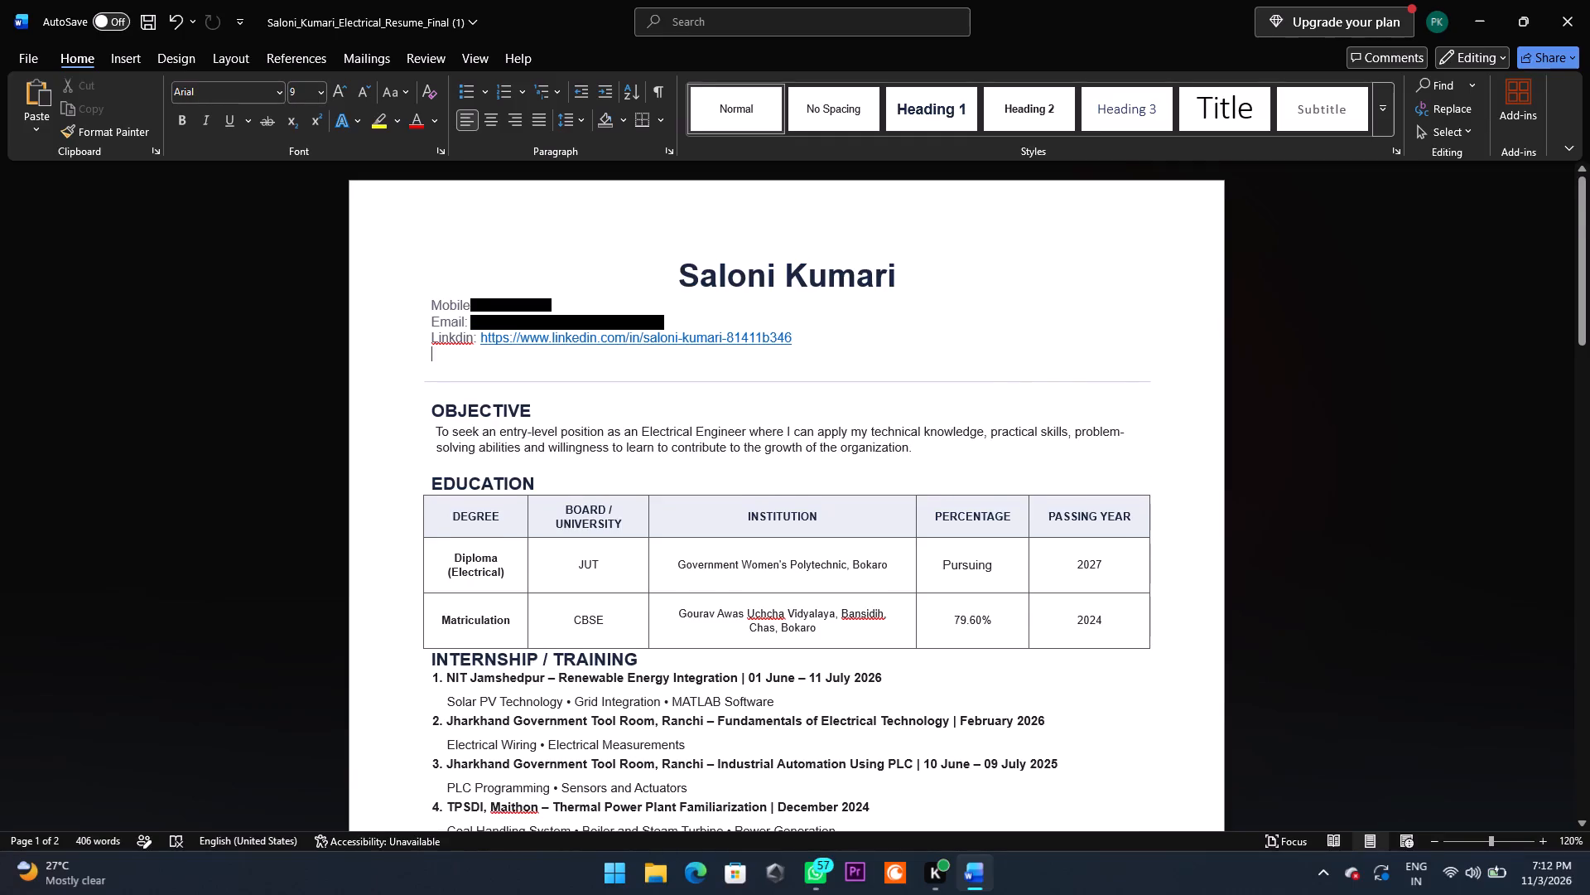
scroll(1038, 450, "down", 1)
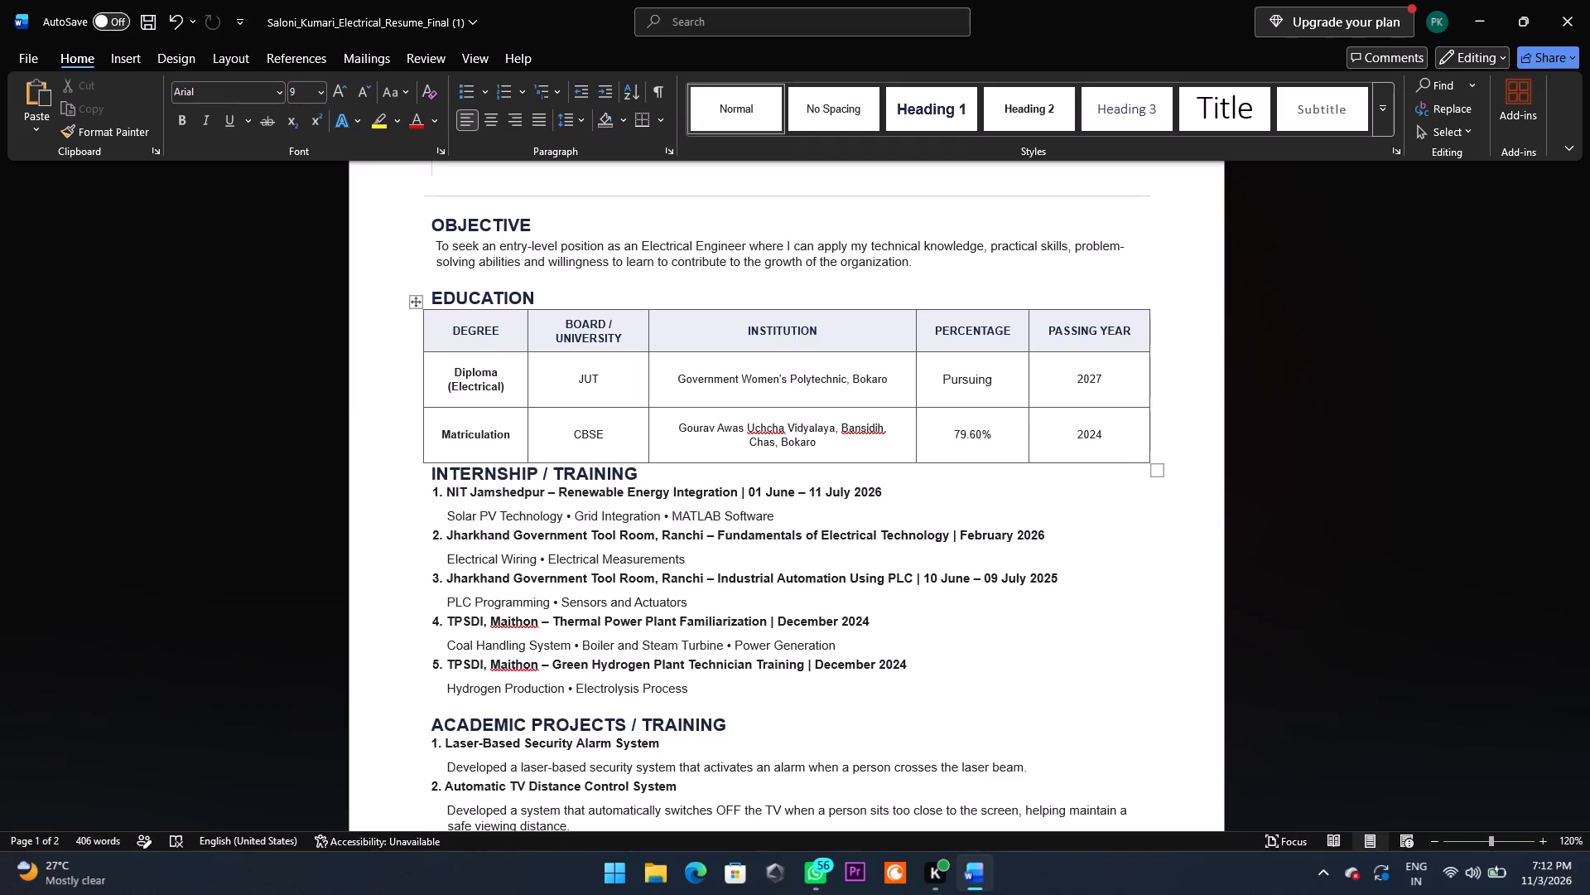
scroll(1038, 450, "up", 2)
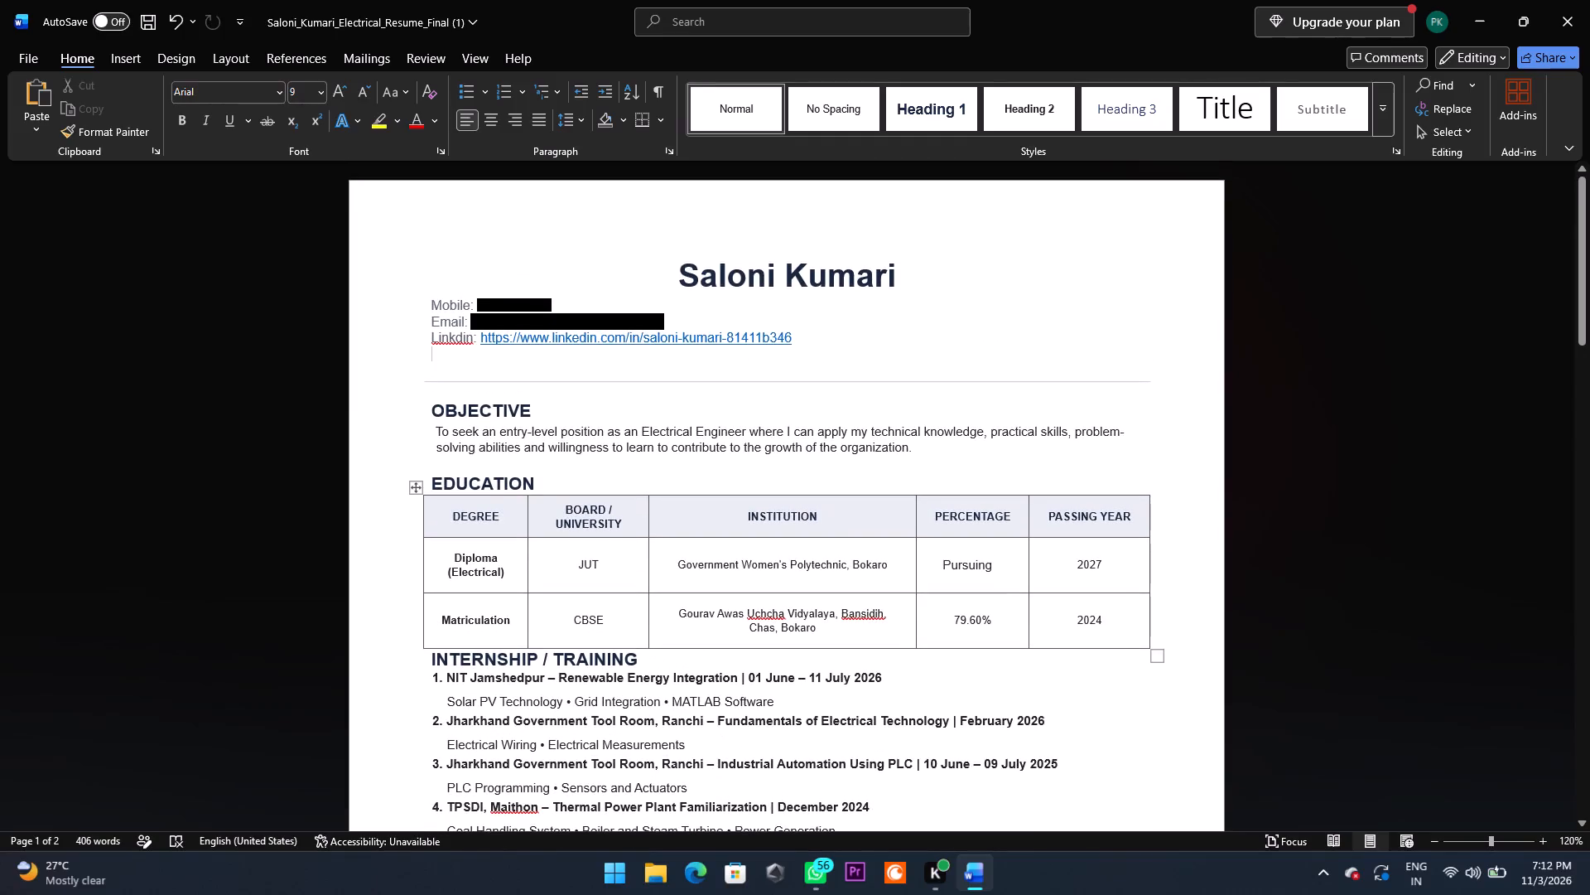
Switch from the résumé in Word to another open application window.
key("alt+Tab")
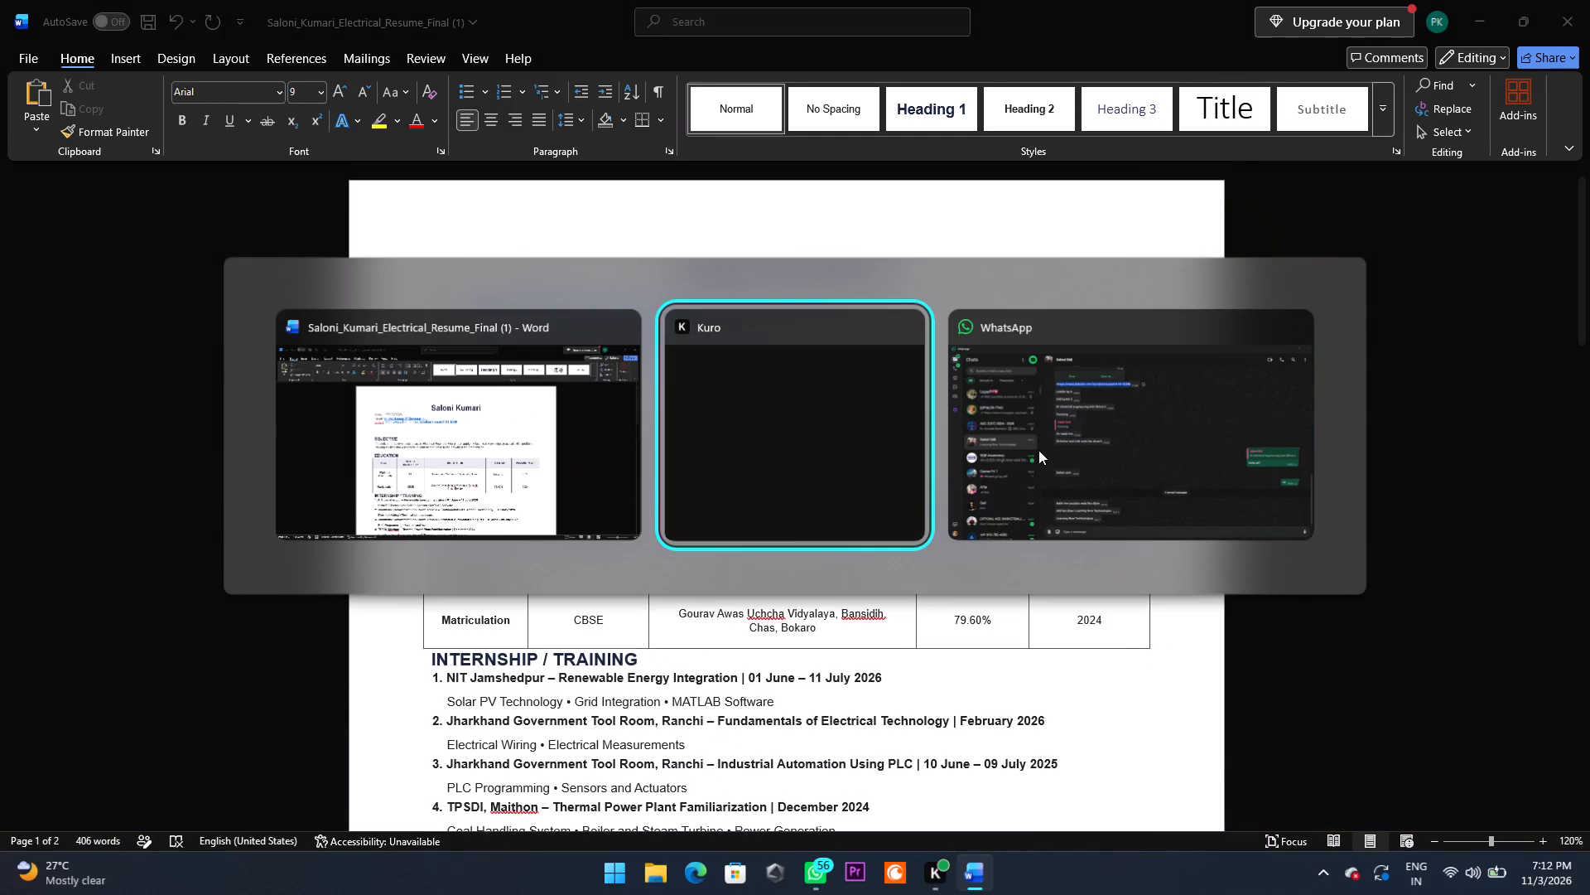
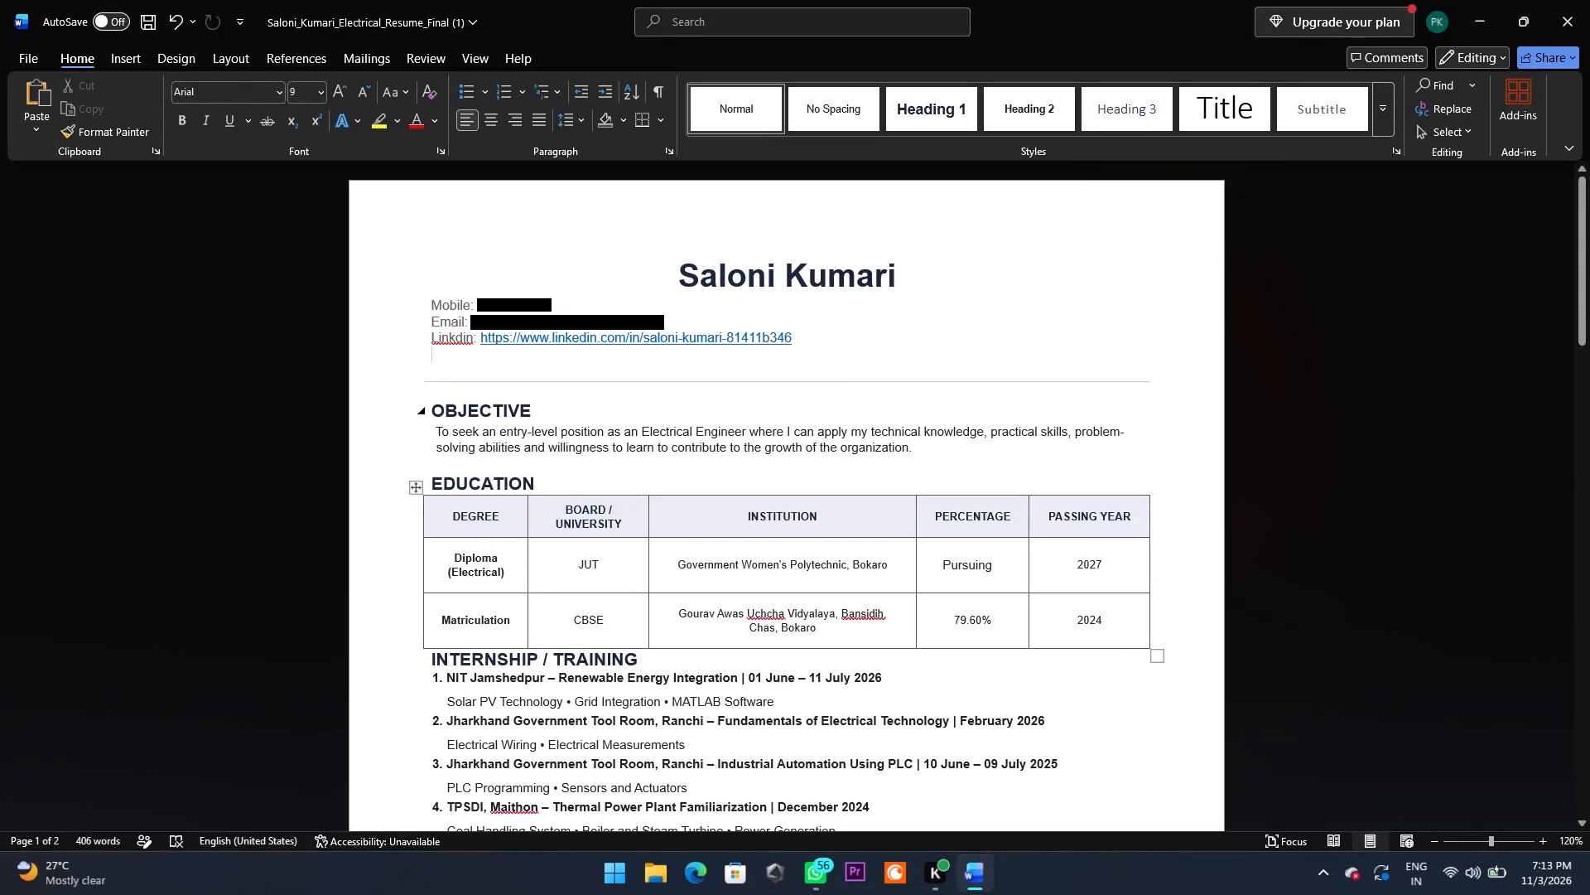
Review the whole résumé from the header down to the Declaration and signature on page 2.
scroll(899, 458, "down", 3)
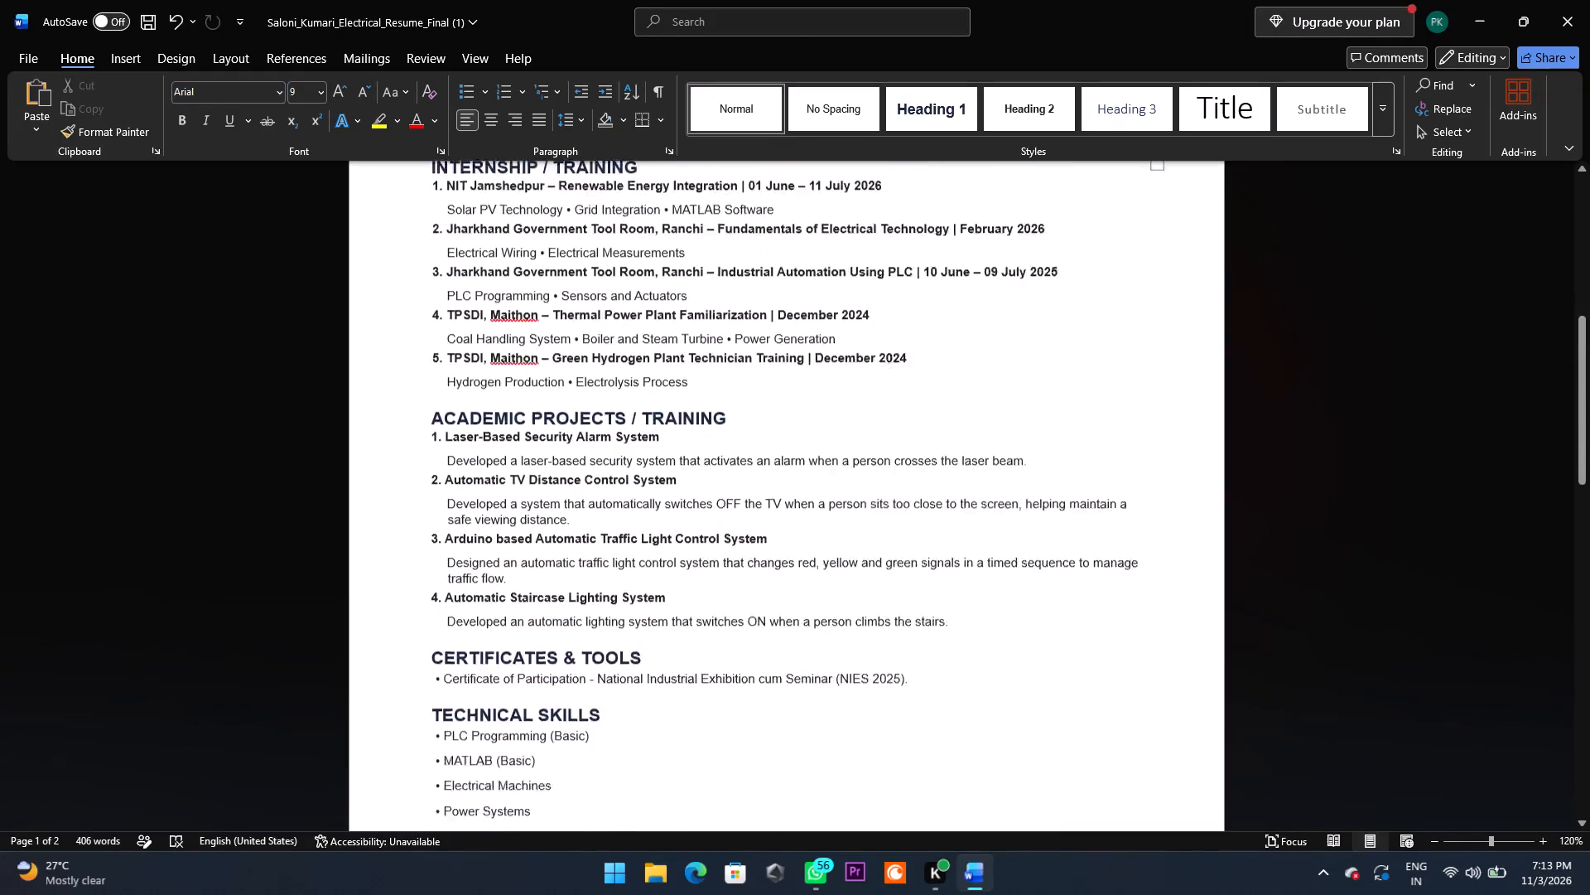
scroll(899, 458, "down", 4)
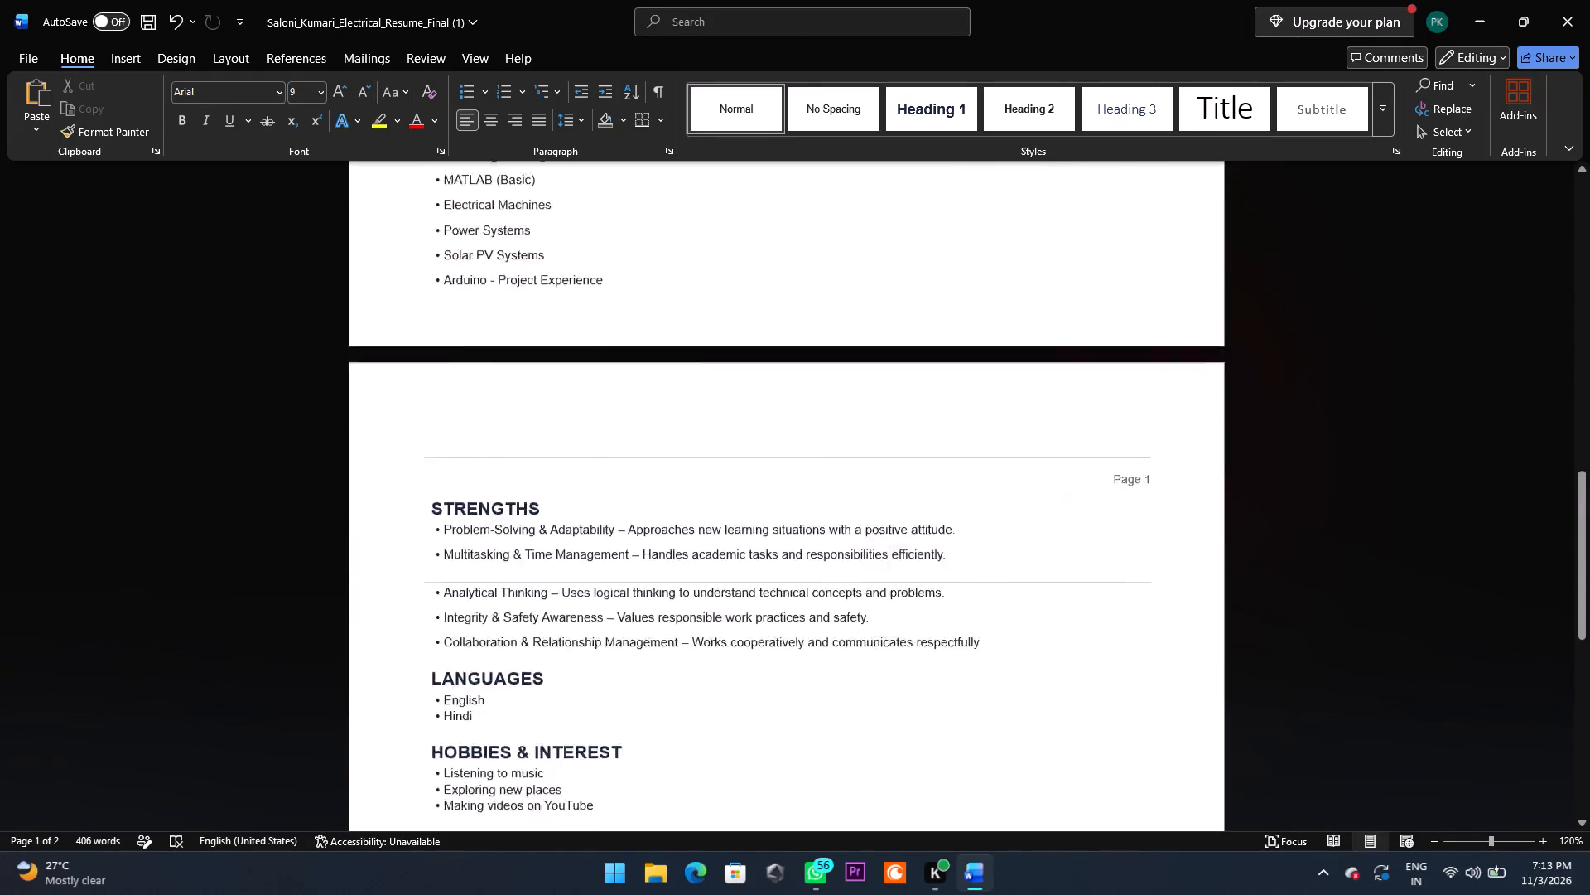
scroll(899, 458, "down", 3)
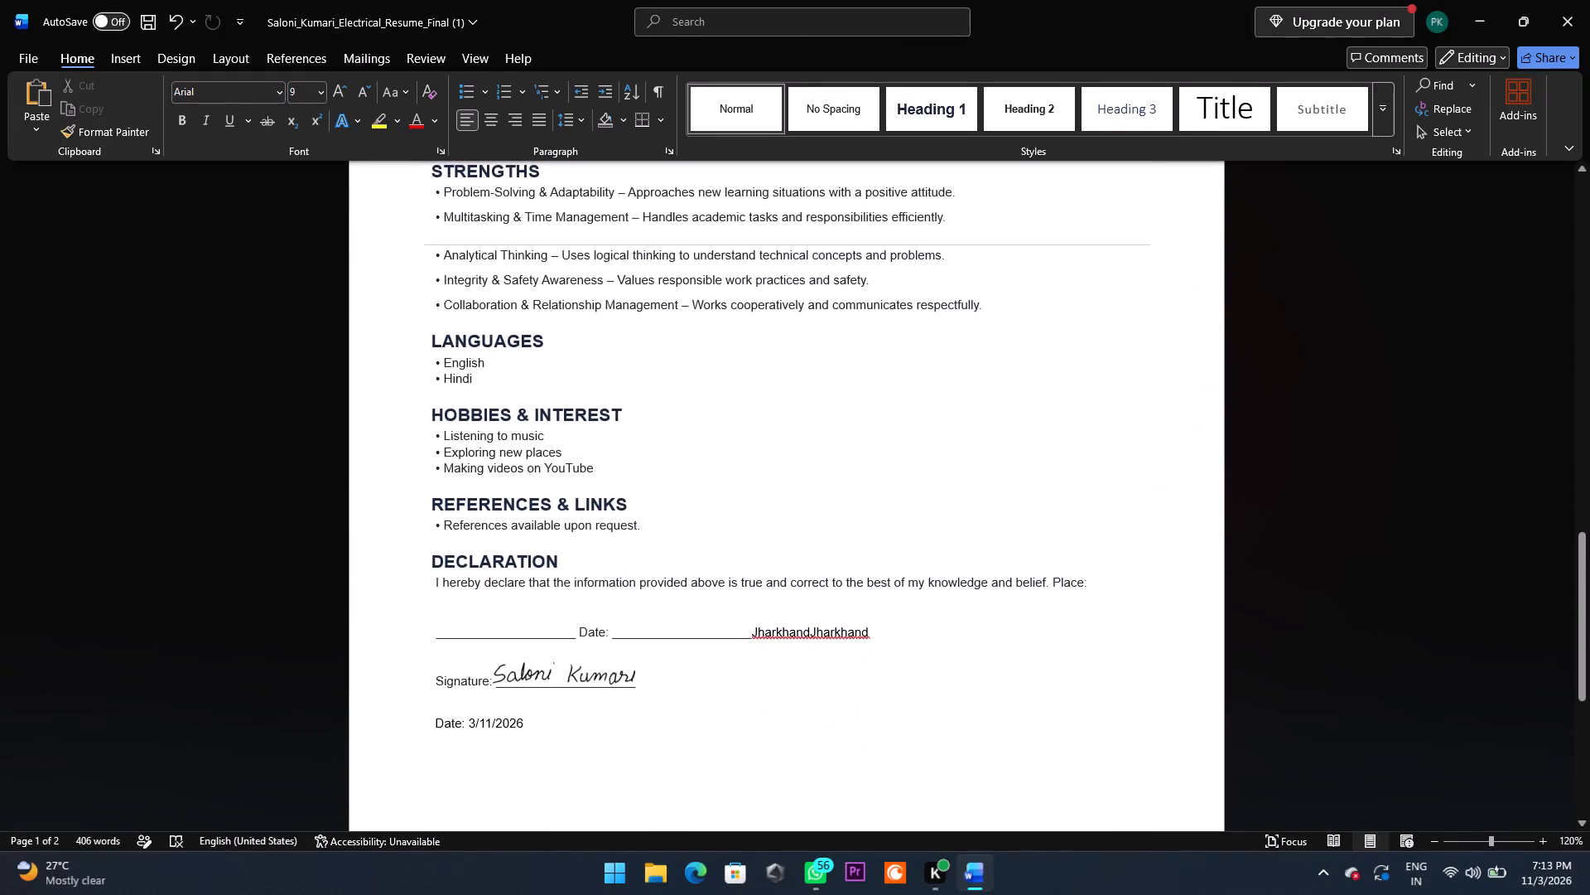
scroll(899, 458, "down", 1)
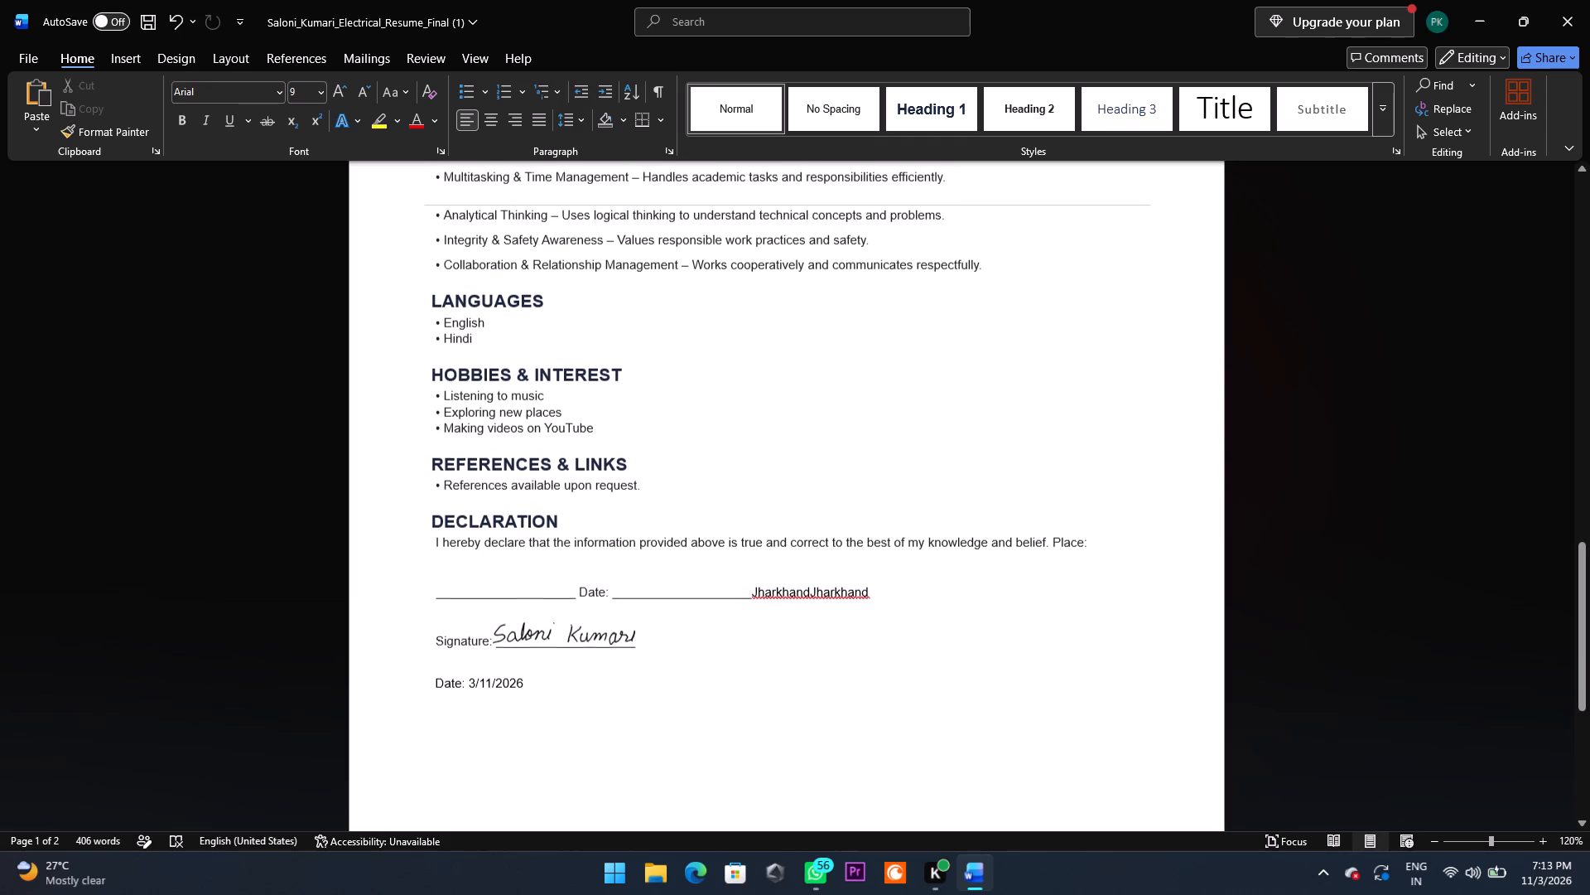
scroll(899, 458, "down", 1)
Delete the horizontal line and its empty paragraph between the Multitasking & Time Management and Analytical Thinking bullets under Strengths.
scroll(899, 458, "up", 1)
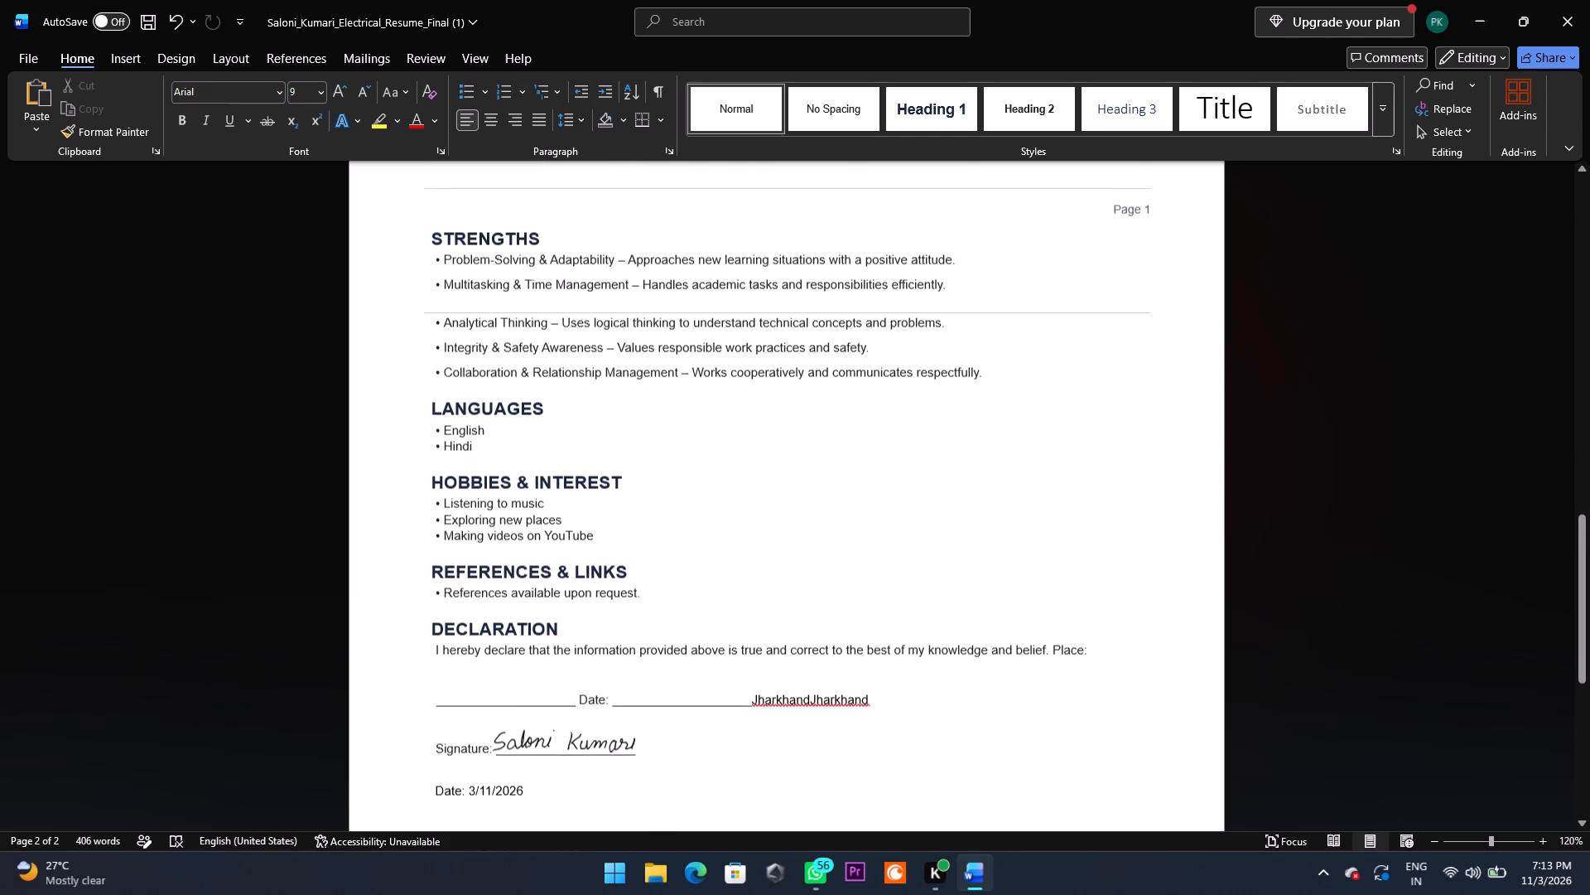
scroll(899, 458, "up", 2)
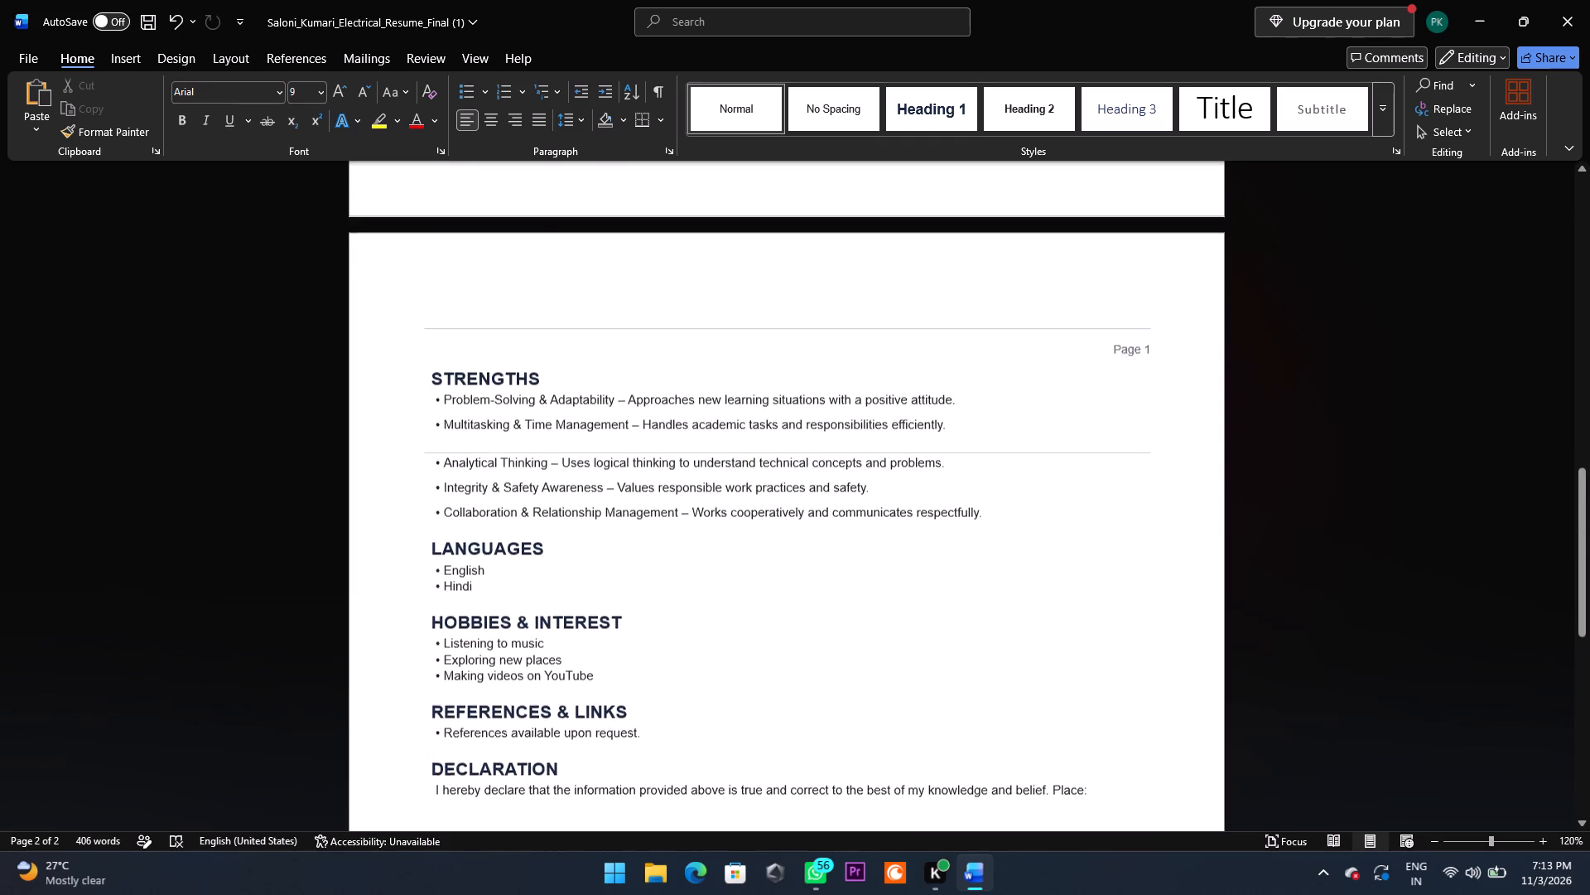
scroll(899, 458, "up", 1)
scroll(899, 458, "right", 1)
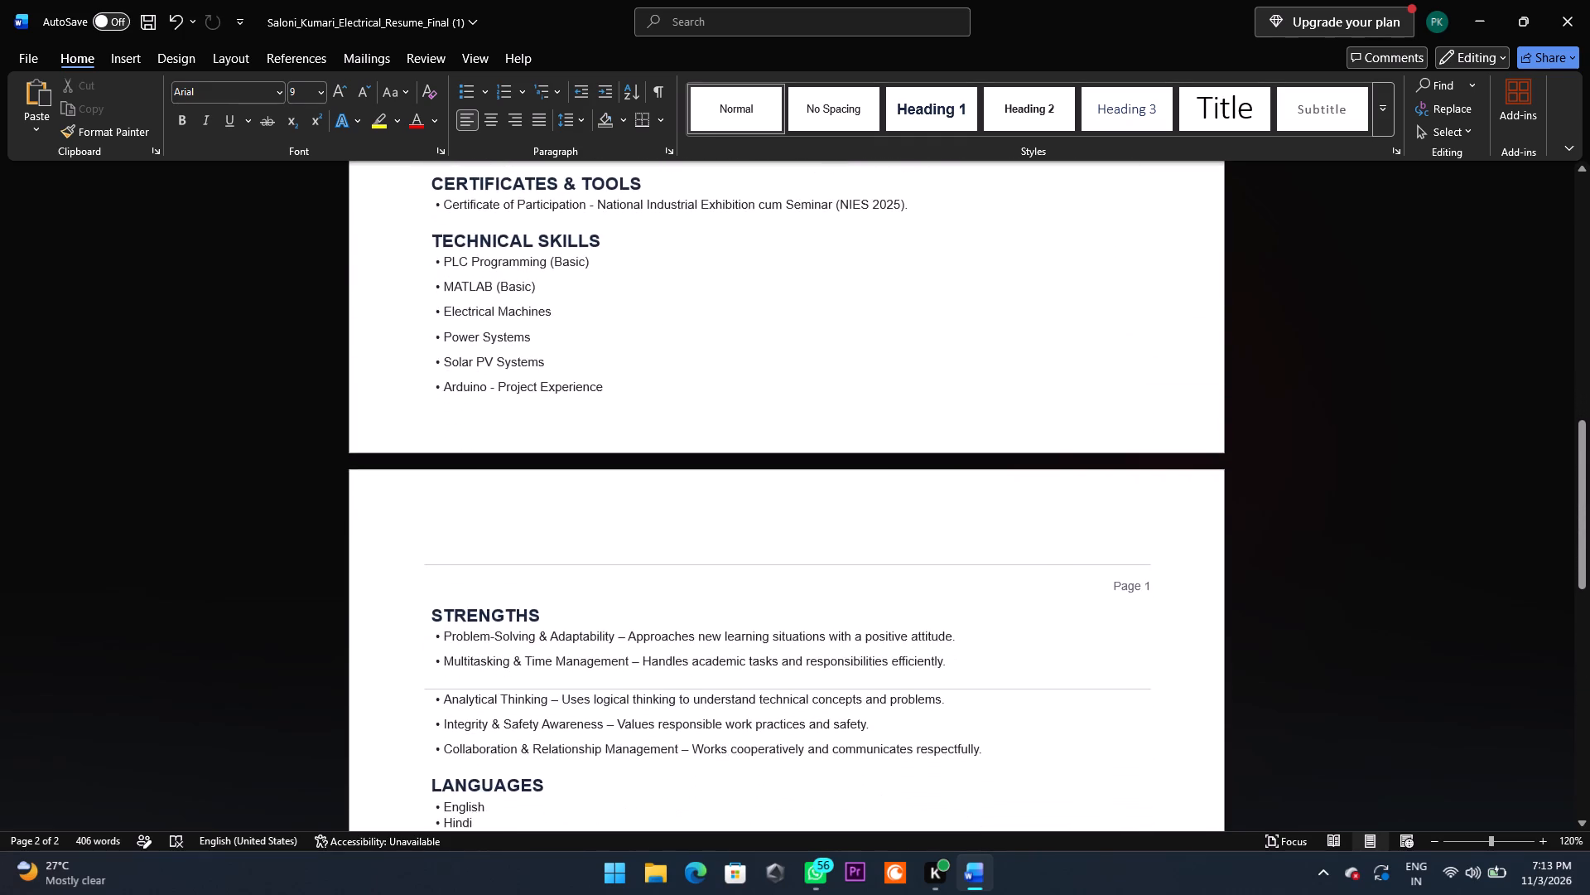
scroll(899, 458, "right", 1)
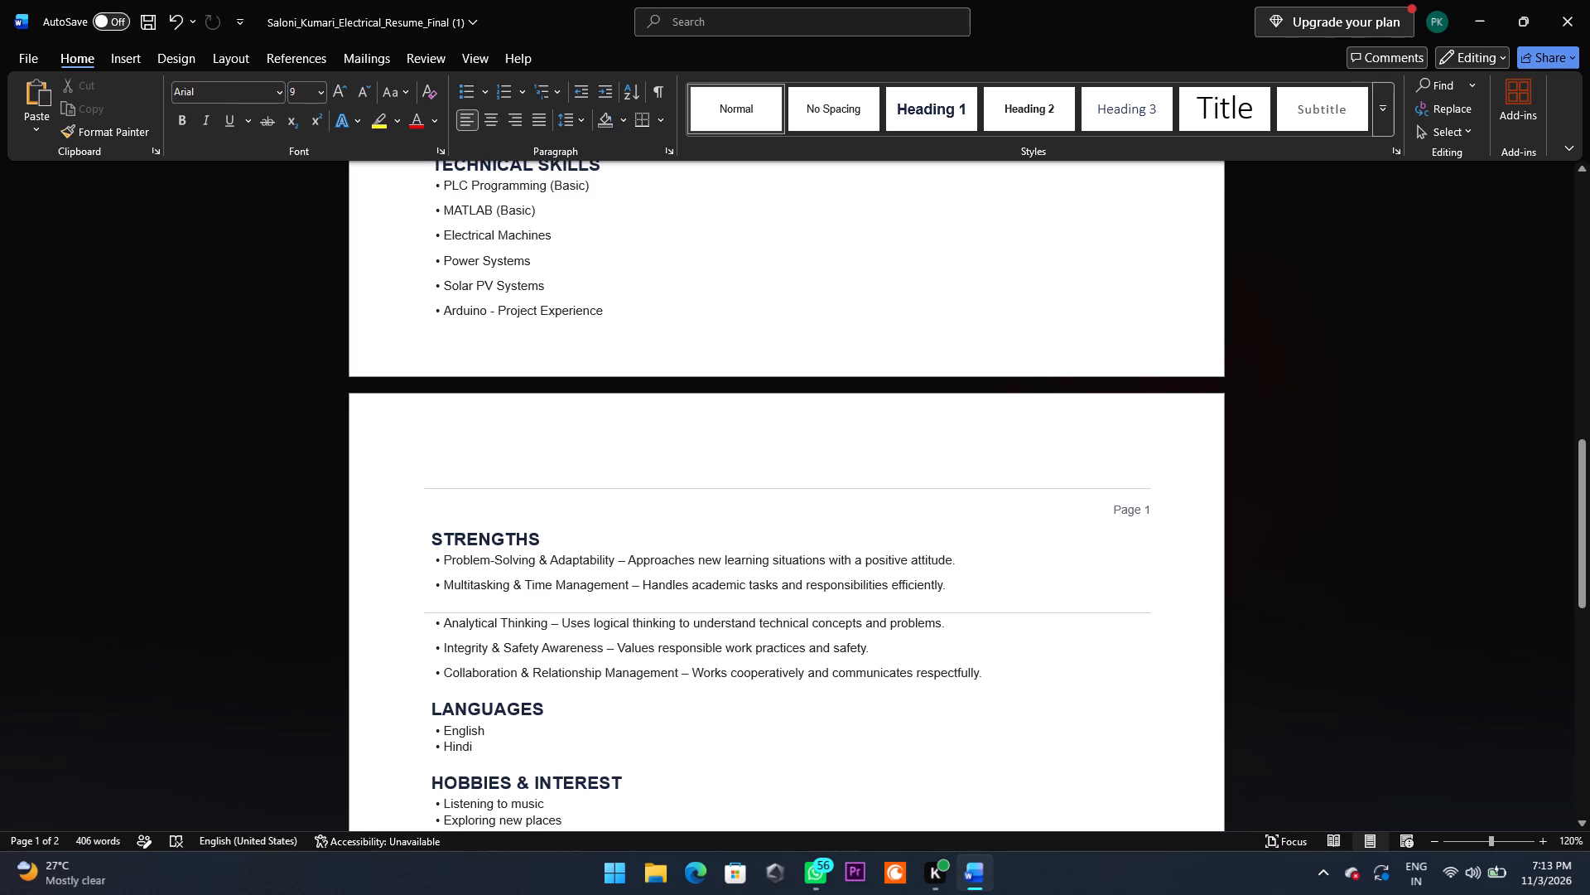
left_click(1049, 612)
key("Delete")
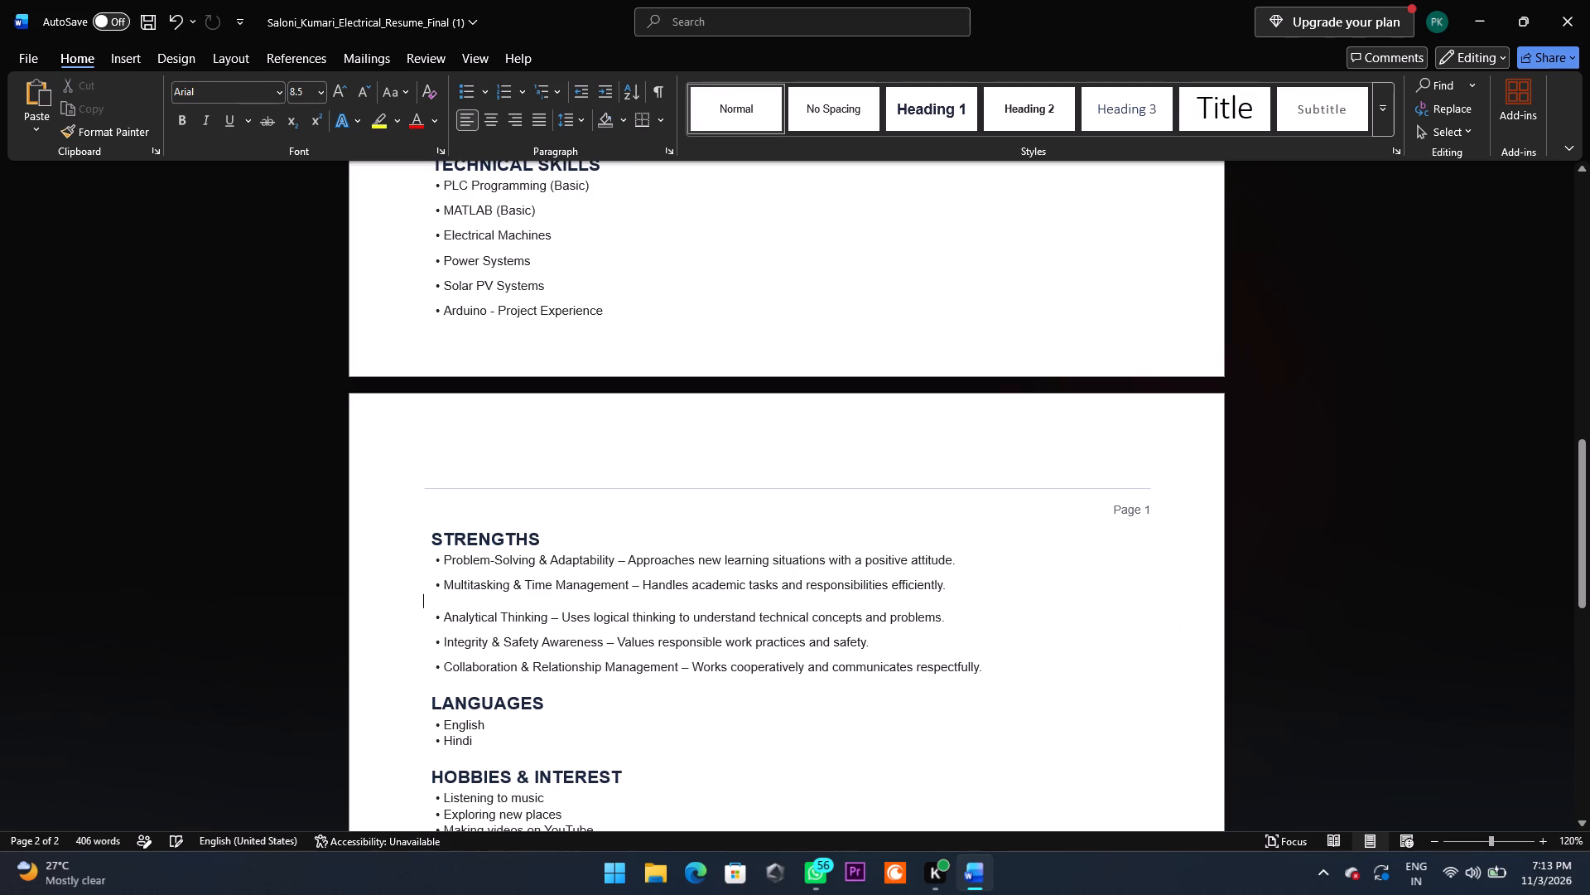
key("BackSpace")
key("BackSpace")
key("BackSpace")
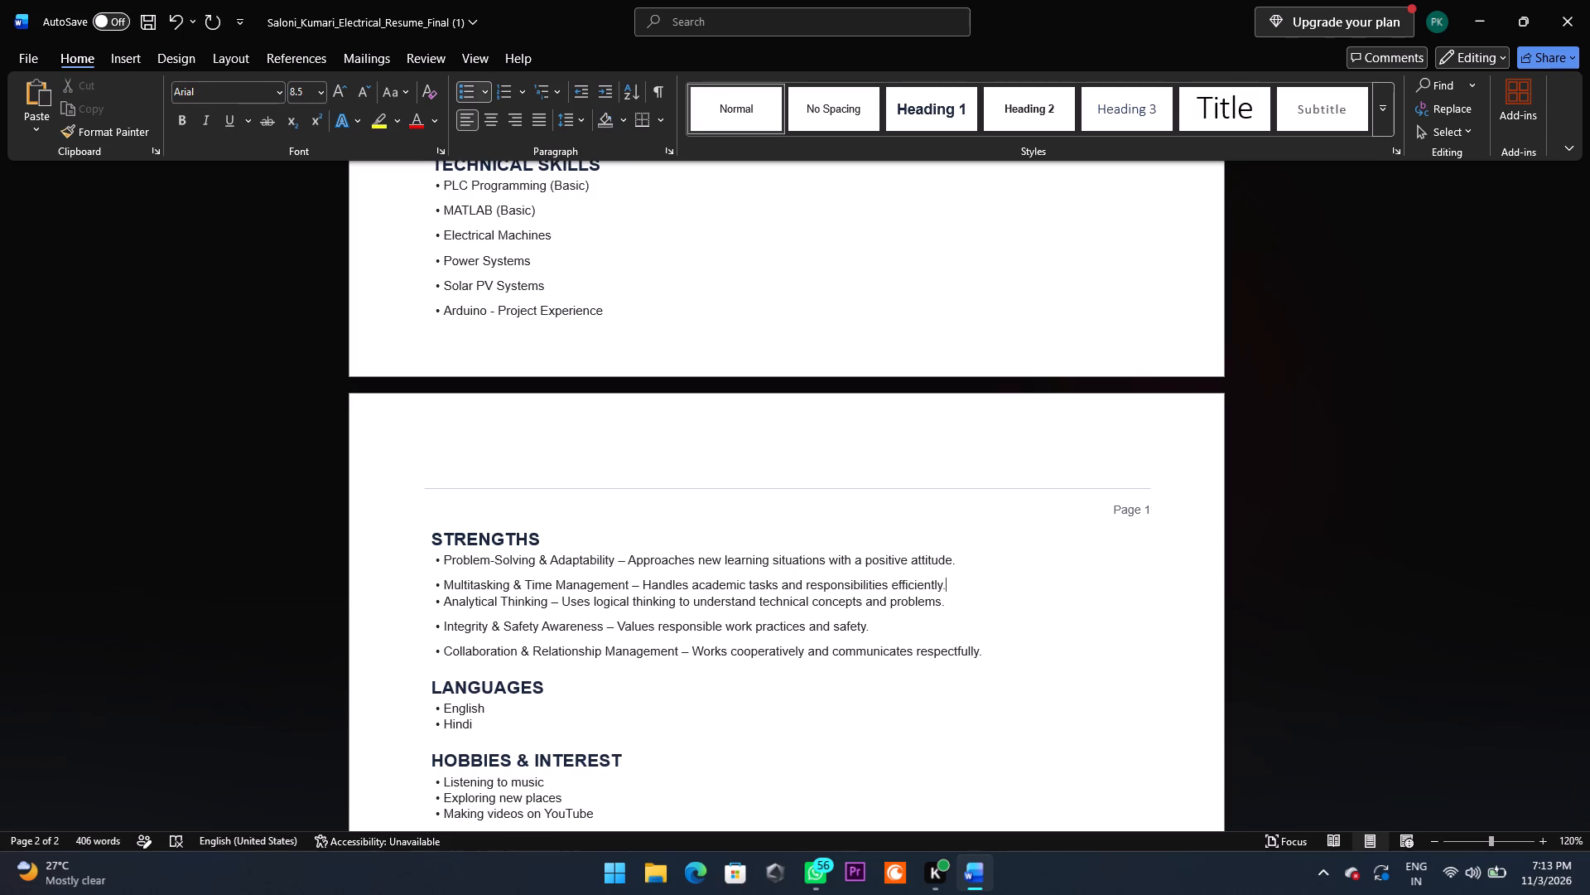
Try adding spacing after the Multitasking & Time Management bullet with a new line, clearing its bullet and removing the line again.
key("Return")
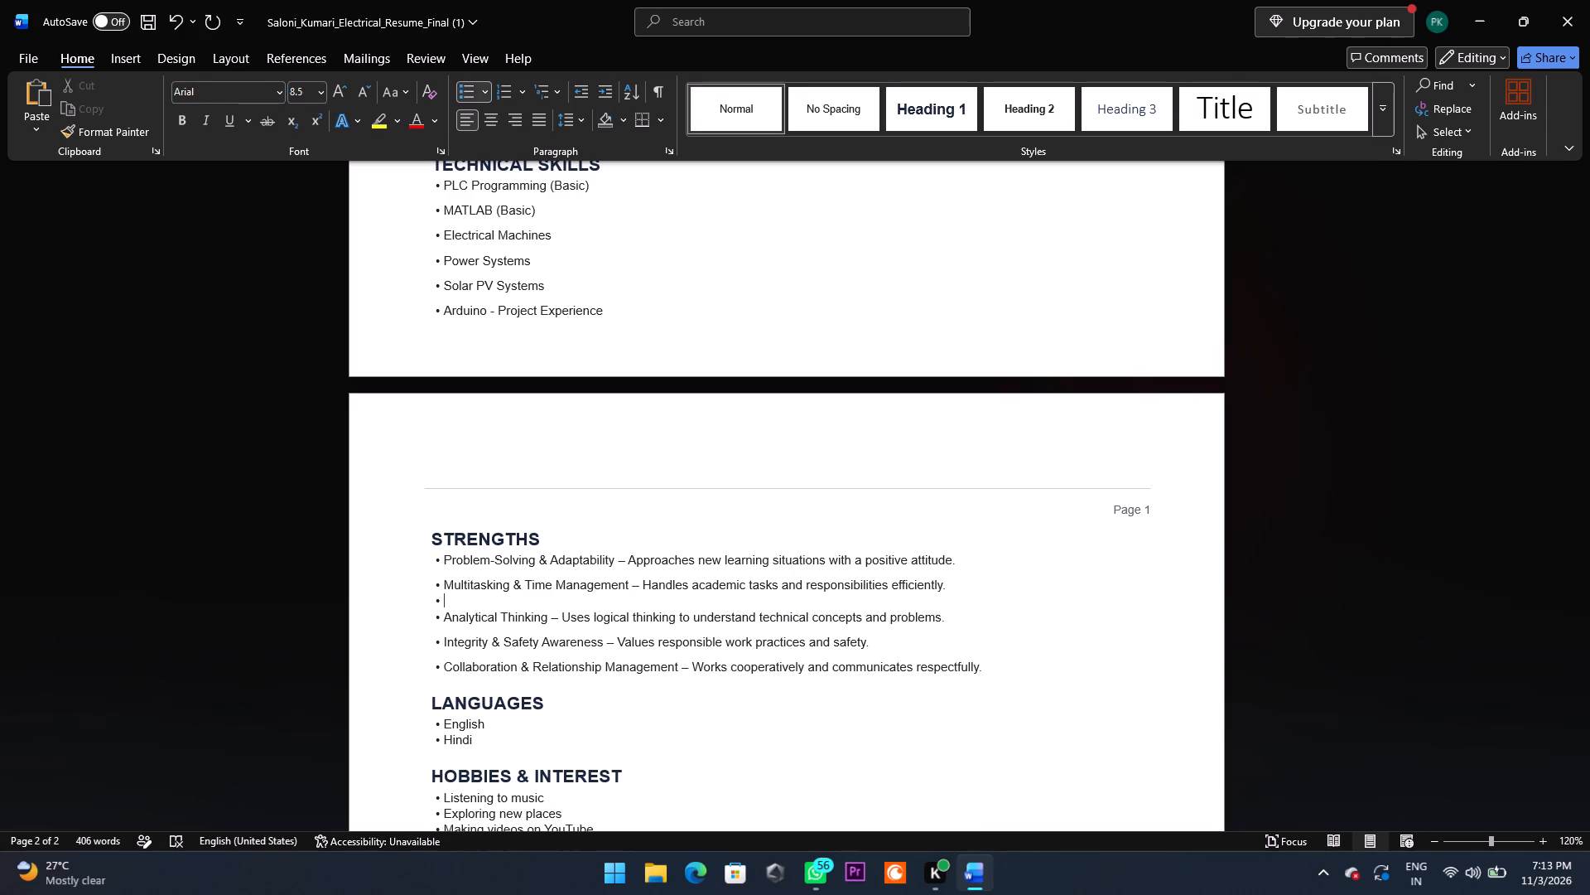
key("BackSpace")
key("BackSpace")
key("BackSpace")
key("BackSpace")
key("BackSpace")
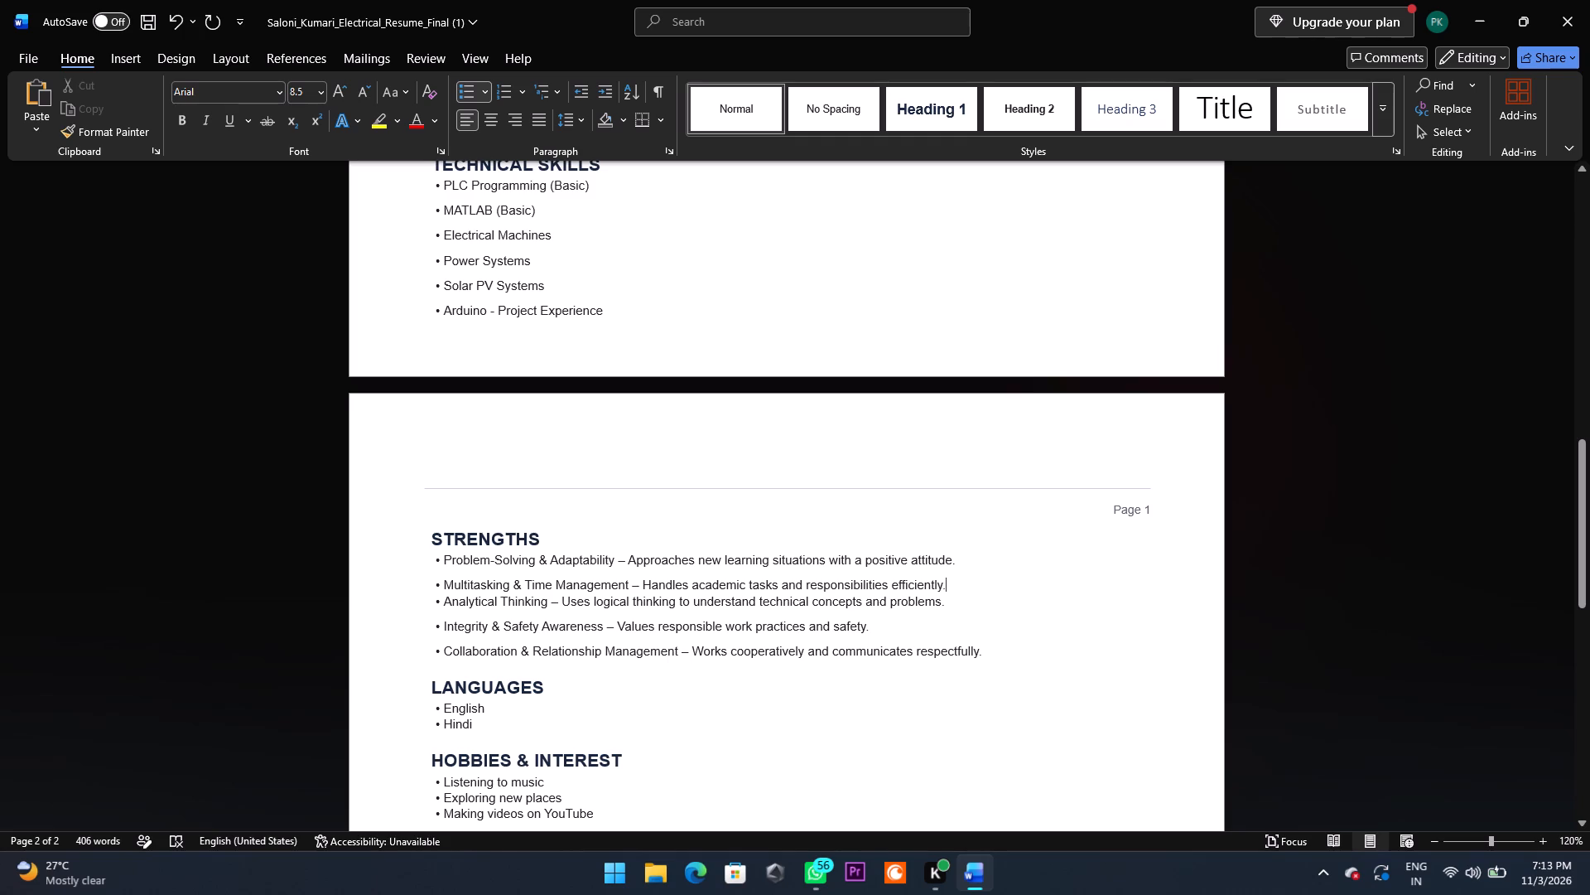
Insert an empty line without a bullet between the Multitasking & Time Management and Analytical Thinking bullets.
key("Return")
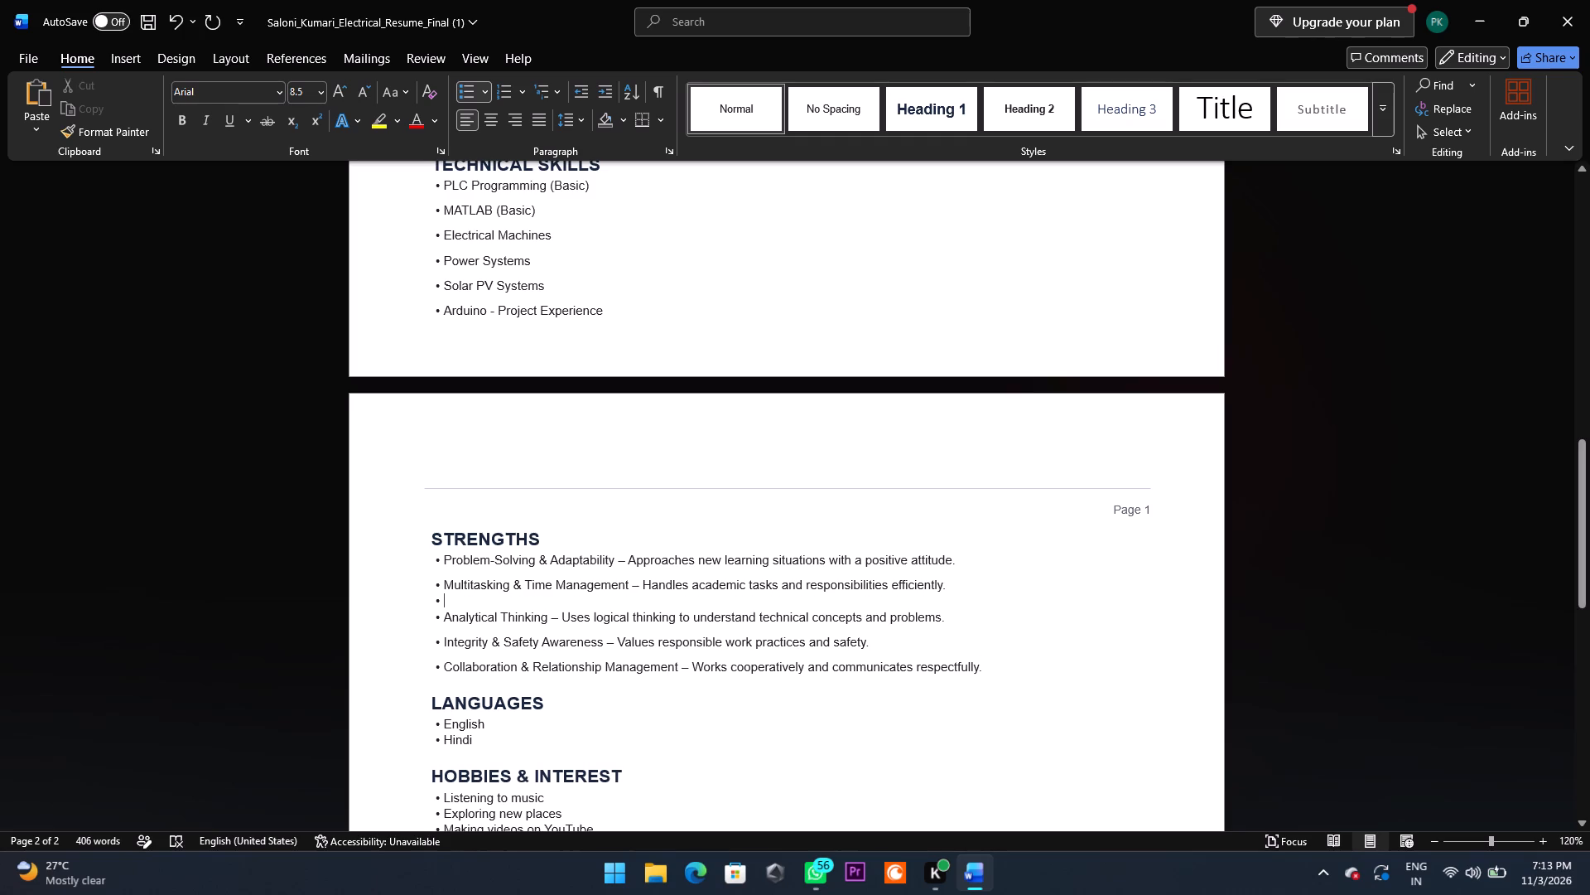
key("x")
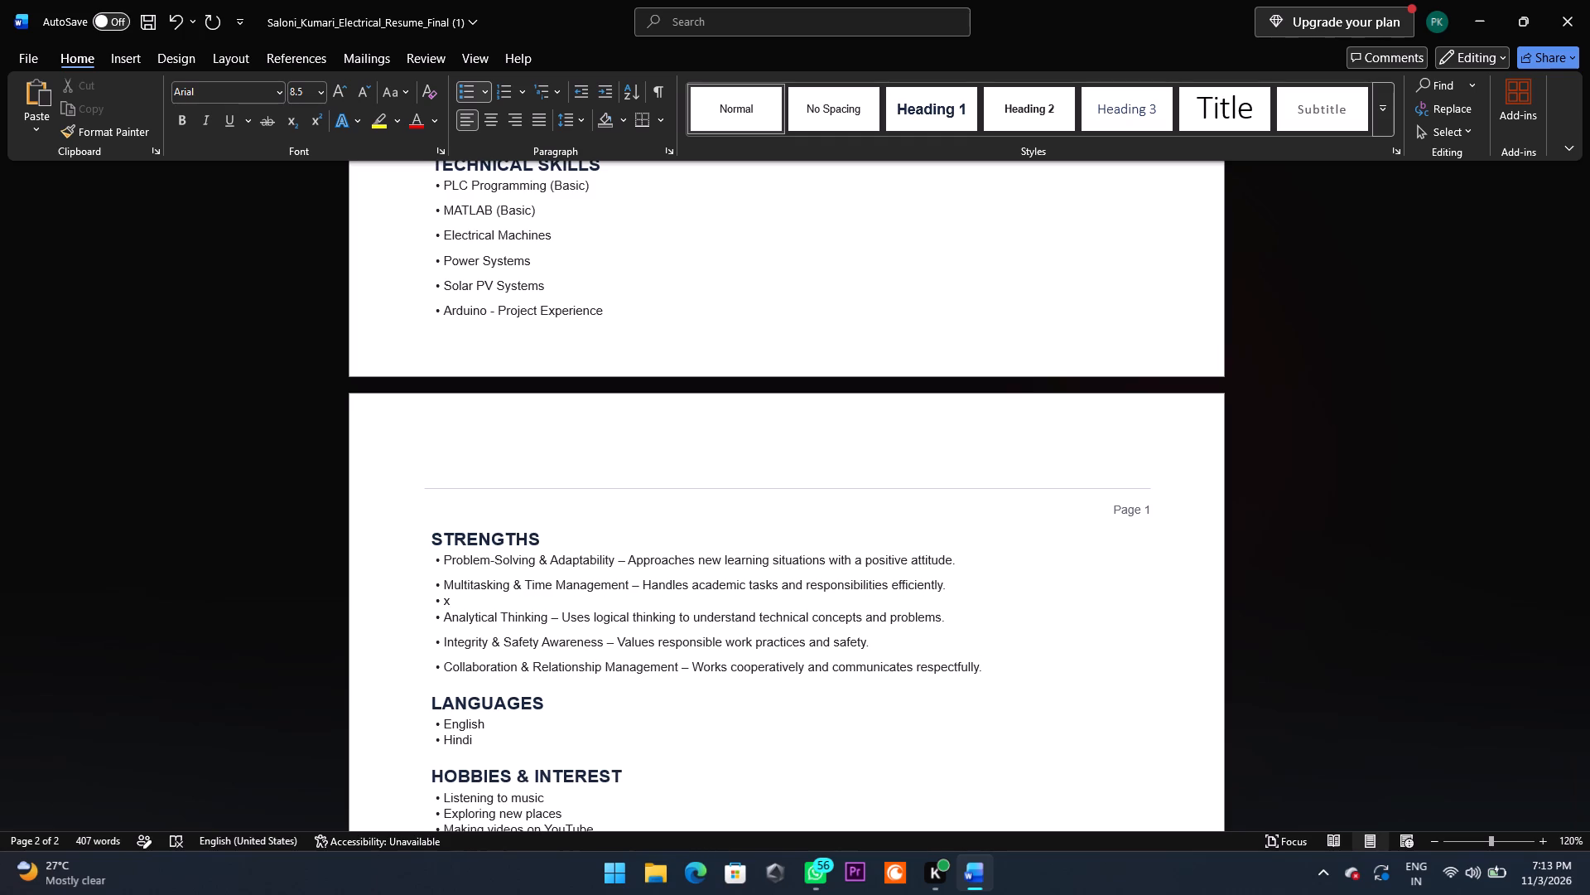
key("BackSpace")
key("BackSpace")
key("BackSpace")
key("BackSpace")
key("BackSpace")
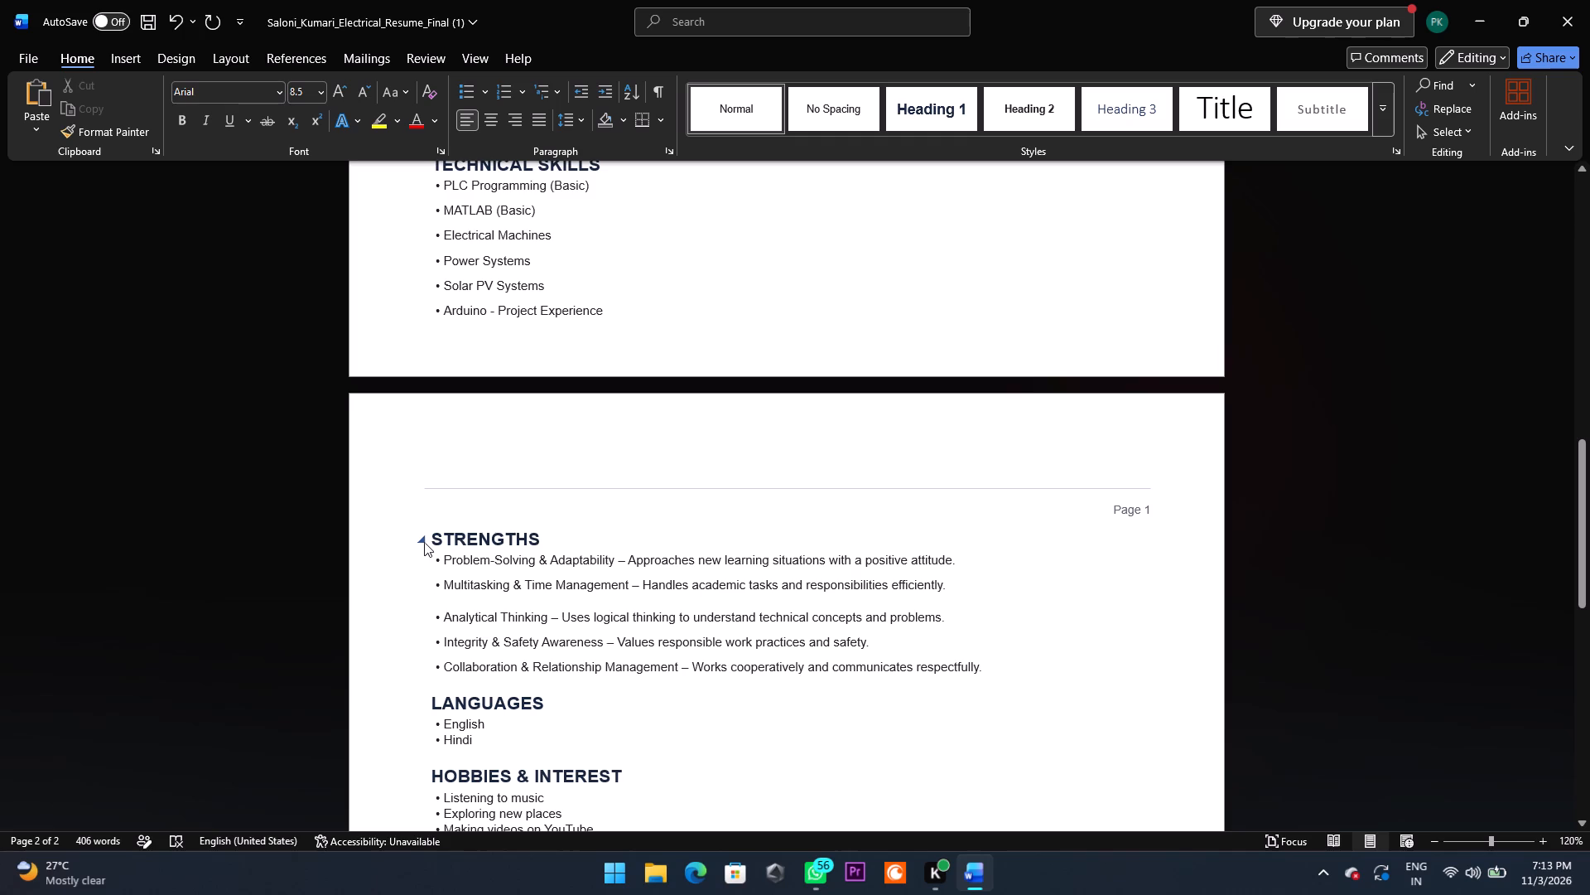
Select all the Strengths bullets, from Problem-Solving & Adaptability through Collaboration & Relationship Management.
left_click(423, 542)
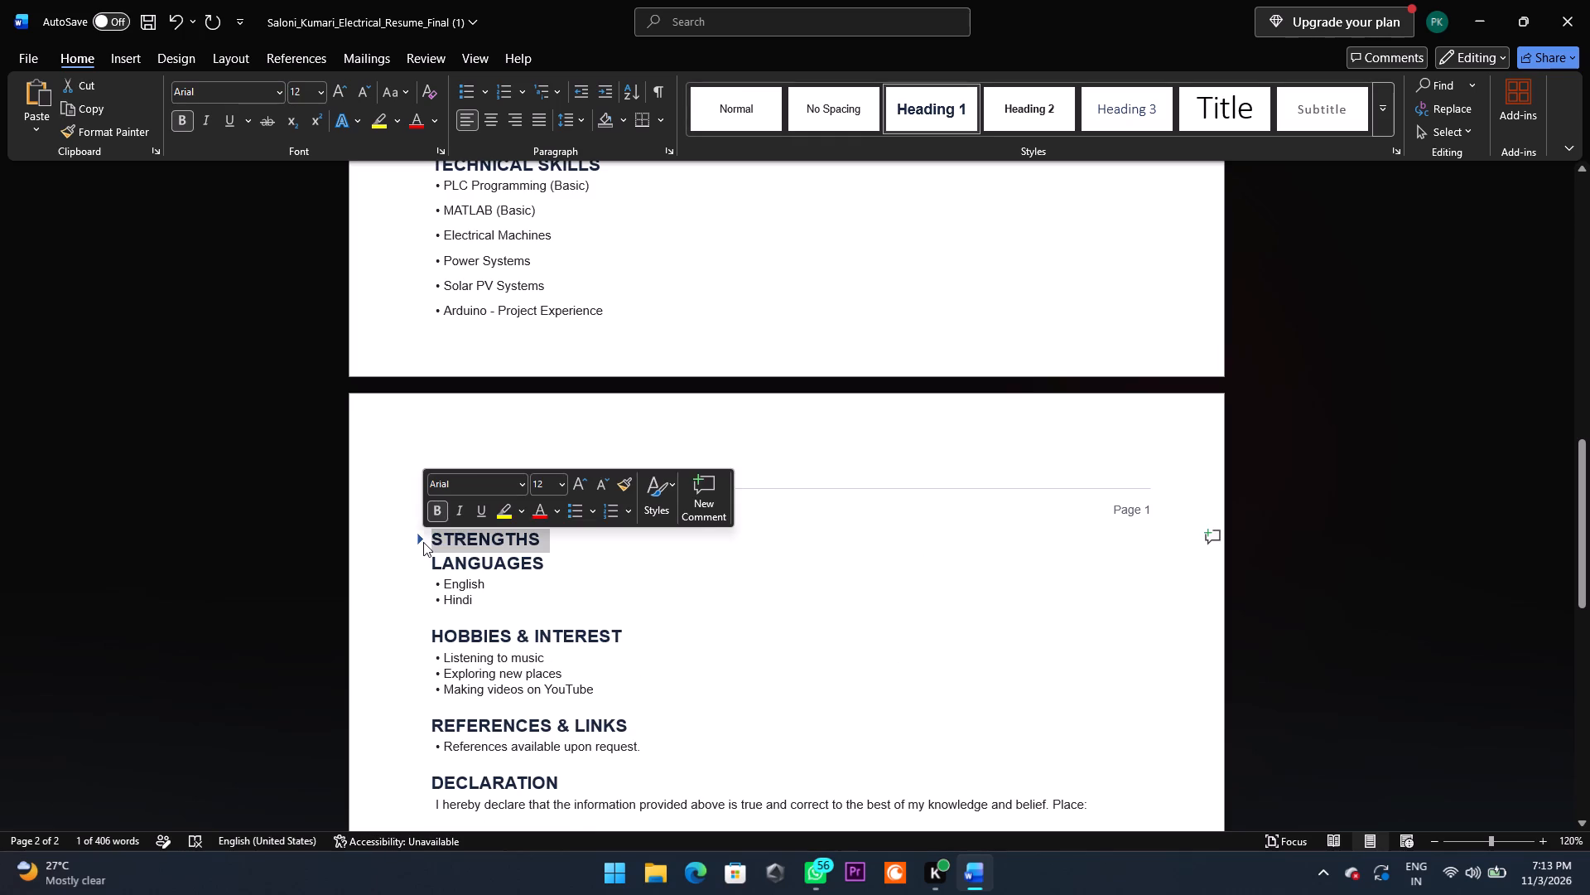
left_click(423, 542)
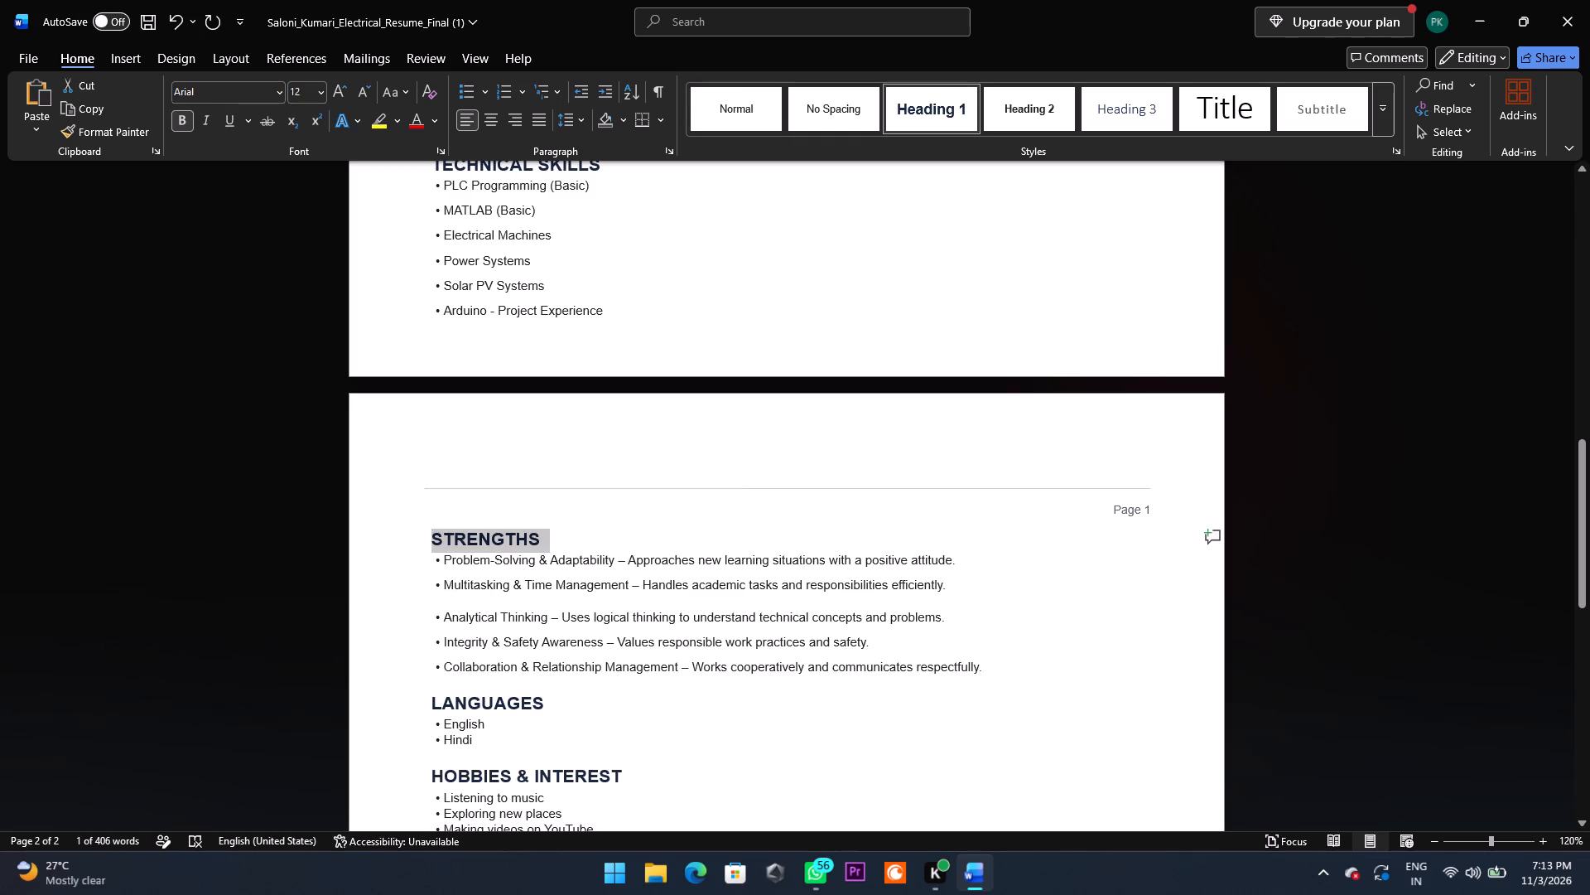
left_click_drag(431, 561, 434, 561)
left_click_drag(434, 561, 967, 669)
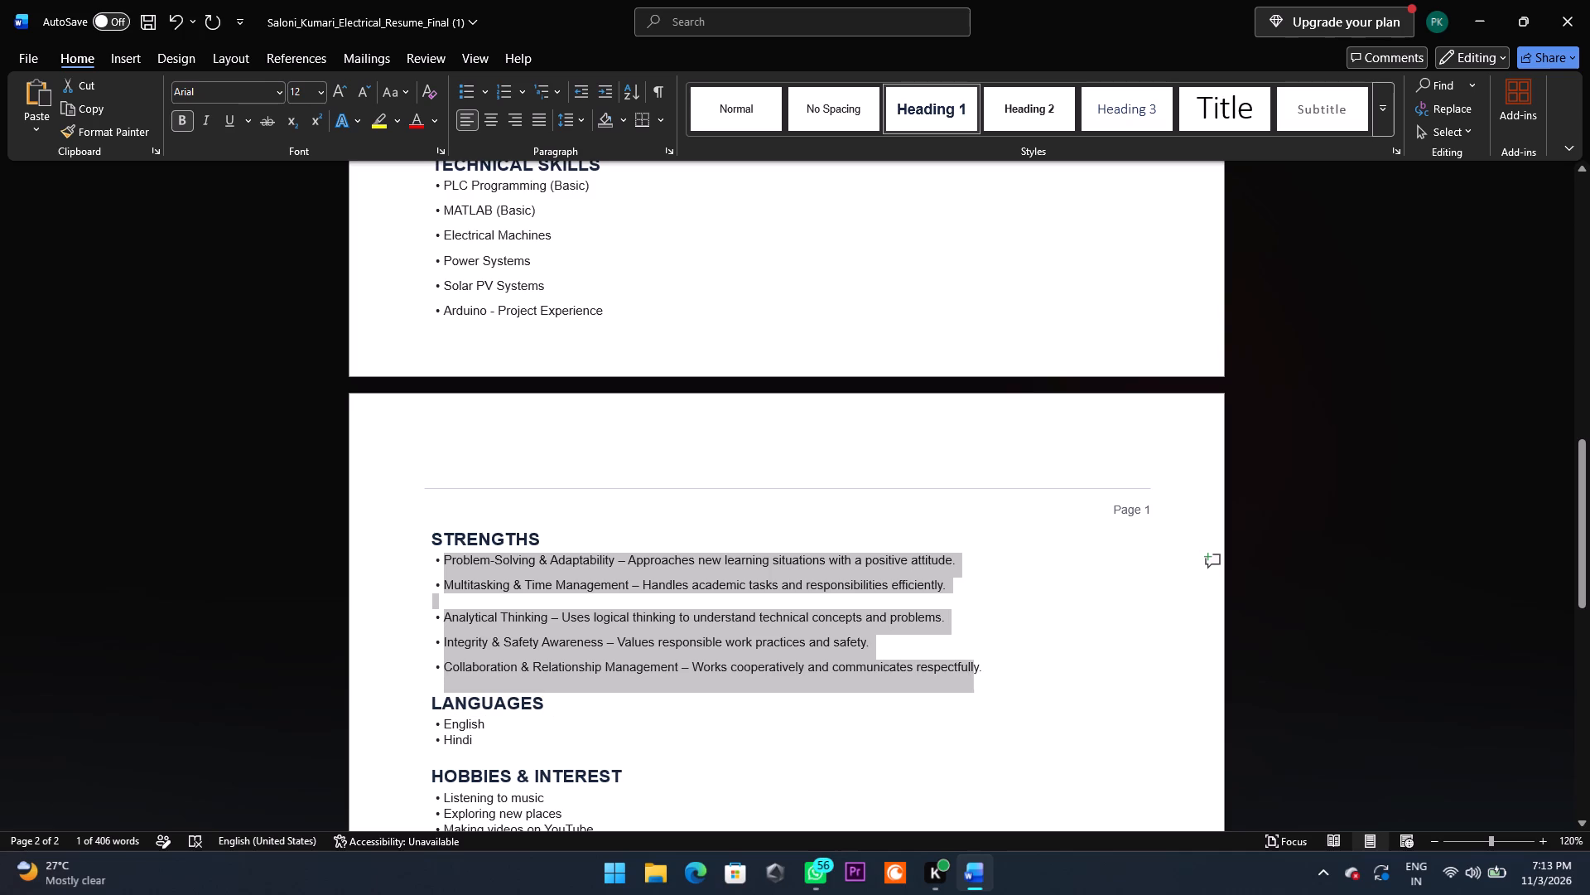
left_click_drag(967, 669, 1024, 668)
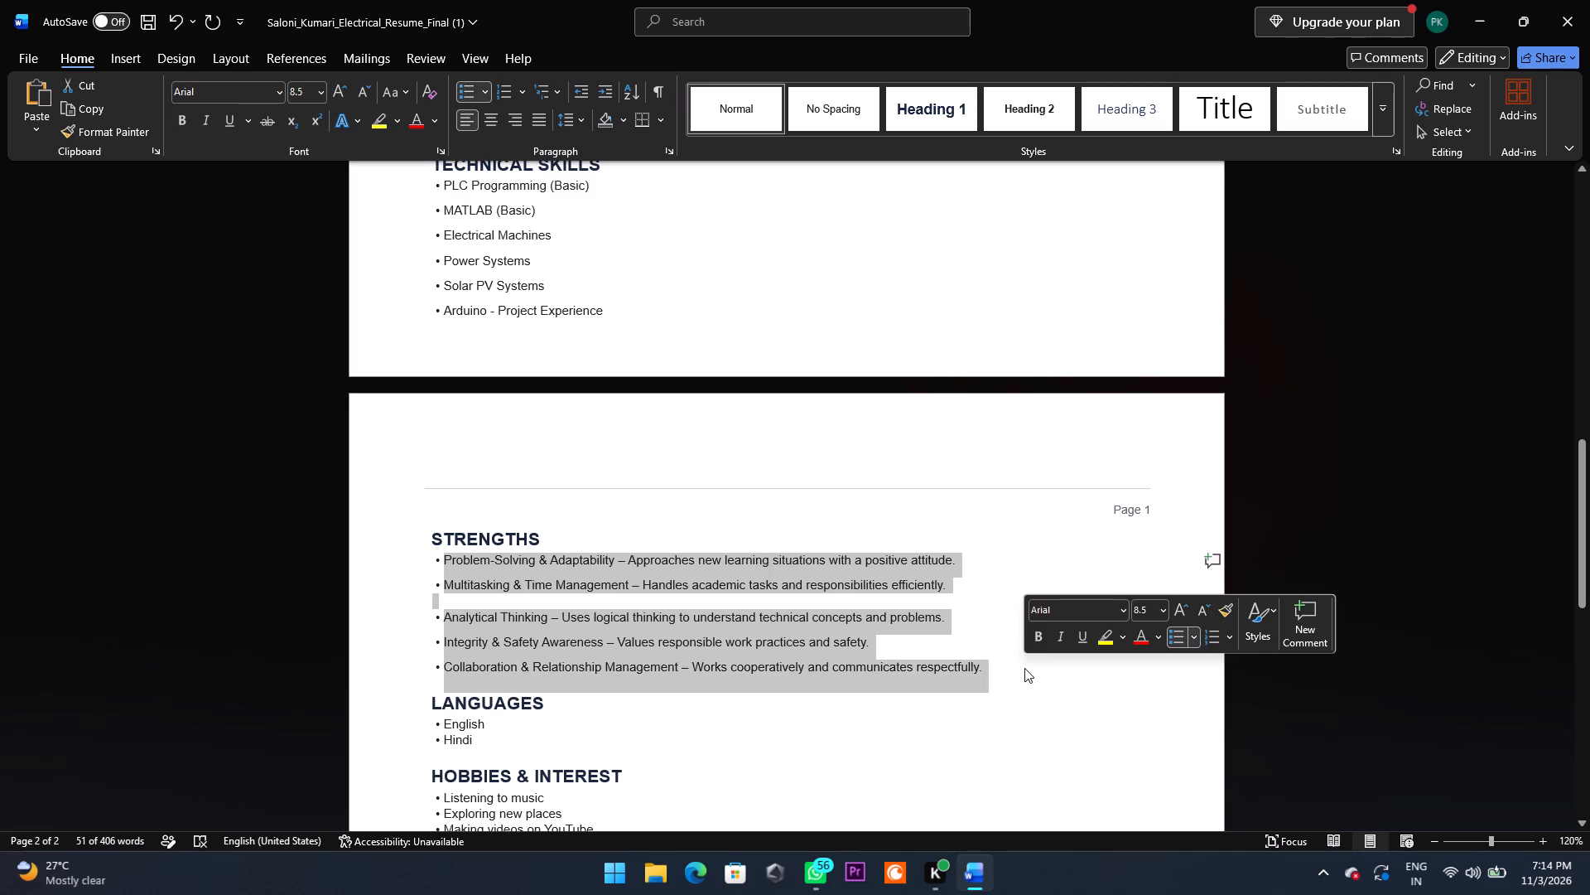
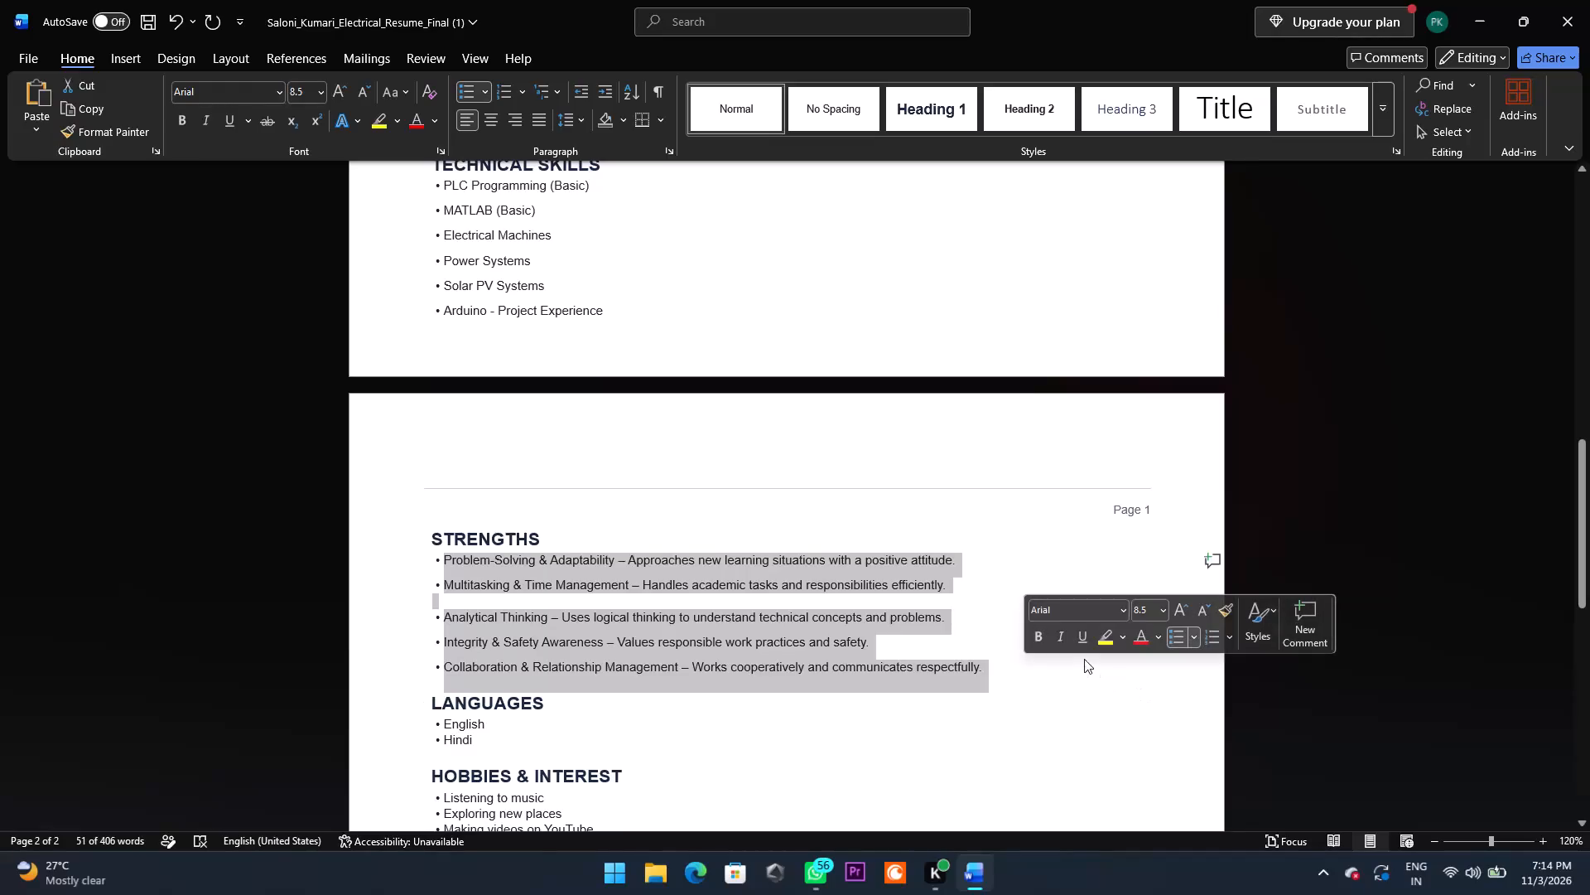
Deselect the Strengths bullets and review the résumé's layout and spacing from the header and Objective through the Strengths section.
left_click(994, 574)
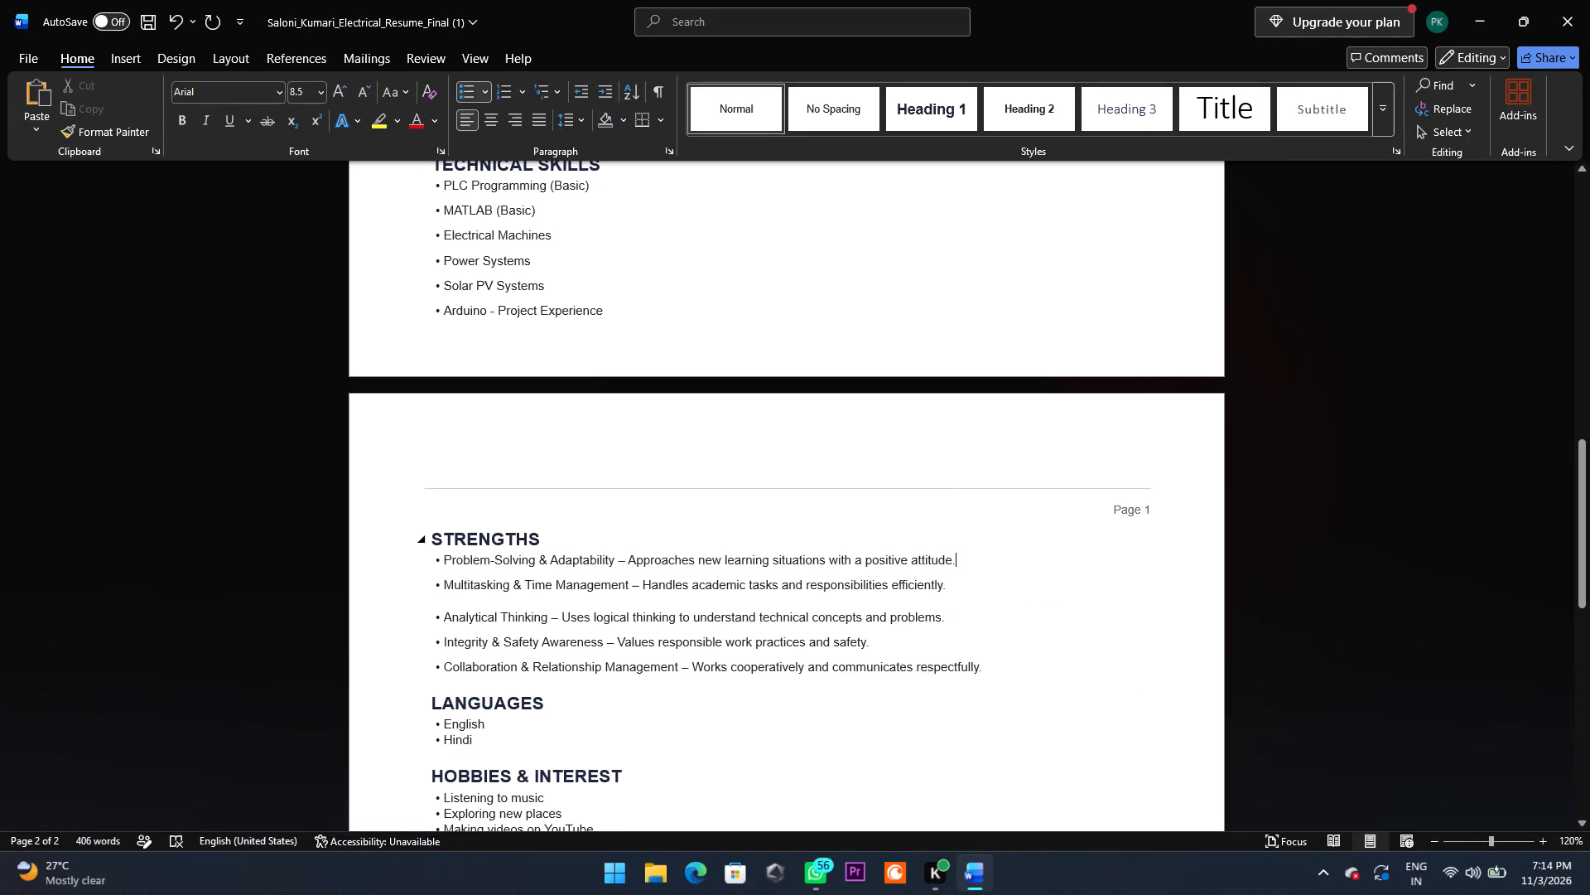
scroll(1001, 552, "up", 6)
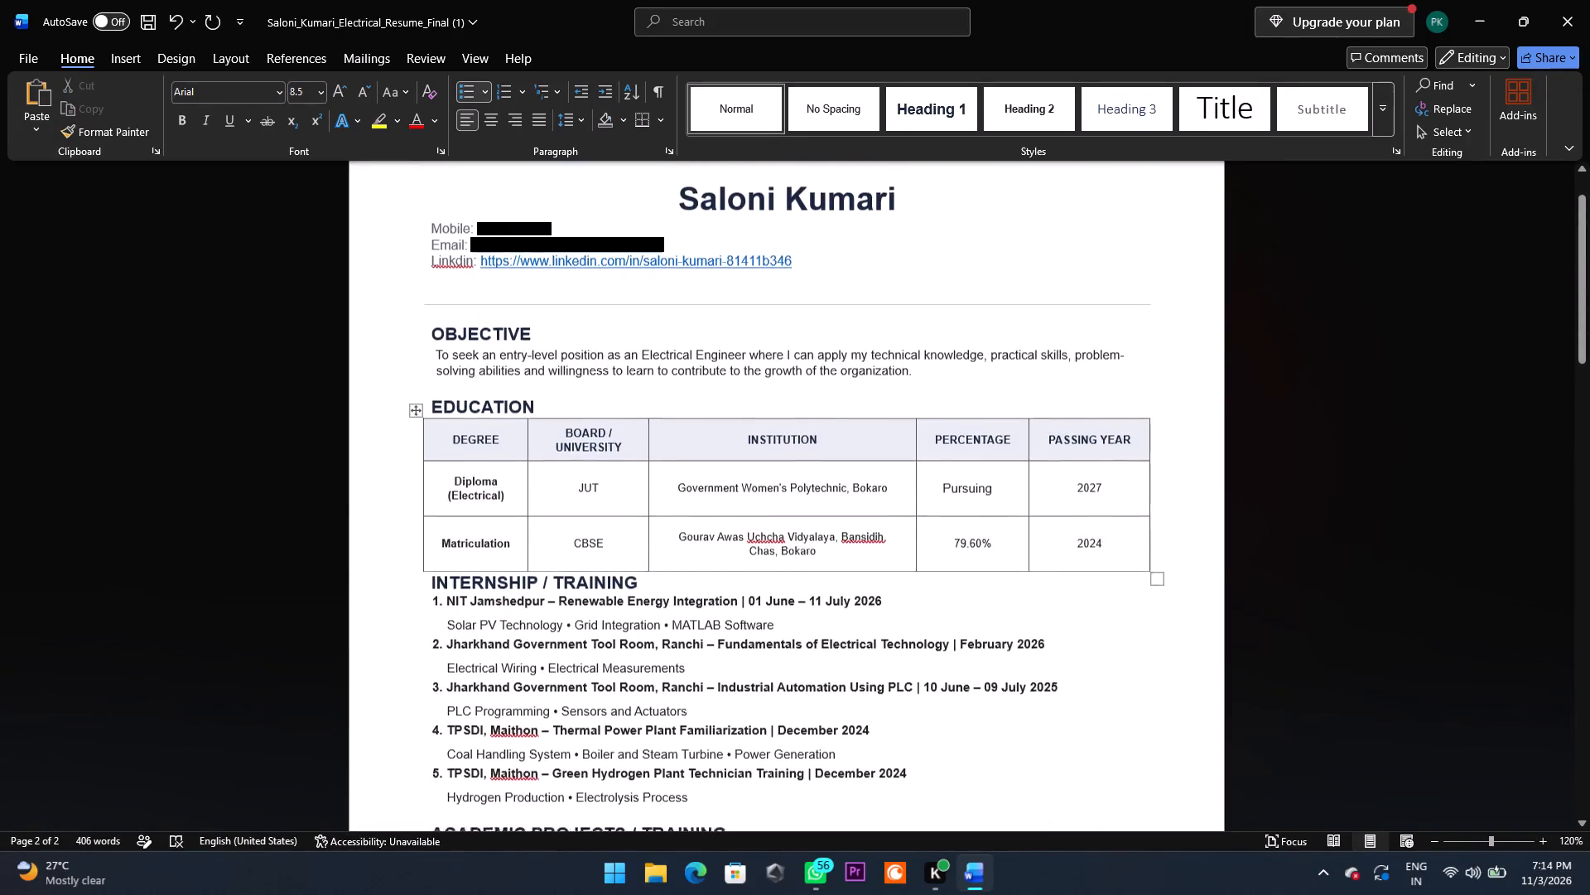
scroll(1001, 552, "up", 1)
scroll(1001, 552, "down", 1)
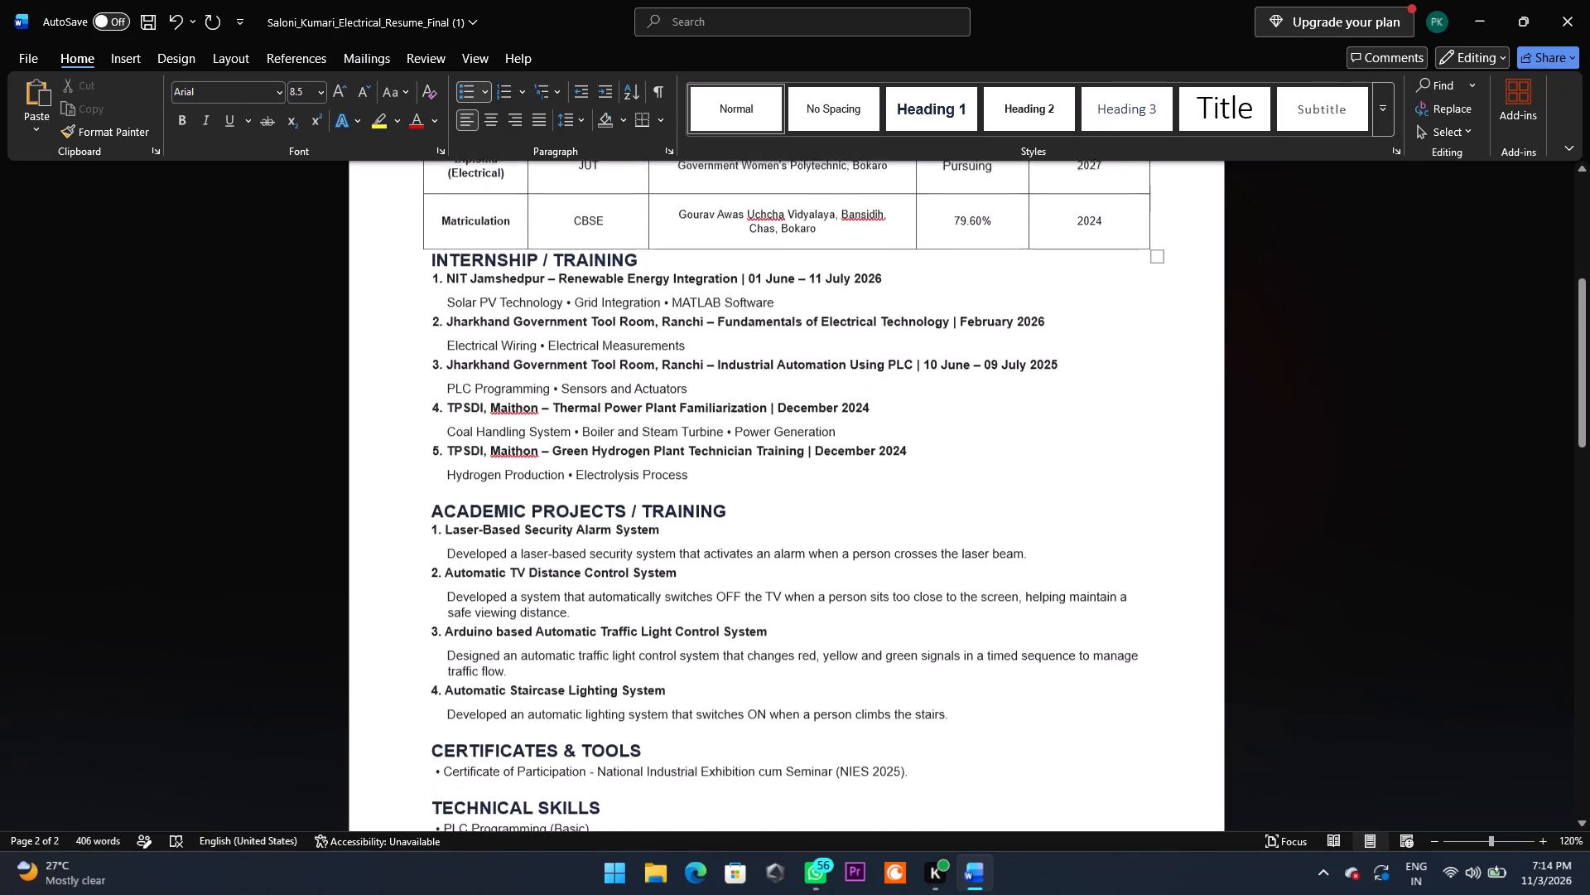
scroll(1001, 552, "down", 3)
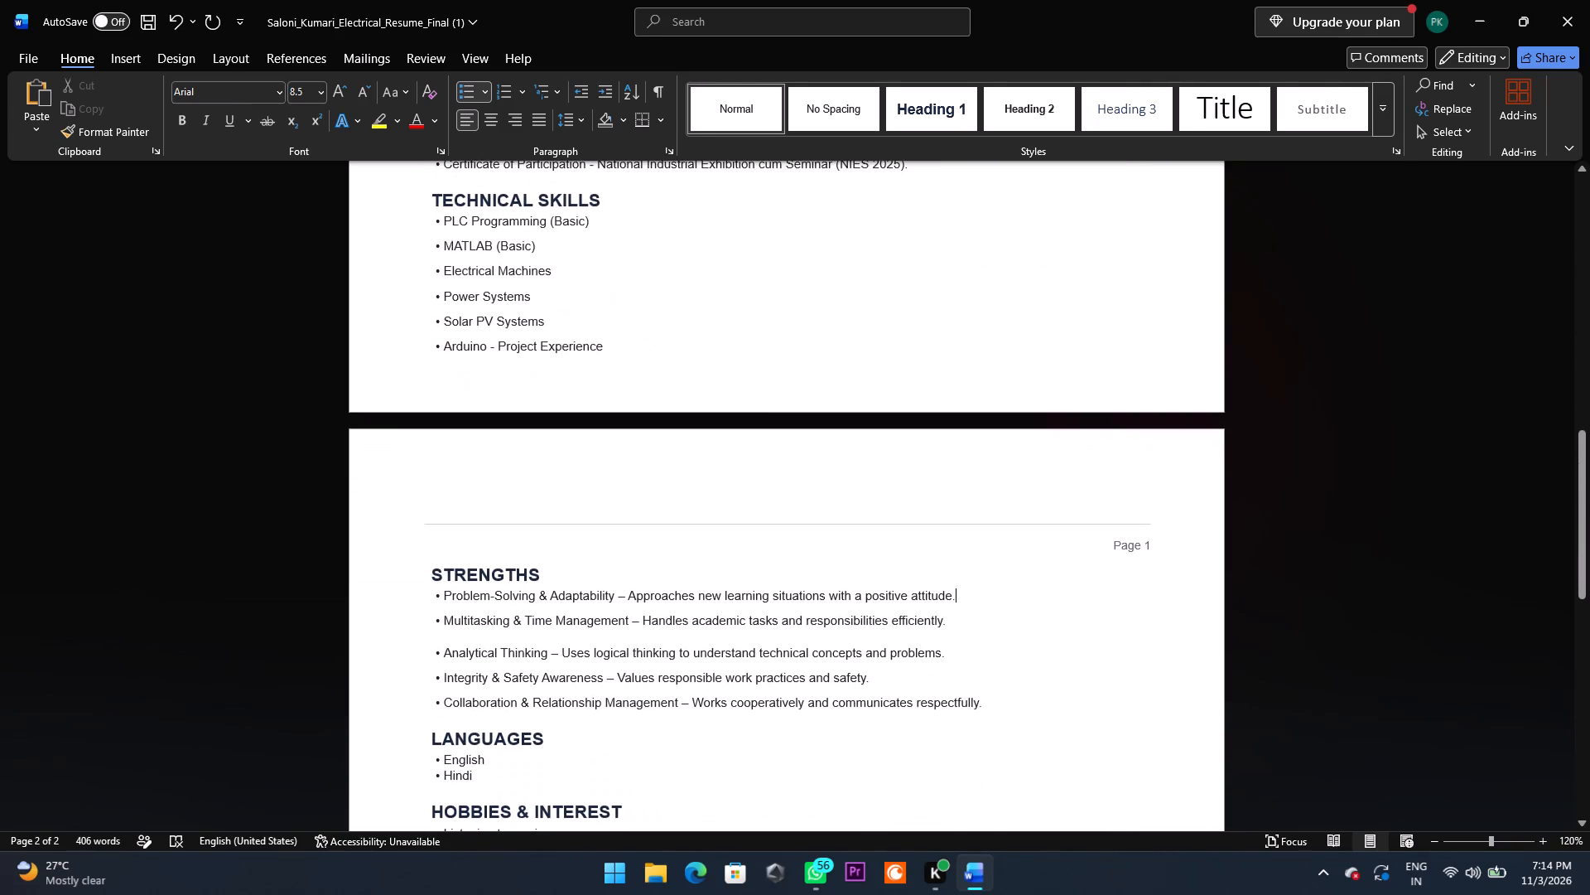
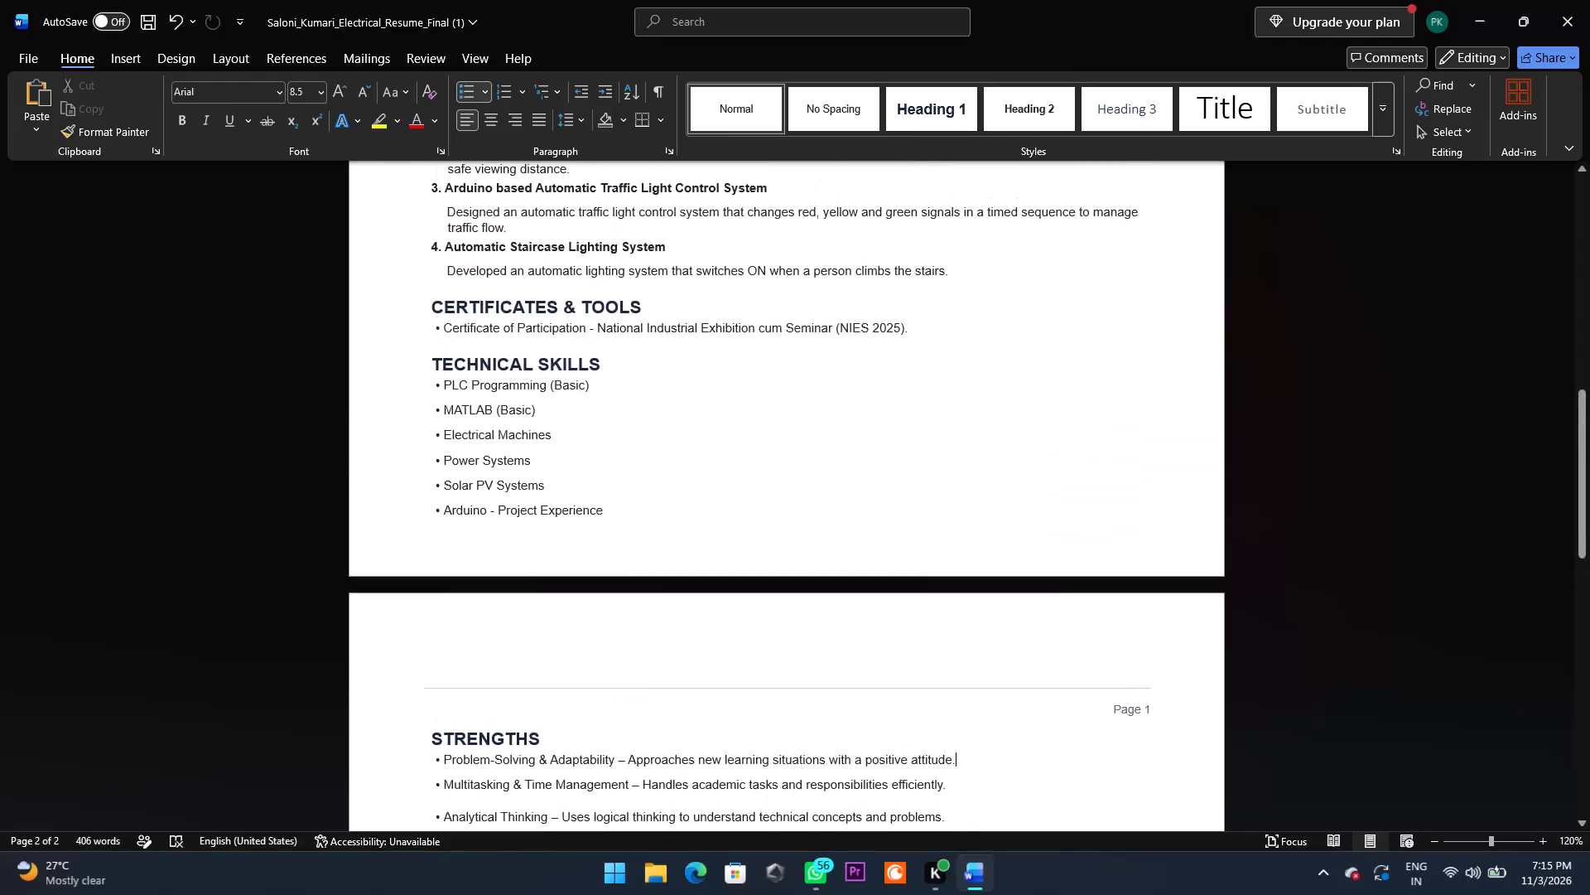
Paste the copied "5. Automatic Power Factor Correction (APFC) System" project with its description after the Automatic Staircase Lighting System description under Academic Projects / Training.
scroll(640, 478, "up", 2)
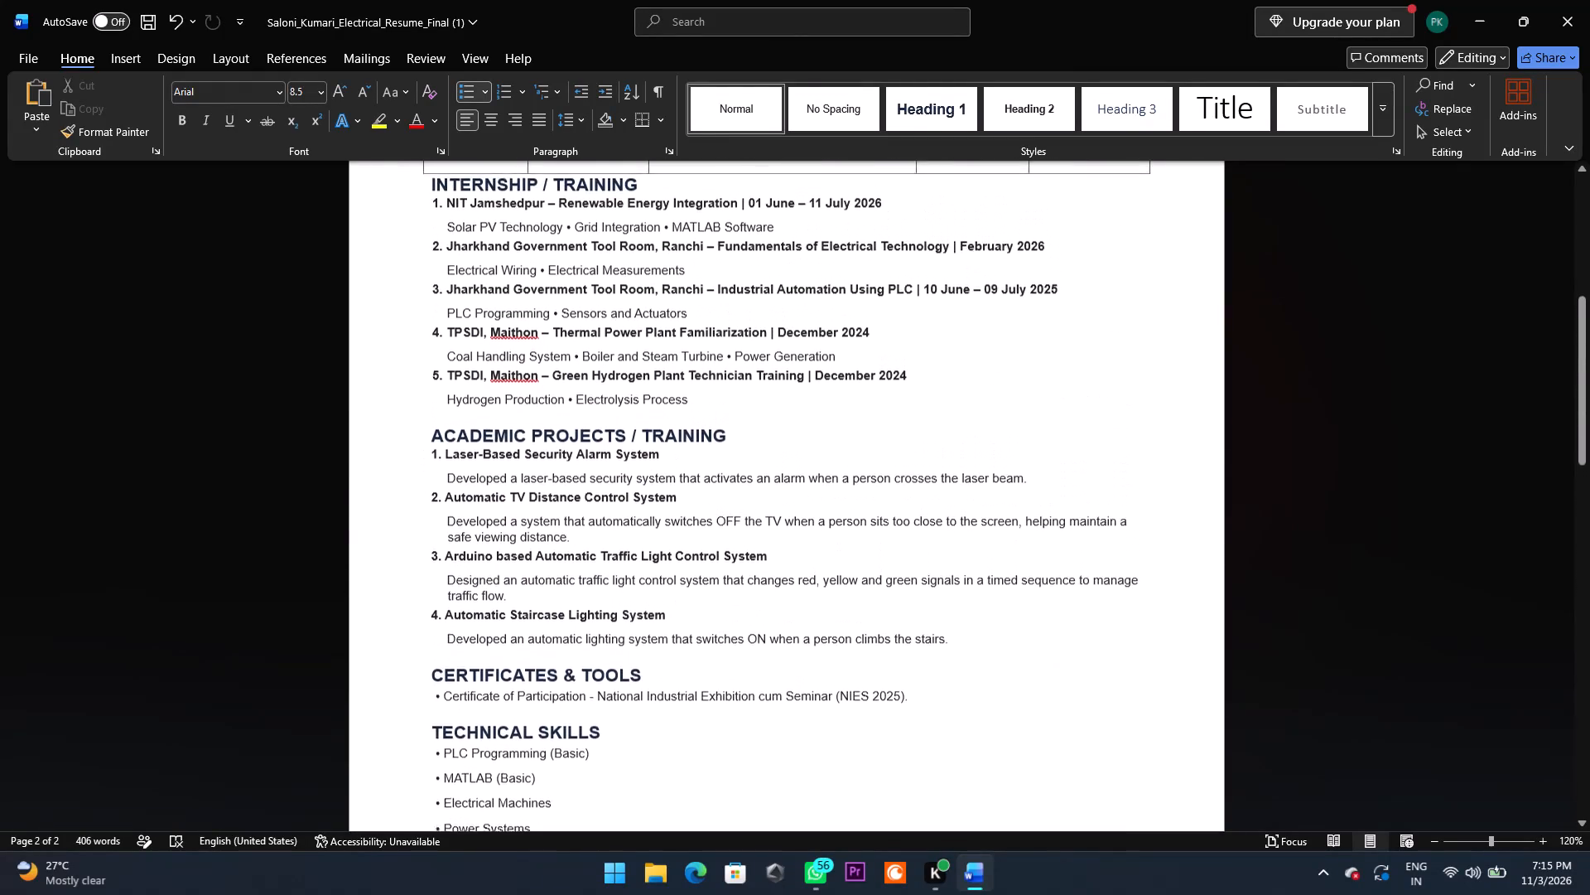
scroll(640, 478, "up", 1)
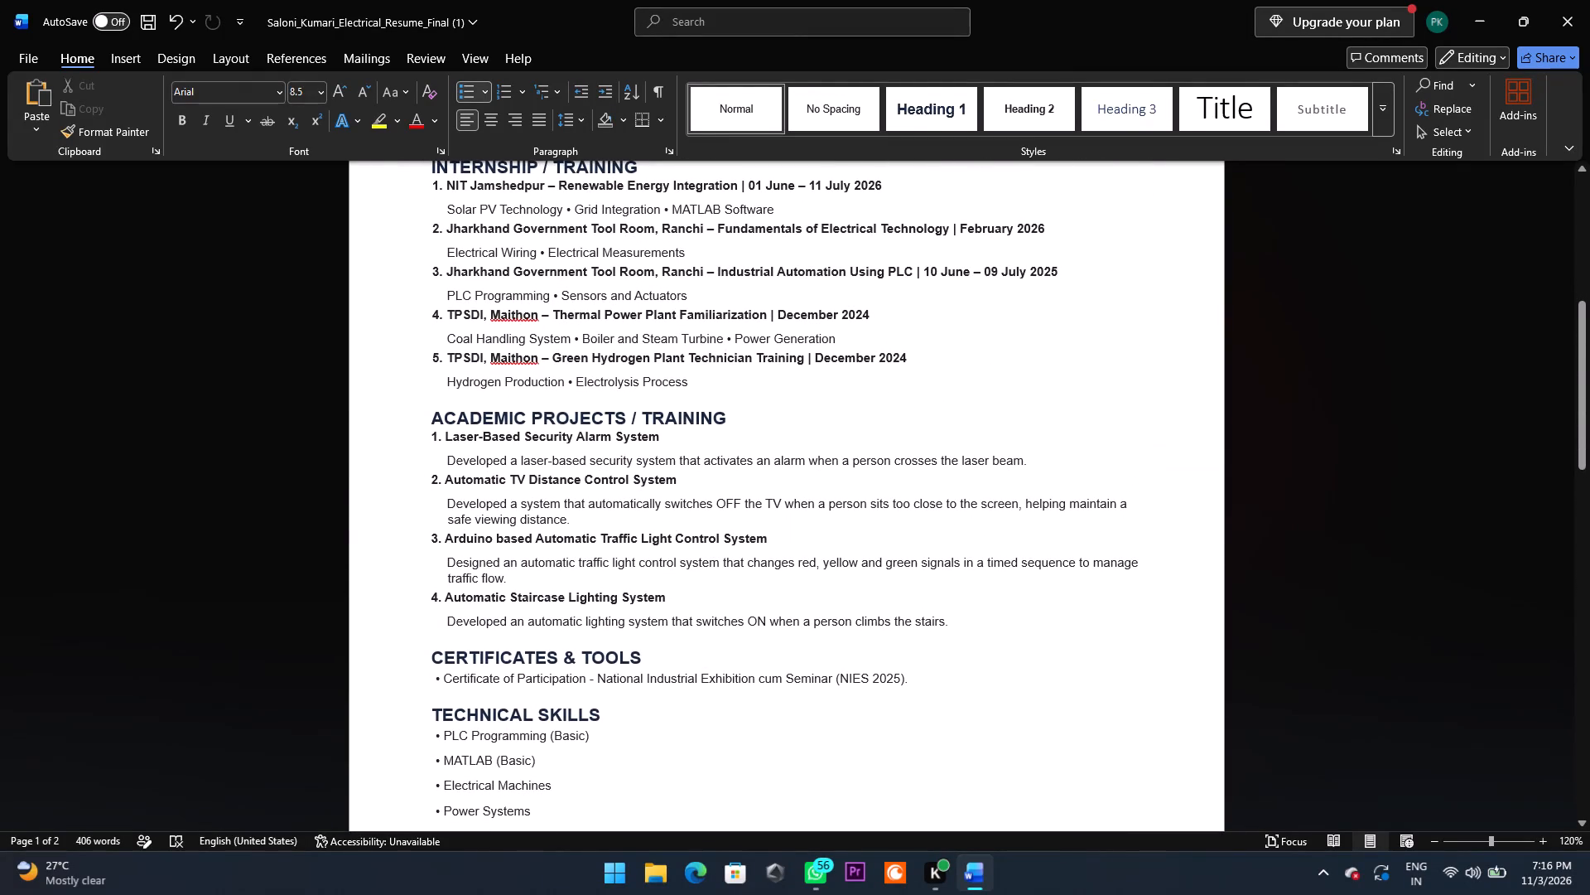
left_click(969, 628)
left_click(969, 627)
key("Return")
key("ctrl+v")
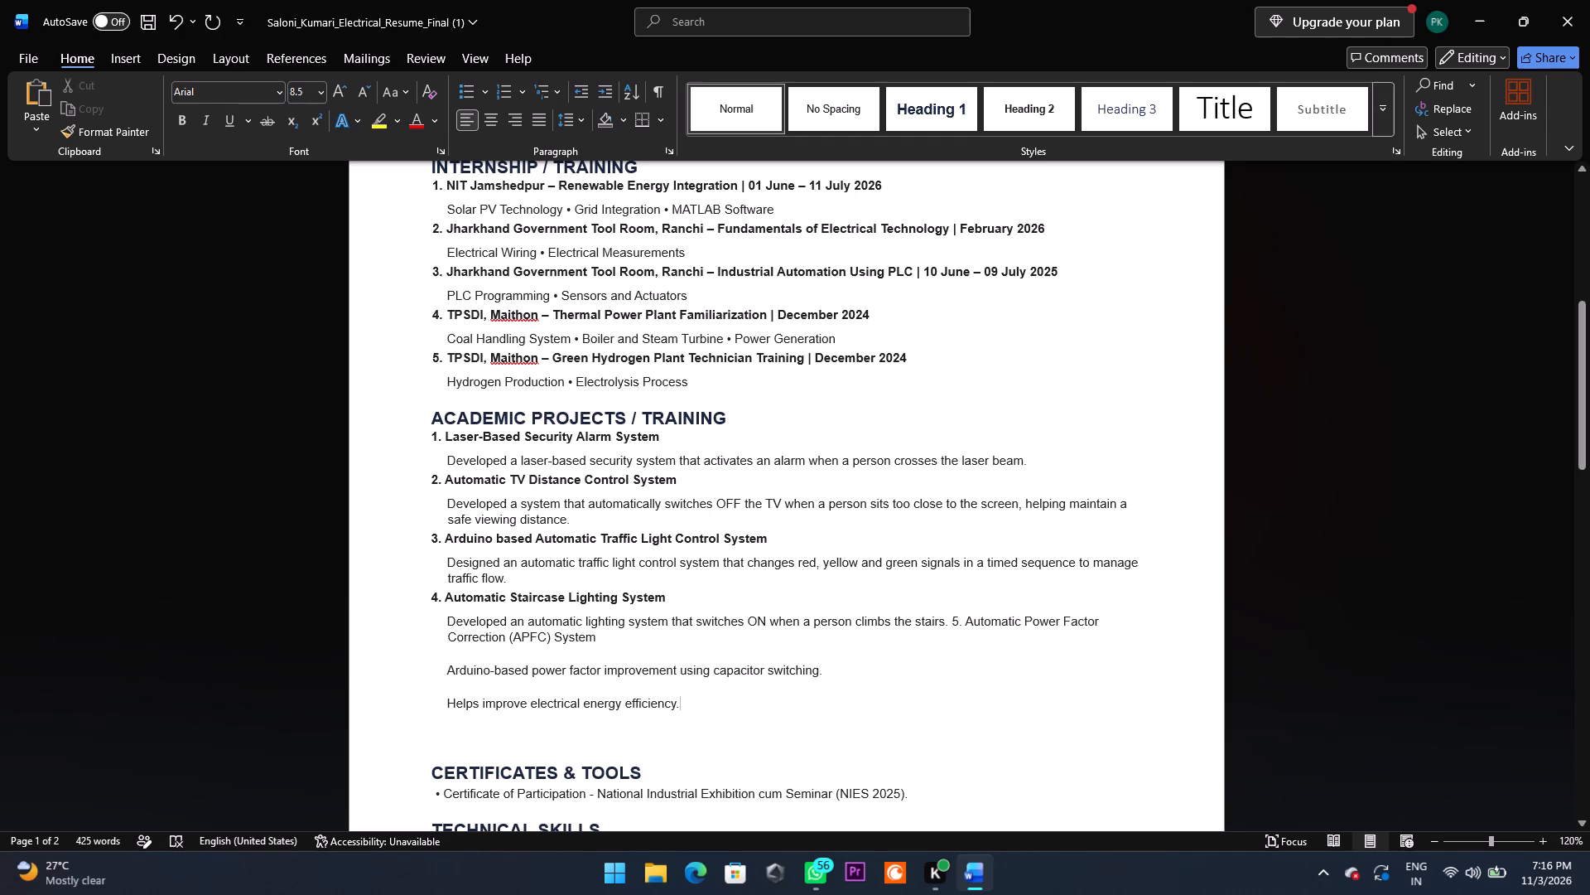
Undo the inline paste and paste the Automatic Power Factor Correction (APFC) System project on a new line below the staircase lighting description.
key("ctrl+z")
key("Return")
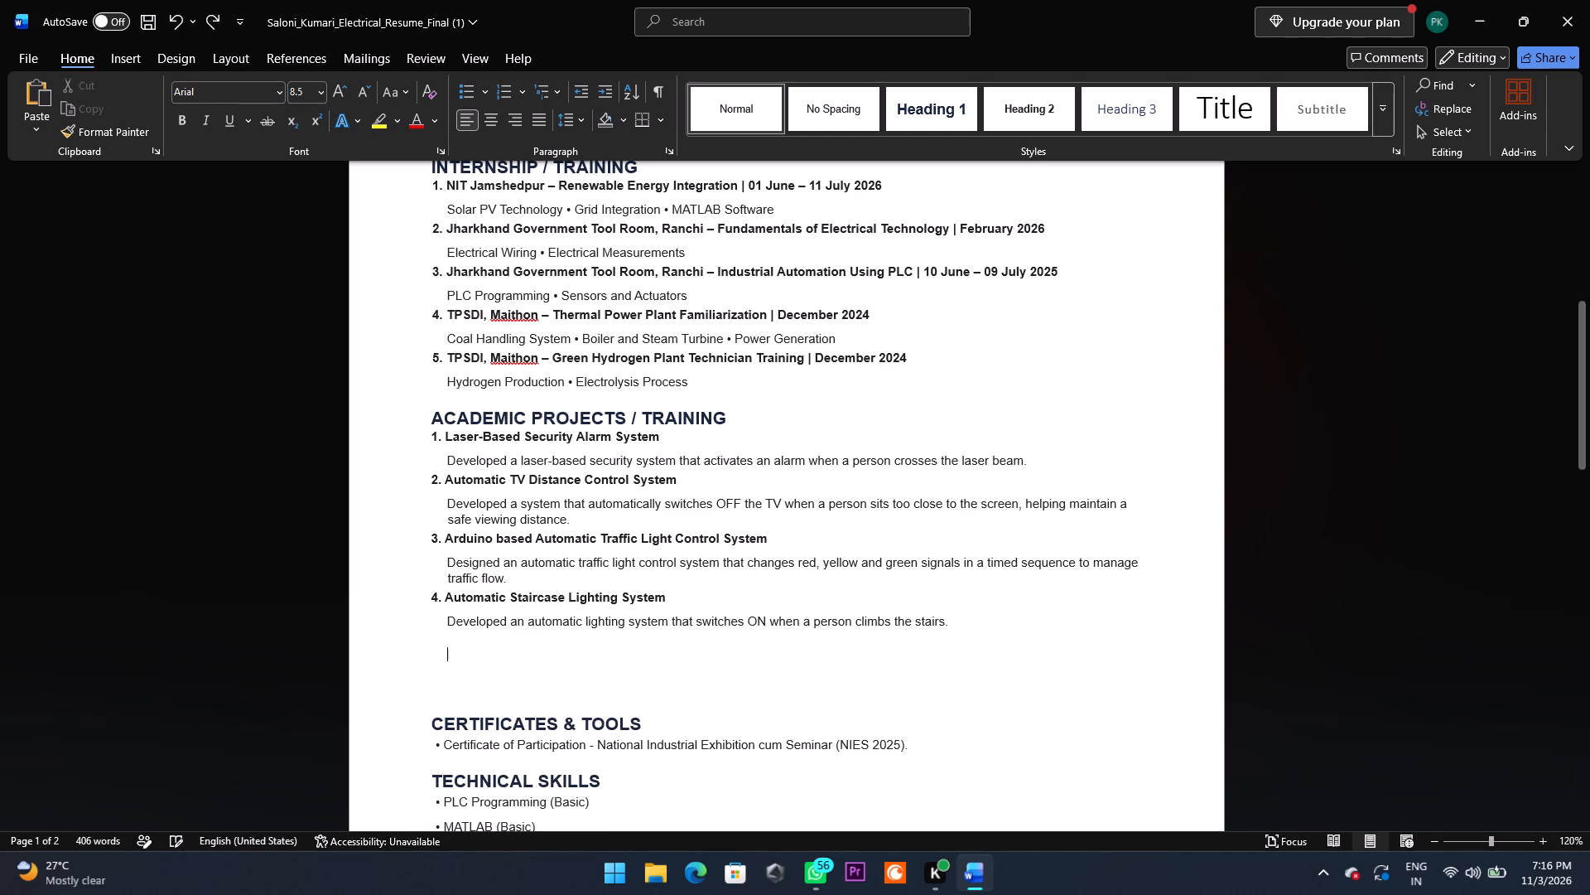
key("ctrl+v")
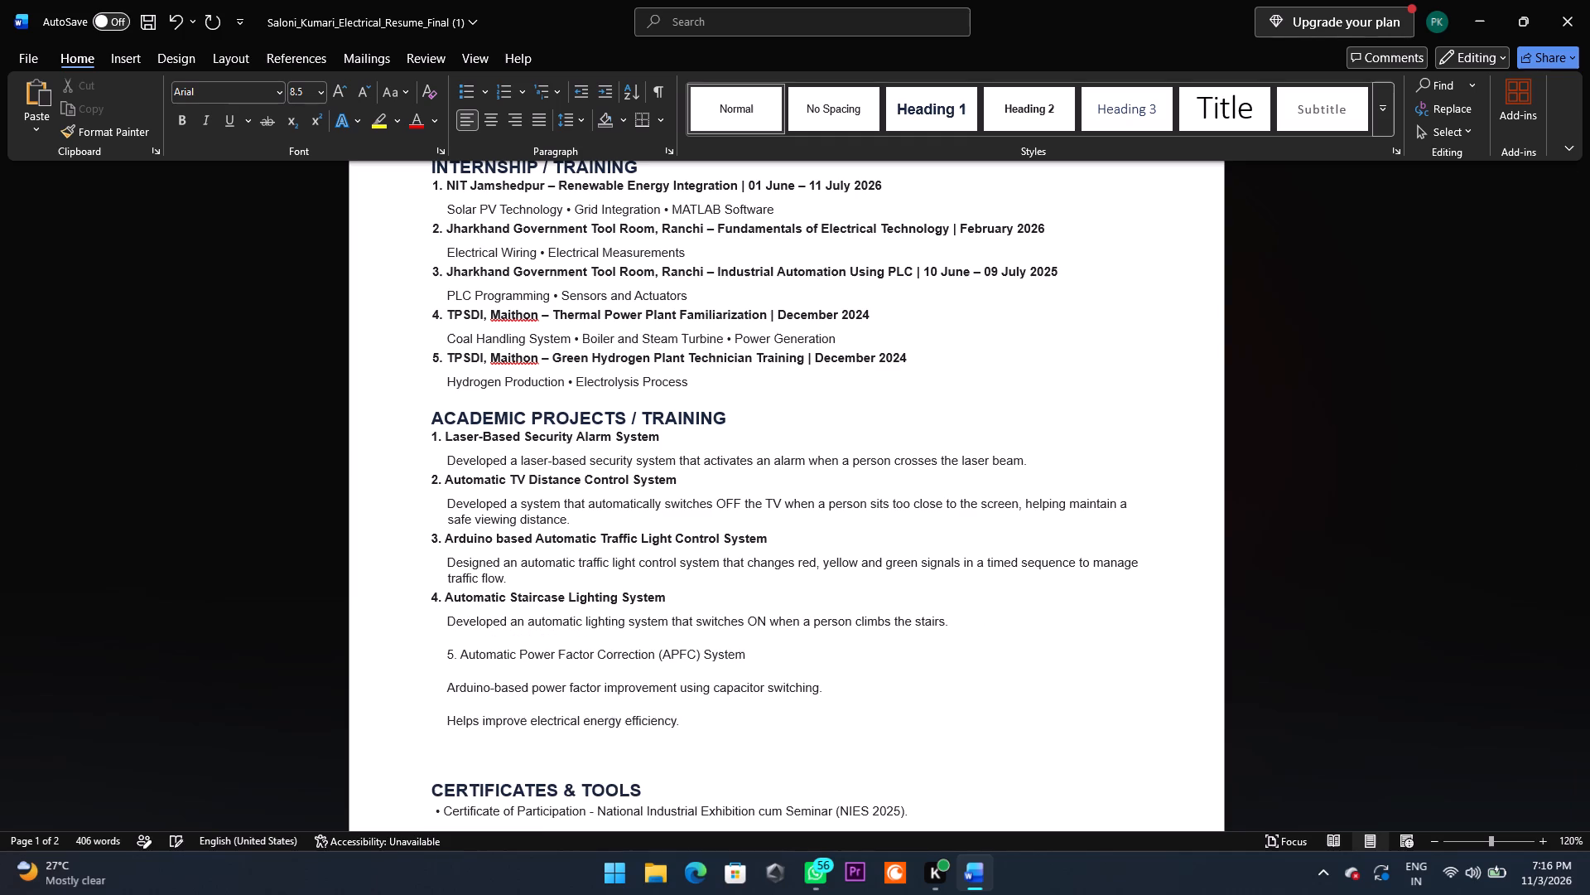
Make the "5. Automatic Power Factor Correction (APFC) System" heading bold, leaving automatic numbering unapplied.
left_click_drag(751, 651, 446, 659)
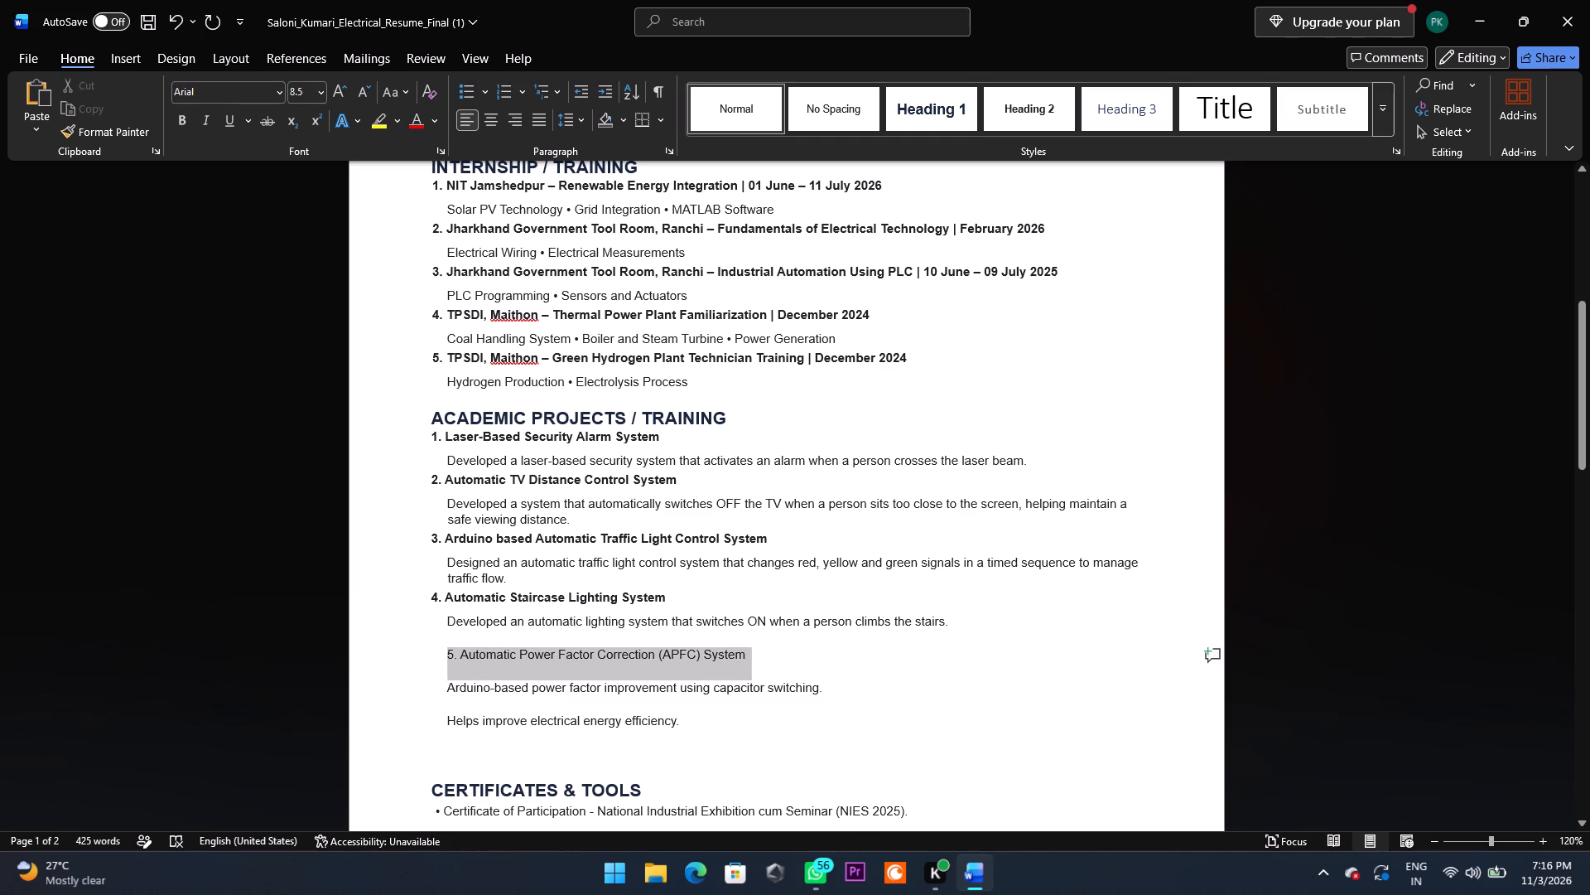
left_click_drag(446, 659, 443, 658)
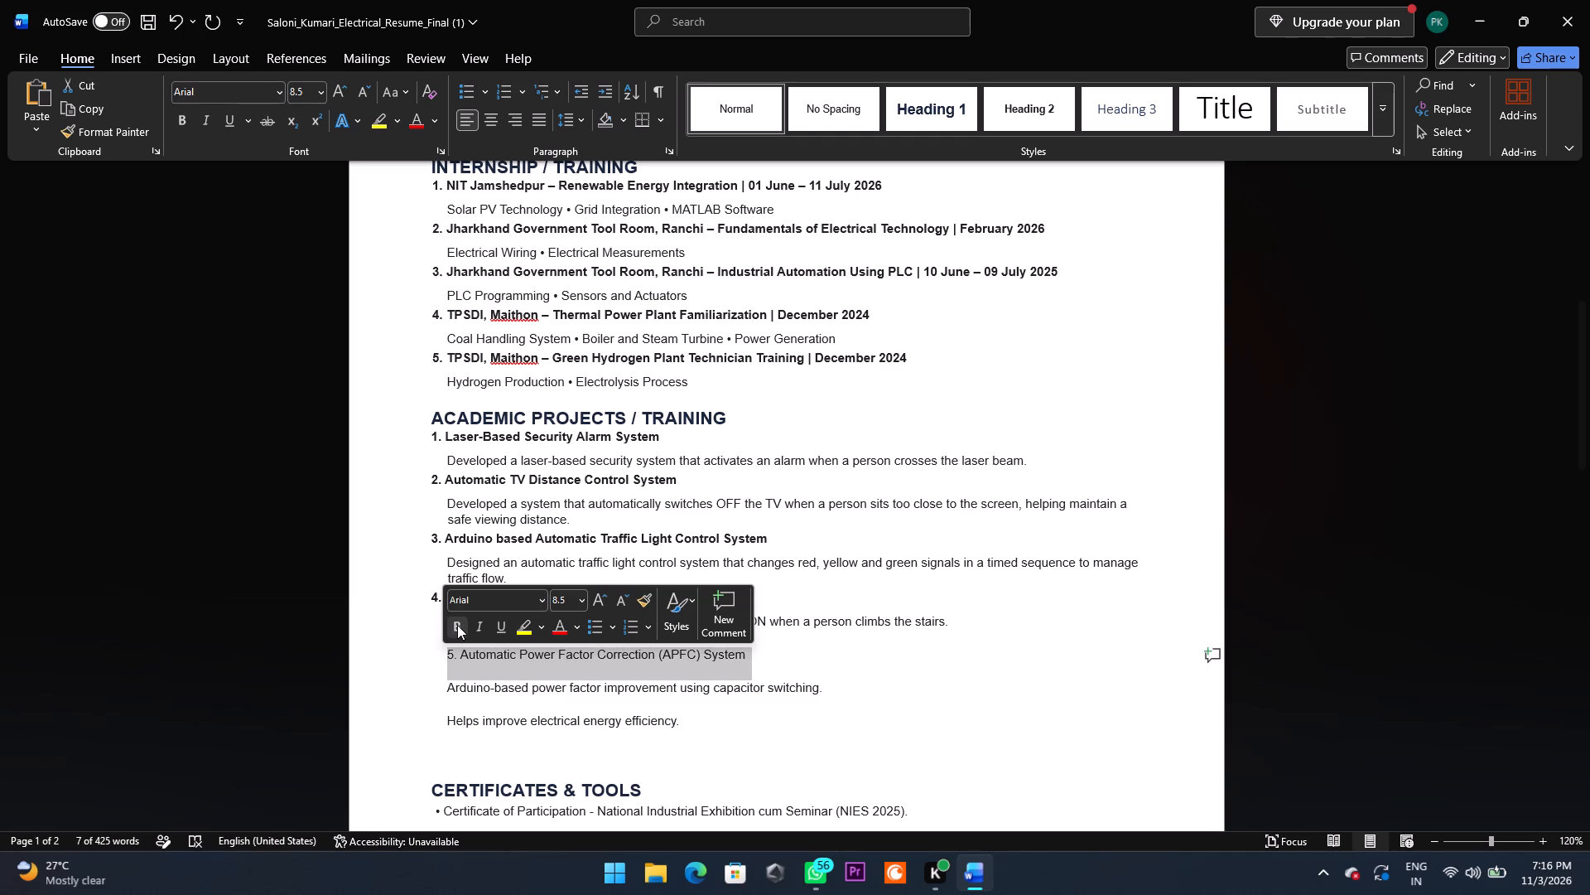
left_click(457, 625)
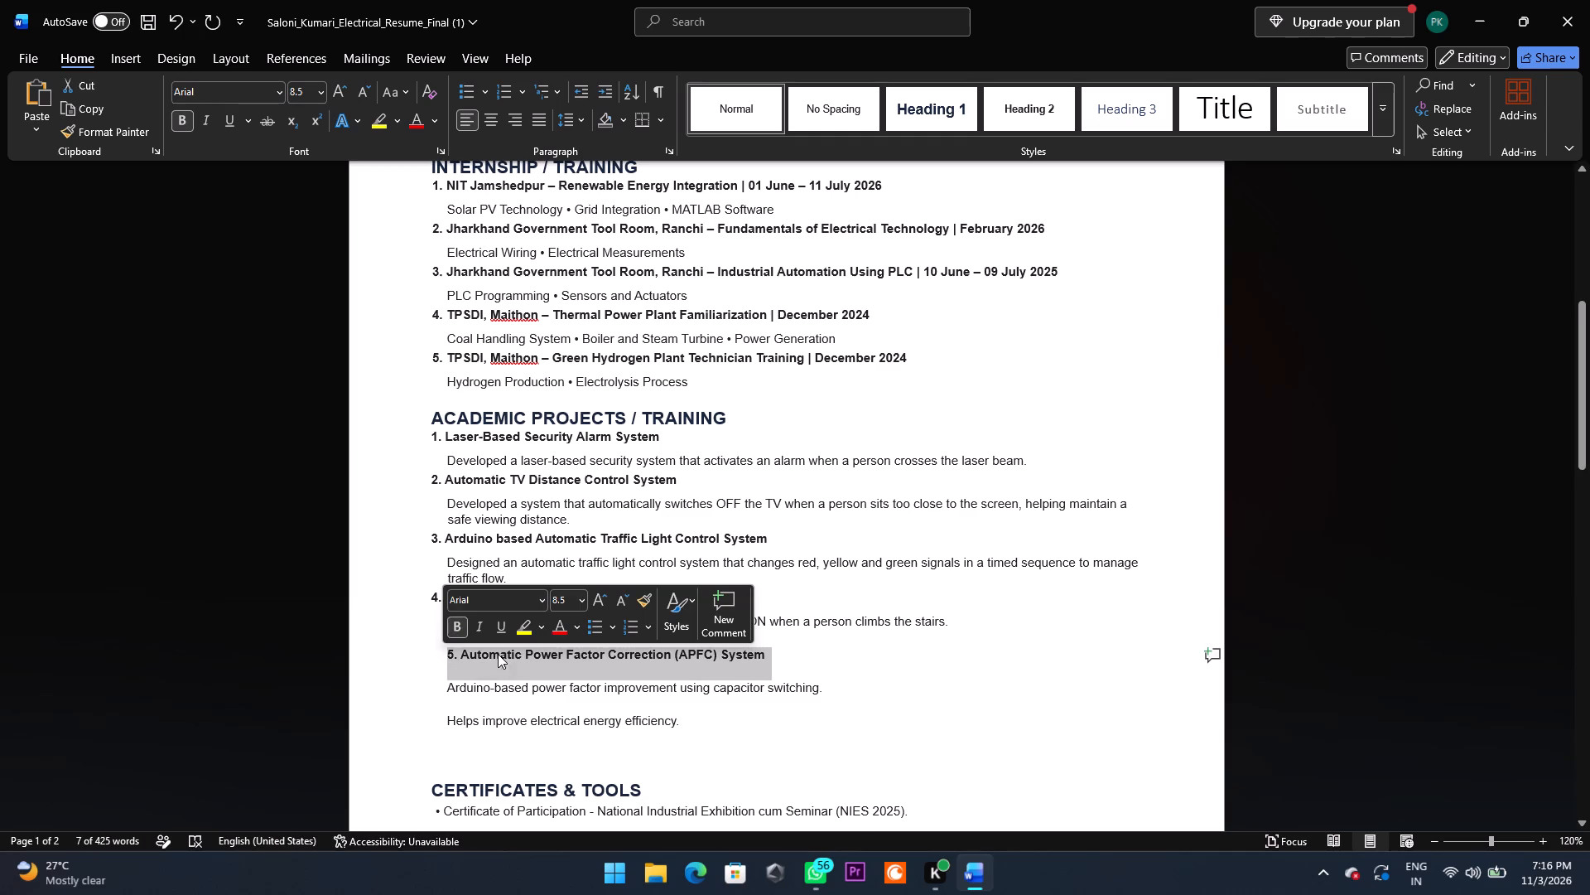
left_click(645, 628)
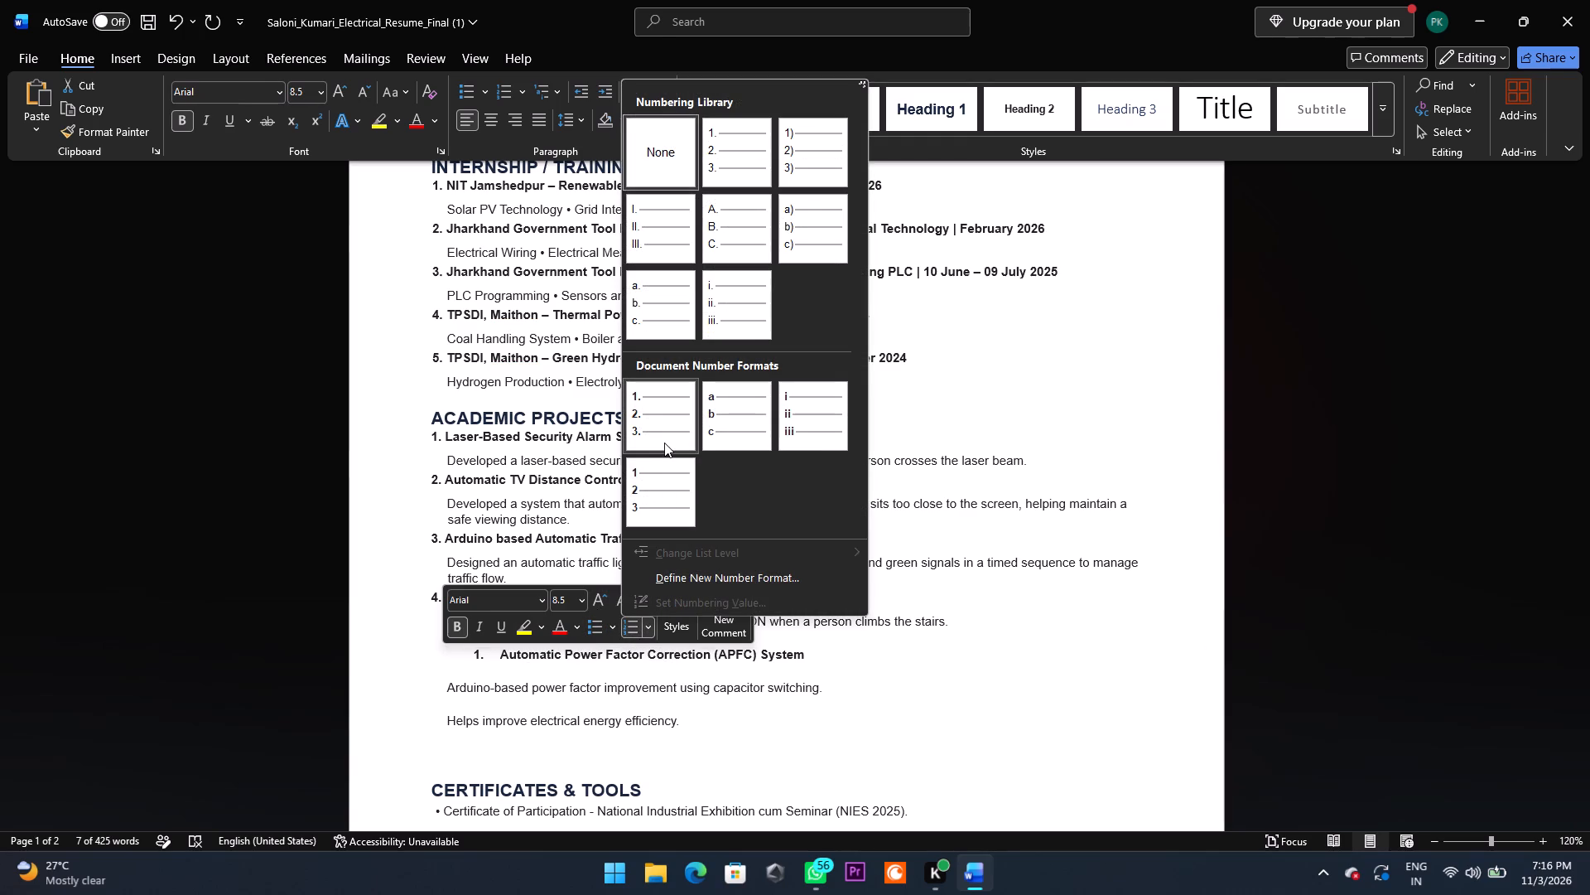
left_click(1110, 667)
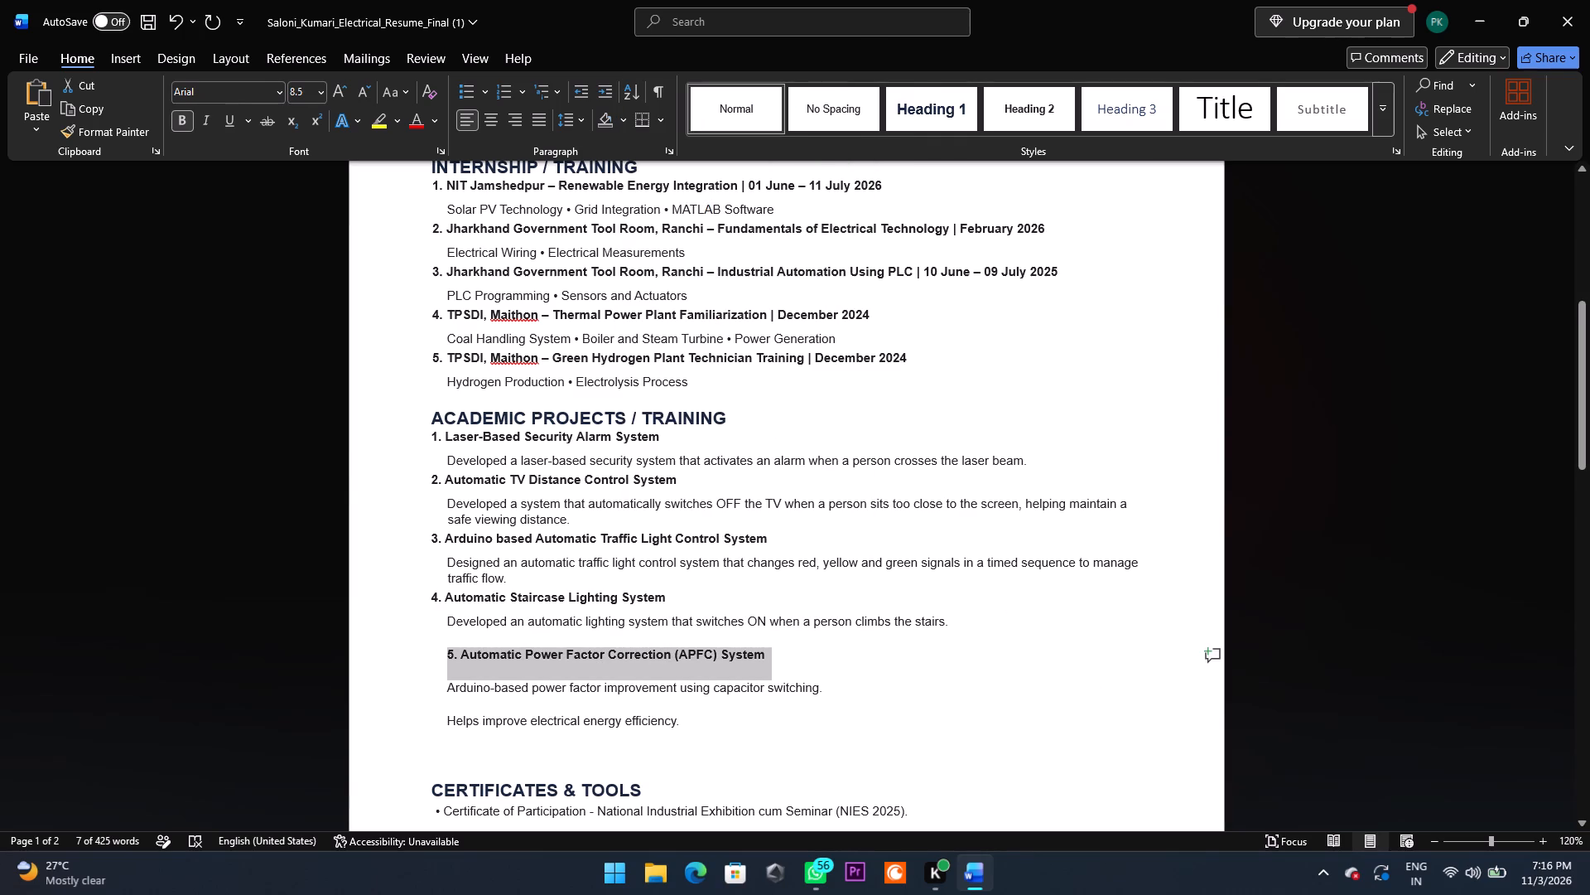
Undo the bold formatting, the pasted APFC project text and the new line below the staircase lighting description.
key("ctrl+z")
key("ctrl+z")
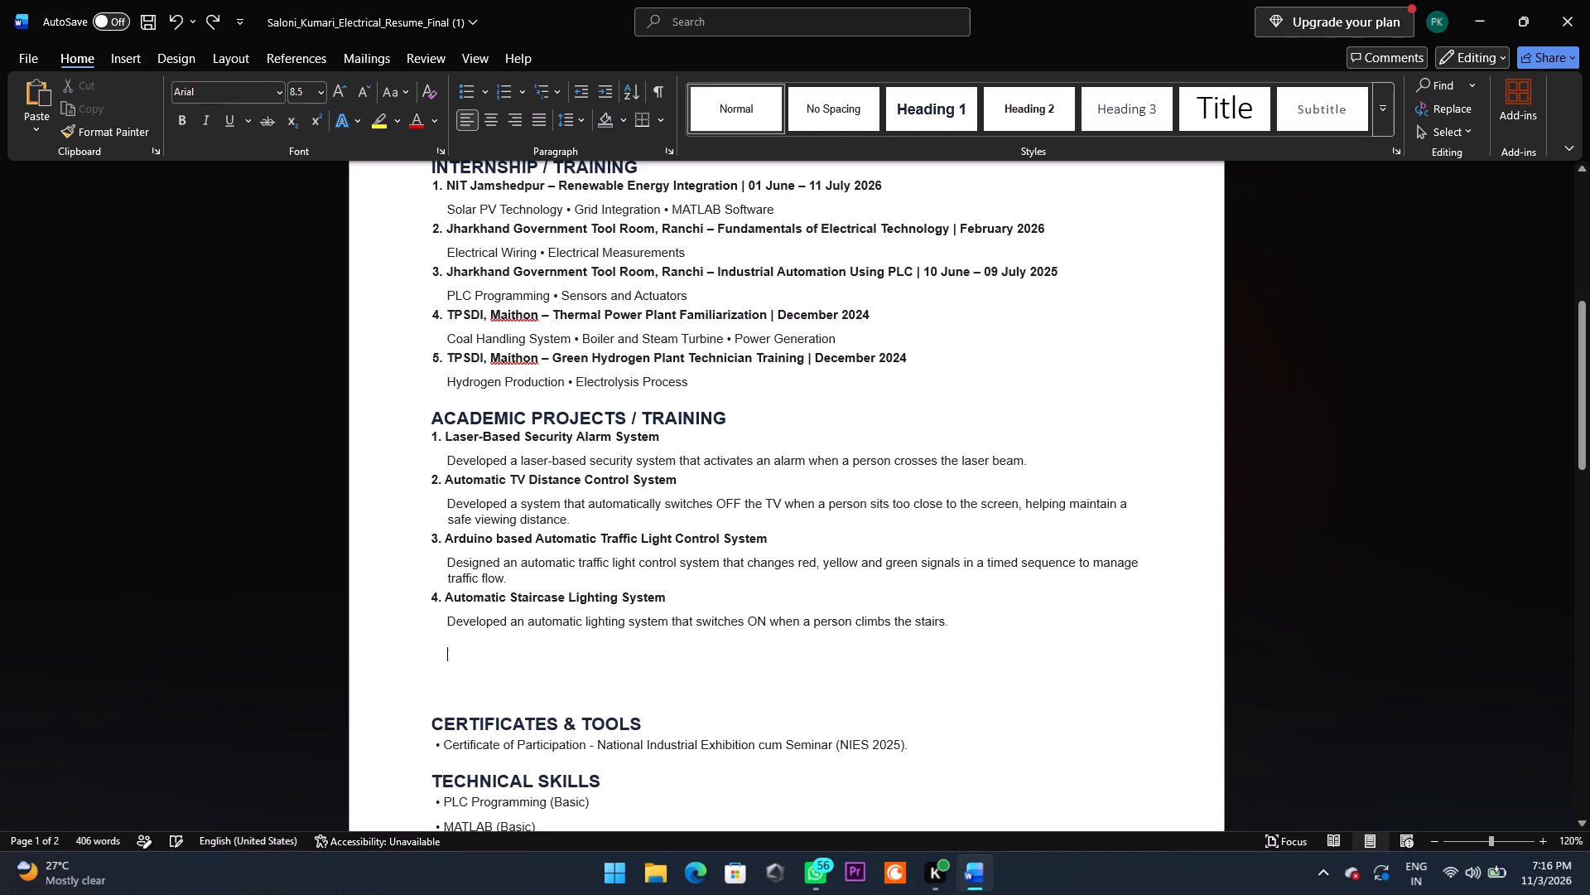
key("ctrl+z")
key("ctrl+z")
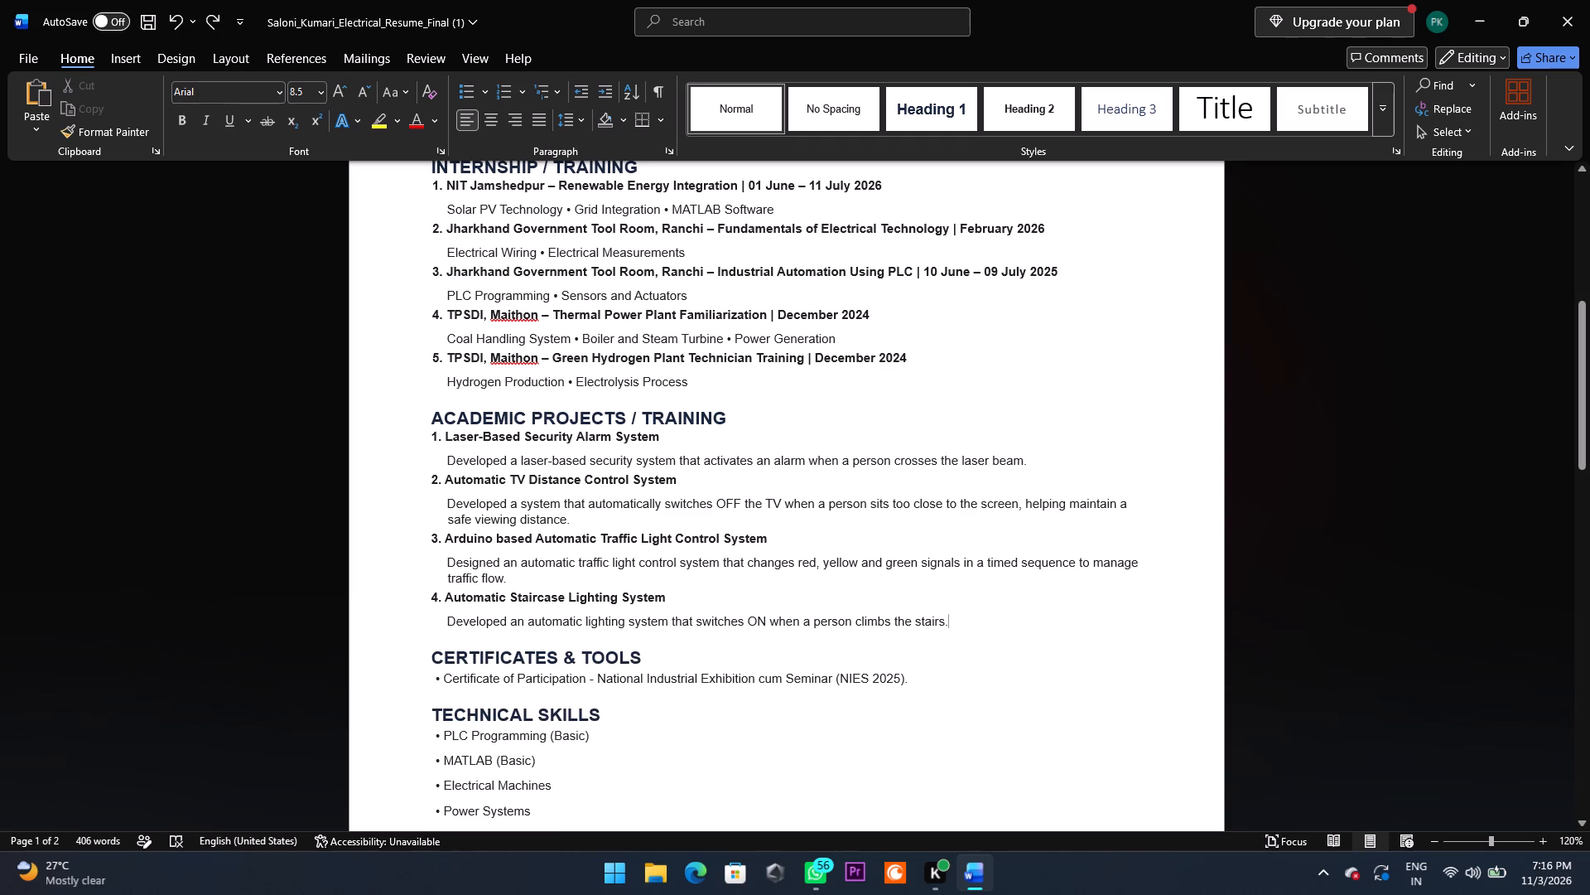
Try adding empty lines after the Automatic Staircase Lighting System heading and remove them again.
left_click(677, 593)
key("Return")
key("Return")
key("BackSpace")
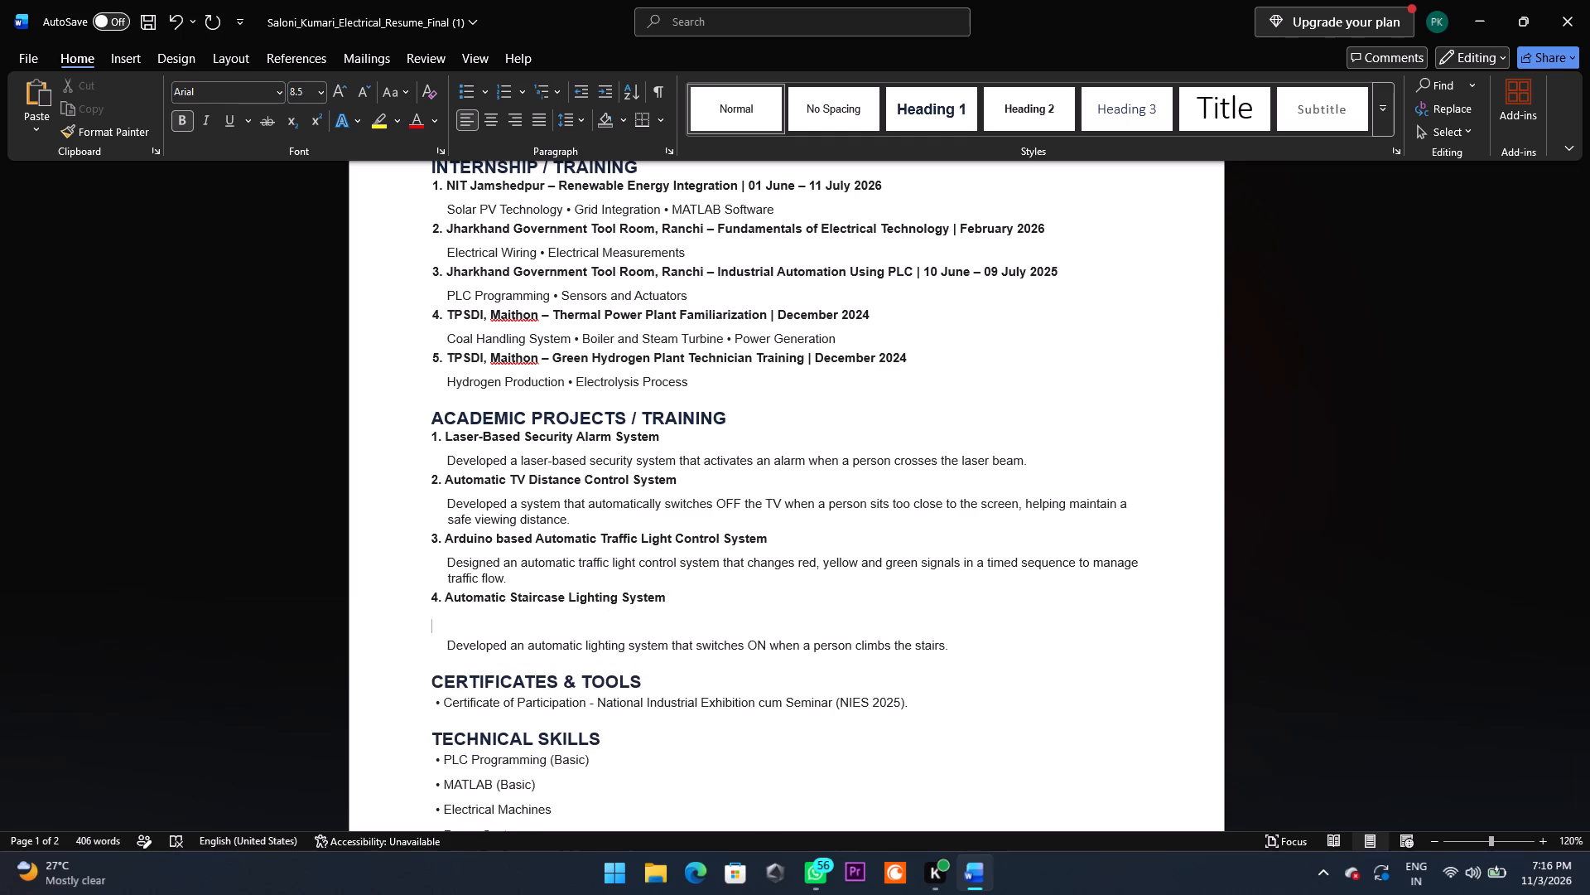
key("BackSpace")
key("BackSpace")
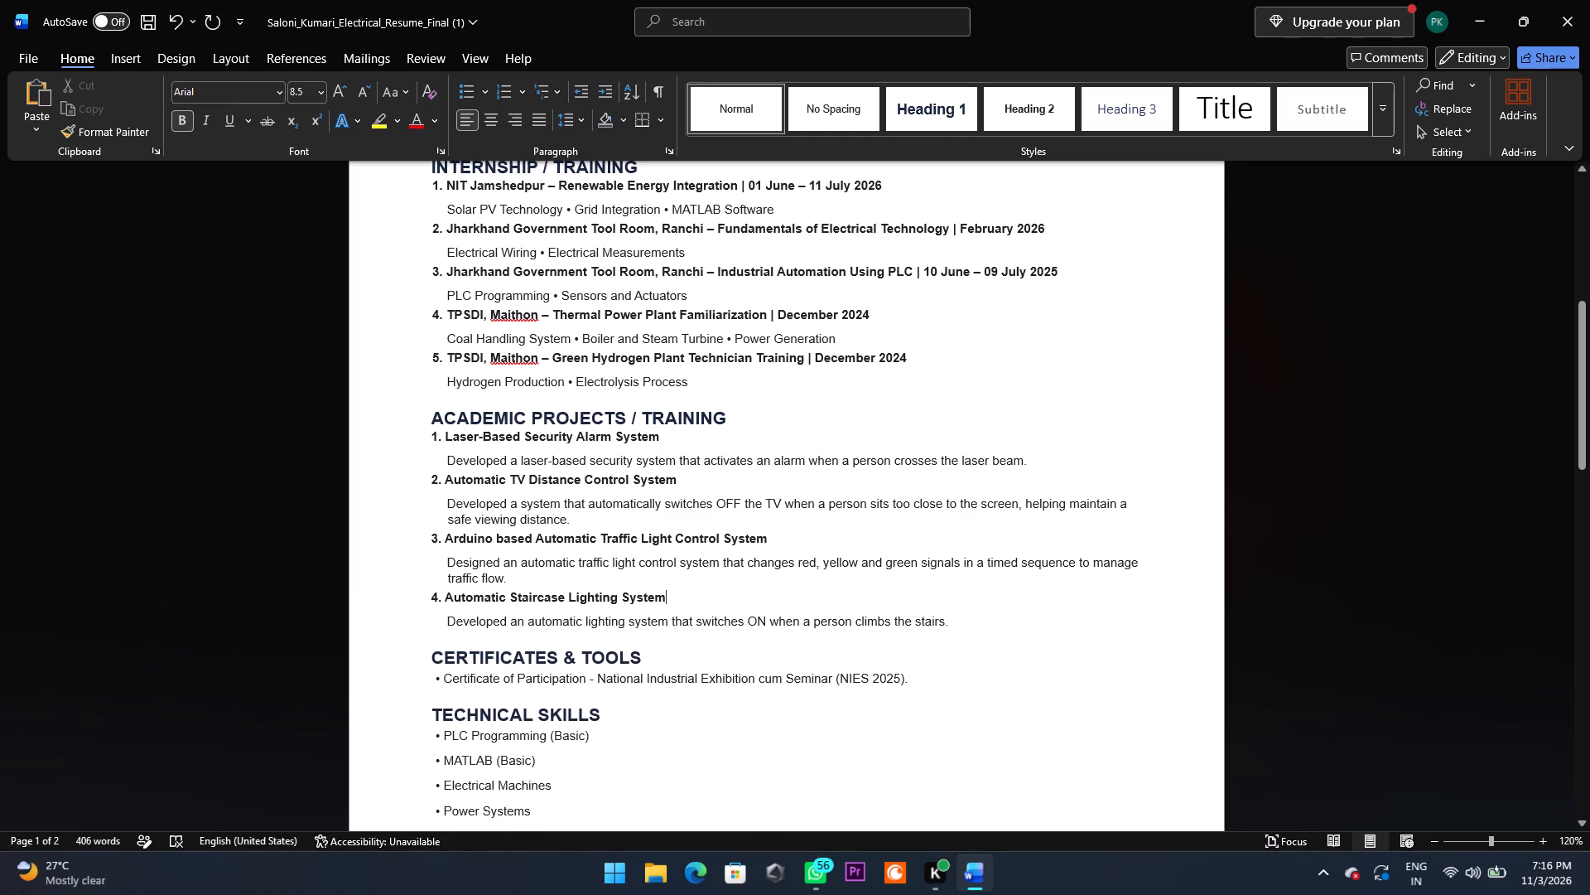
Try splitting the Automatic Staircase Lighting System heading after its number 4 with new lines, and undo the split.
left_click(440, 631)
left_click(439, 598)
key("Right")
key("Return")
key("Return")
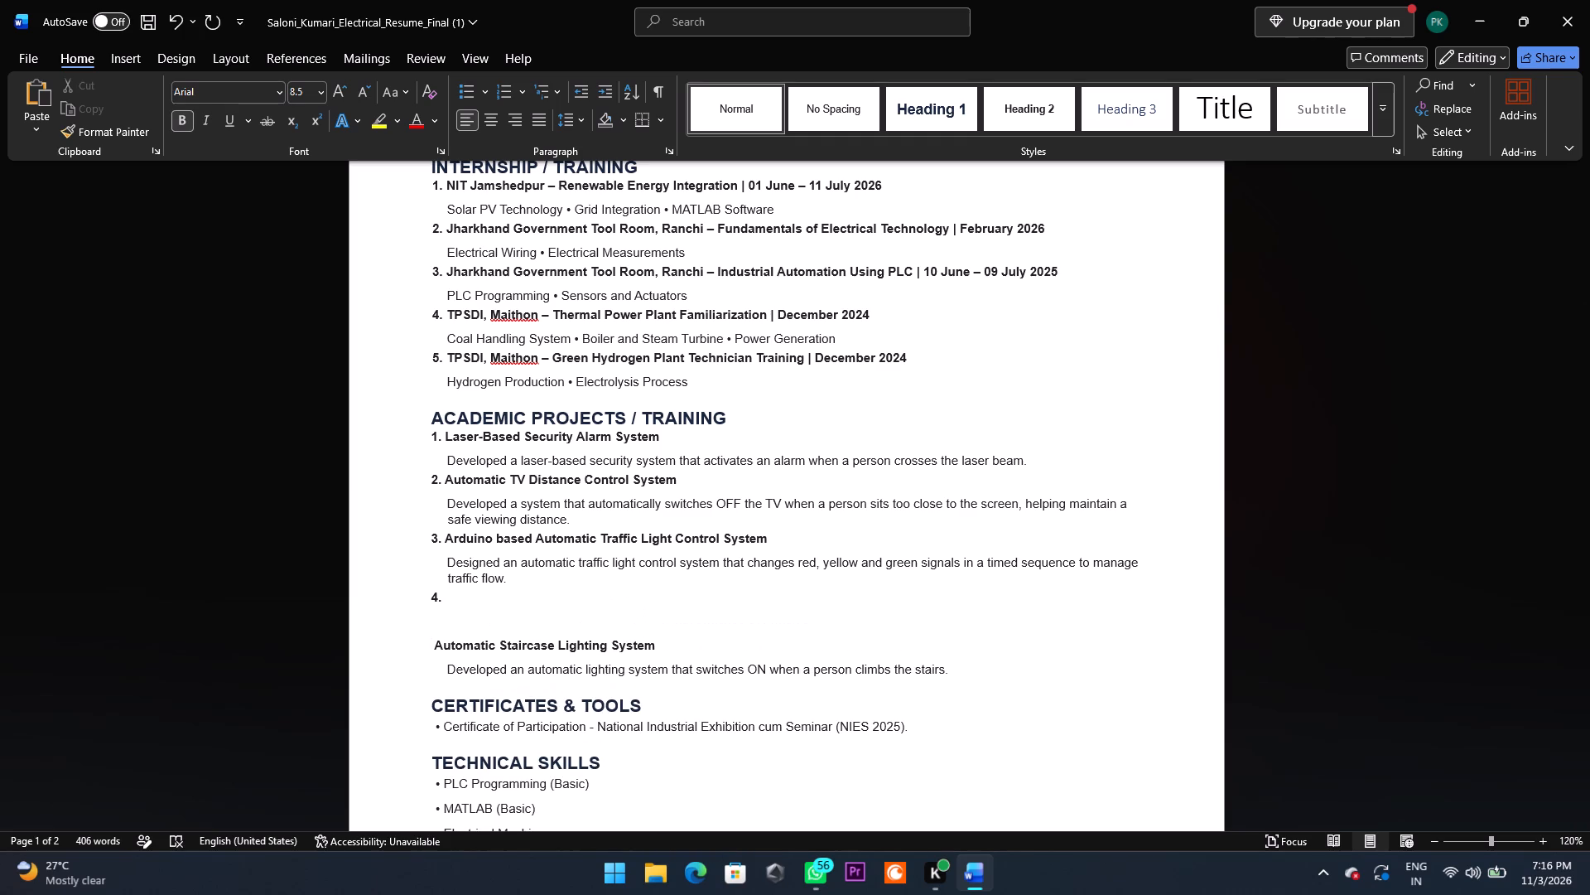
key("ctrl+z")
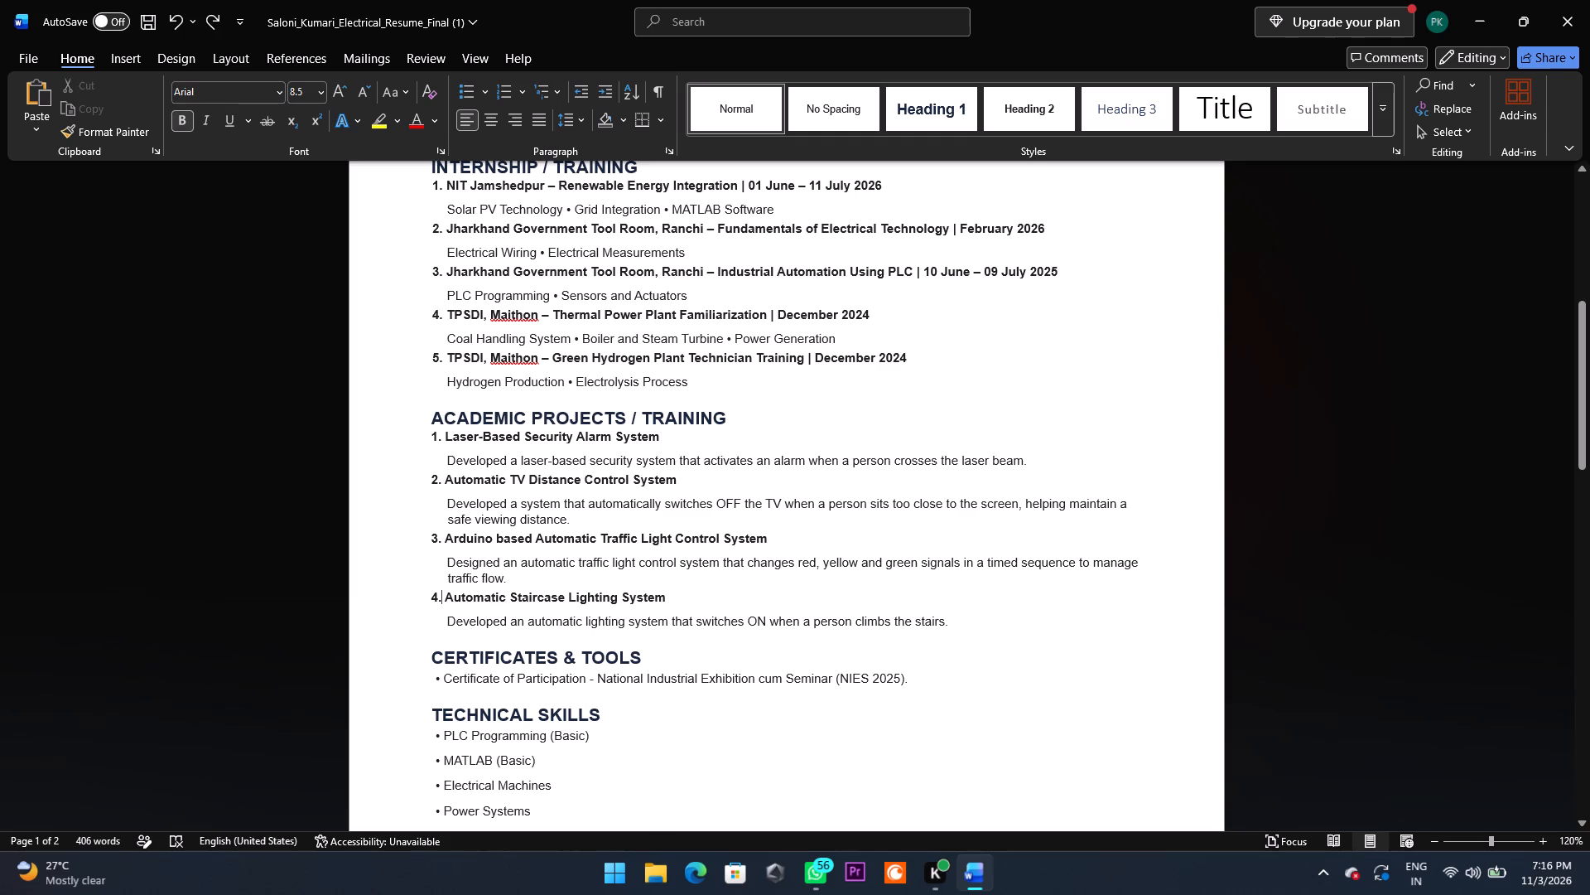
Add a new line below the Automatic Staircase Lighting System description and paste the copied APFC project heading and description there.
left_click(450, 638)
key("Down")
key("Left")
key("Left")
key("Return")
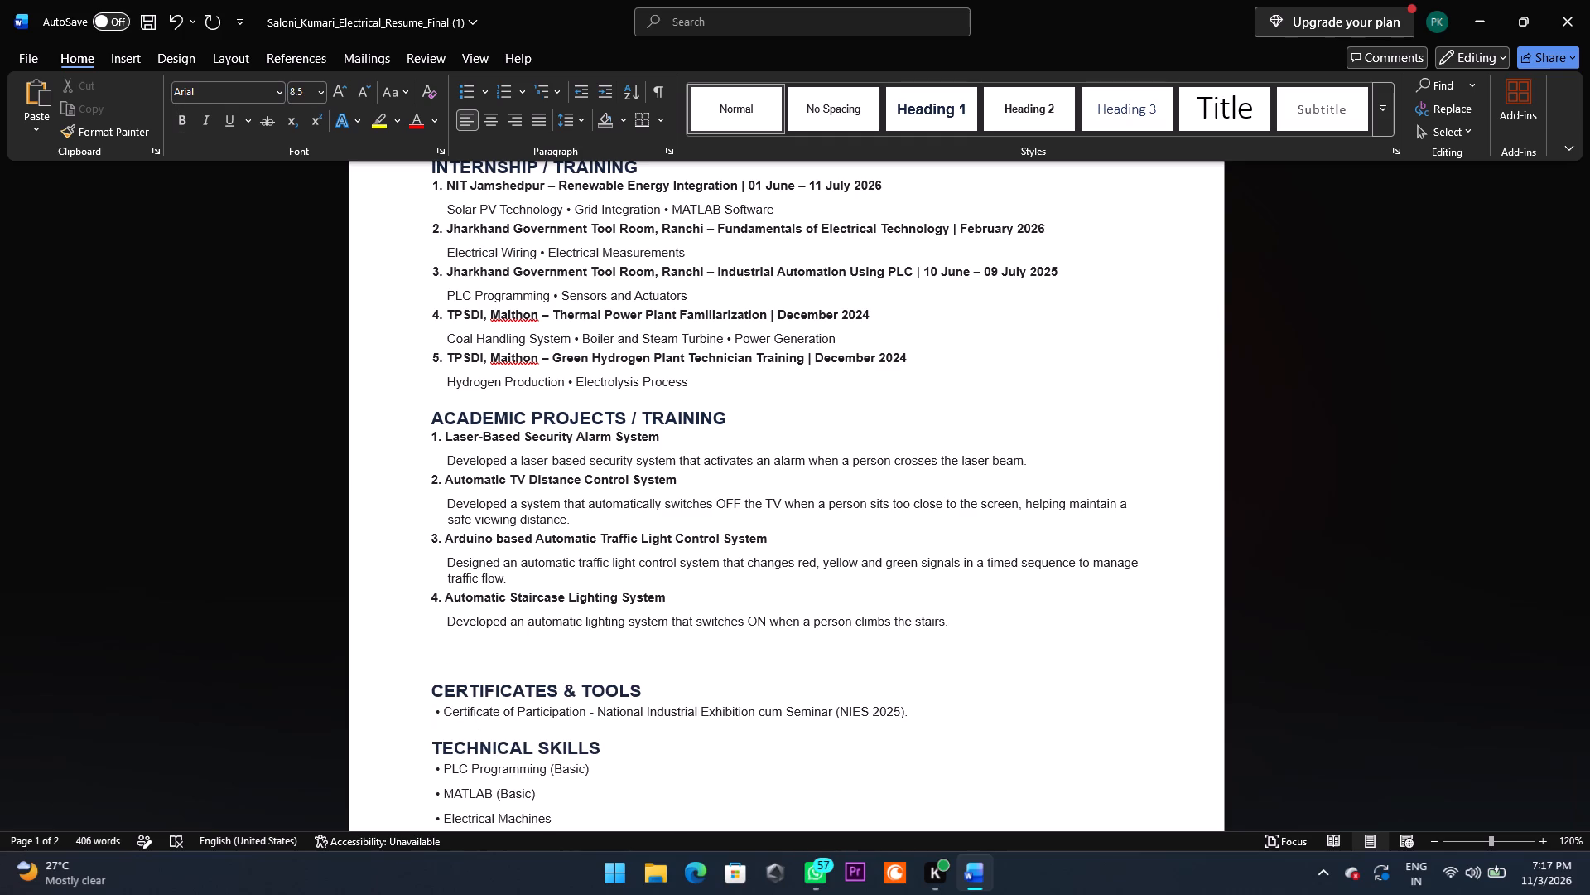
key("BackSpace")
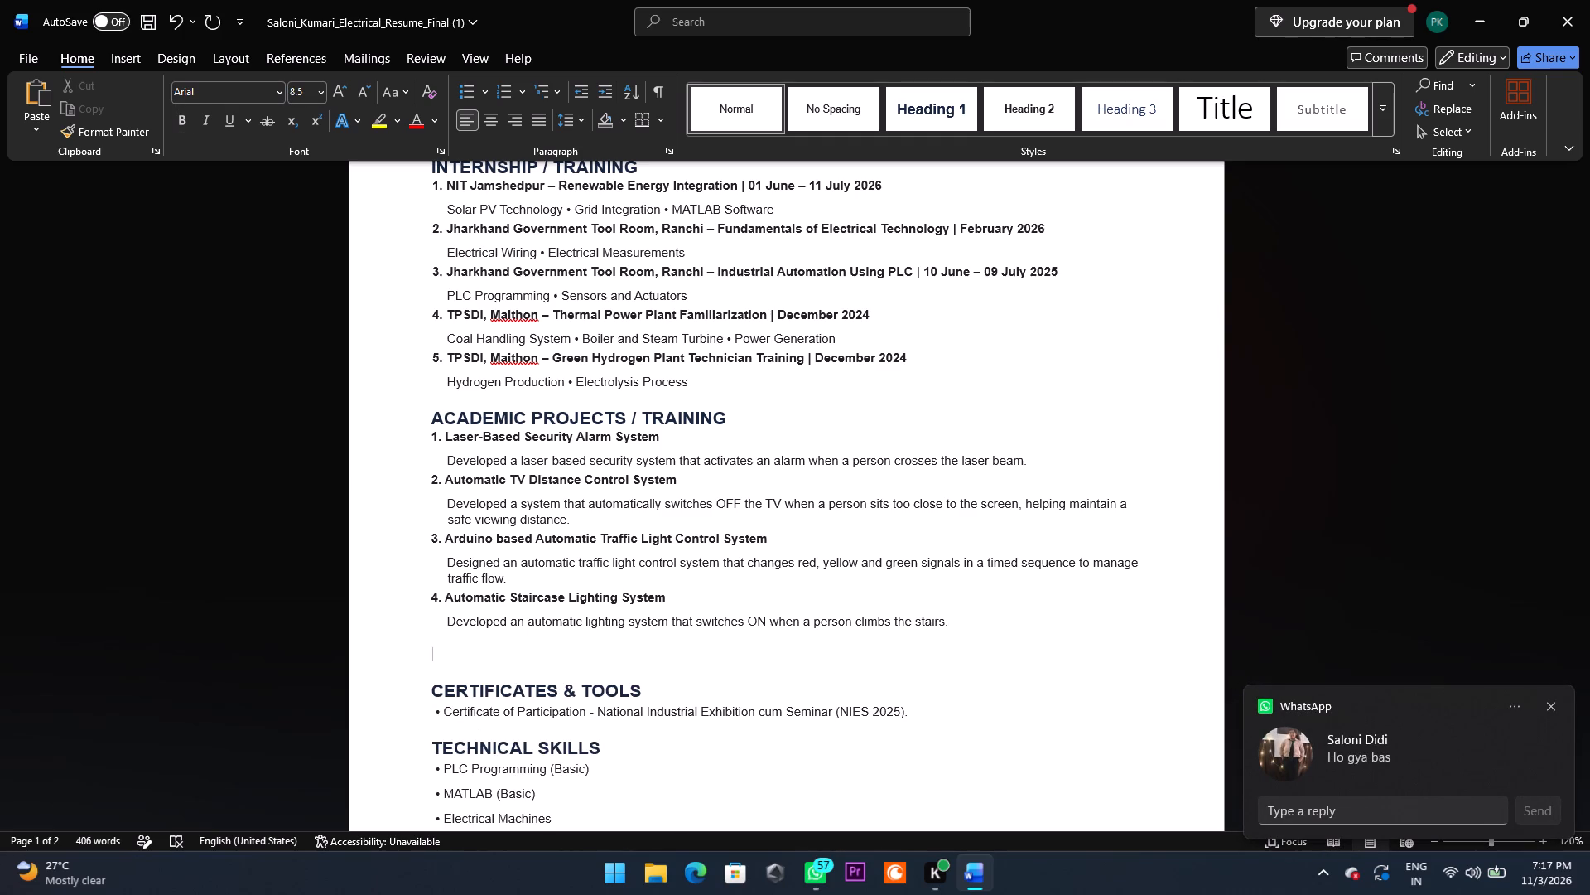
key("ctrl+v")
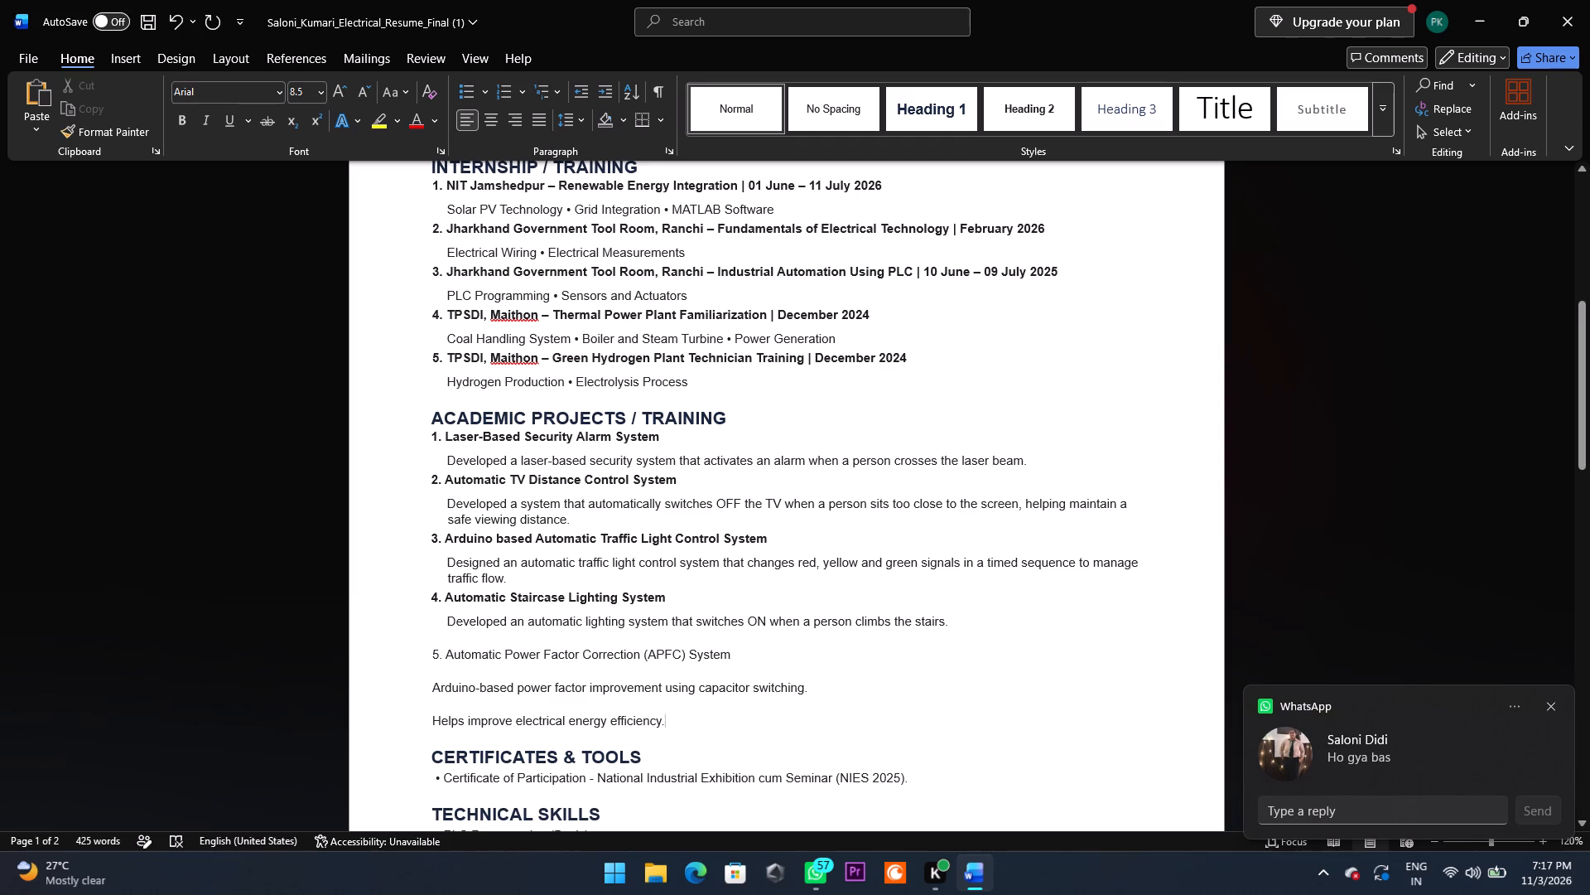
Make the "5. Automatic Power Factor Correction (APFC) System" heading bold.
left_click_drag(429, 650, 656, 656)
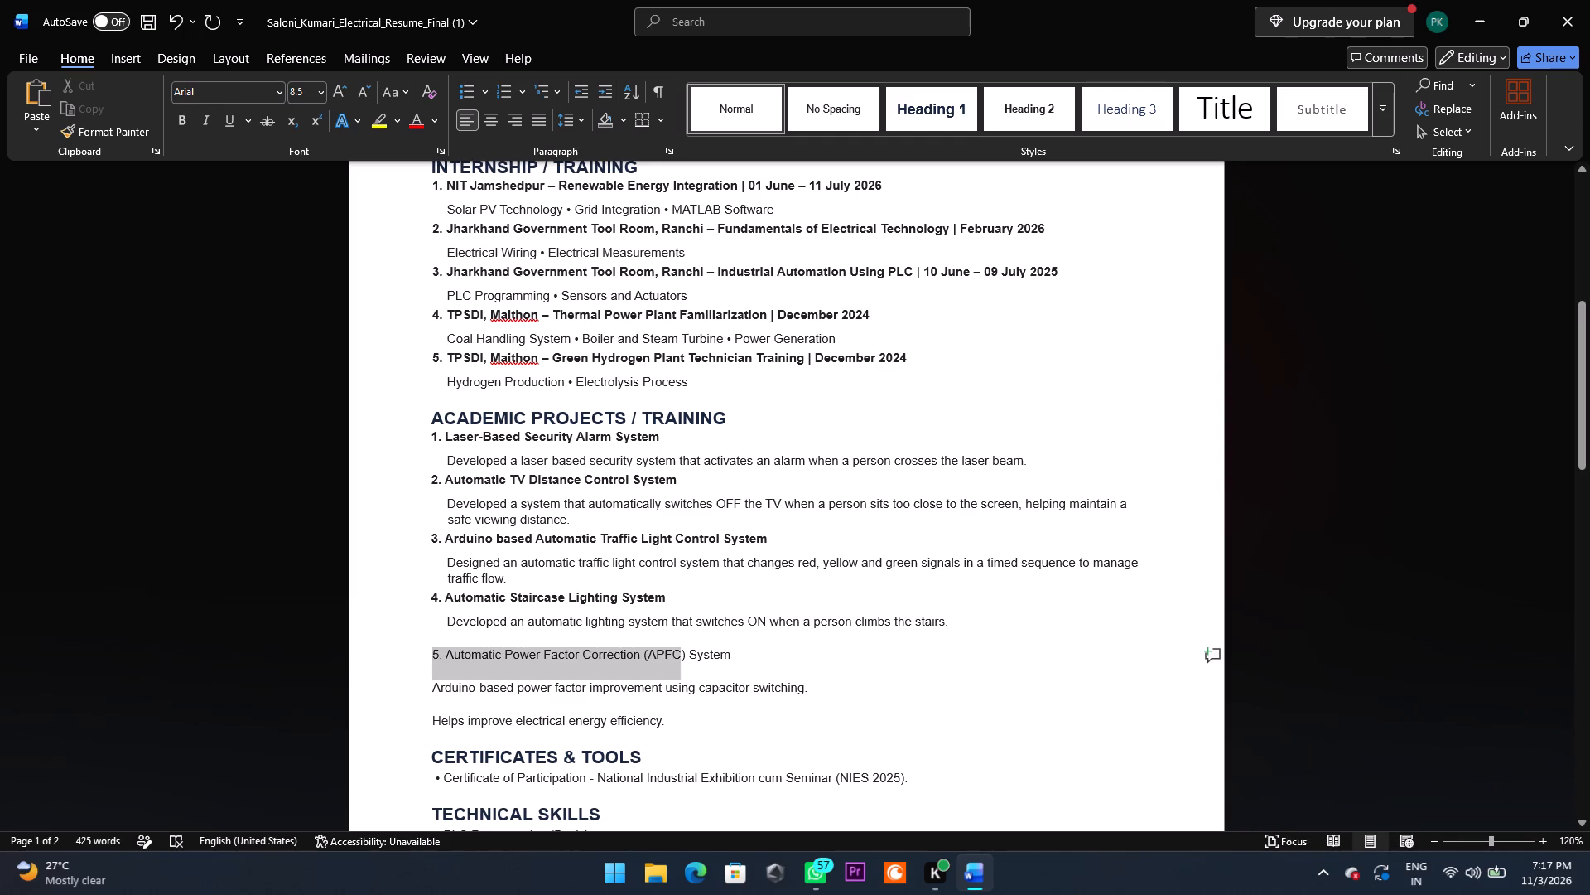
left_click_drag(656, 656, 756, 666)
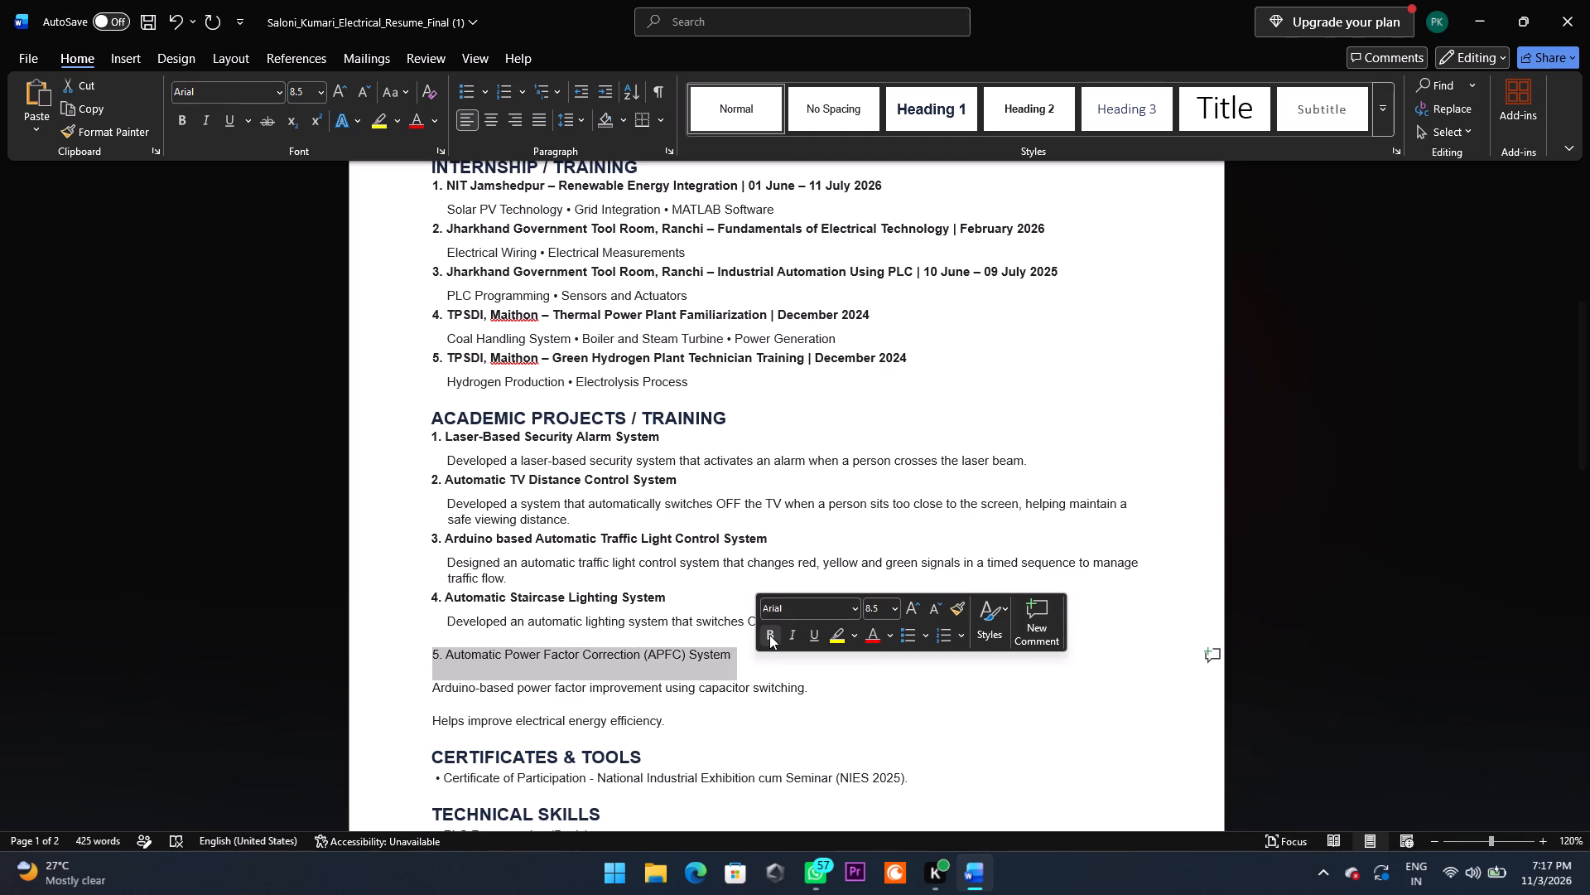
left_click(769, 635)
left_click(615, 574)
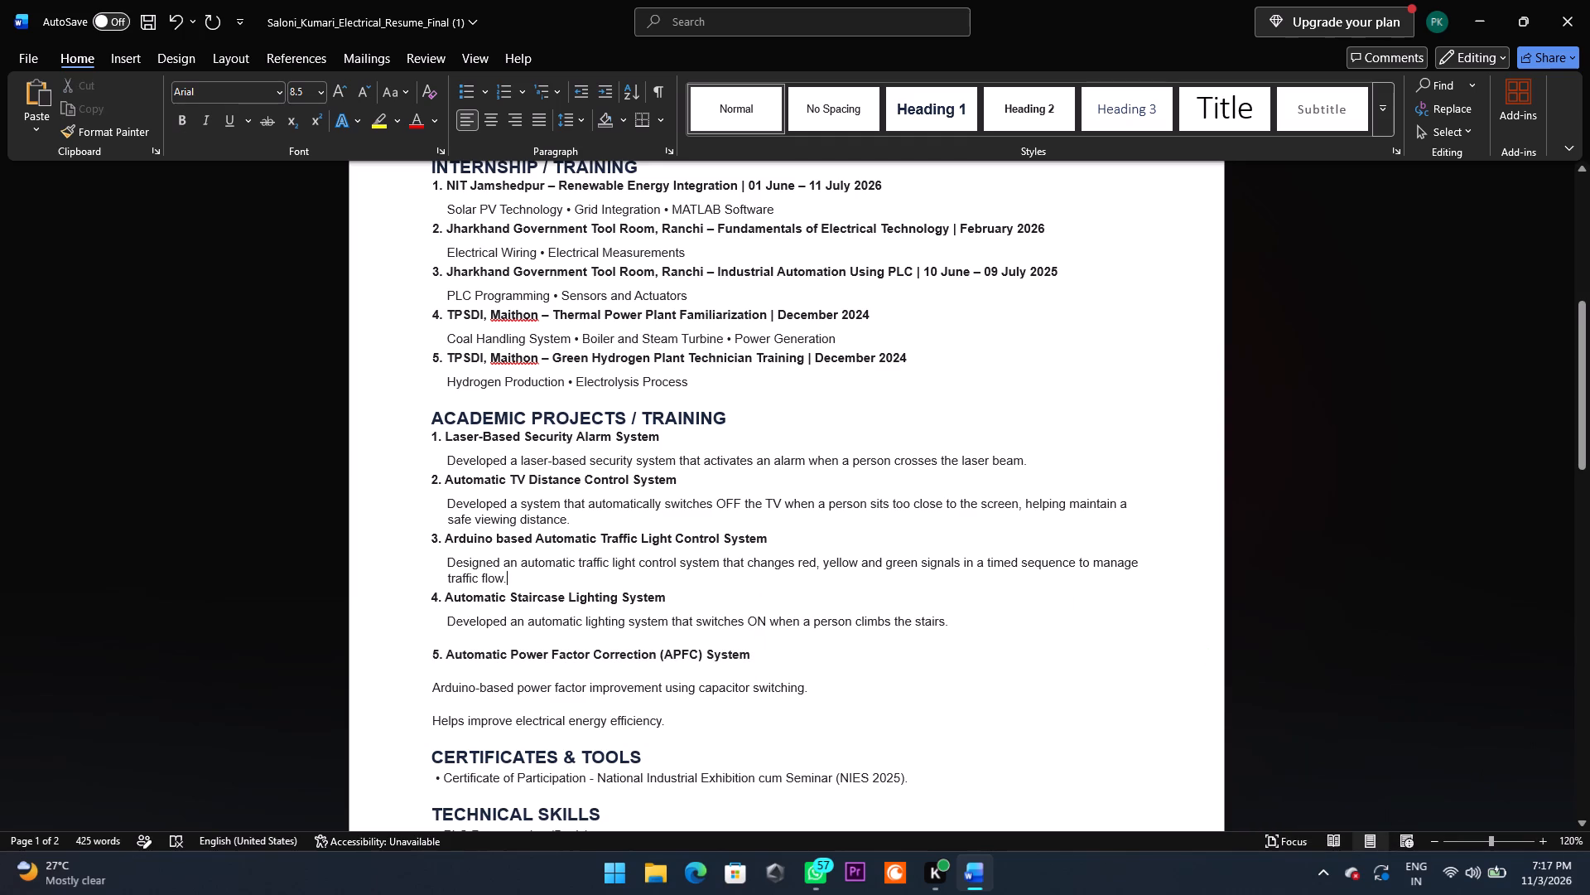
Compare the font formatting of the Automatic Staircase Lighting System heading with that of the APFC System heading.
left_click_drag(677, 596, 644, 595)
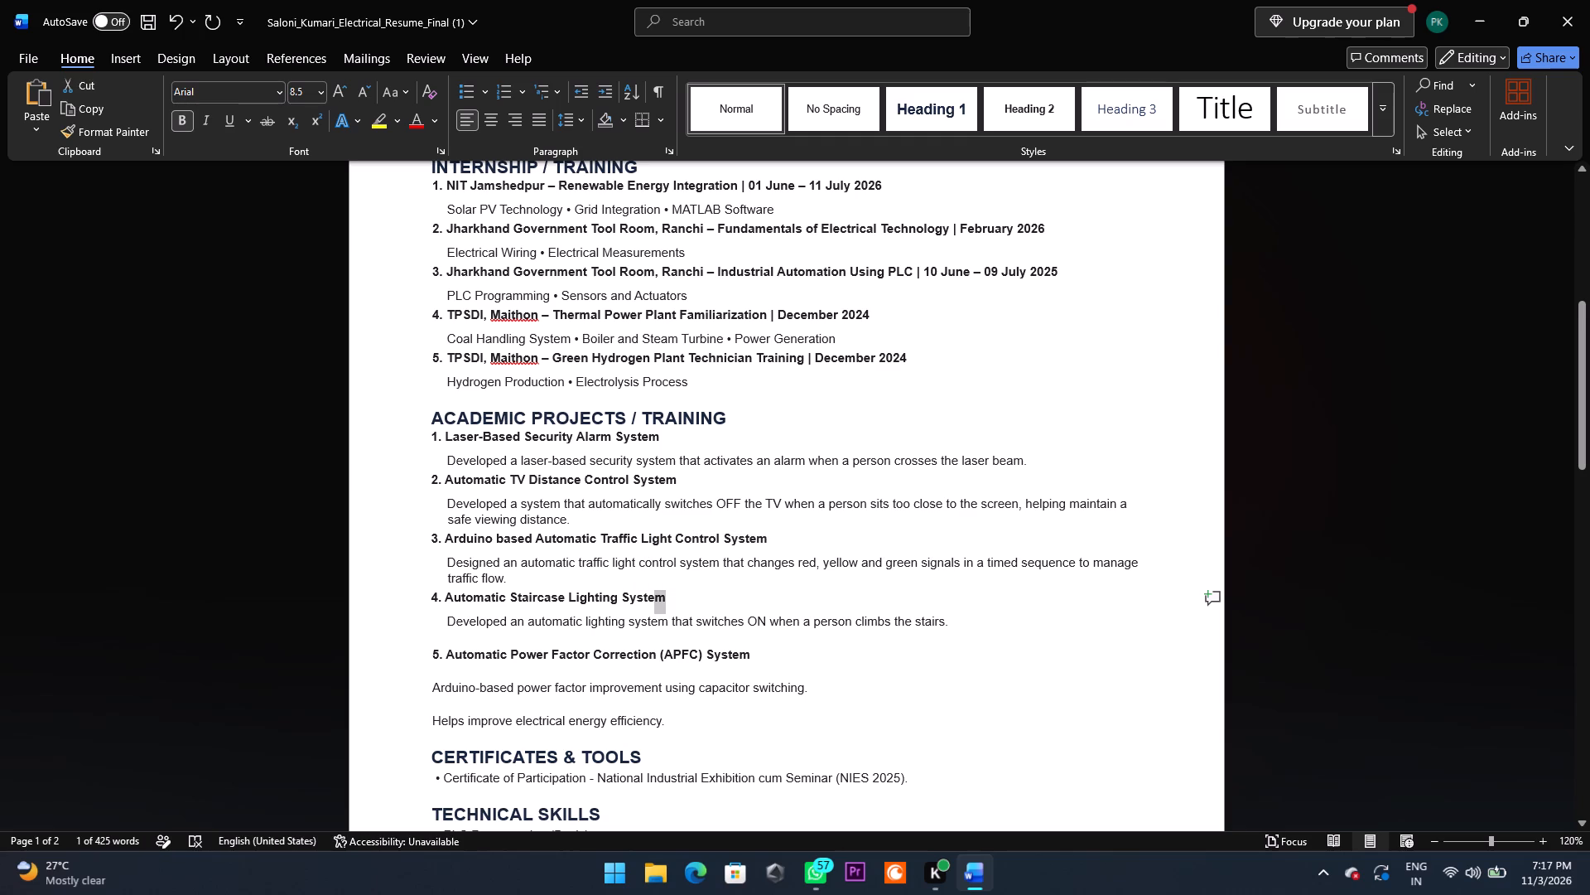
left_click_drag(751, 660, 720, 653)
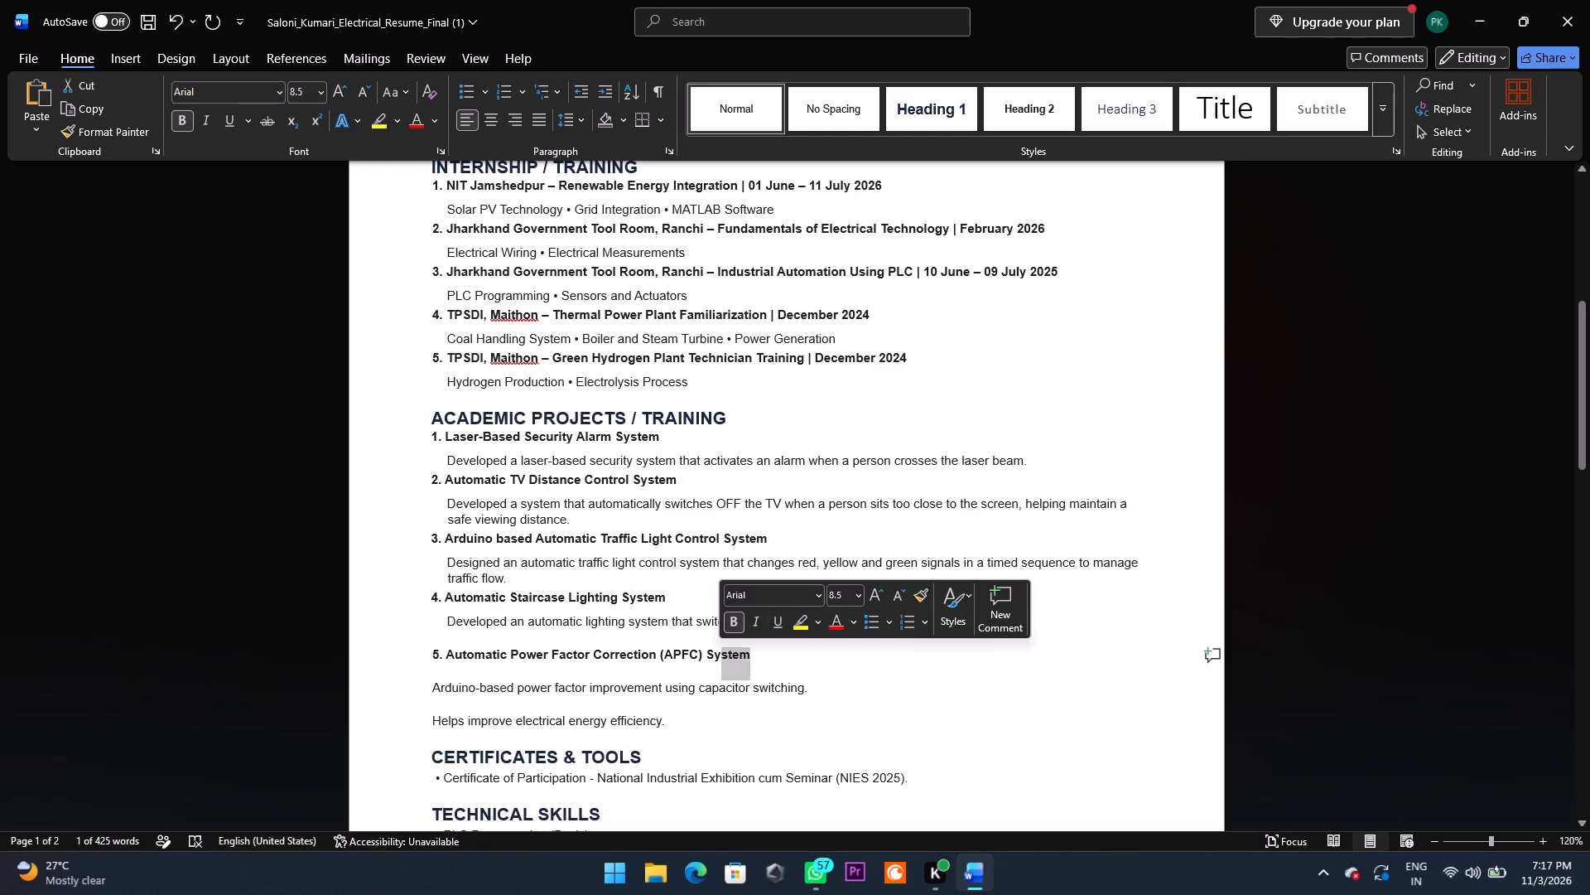
Join the APFC project's two description sentences into one line, separated by a space after "capacitor switching.".
left_click(783, 689)
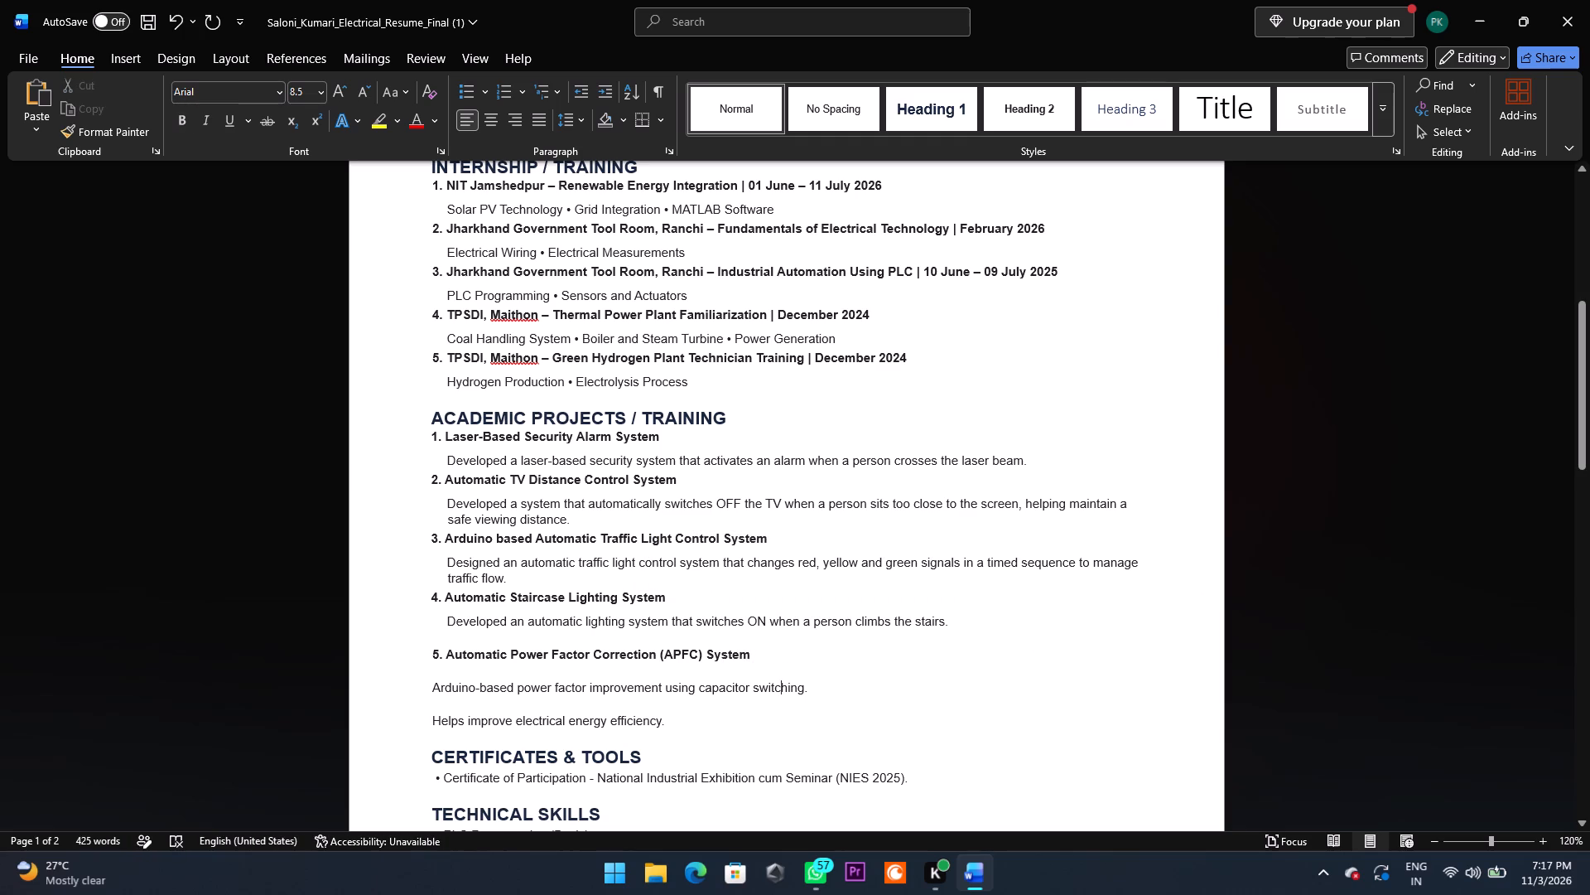
left_click(428, 720)
key("BackSpace")
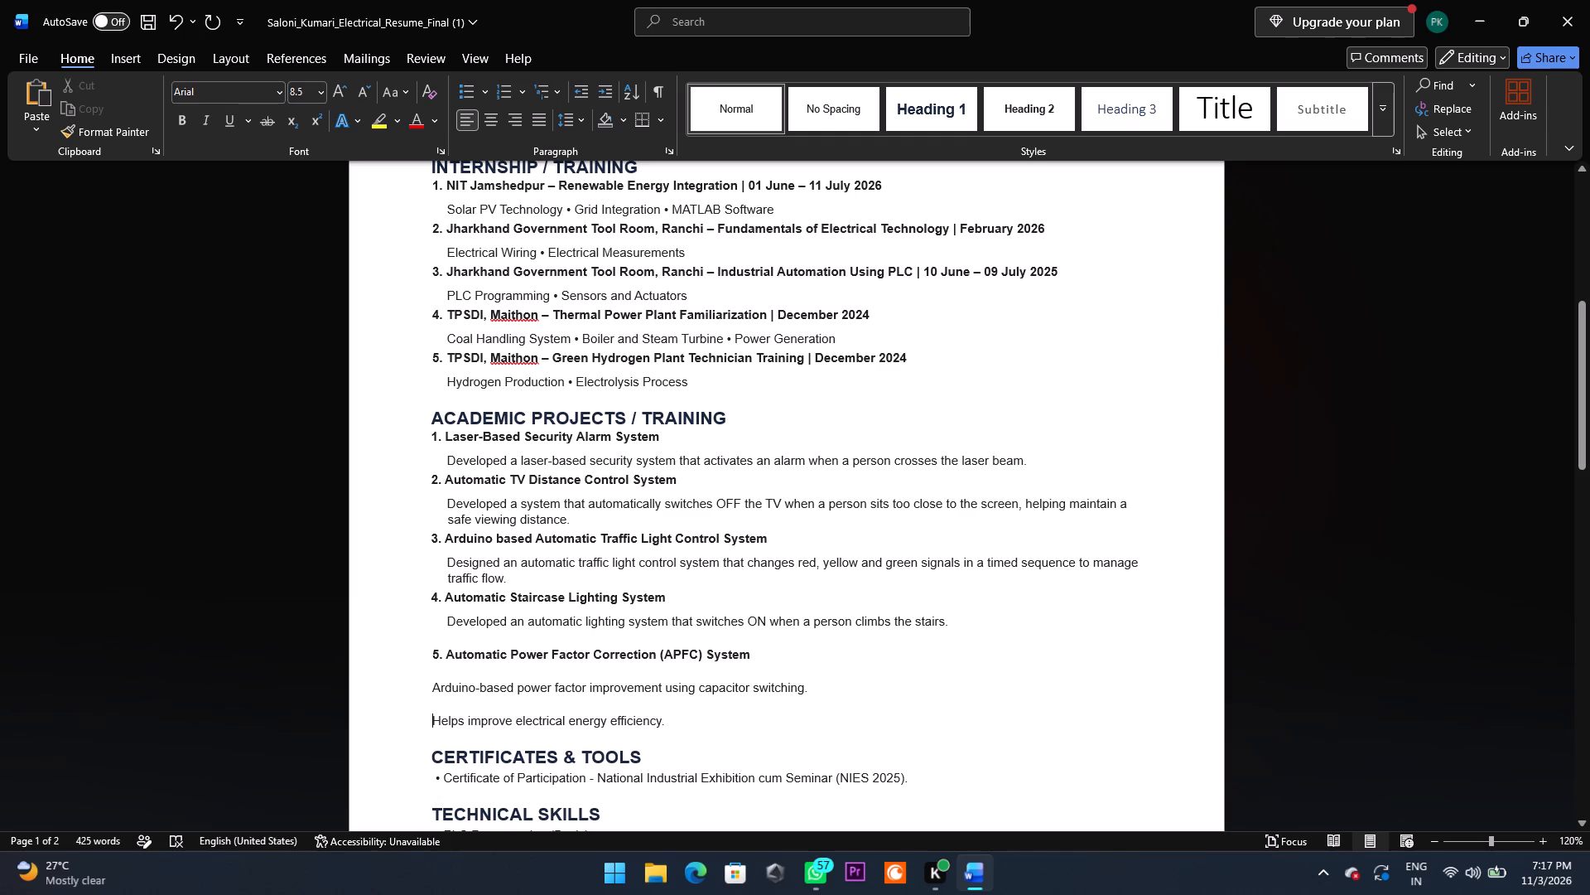
key("BackSpace")
left_click(595, 730)
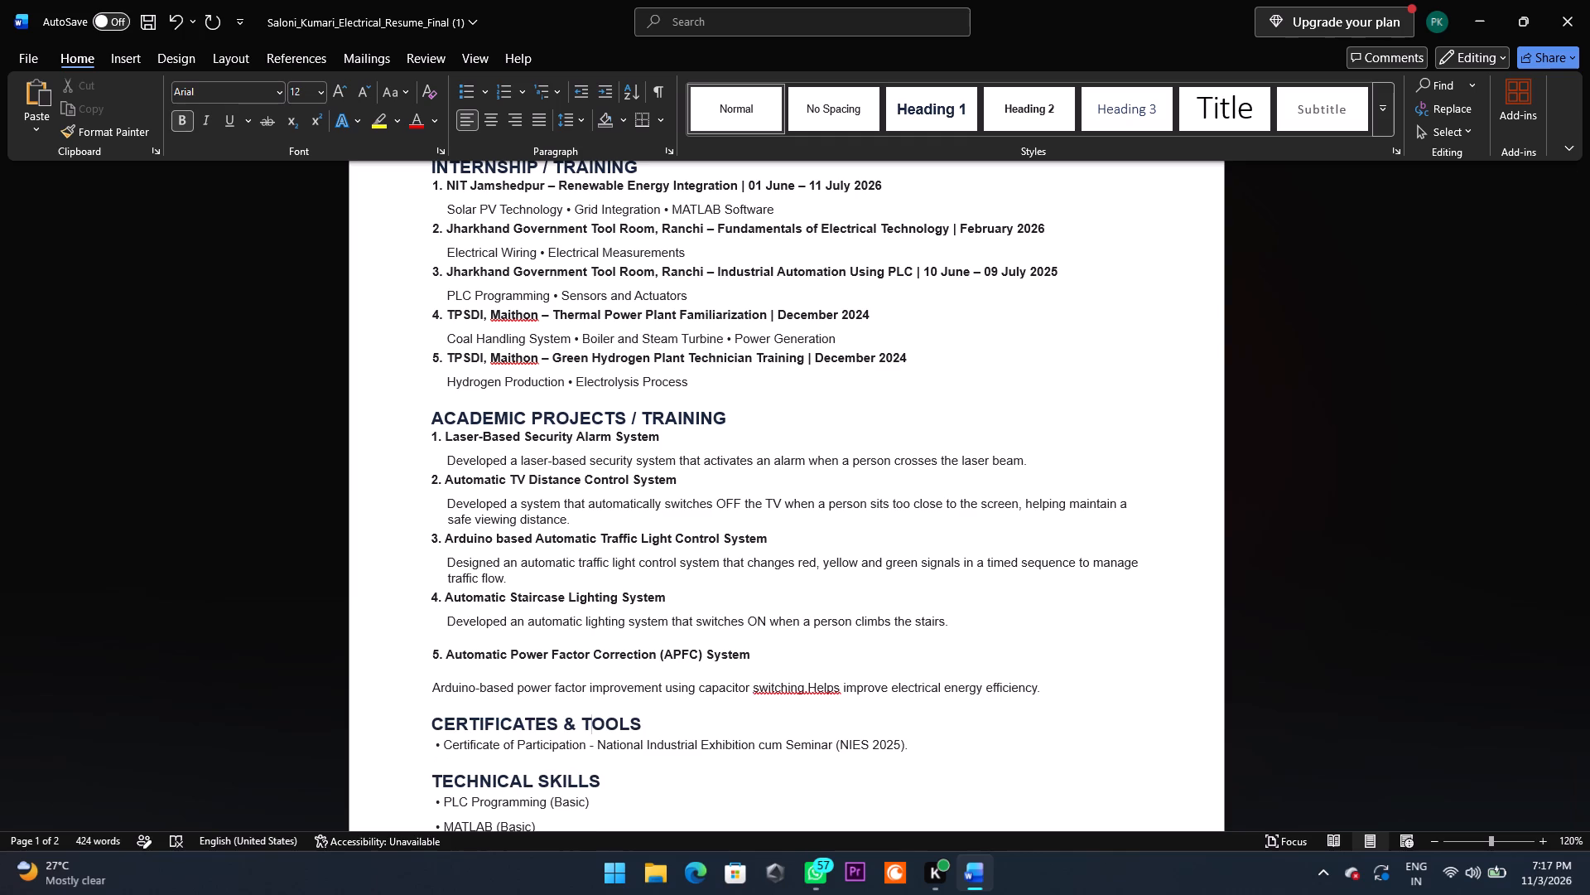
key("space")
key("BackSpace")
key("ctrl+z")
key("ctrl+z")
key("ctrl+z")
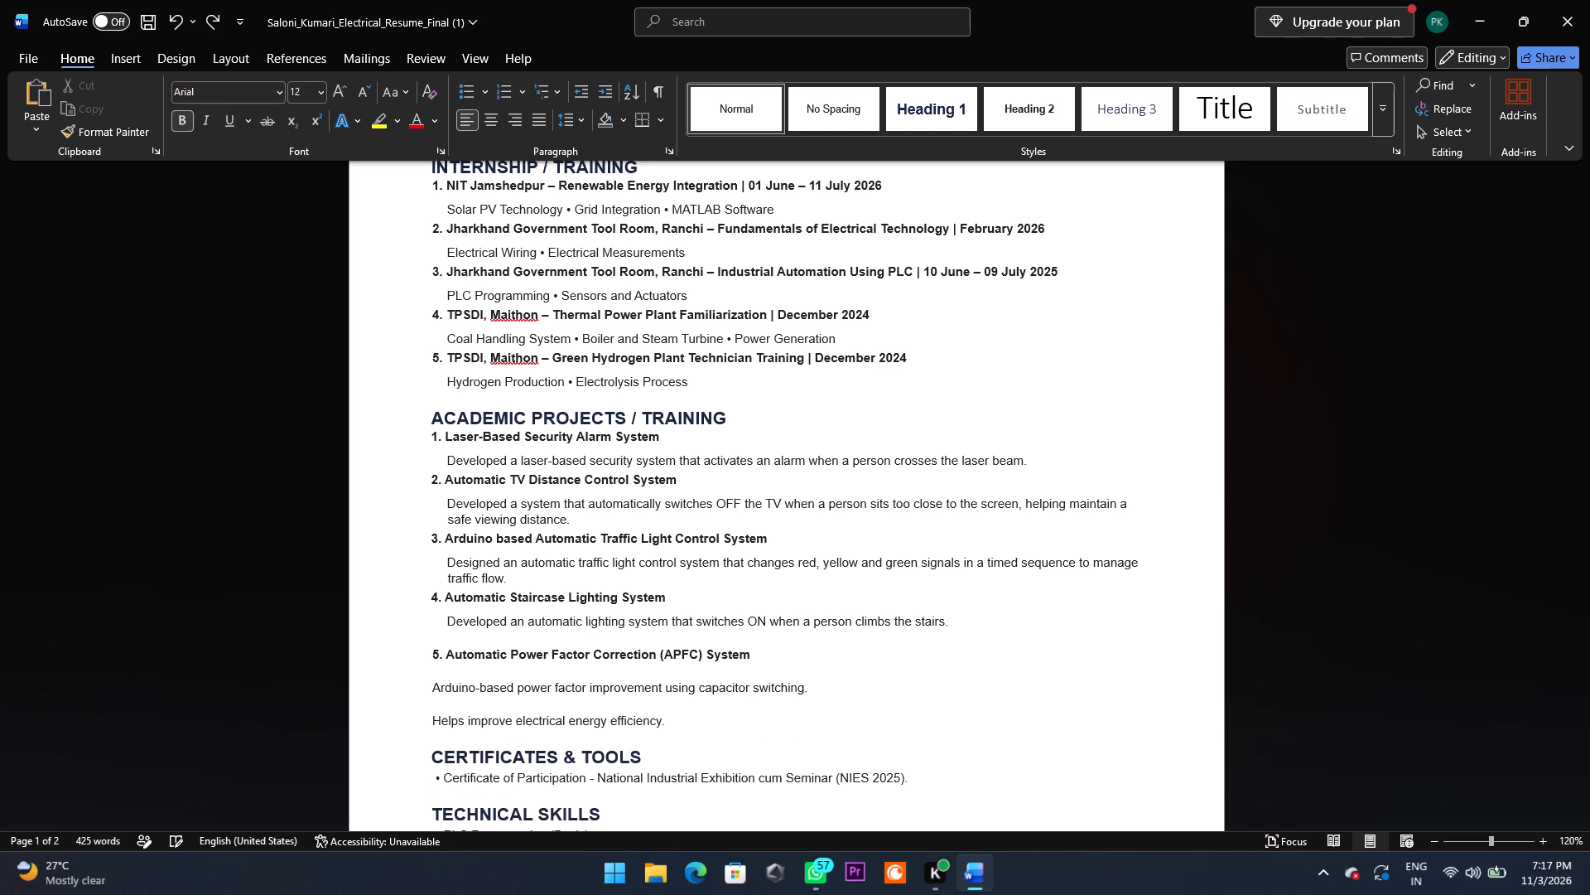
key("BackSpace")
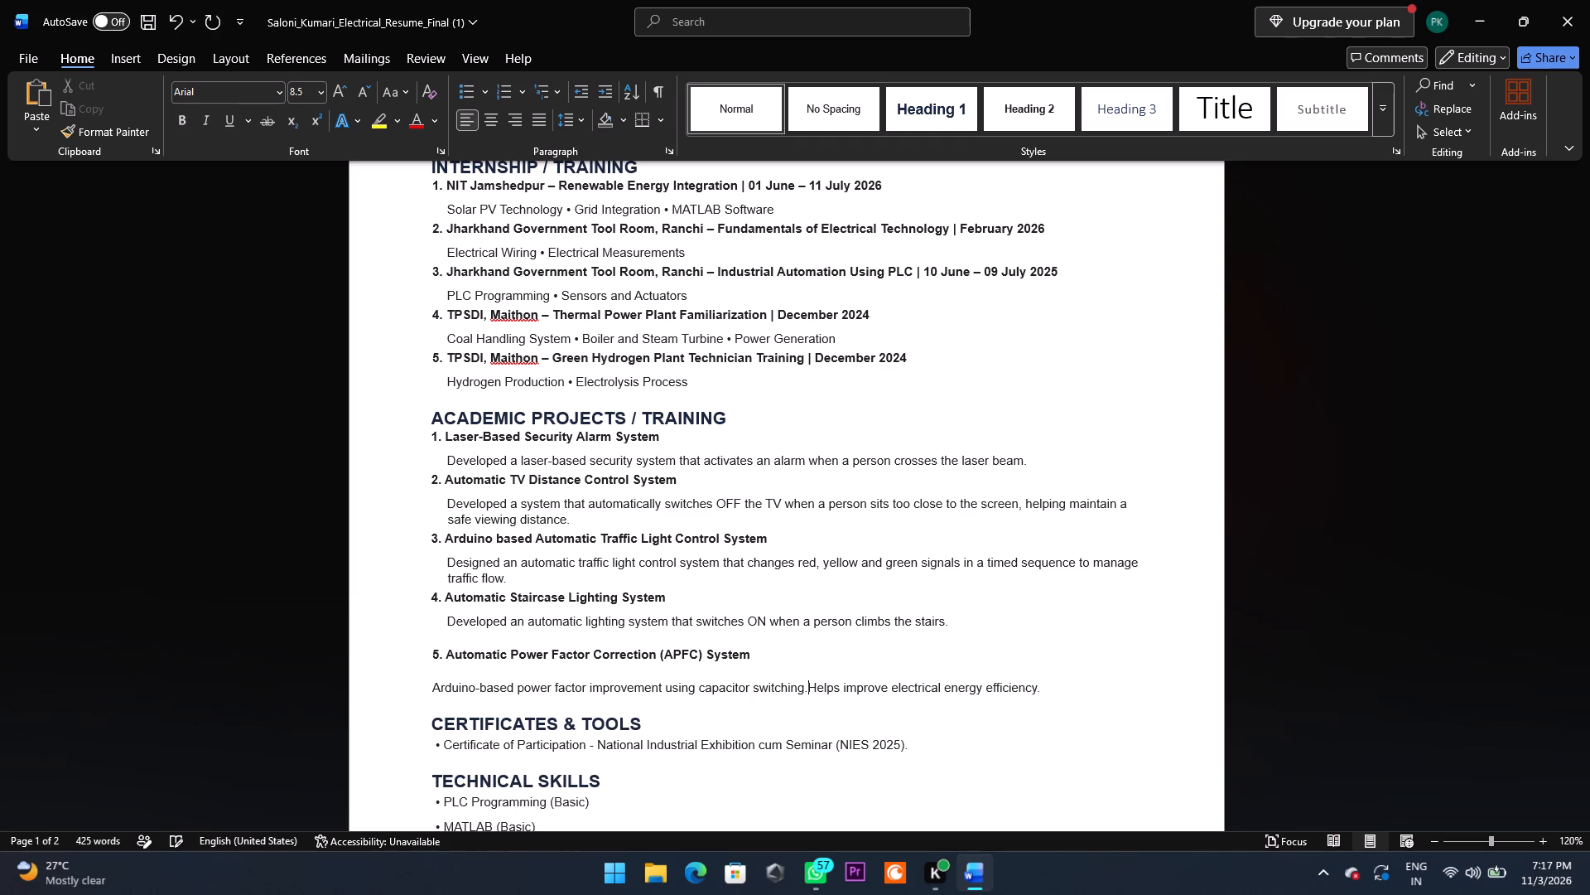
key("space")
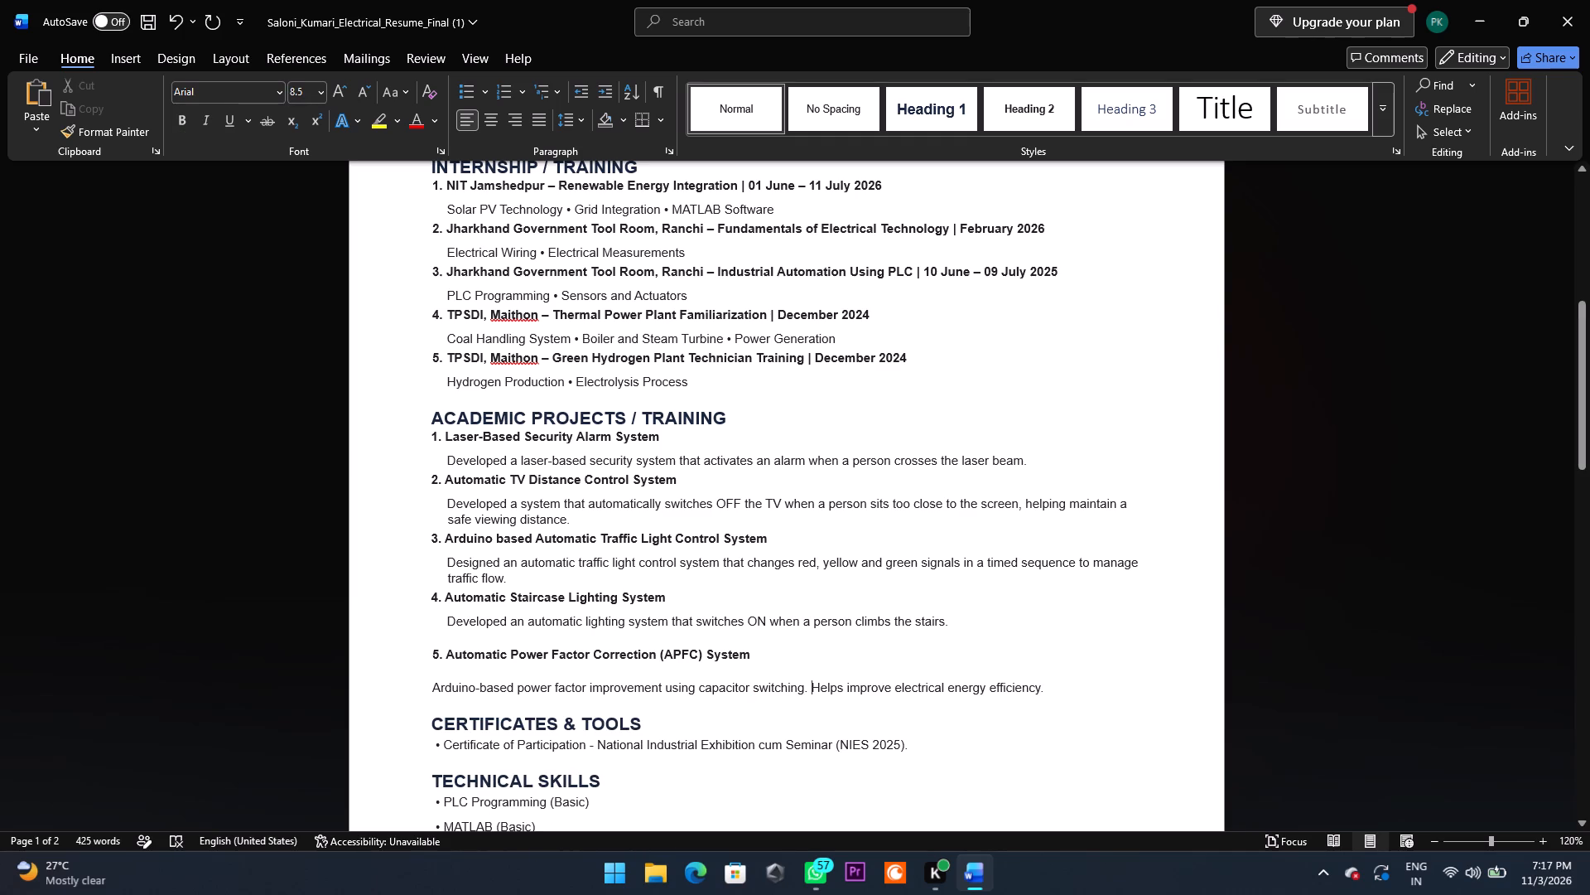
Indent the APFC project's description line from the heading's margin.
left_click(422, 689)
key("Tab")
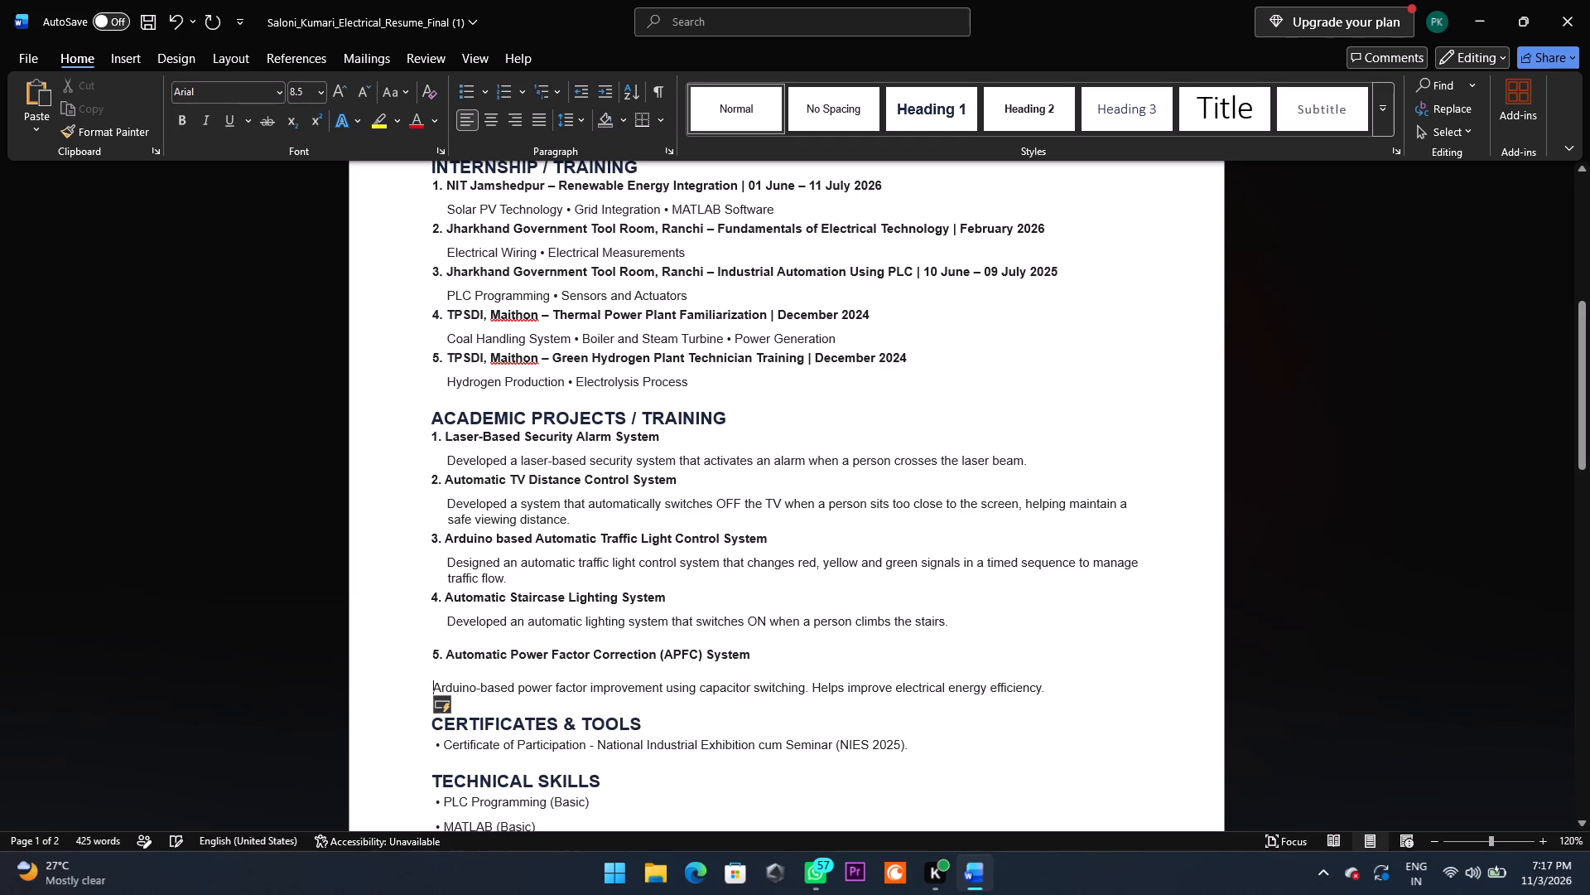
Indent the APFC project's description line with four spaces to line it up with the other project descriptions.
key("Tab")
key("BackSpace")
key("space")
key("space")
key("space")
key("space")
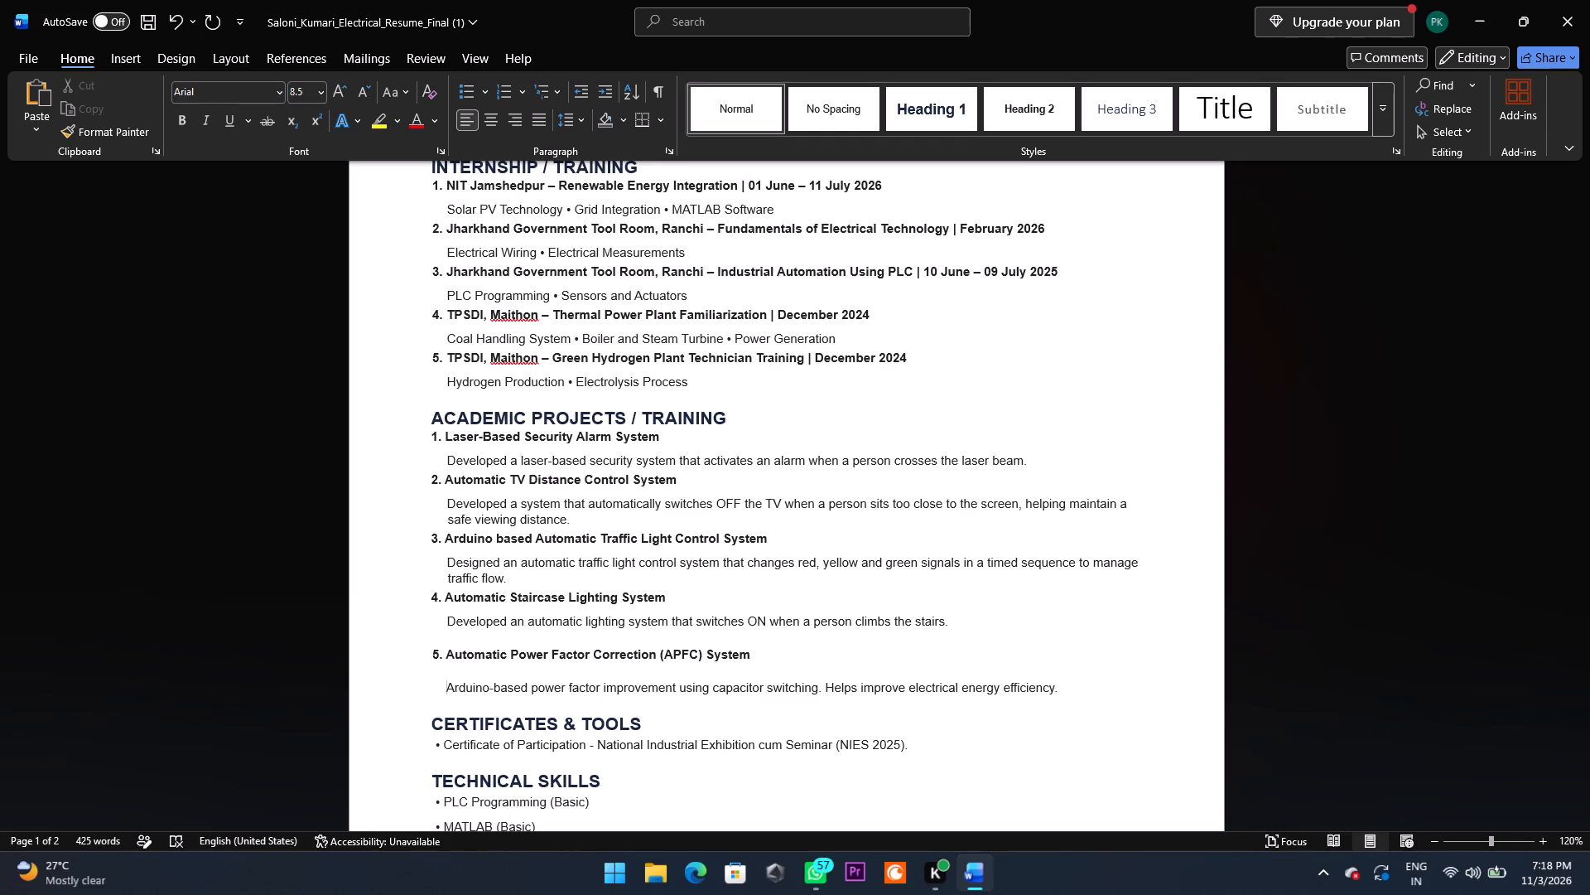
Select the APFC project's heading and description line together and open the bullet style choices for them.
scroll(691, 704, "down", 1)
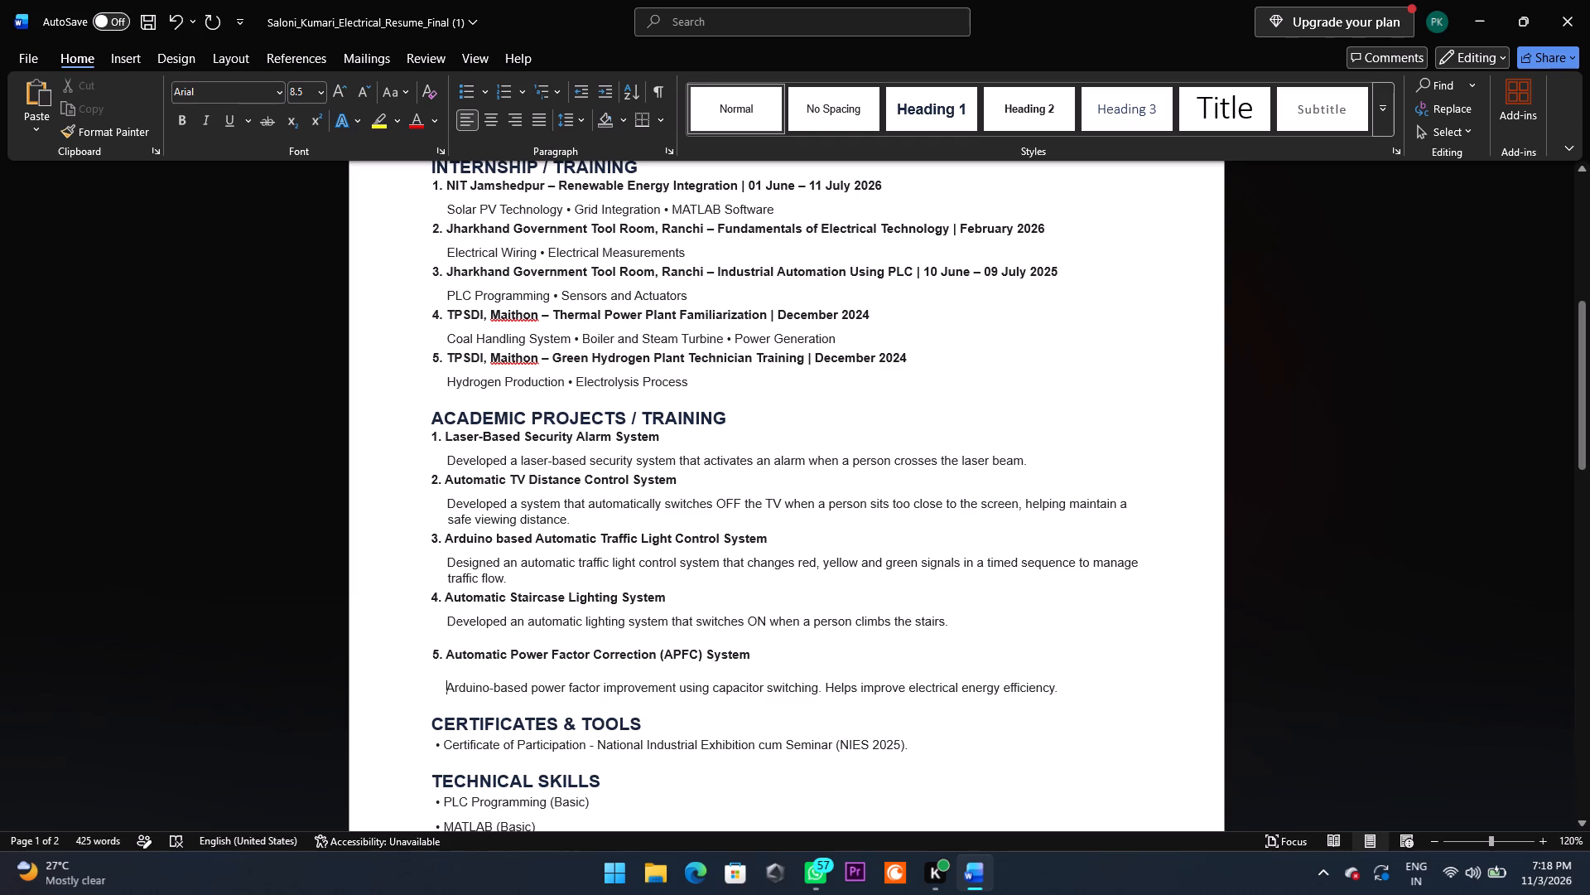
scroll(699, 689, "down", 1)
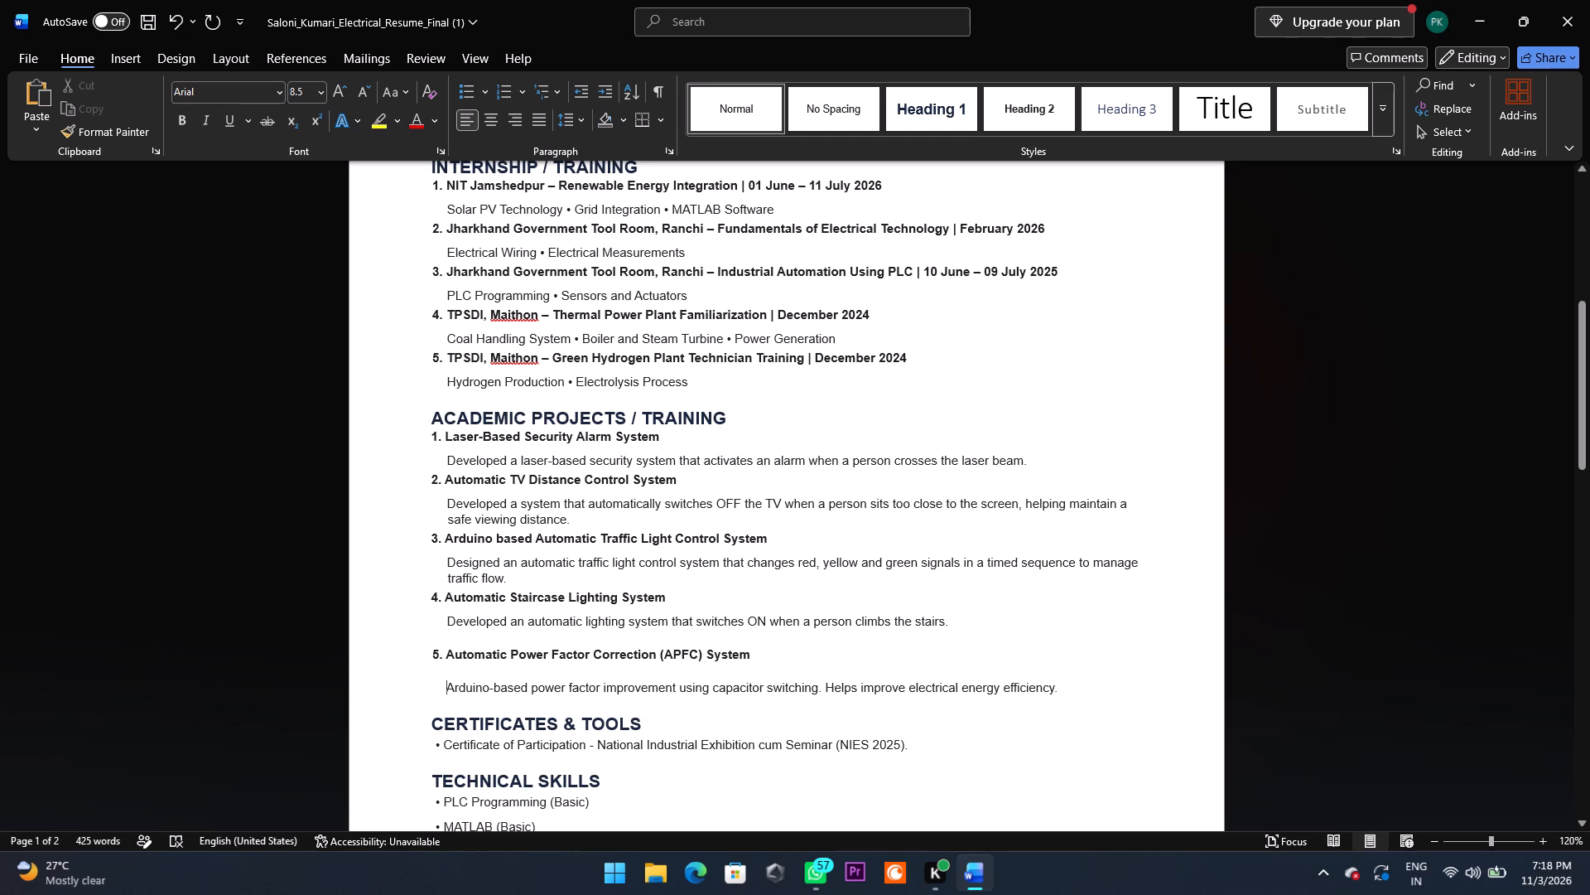
left_click(565, 668)
left_click_drag(423, 651, 749, 702)
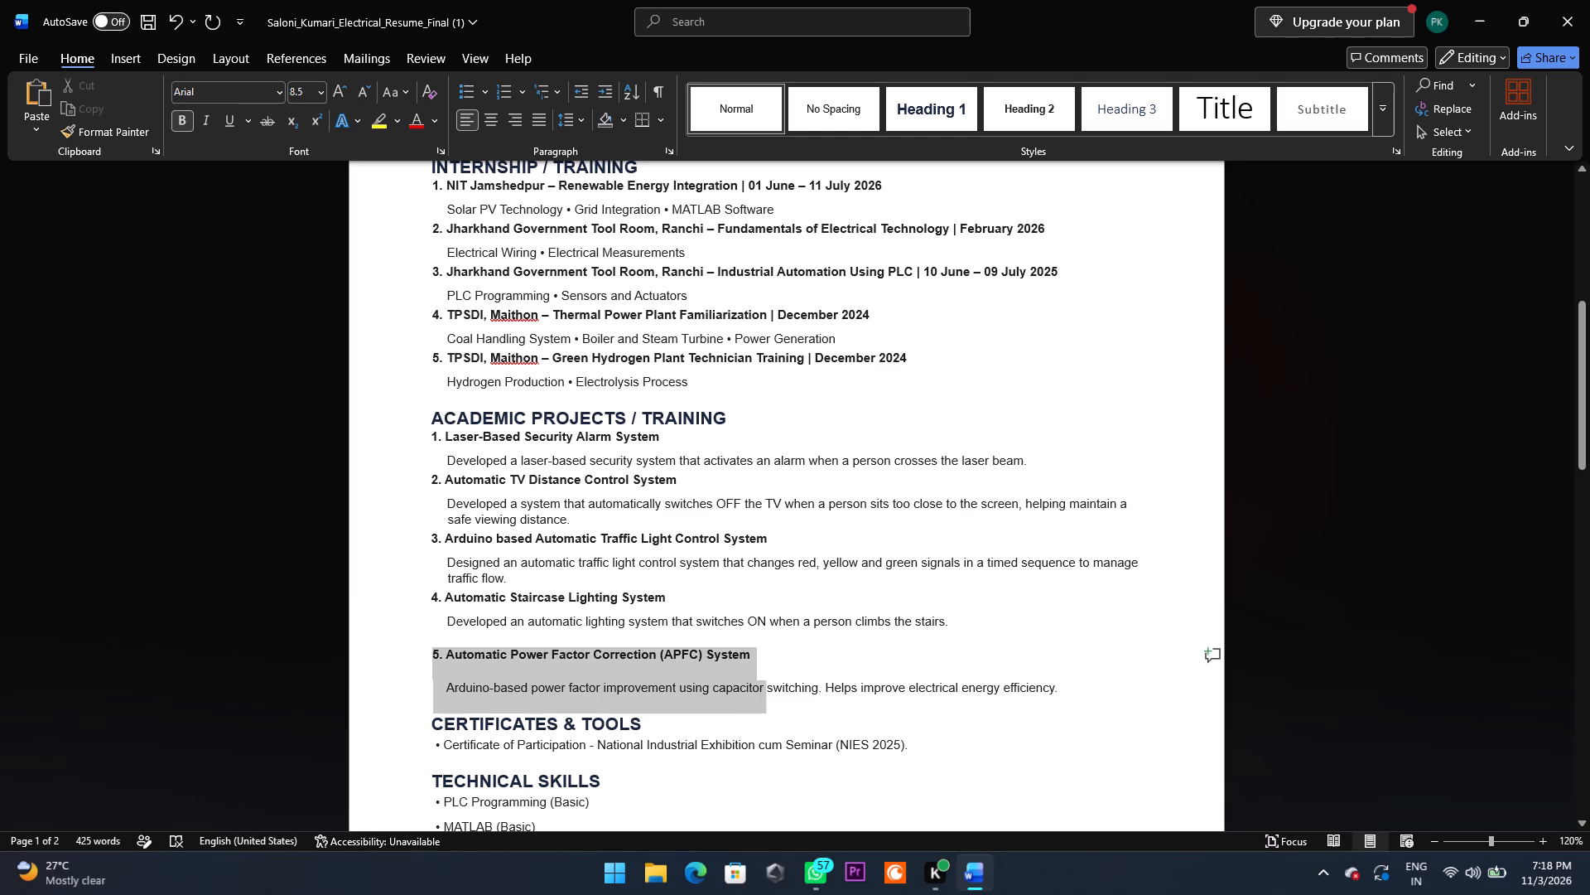
left_click_drag(749, 702, 1096, 704)
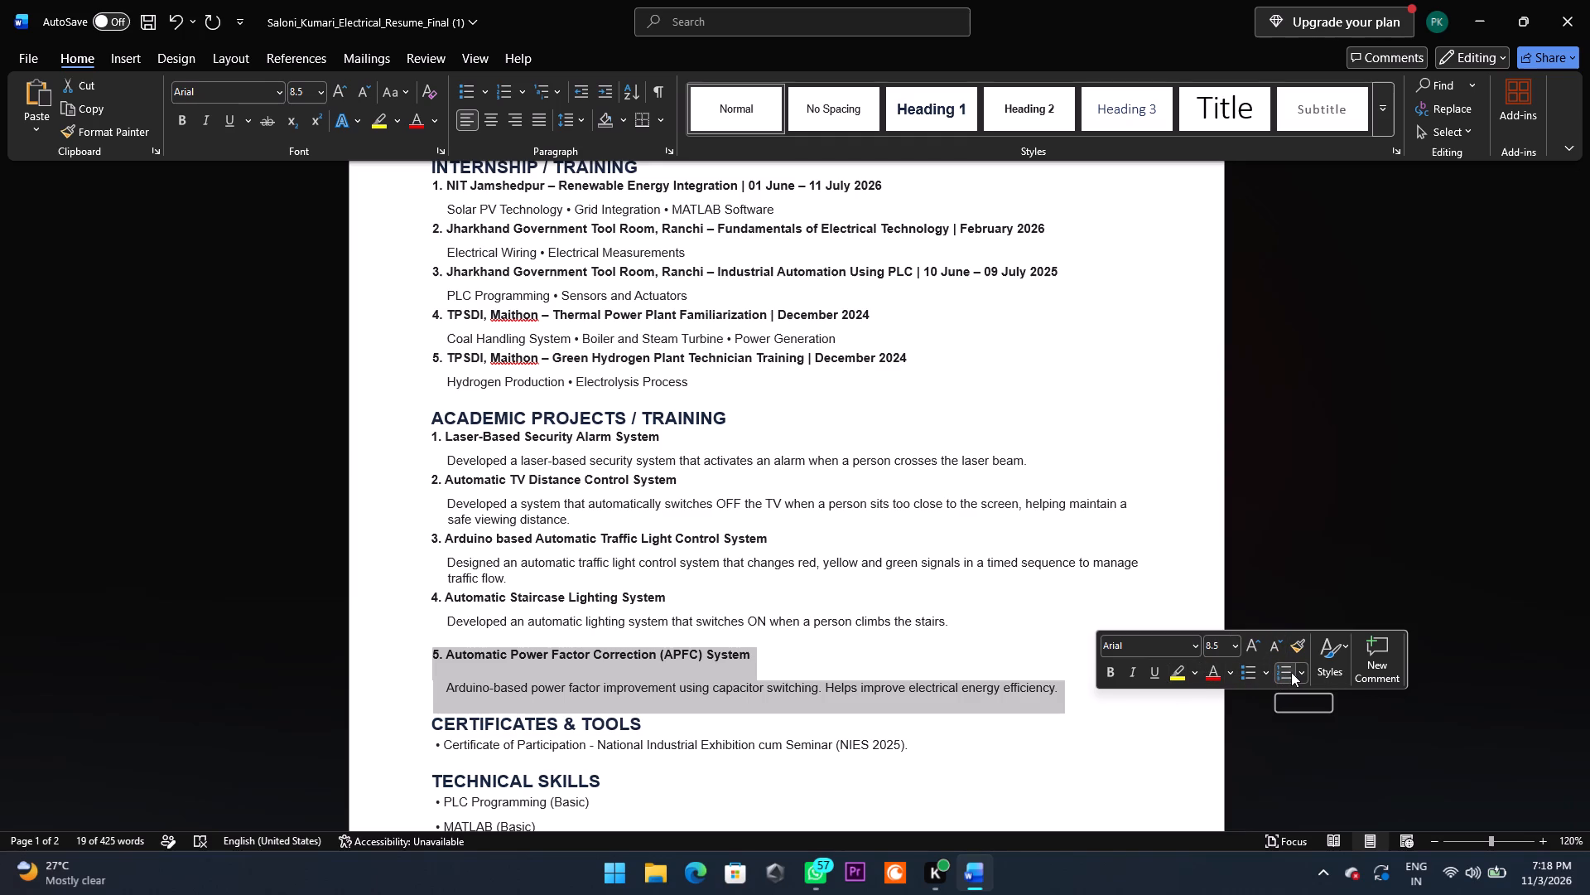
left_click(1268, 670)
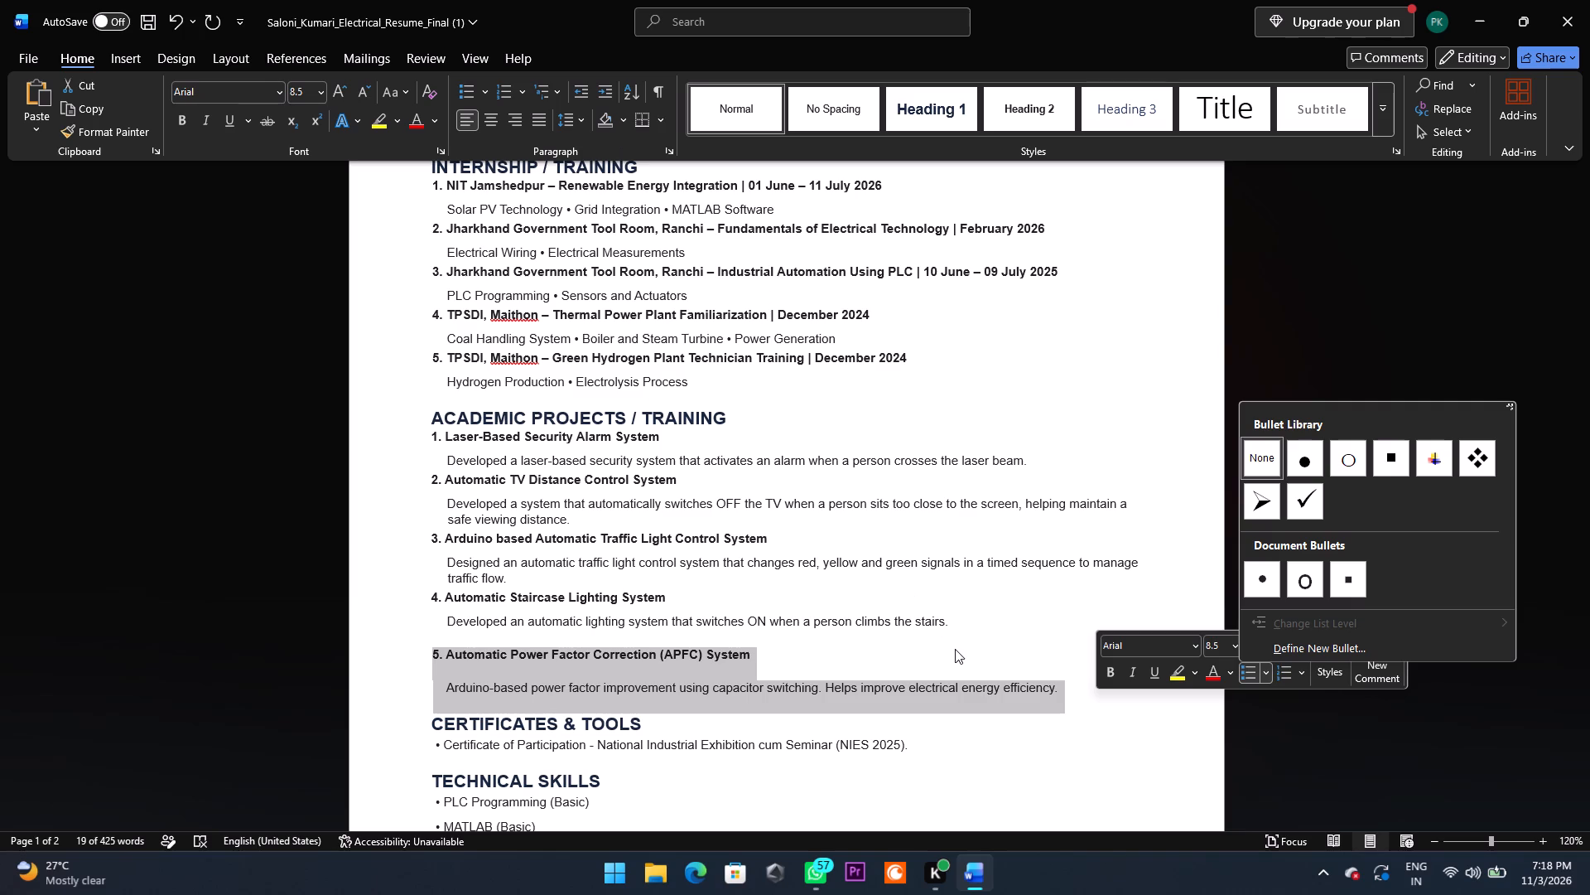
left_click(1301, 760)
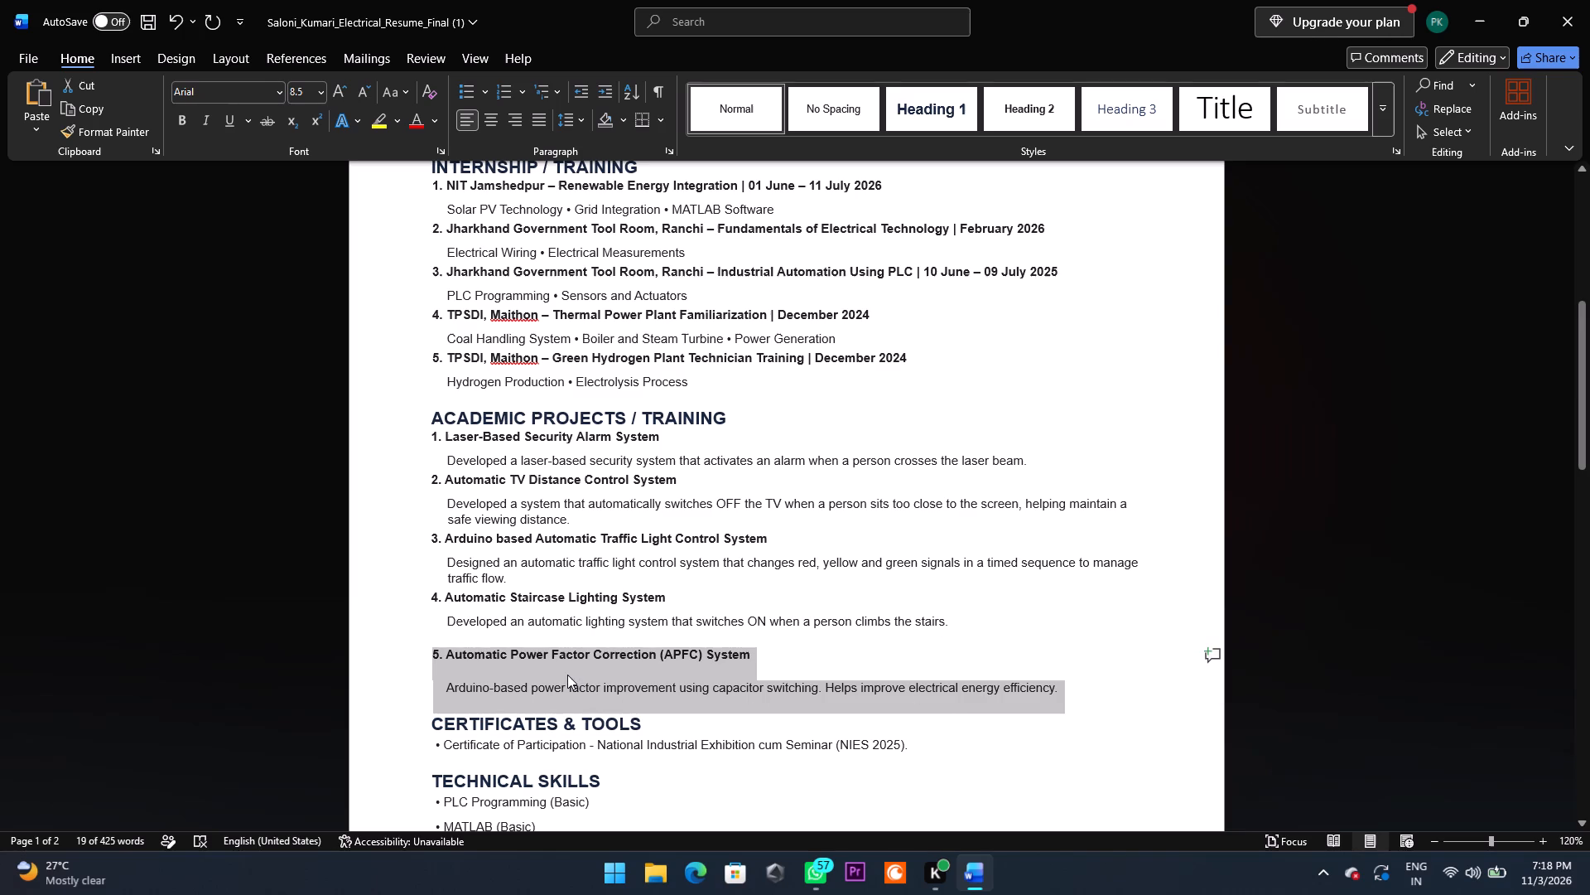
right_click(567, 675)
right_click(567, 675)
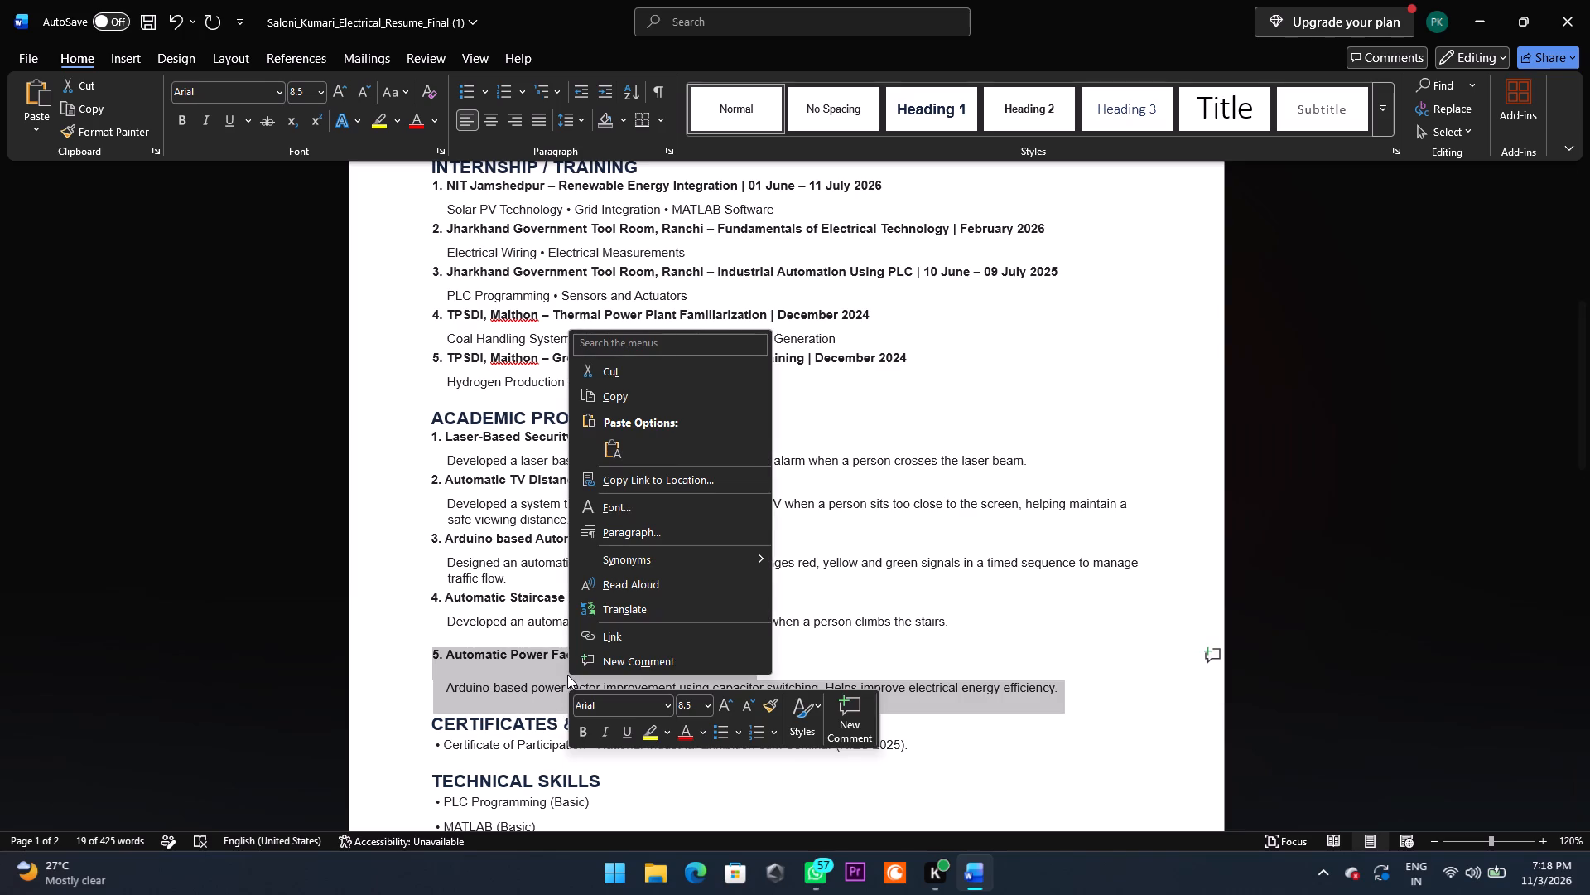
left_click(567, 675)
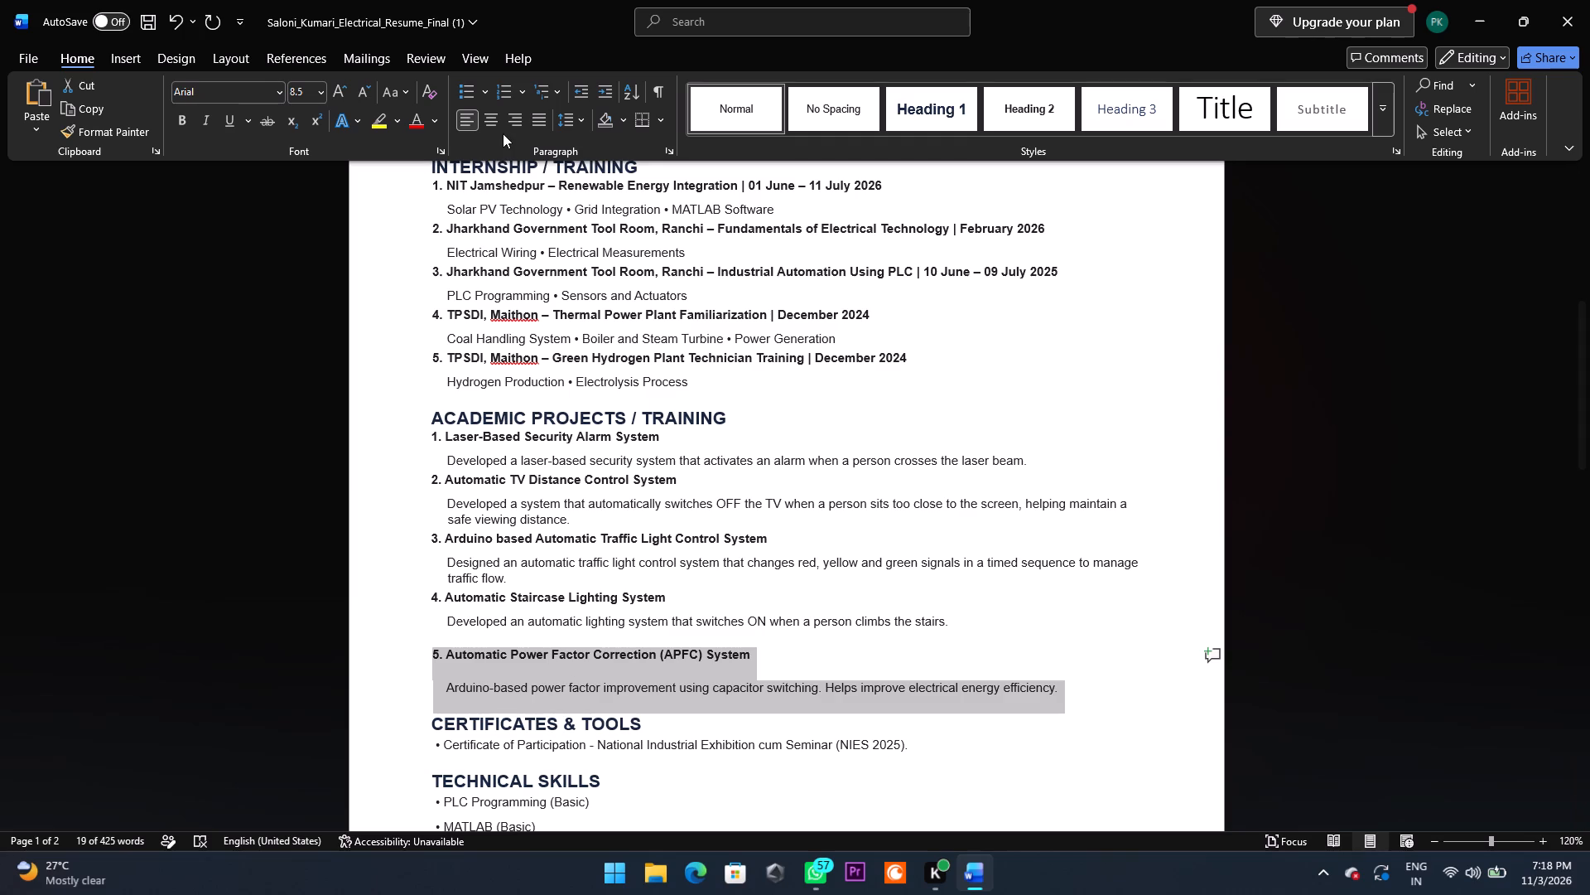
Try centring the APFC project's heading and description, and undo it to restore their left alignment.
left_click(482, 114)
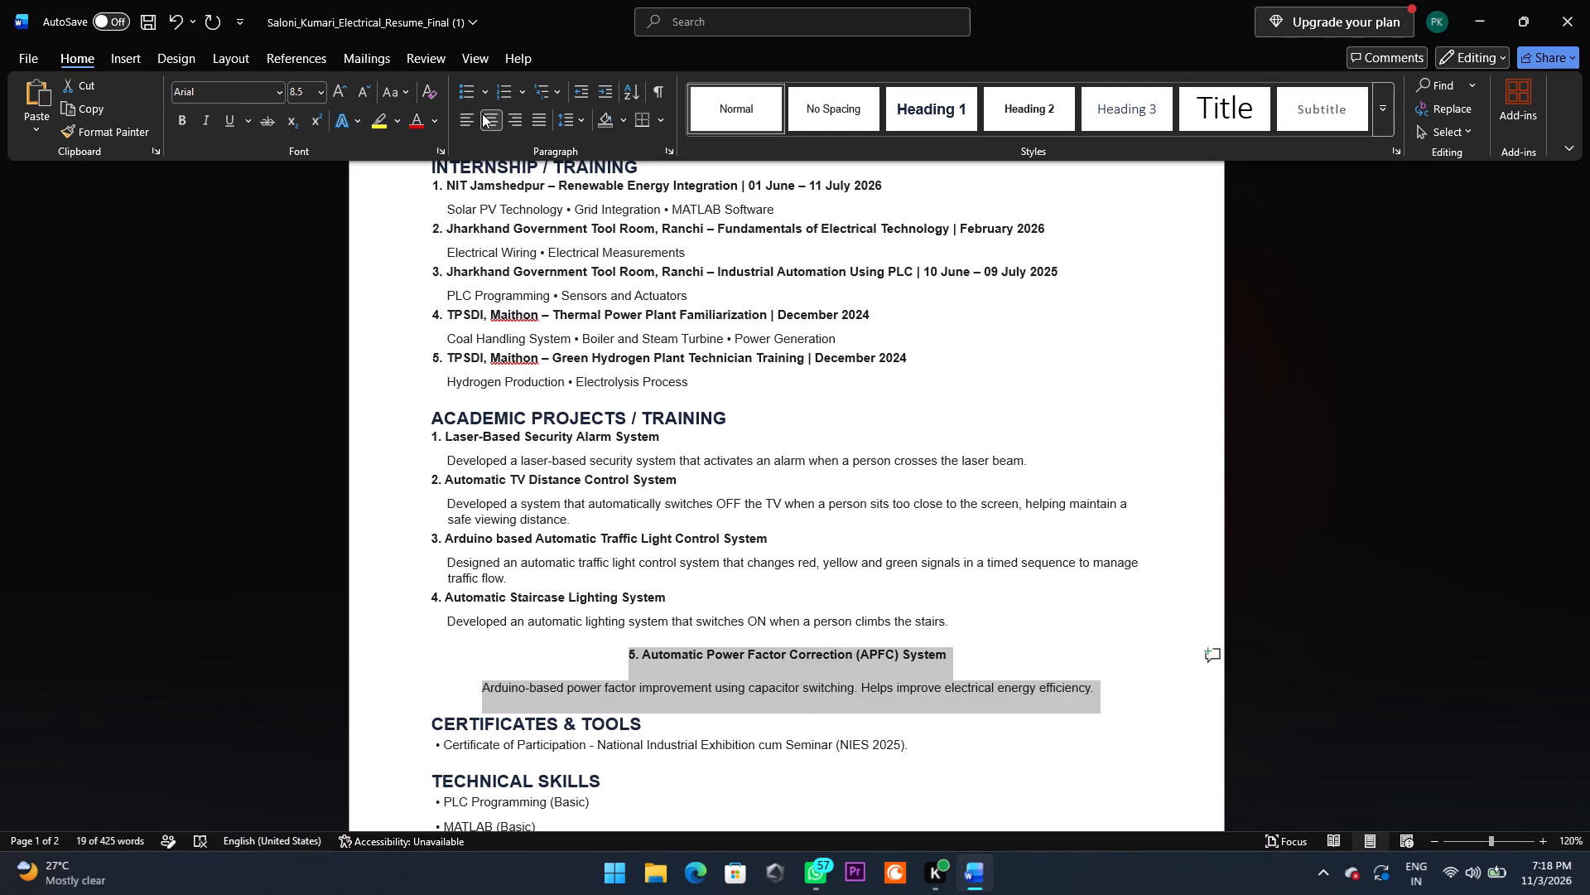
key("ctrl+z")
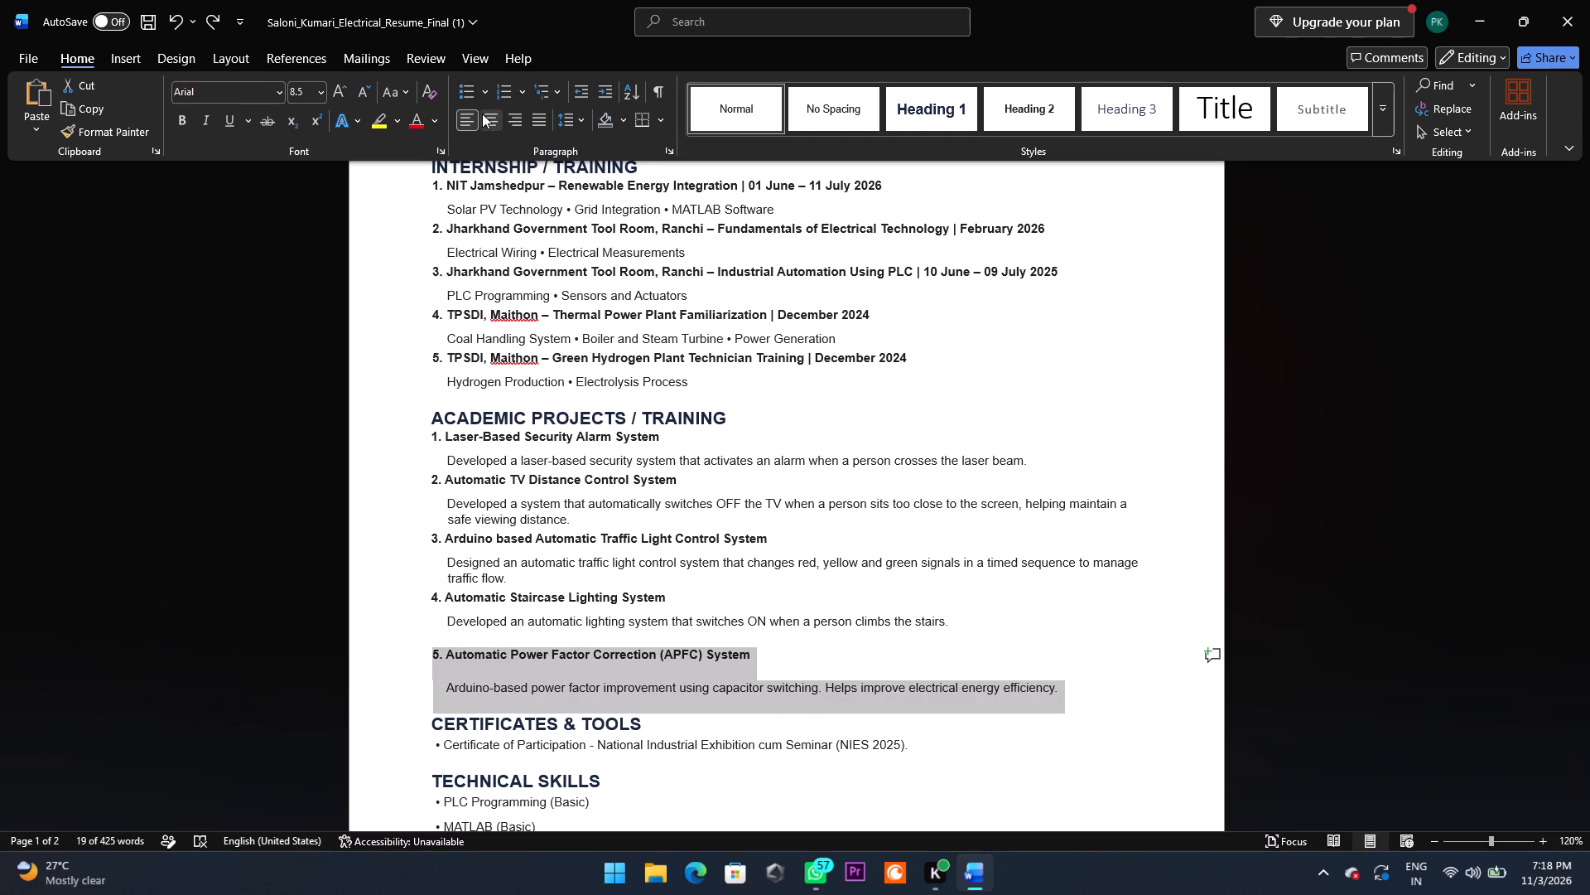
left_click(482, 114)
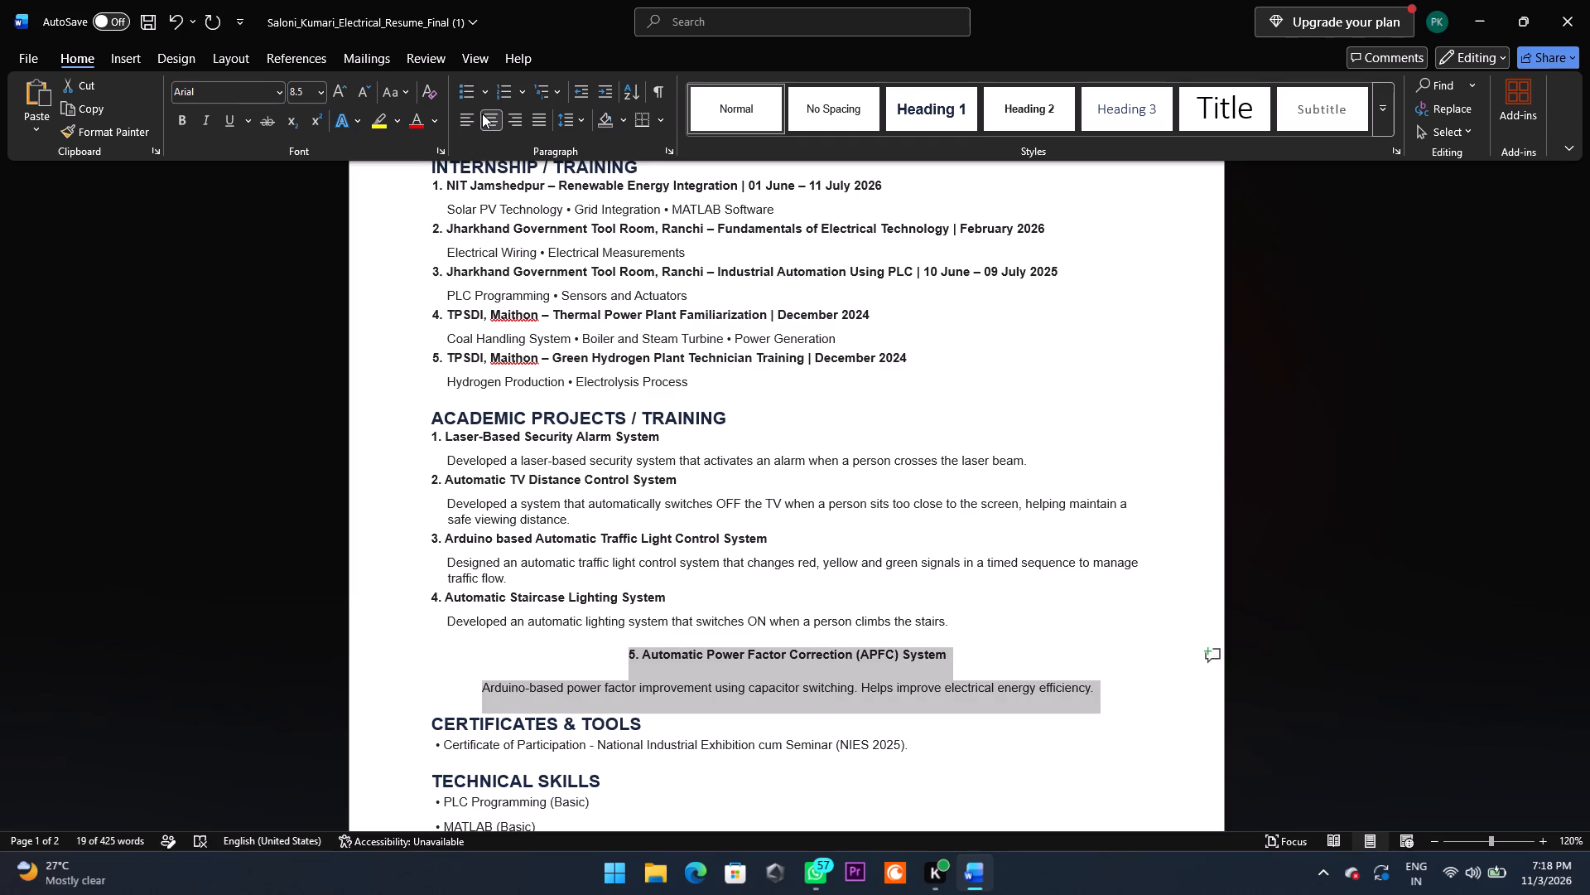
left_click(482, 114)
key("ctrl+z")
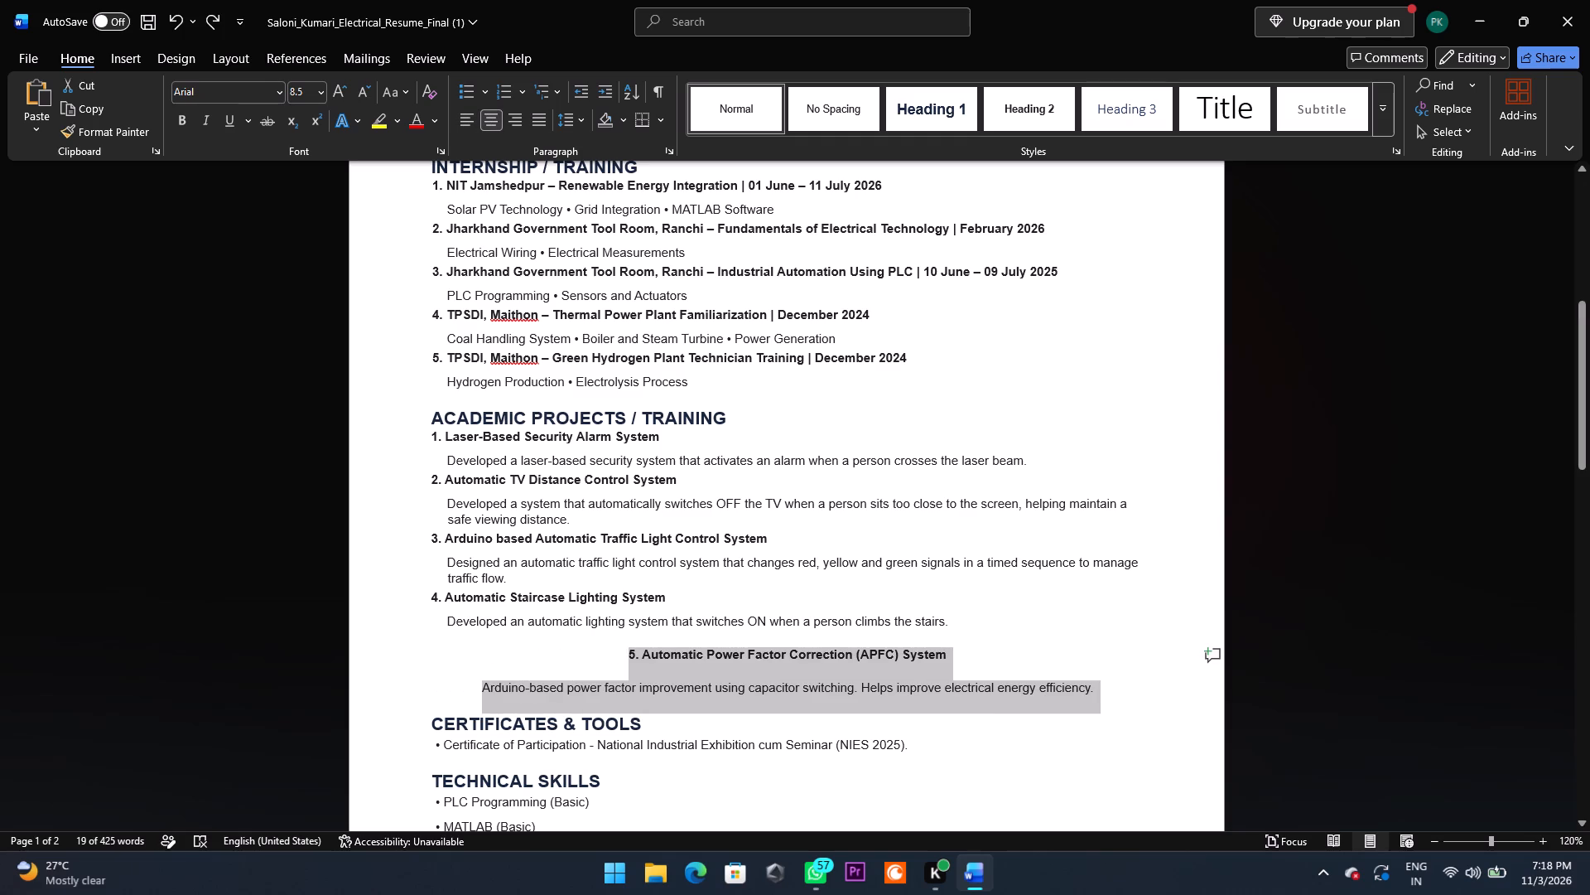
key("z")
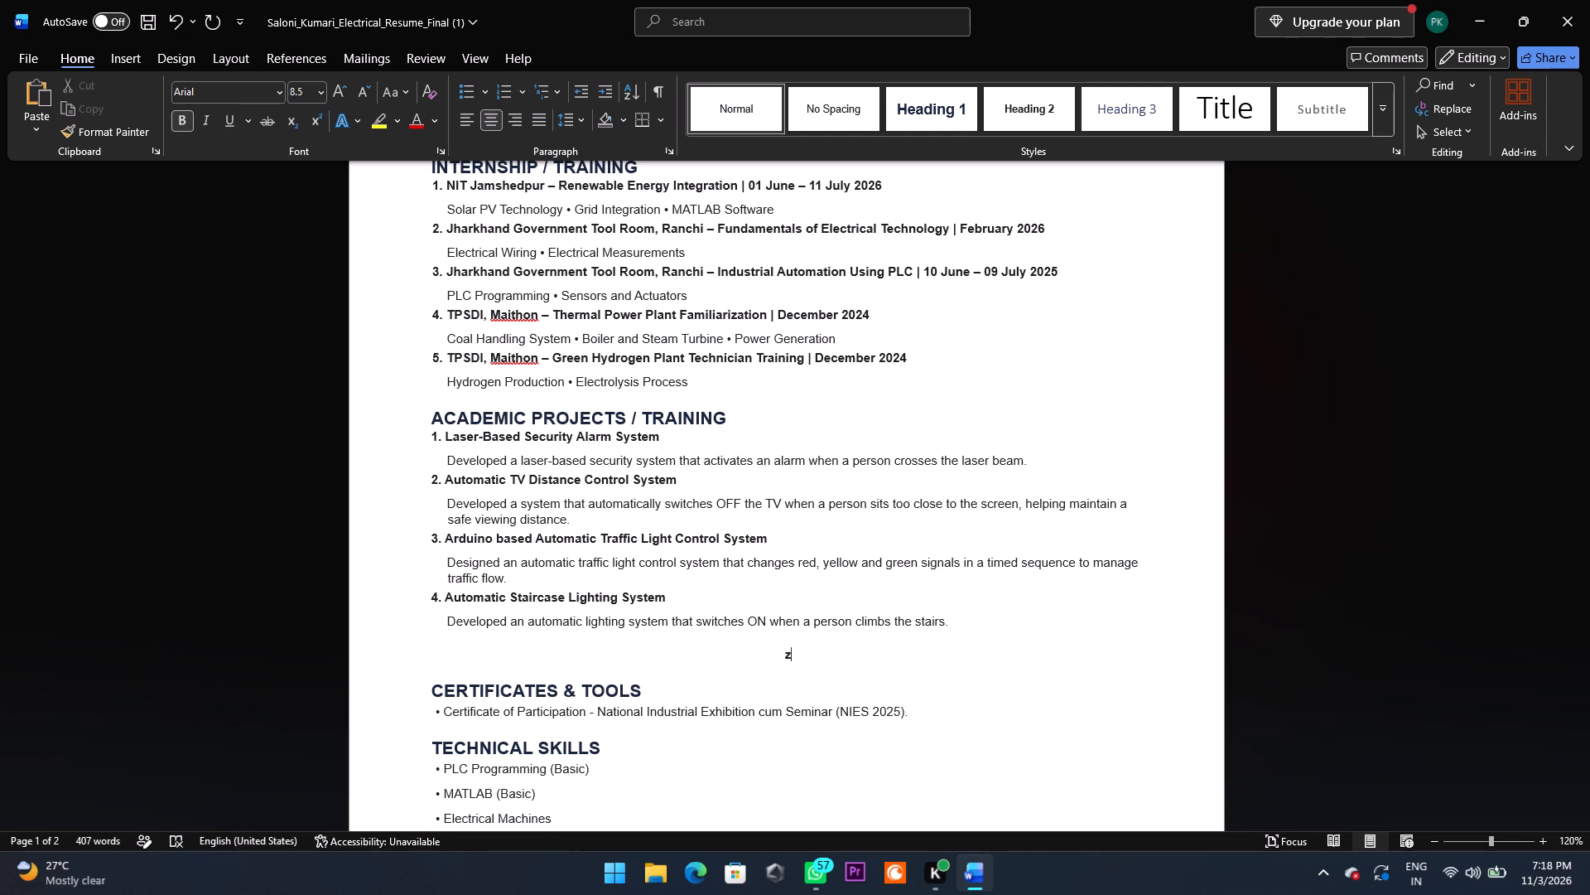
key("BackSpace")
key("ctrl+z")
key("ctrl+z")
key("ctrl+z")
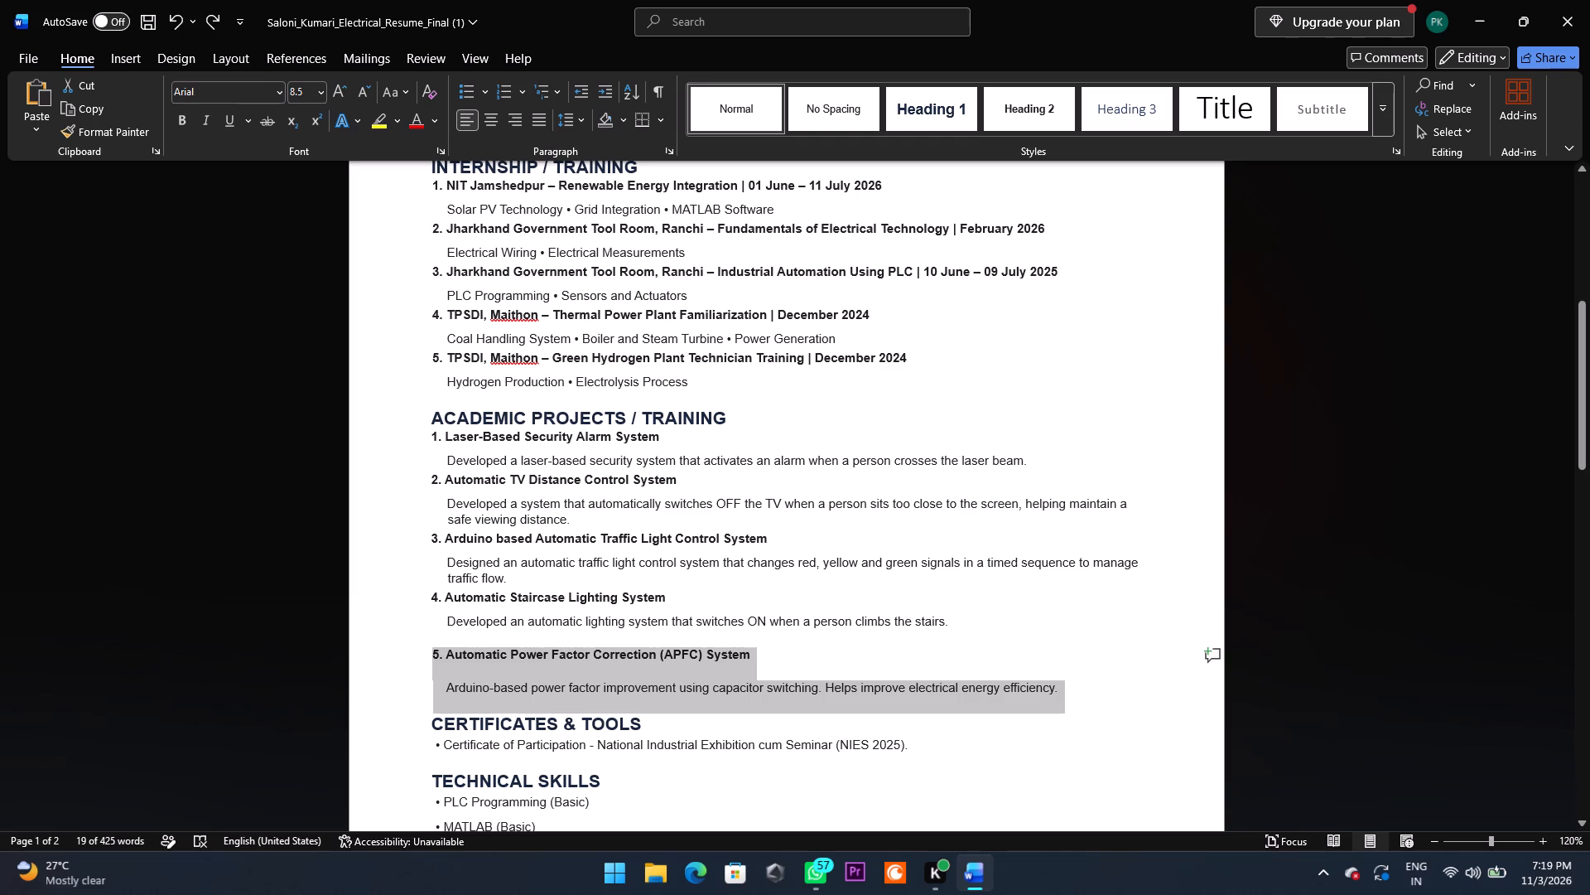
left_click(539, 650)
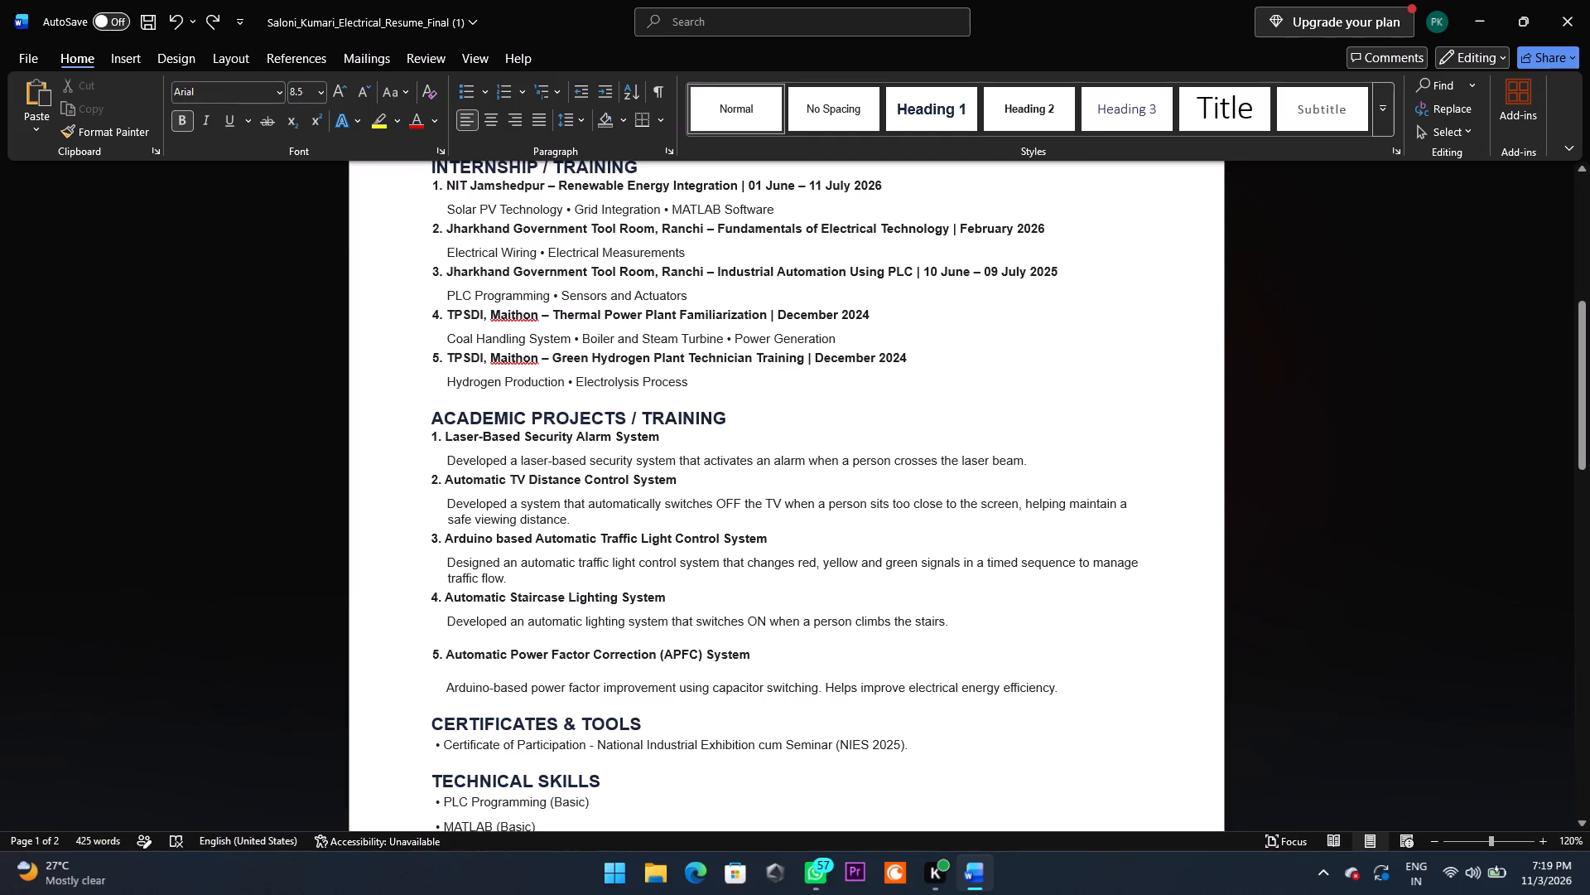
Move the horizontal divider line above the OBJECTIVE section up, closer beneath the LinkedIn contact line.
scroll(794, 595, "up", 4)
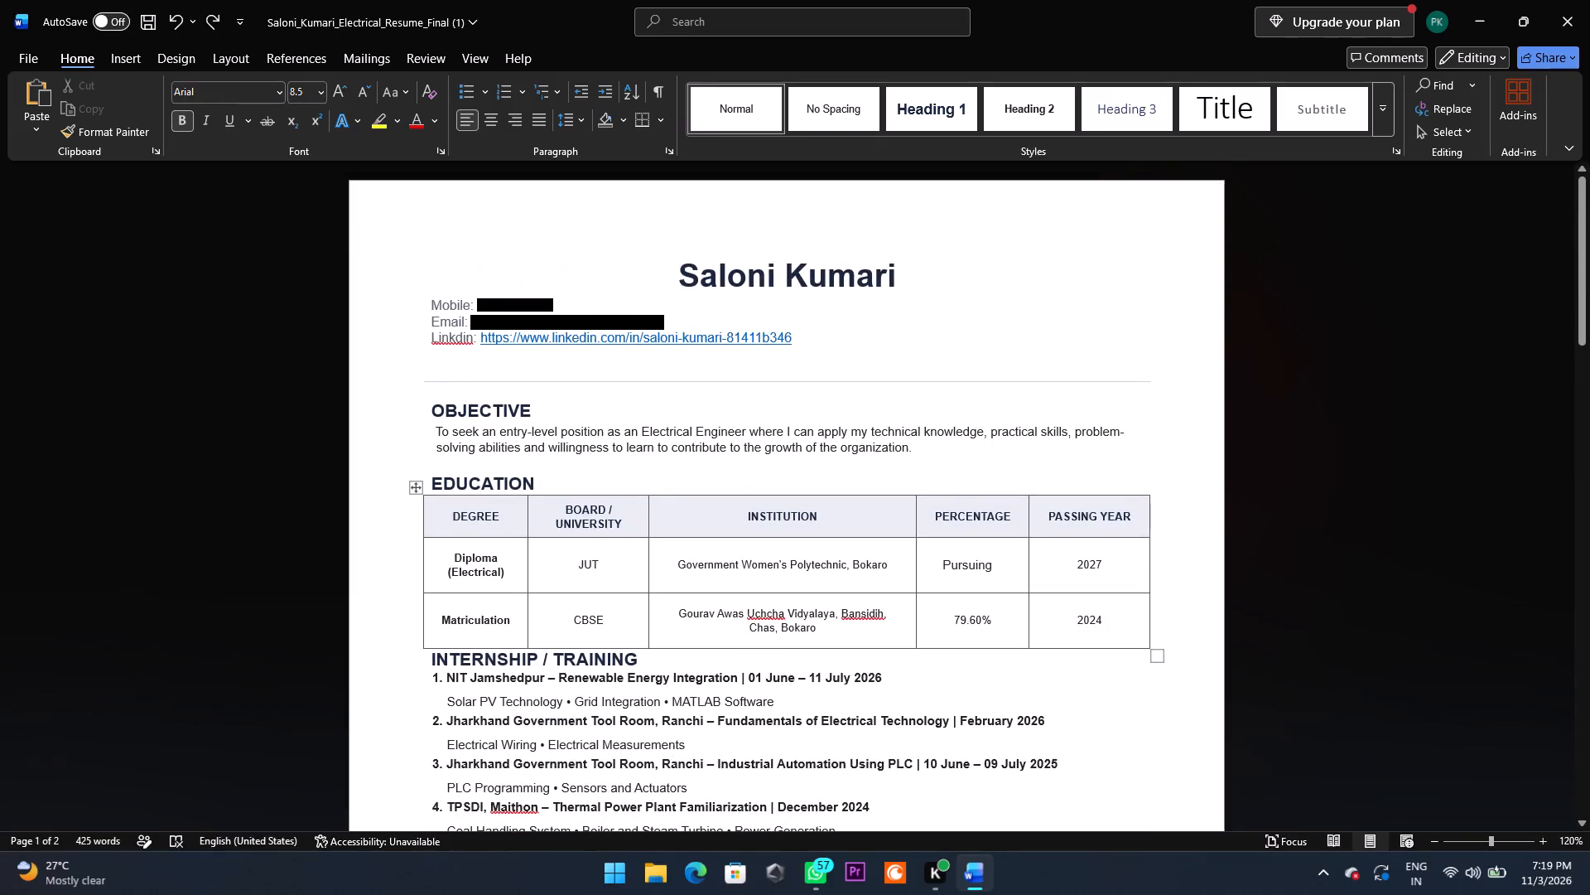
left_click(677, 376)
left_click(677, 385)
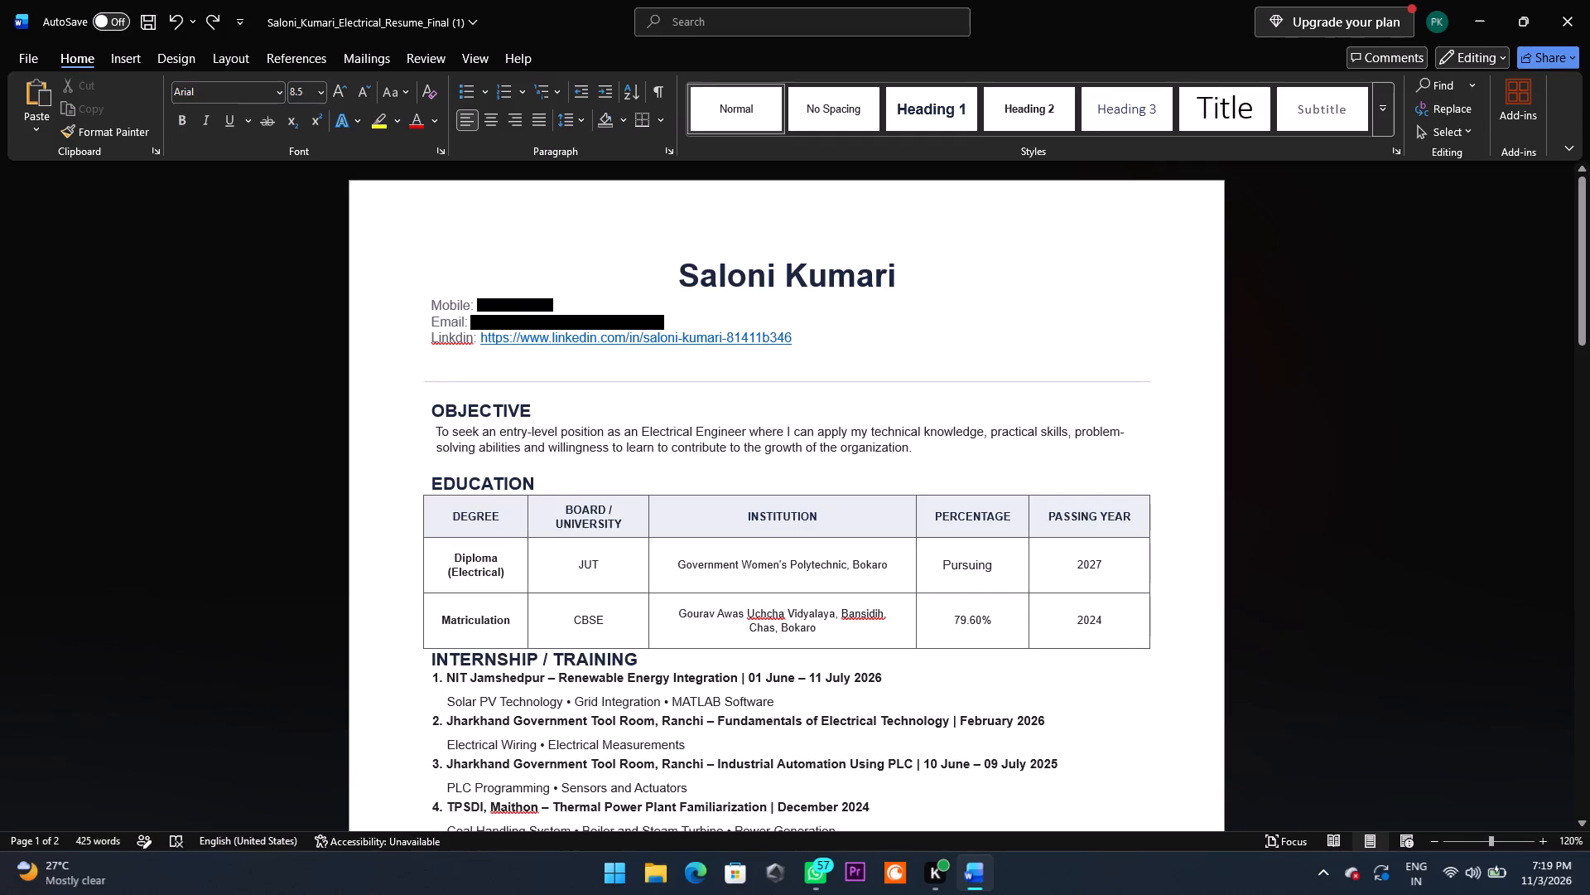
left_click_drag(677, 381, 677, 369)
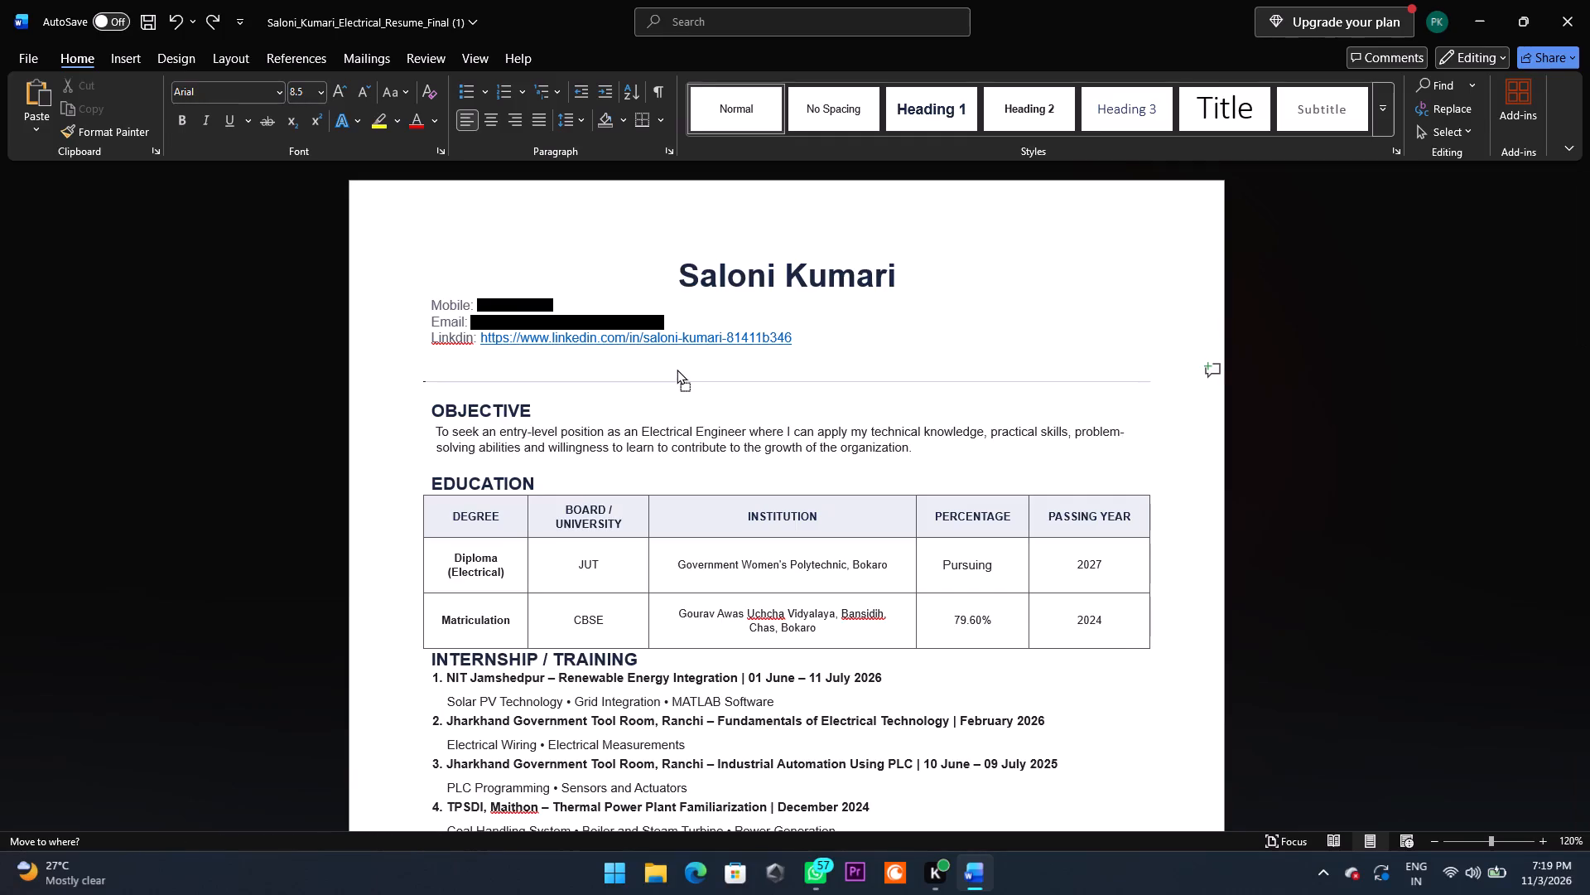
left_click_drag(677, 369, 681, 346)
left_click_drag(681, 346, 676, 358)
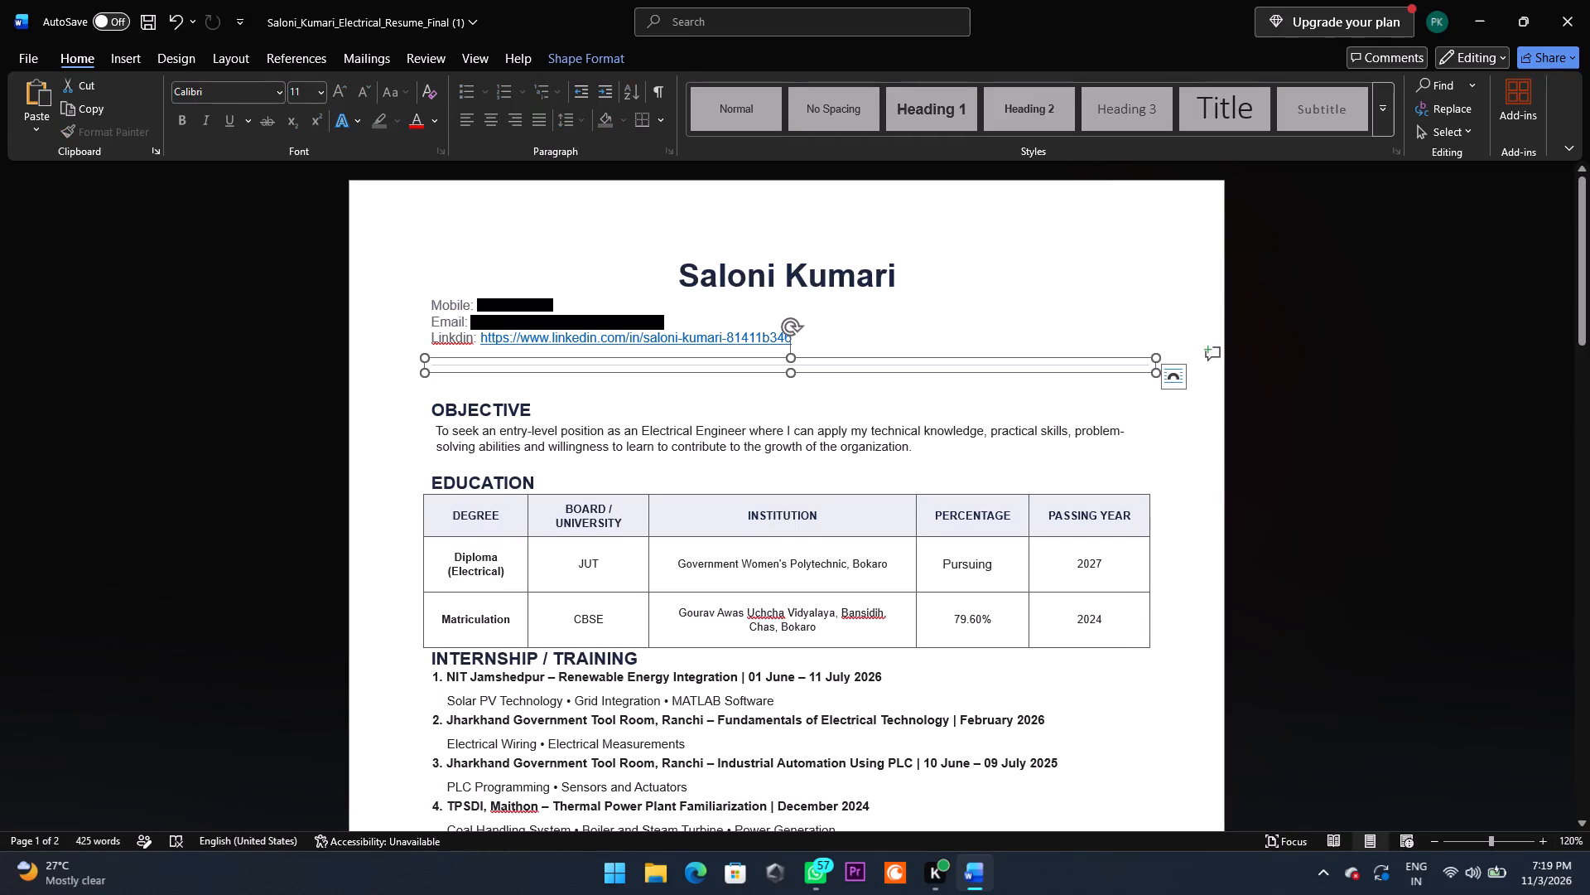
left_click(976, 316)
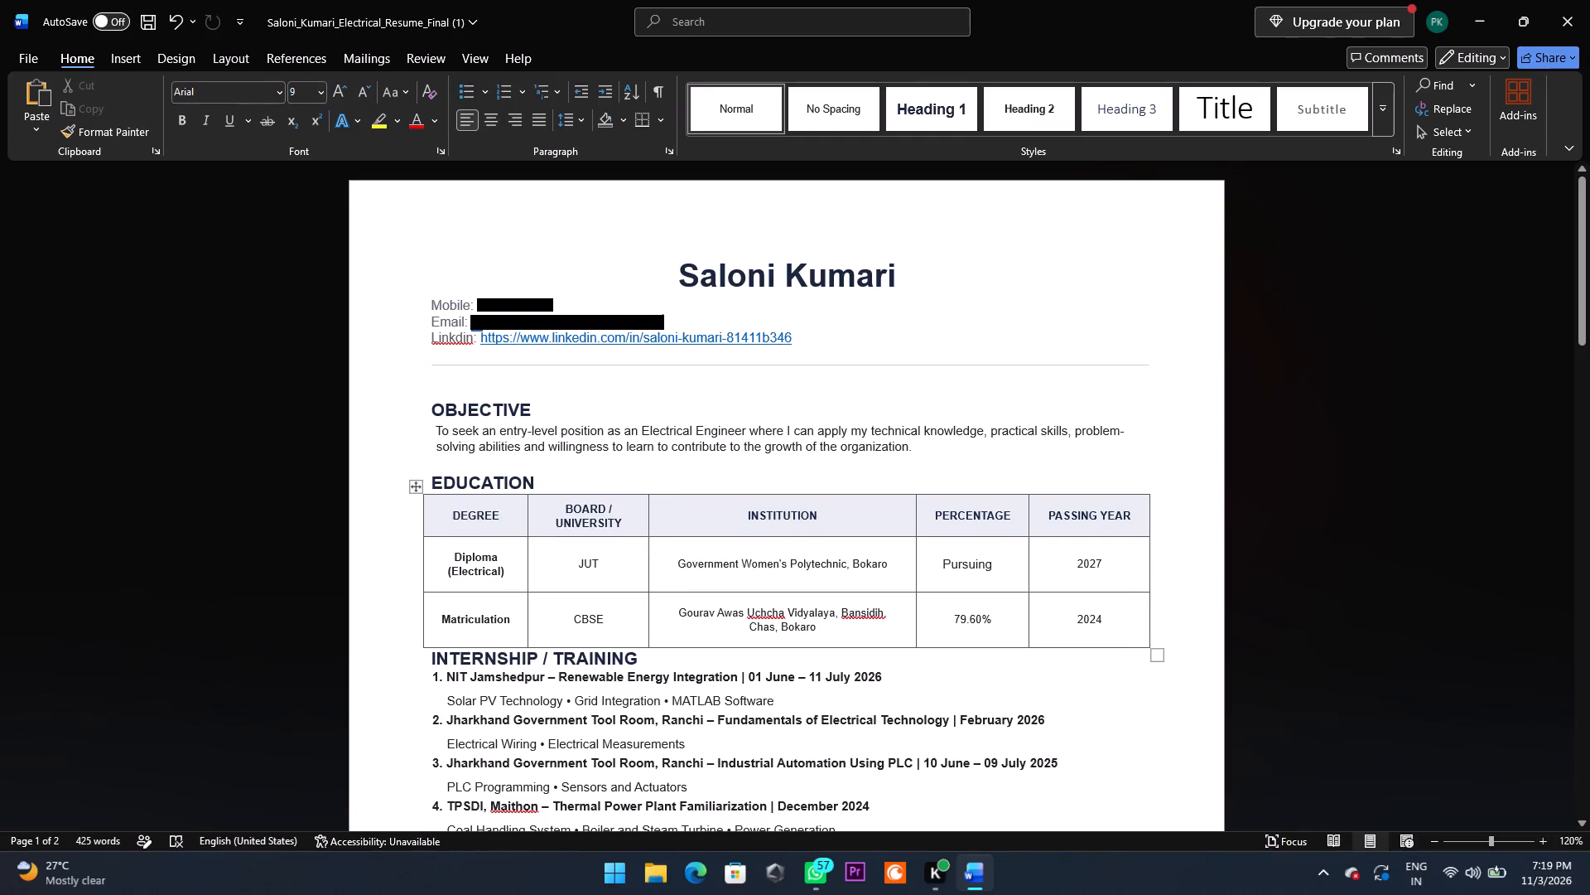
Review the résumé's layout from the education table through the projects and technical skills to the page break and strengths section.
scroll(578, 463, "down", 1)
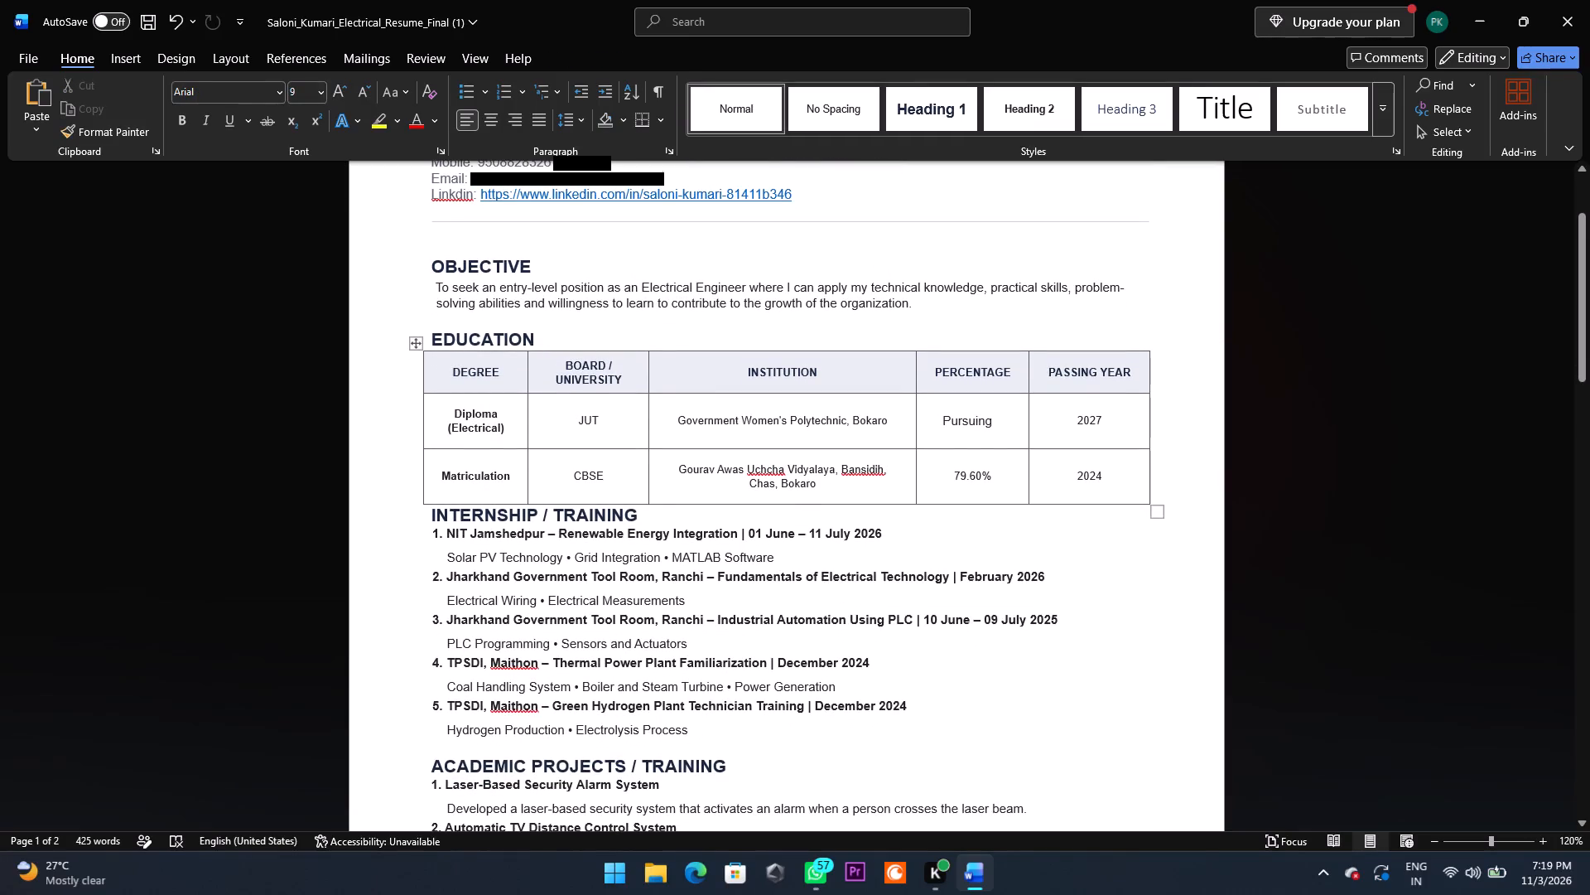
scroll(617, 449, "down", 3, "ctrl")
scroll(617, 449, "down", 1)
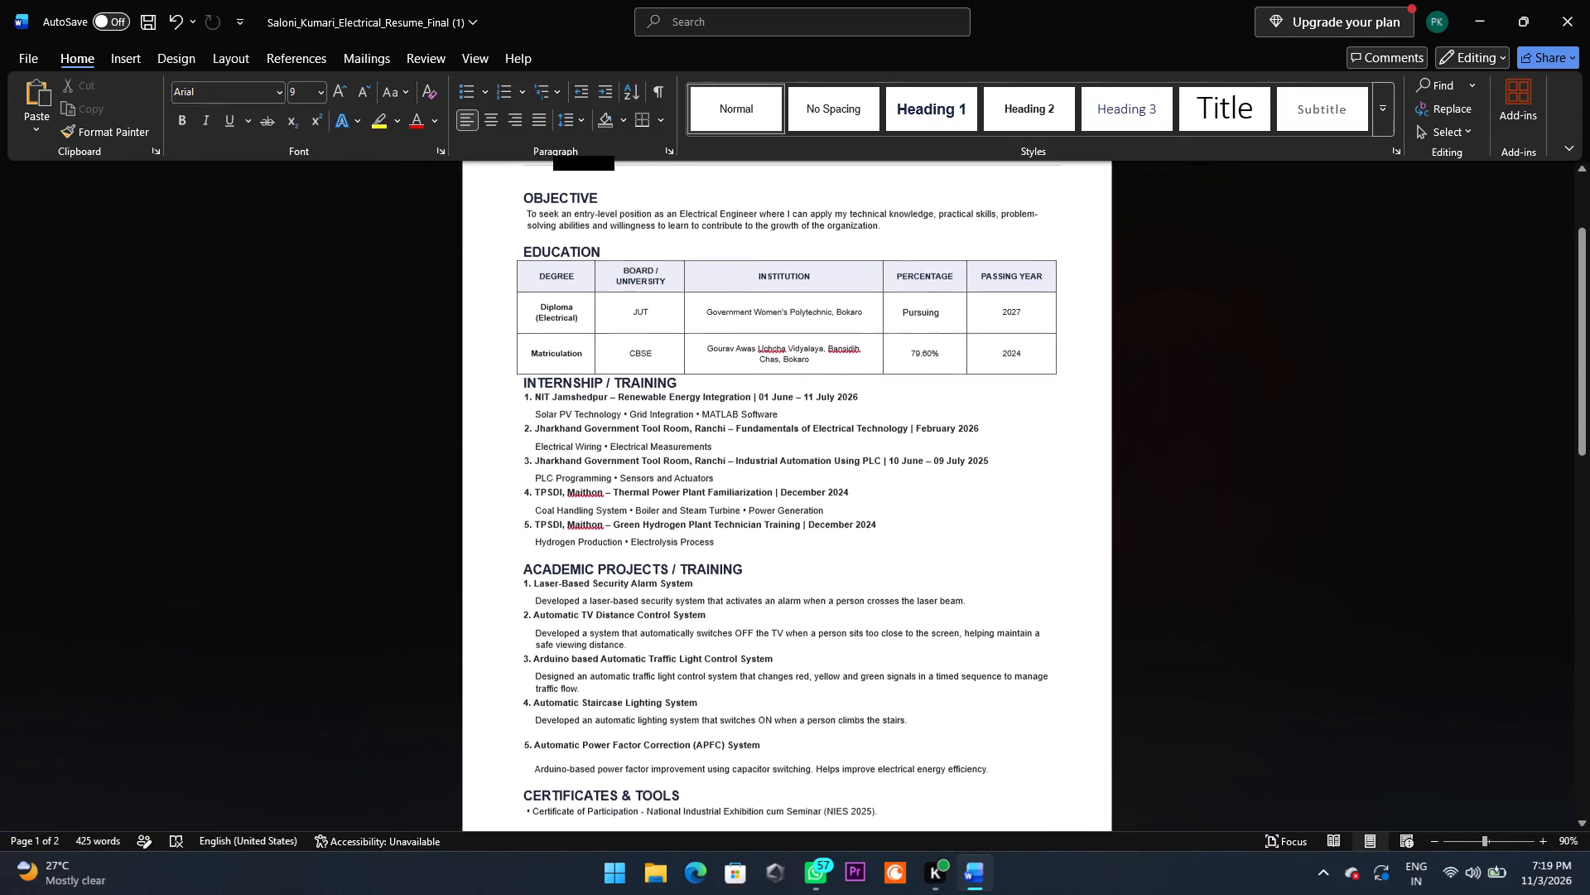
scroll(617, 449, "down", 2)
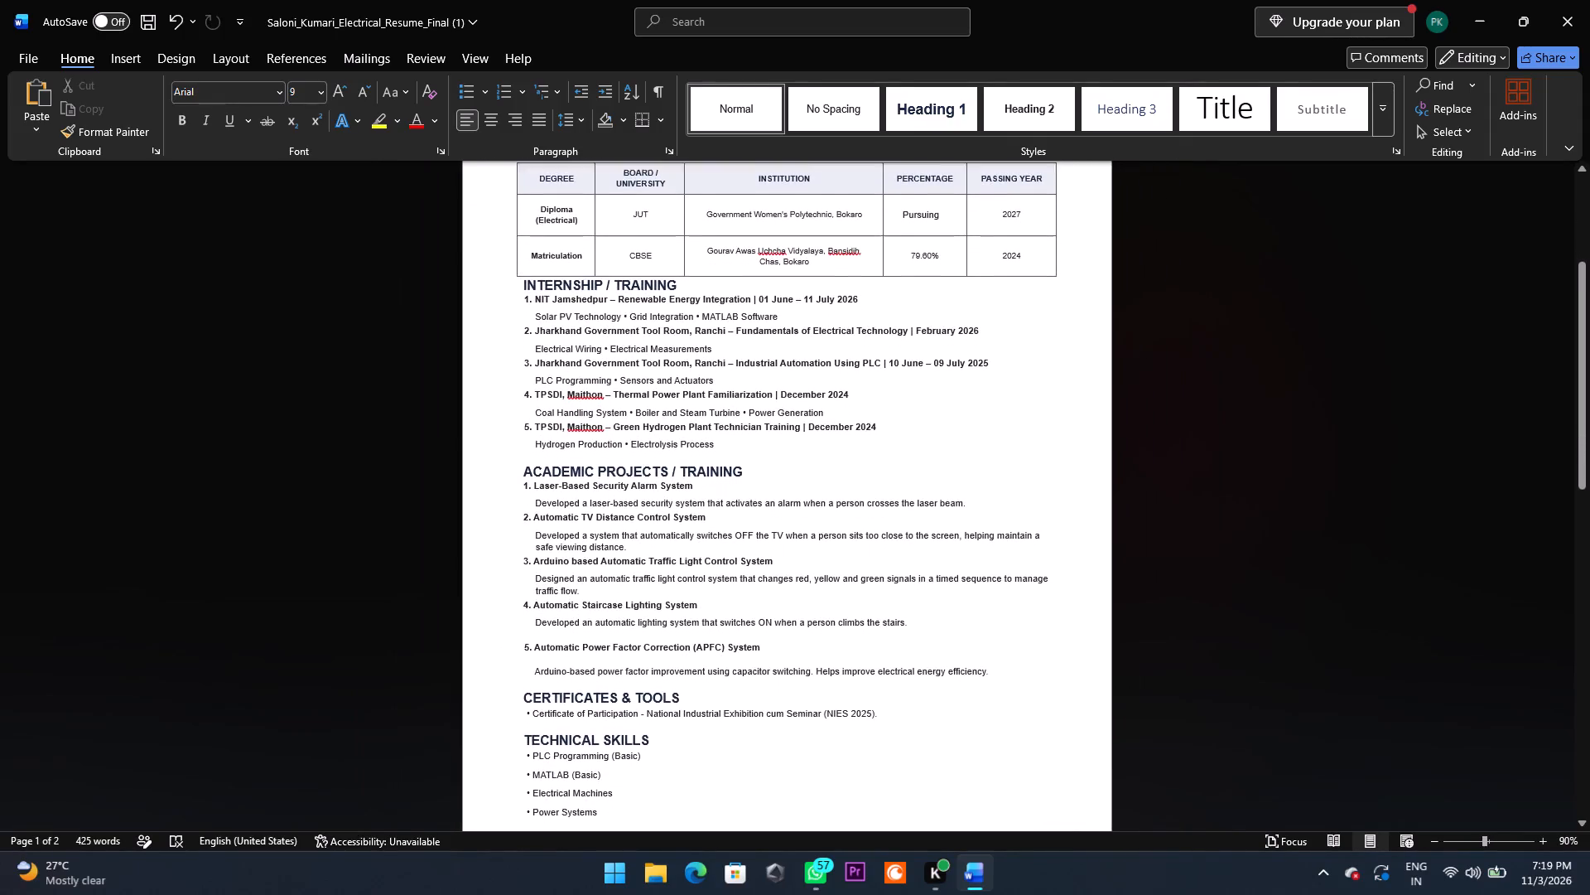
scroll(617, 449, "down", 4)
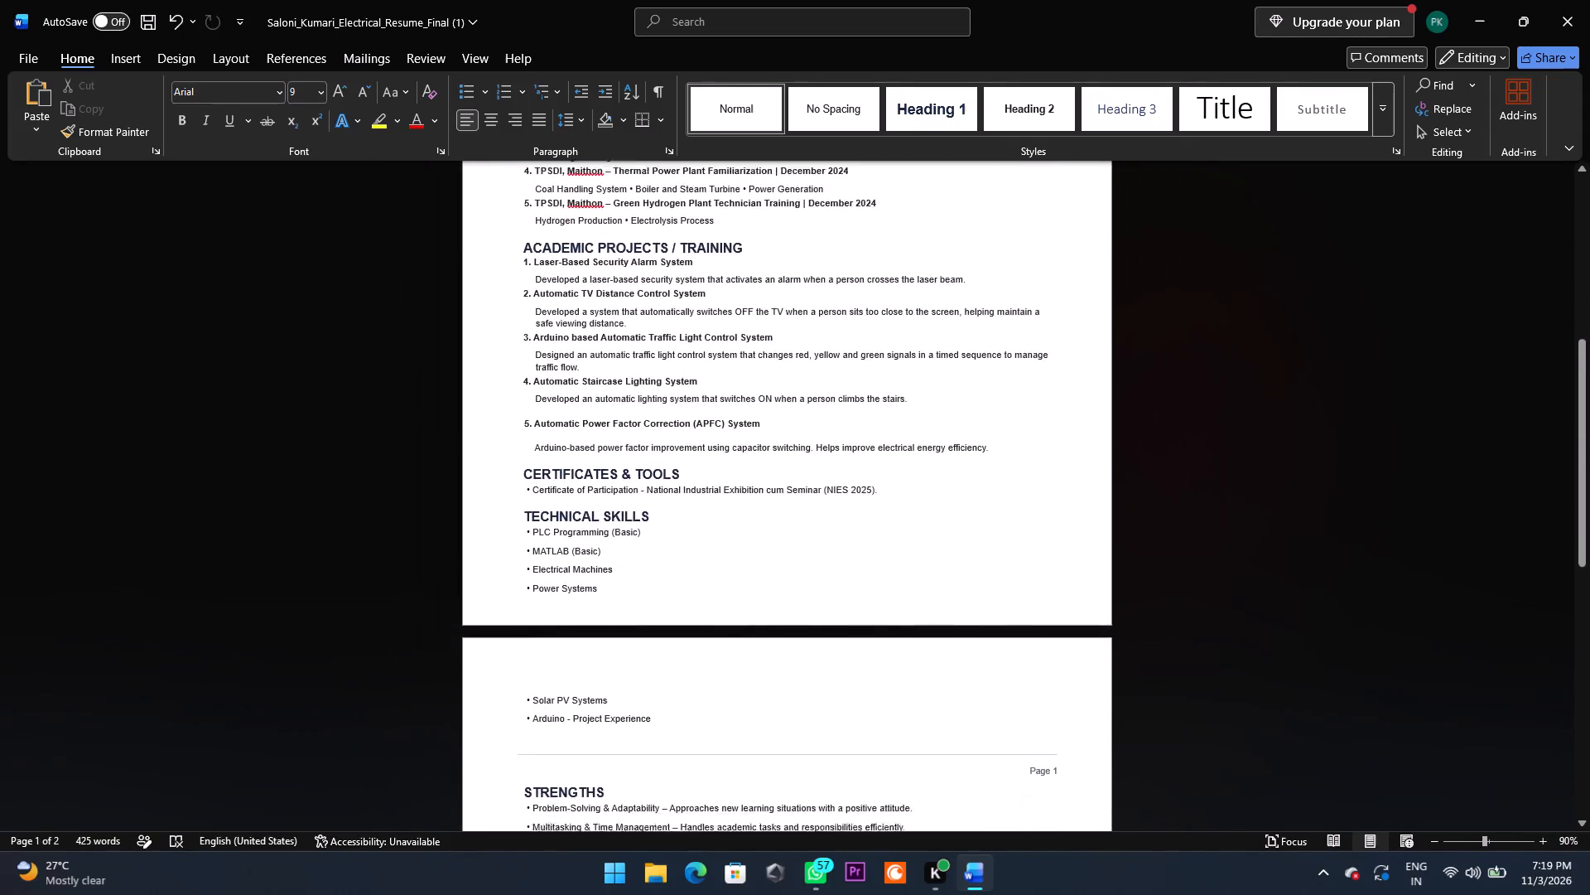
scroll(617, 449, "down", 1)
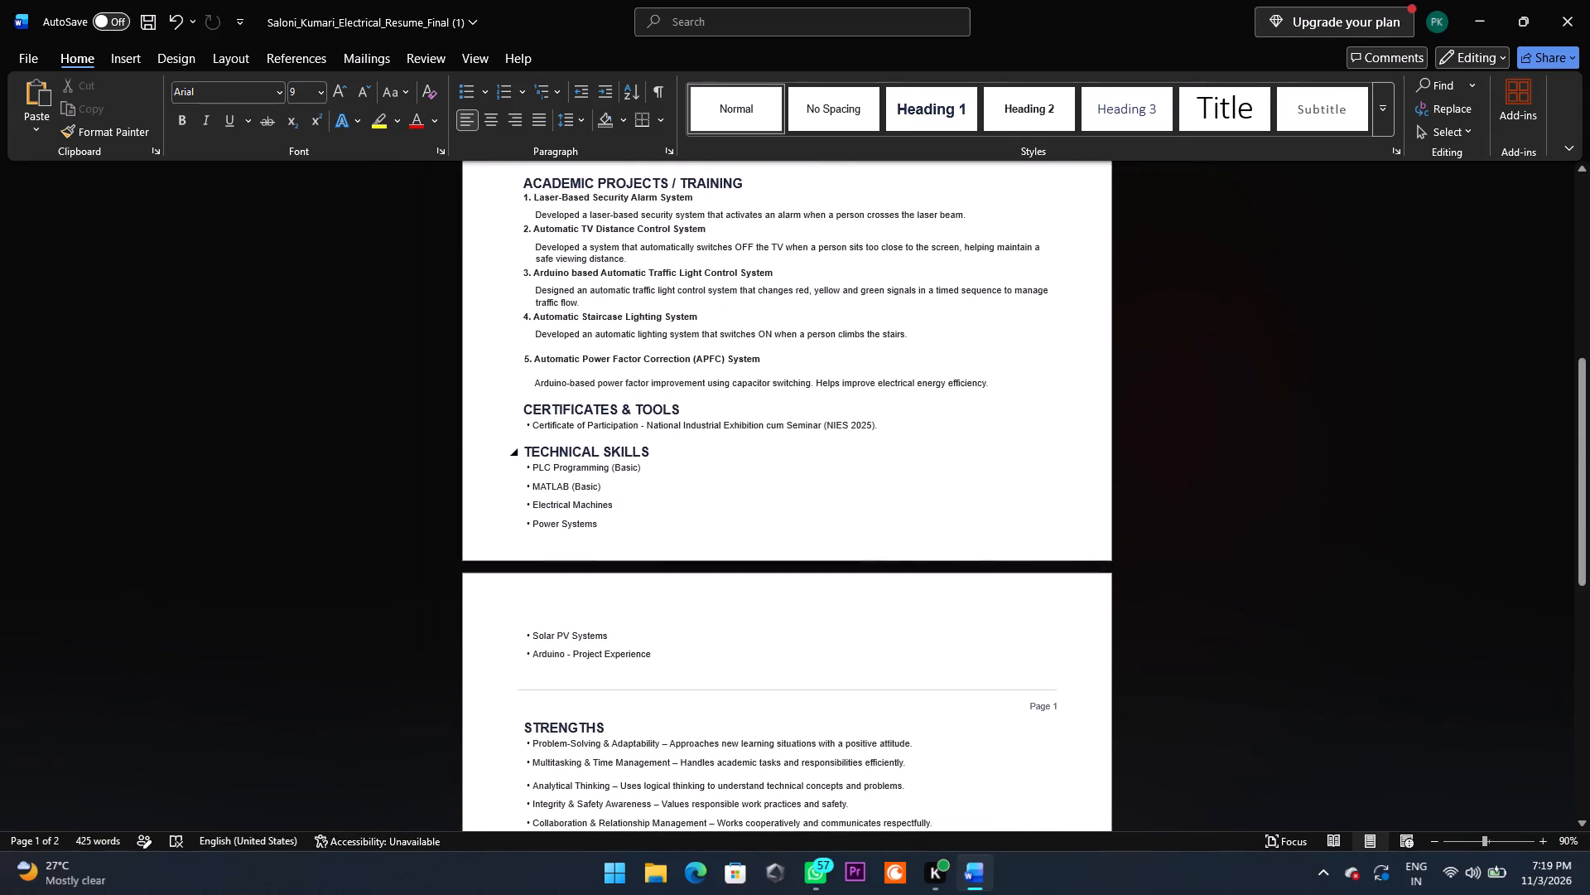
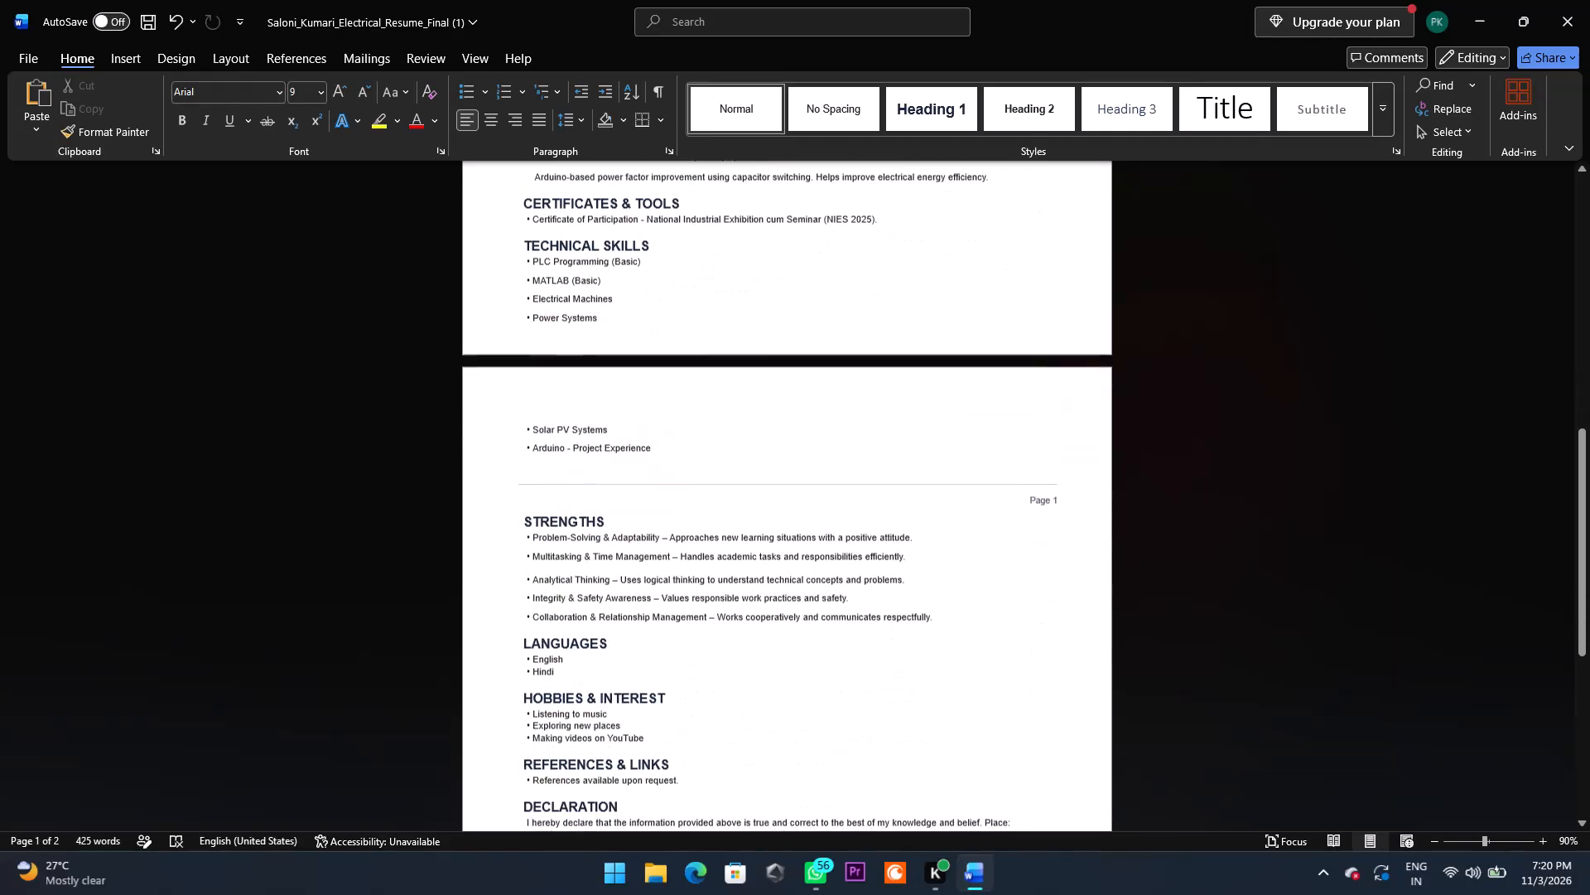
Delete the "Making videos on YouTube" bullet from the HOBBIES & INTEREST section.
scroll(689, 628, "down", 2)
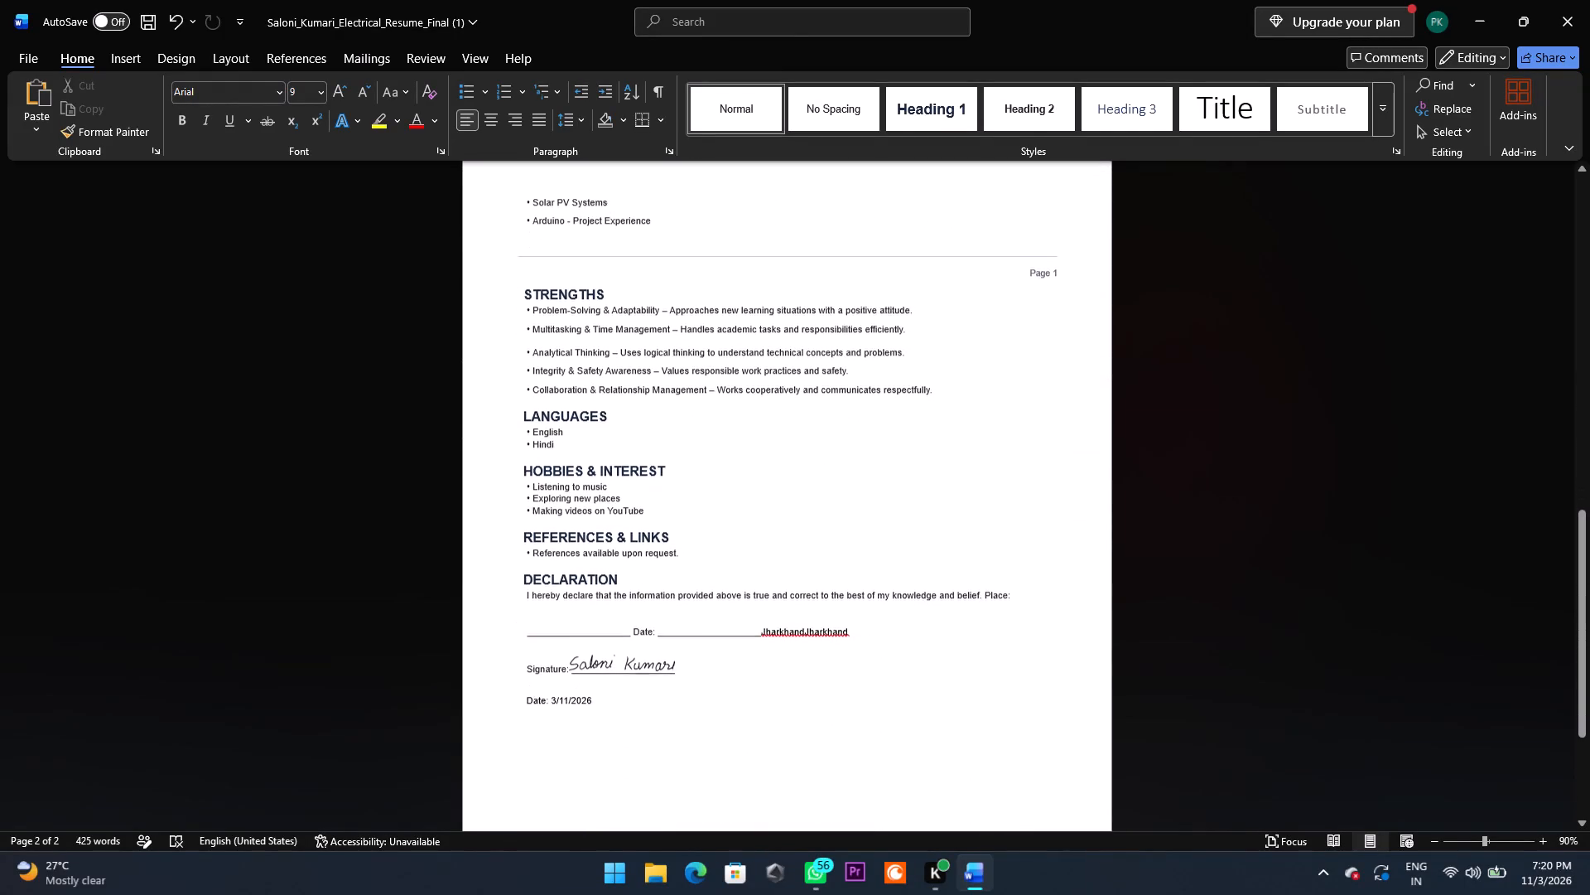
scroll(689, 628, "down", 1)
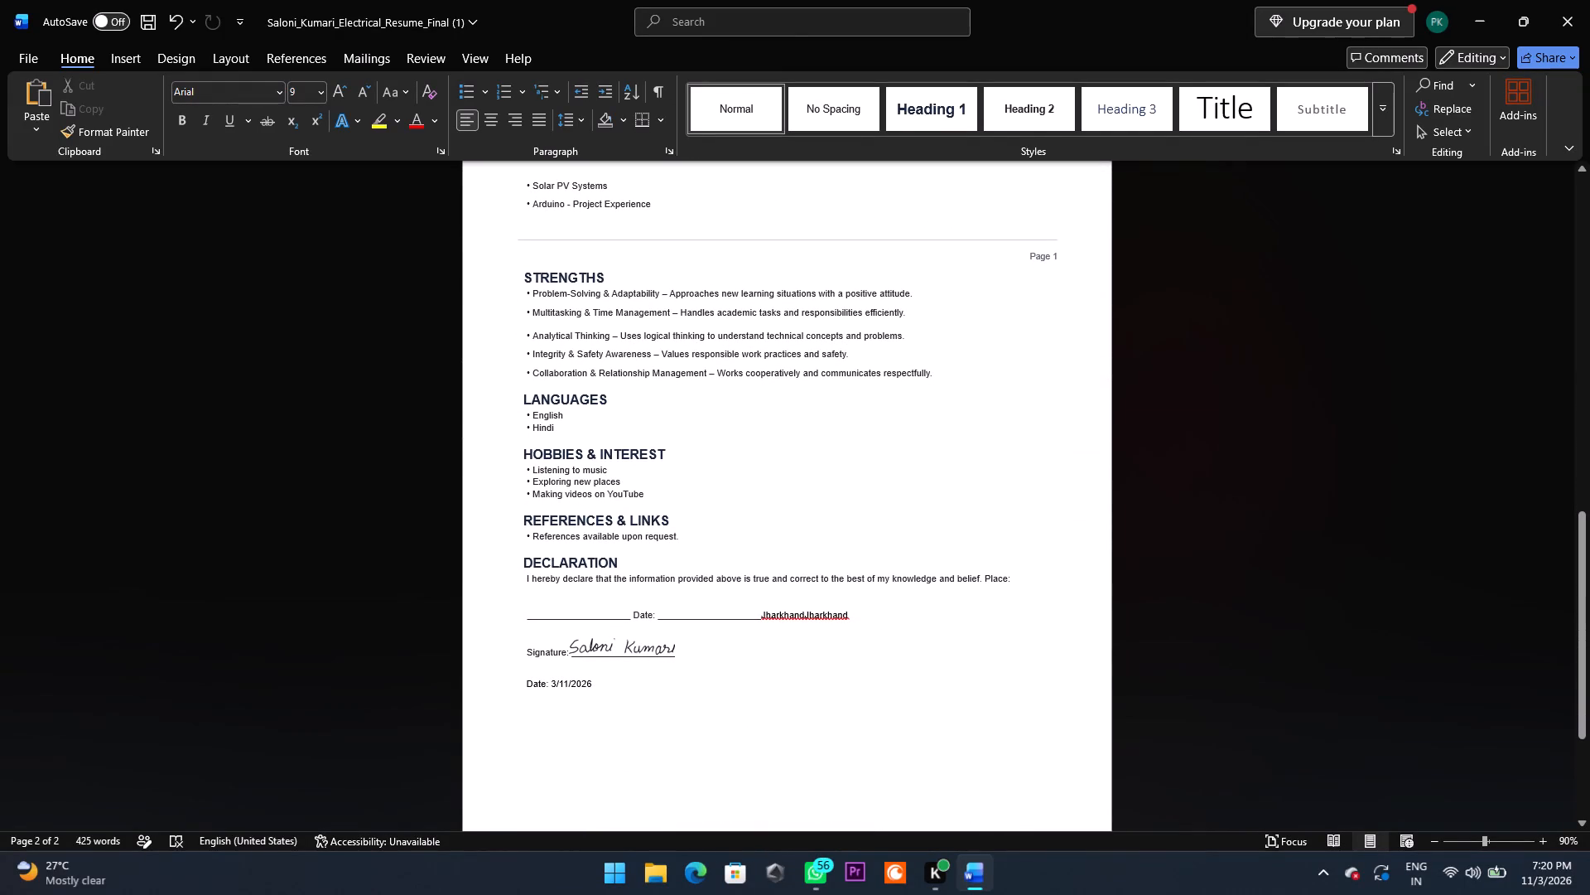
left_click_drag(643, 493, 542, 491)
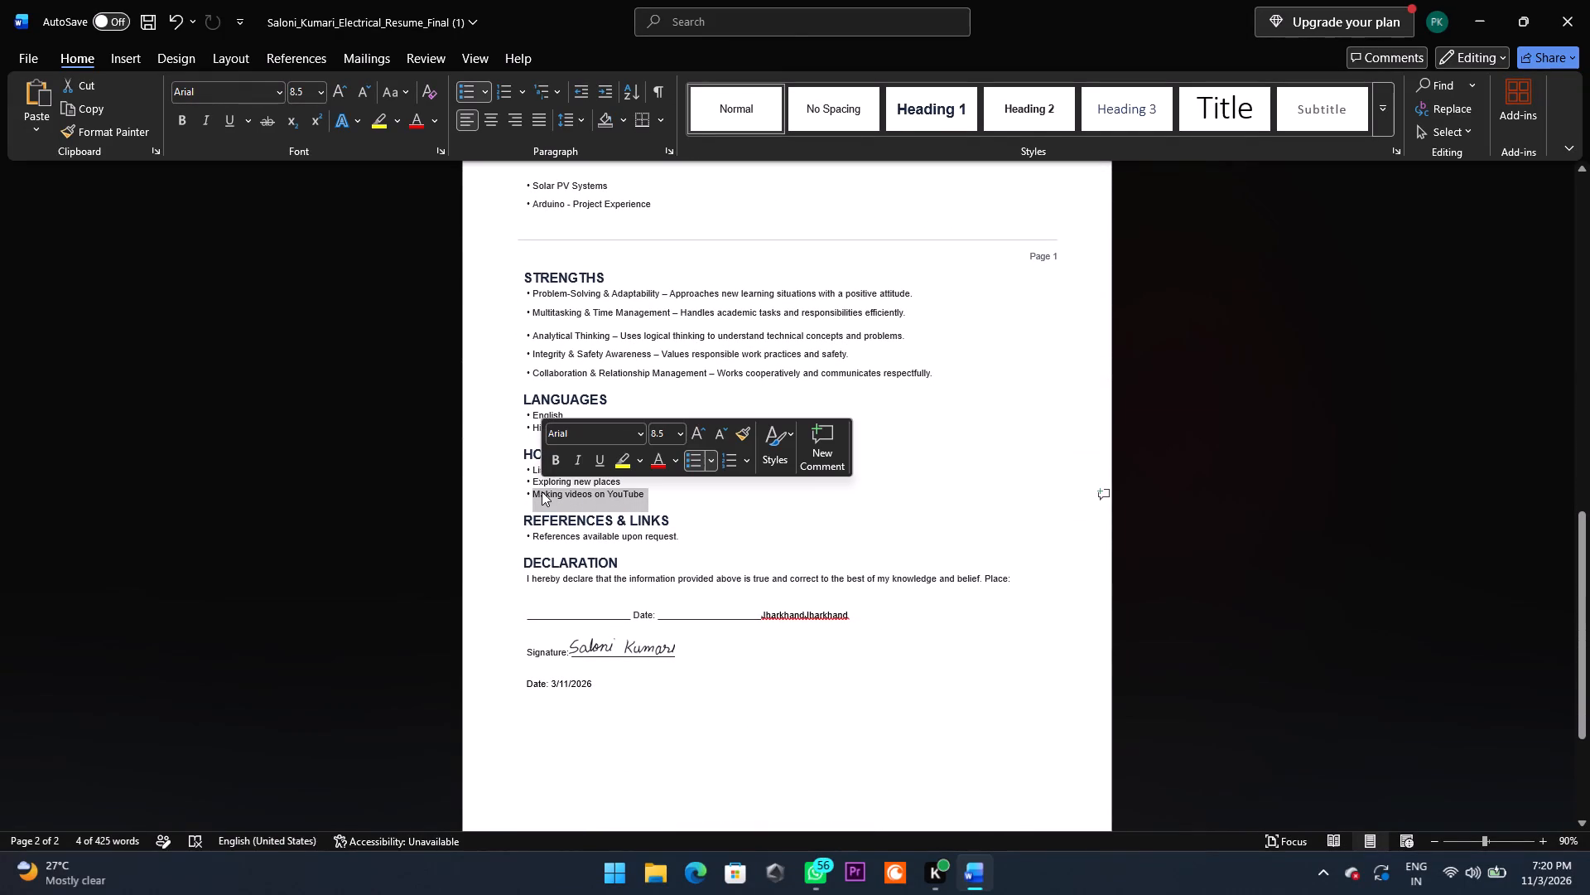
key("BackSpace")
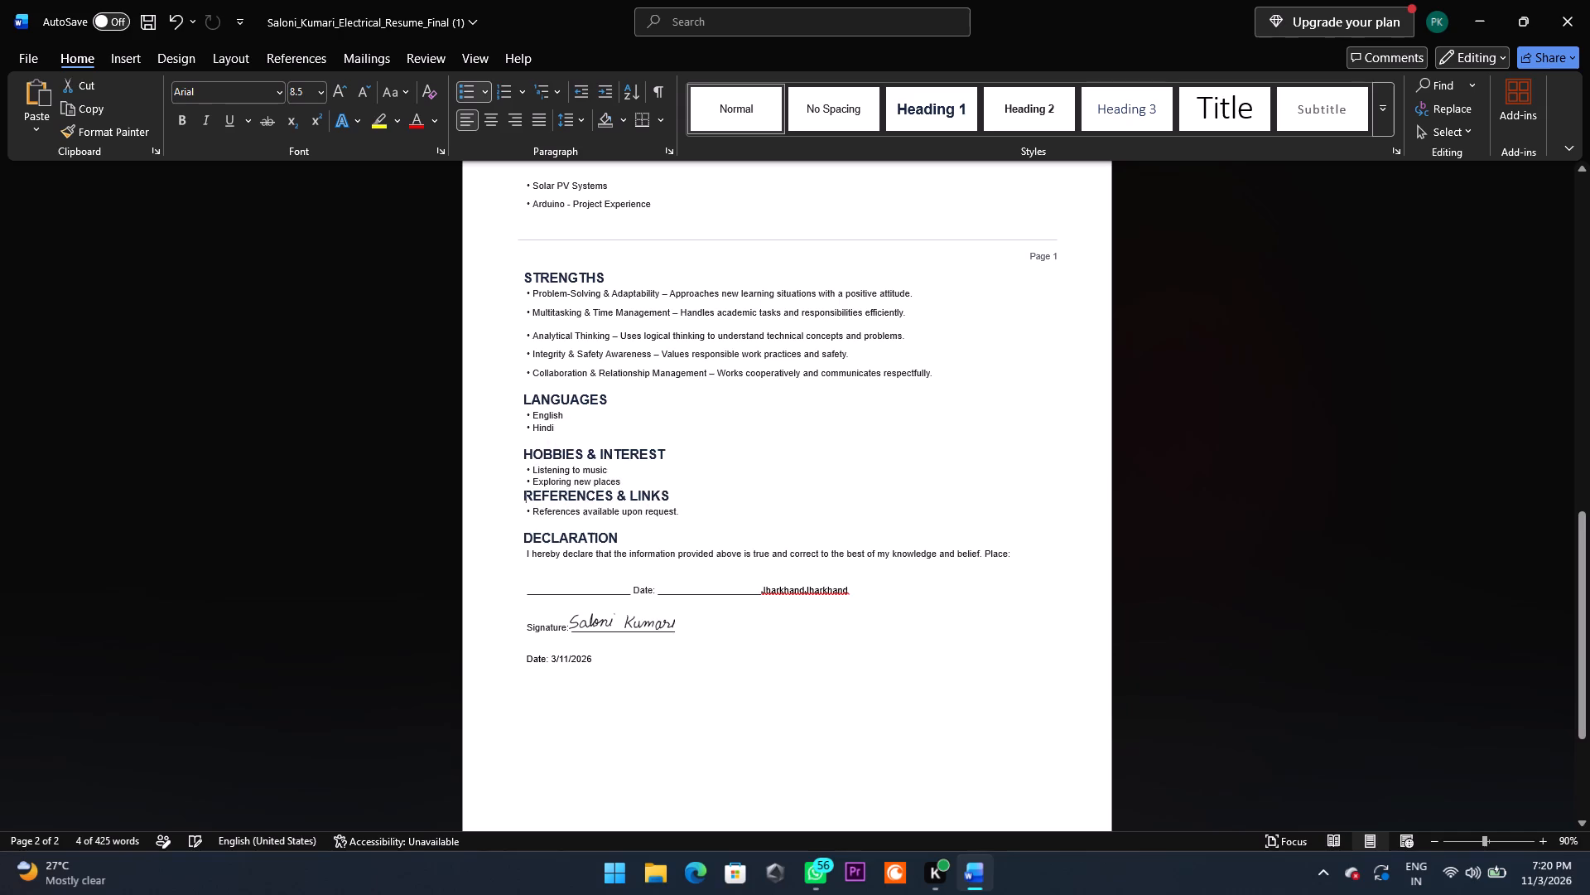
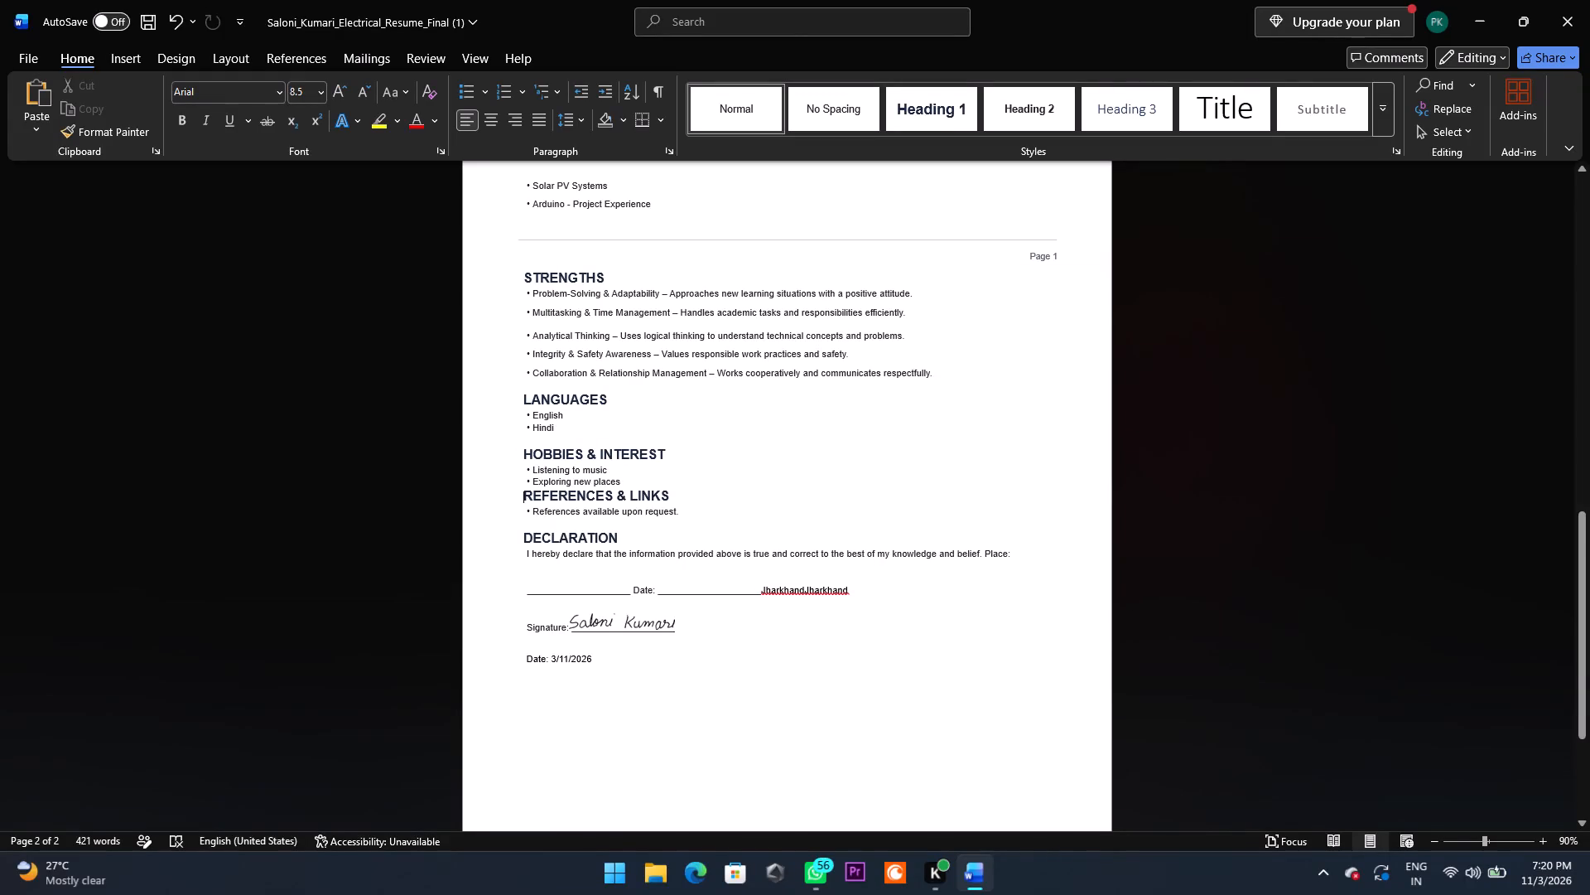
Add the copied text "Learning New Technologies" as a new bullet below "Exploring new places" in the HOBBIES & INTEREST section.
left_click(628, 481)
key("Return")
key("ctrl+v")
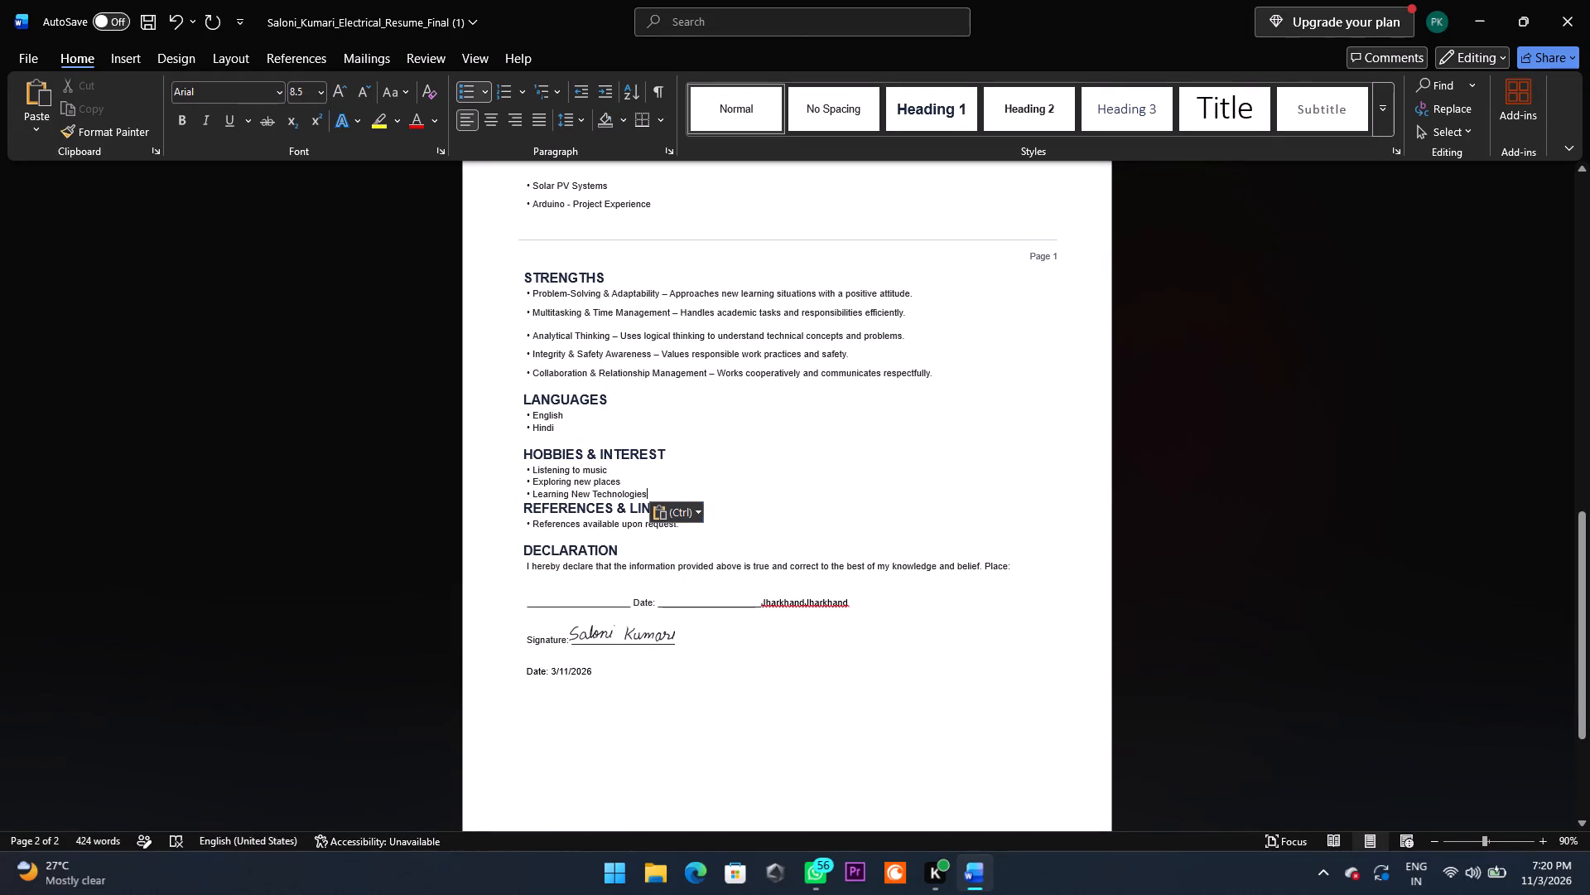
Change "New" to lowercase "new" in the "Learning New Technologies" hobby bullet.
key("Left")
key("Left")
key("Left")
key("Left")
key("Left")
key("Left")
key("Left")
key("Left")
key("Left")
key("Left")
key("Left")
key("Left")
key("Left")
key("Left")
key("Left")
key("BackSpace")
key("n")
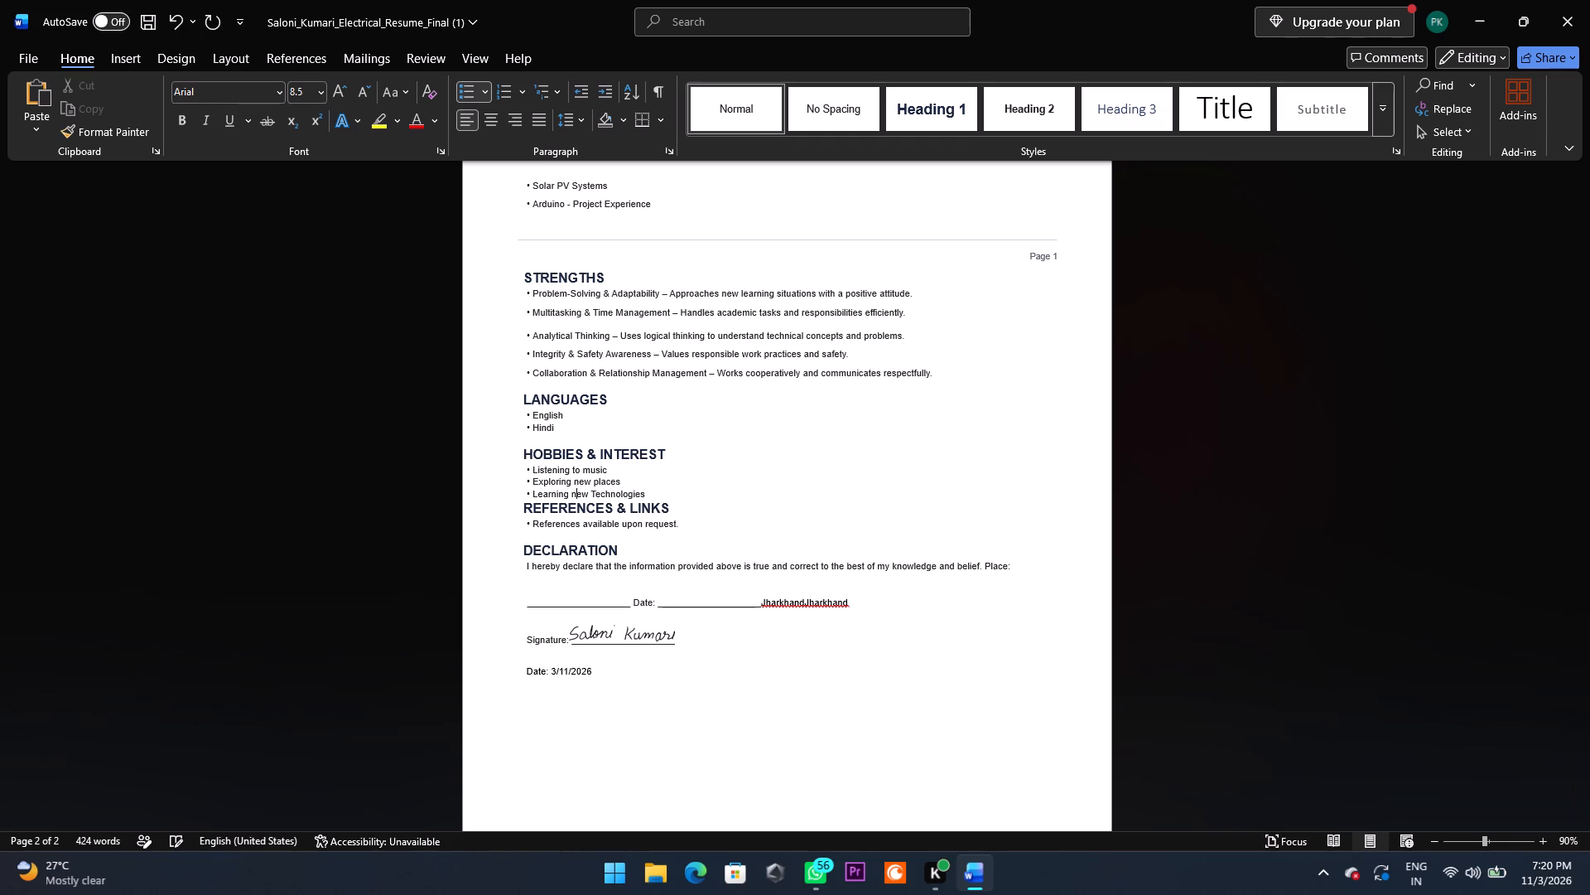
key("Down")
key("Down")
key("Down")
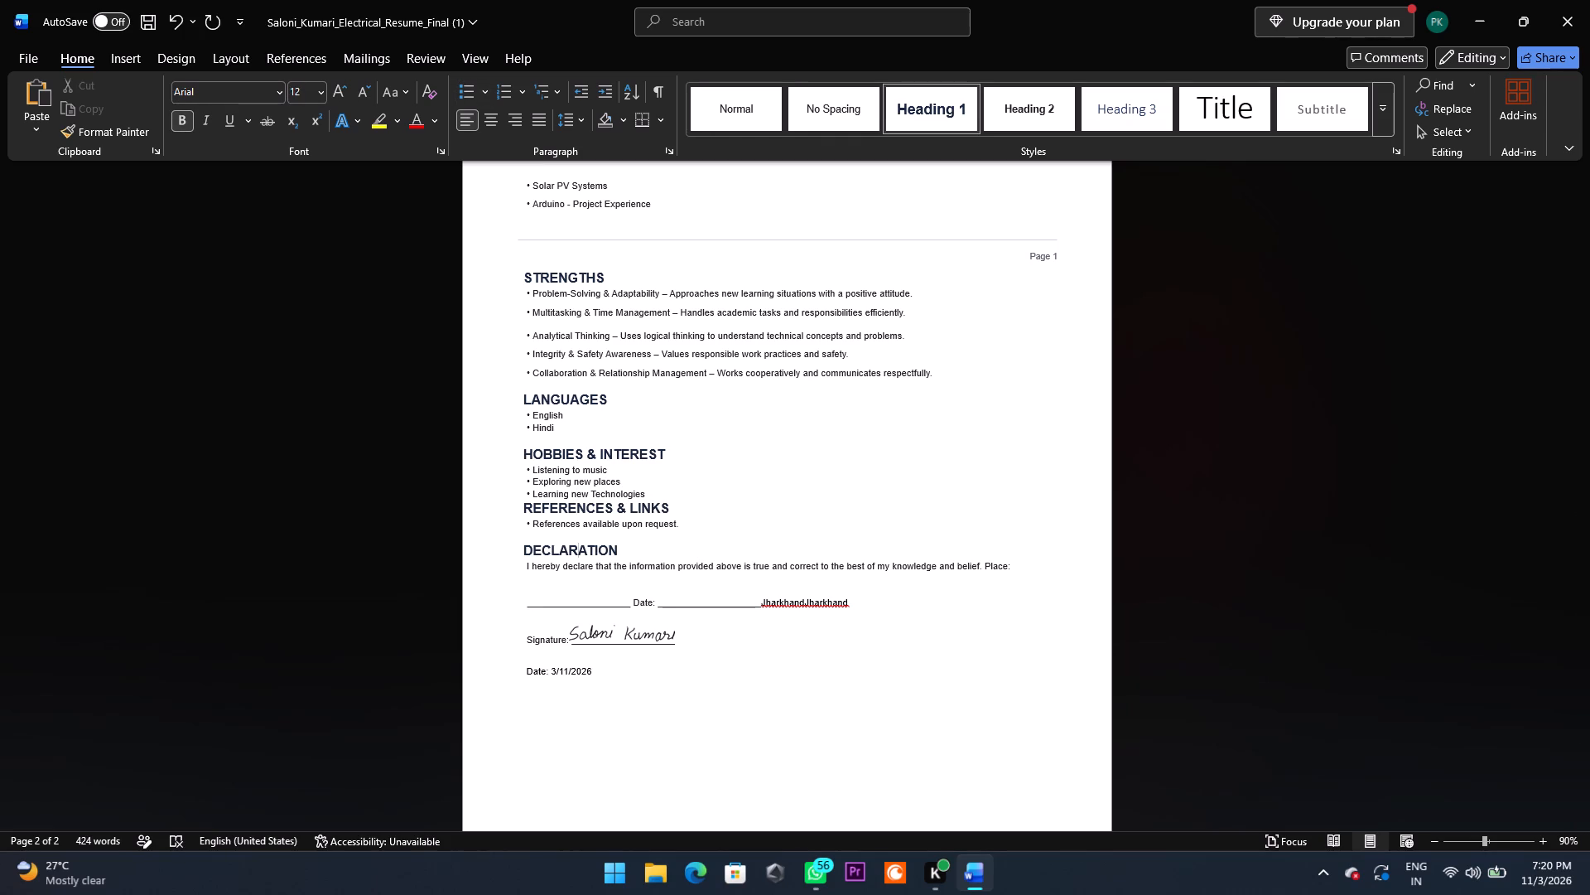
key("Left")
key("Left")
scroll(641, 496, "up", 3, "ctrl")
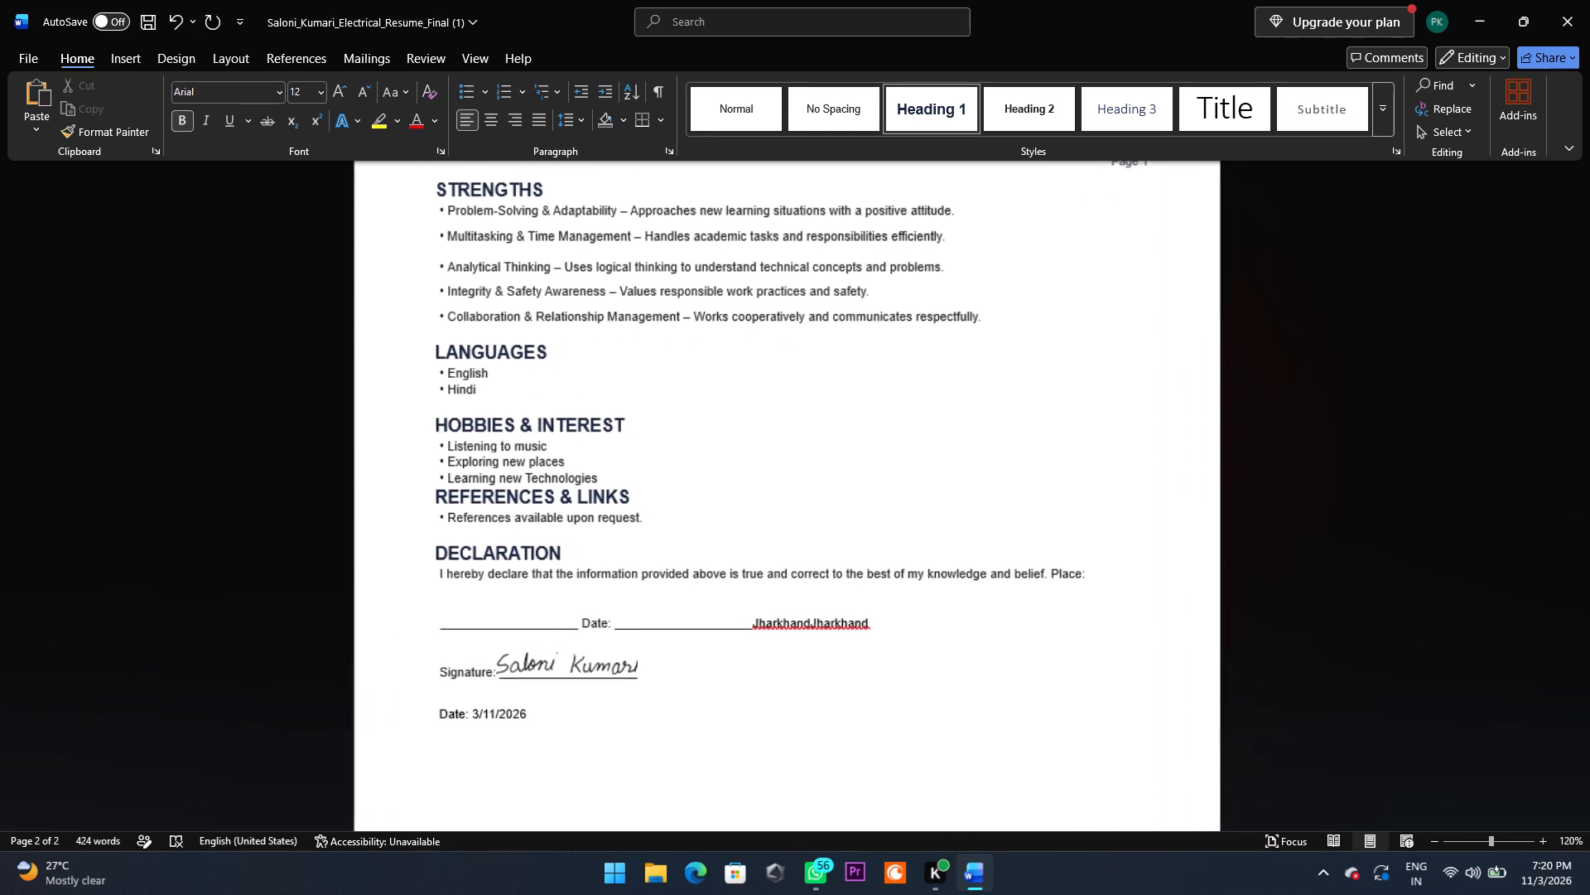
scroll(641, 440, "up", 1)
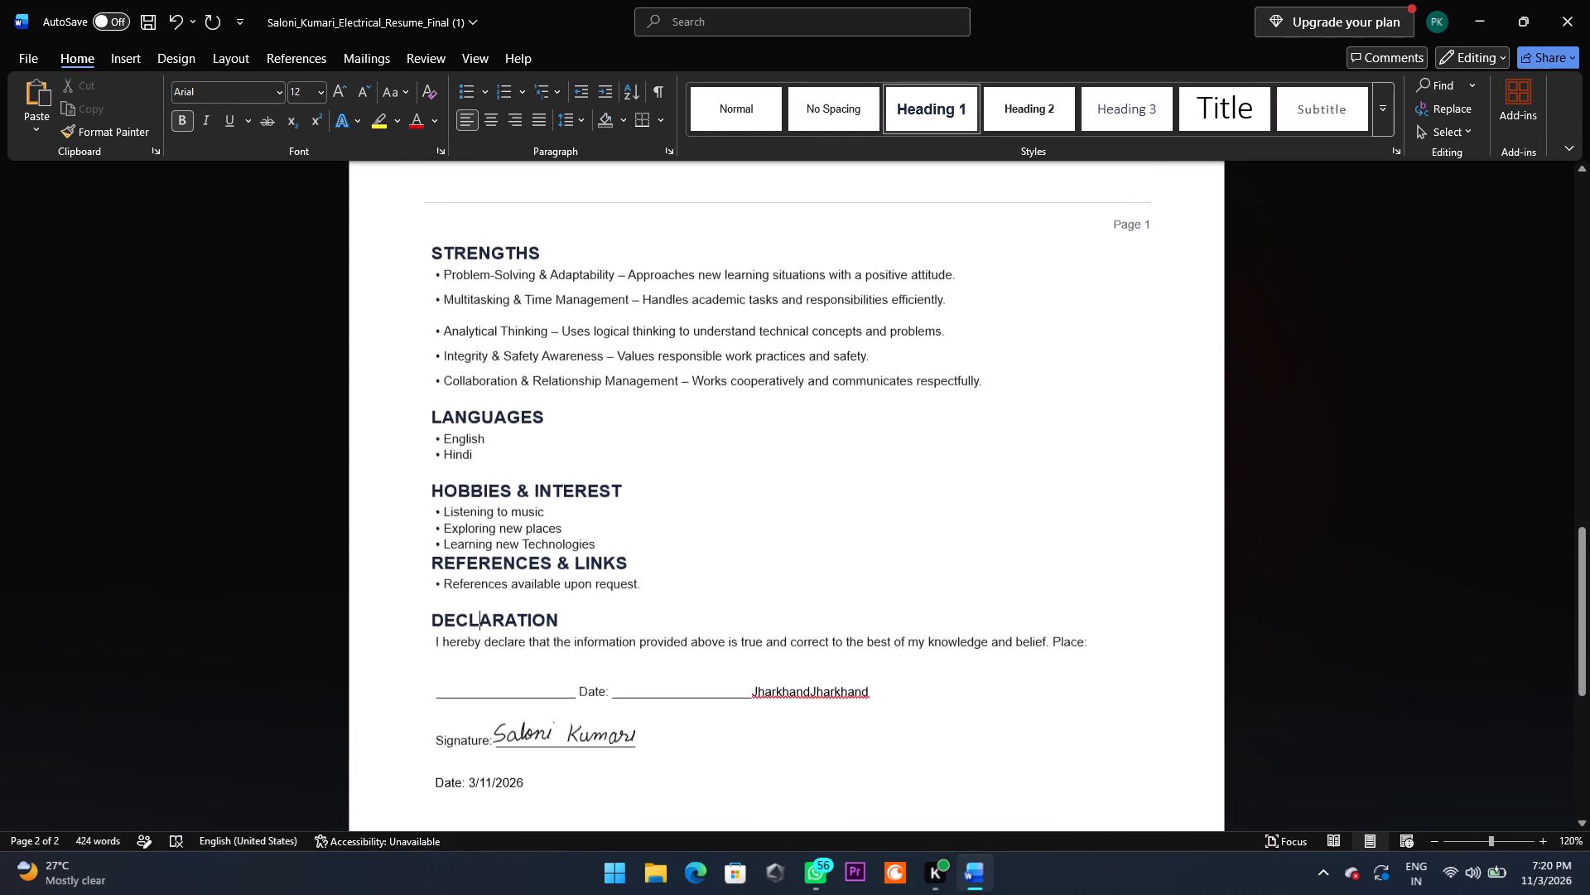
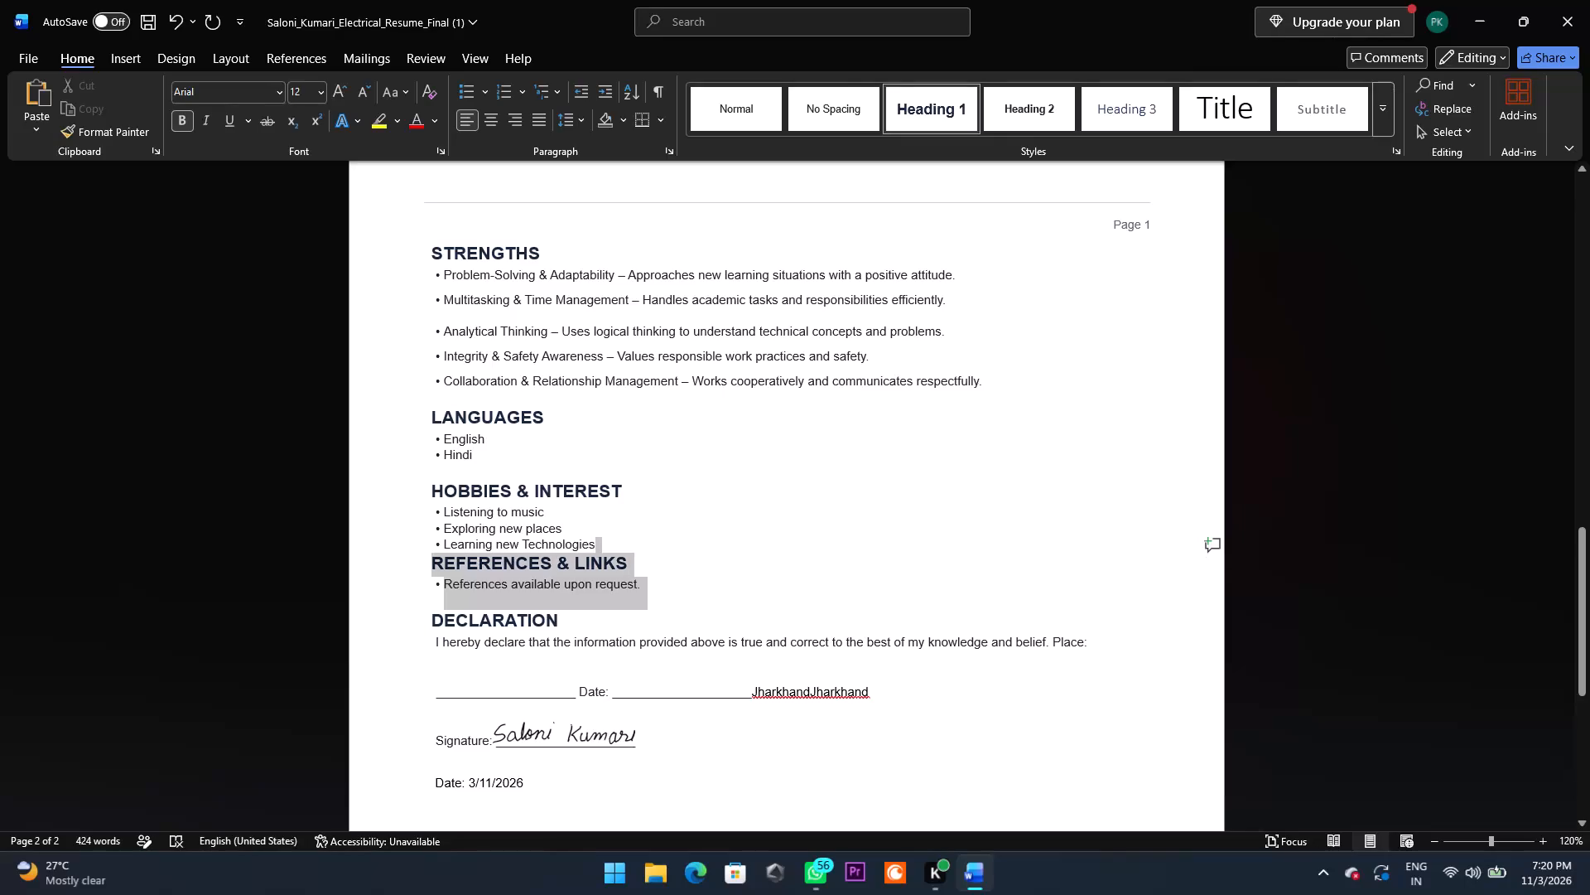
Delete the REFERENCES & LINKS section, including its heading and bullet, keeping the DECLARATION heading on its own line.
key("BackSpace")
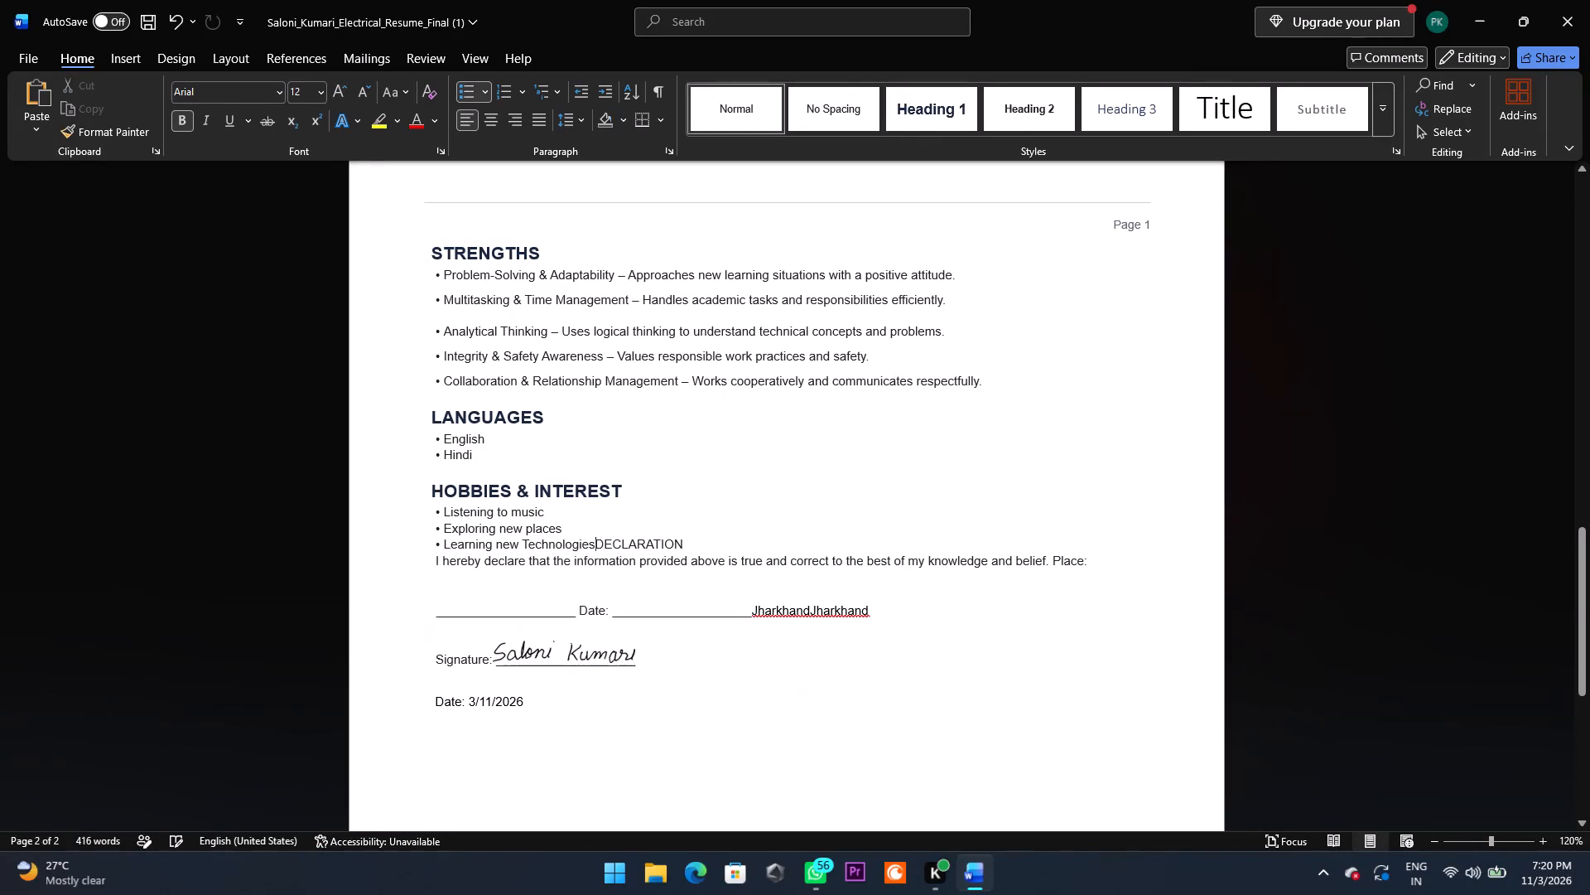
key("ctrl+z")
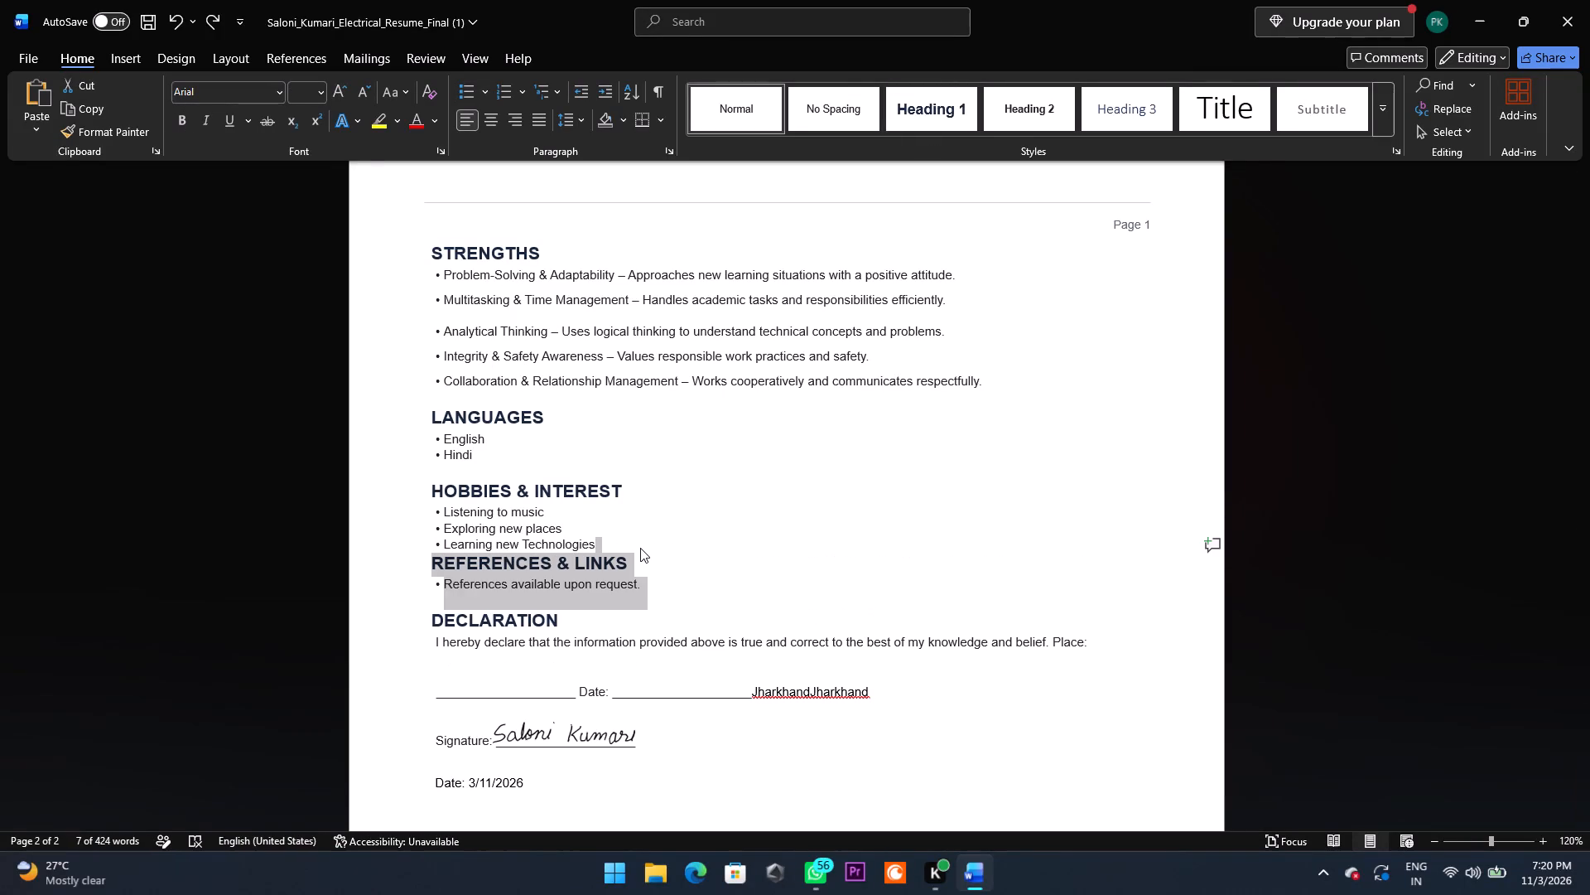
key("shift+Right")
key("BackSpace")
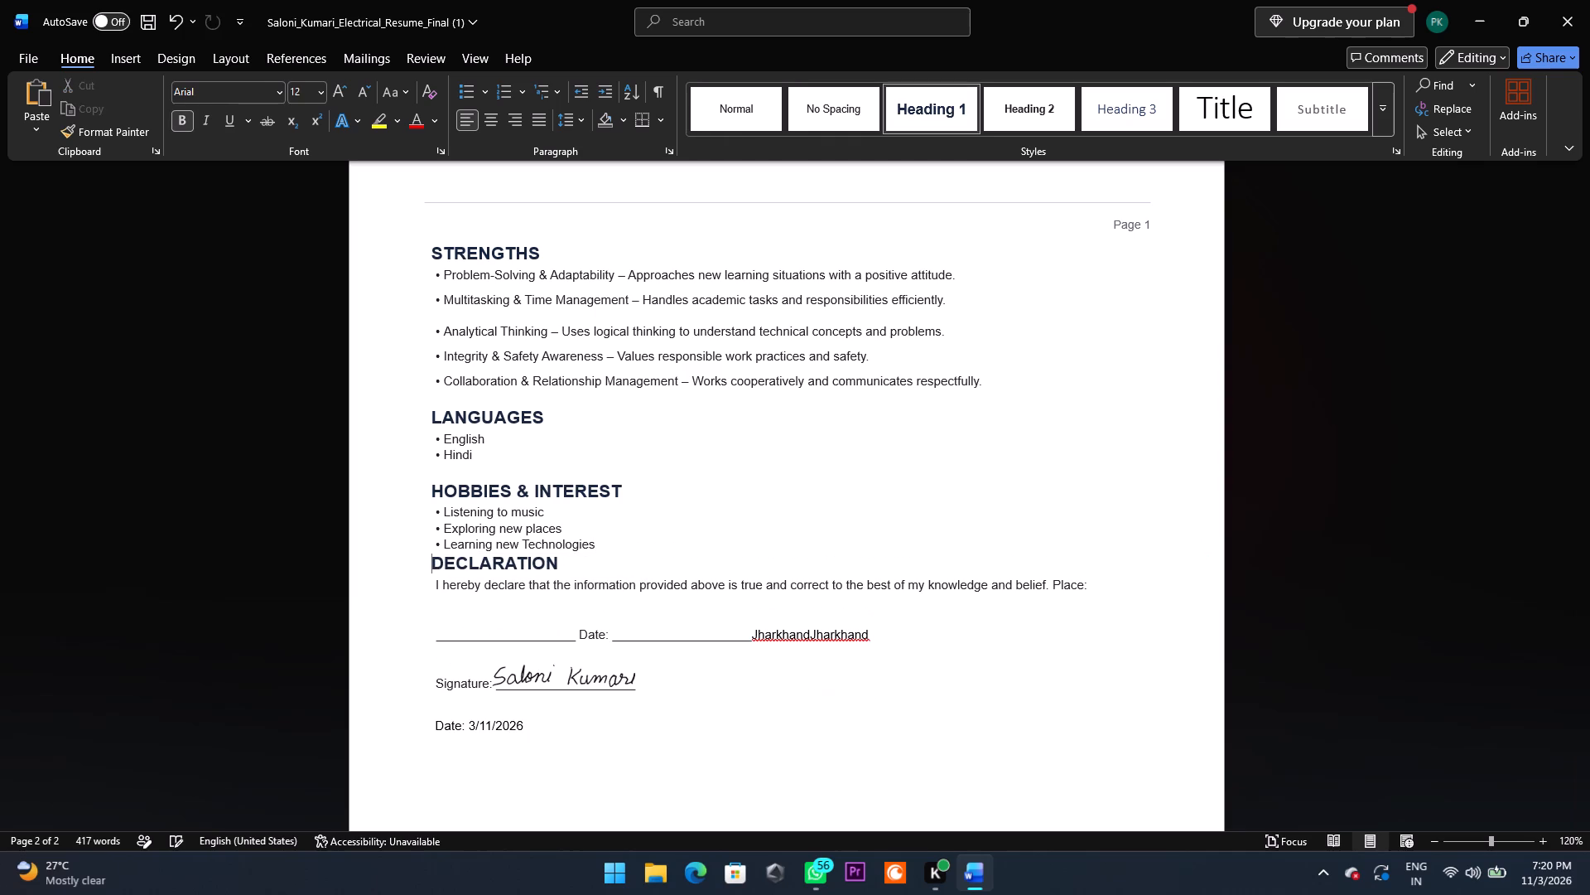
Insert a blank line between the "Learning new Technologies" bullet and the DECLARATION heading.
scroll(640, 548, "down", 2)
scroll(641, 612, "up", 1)
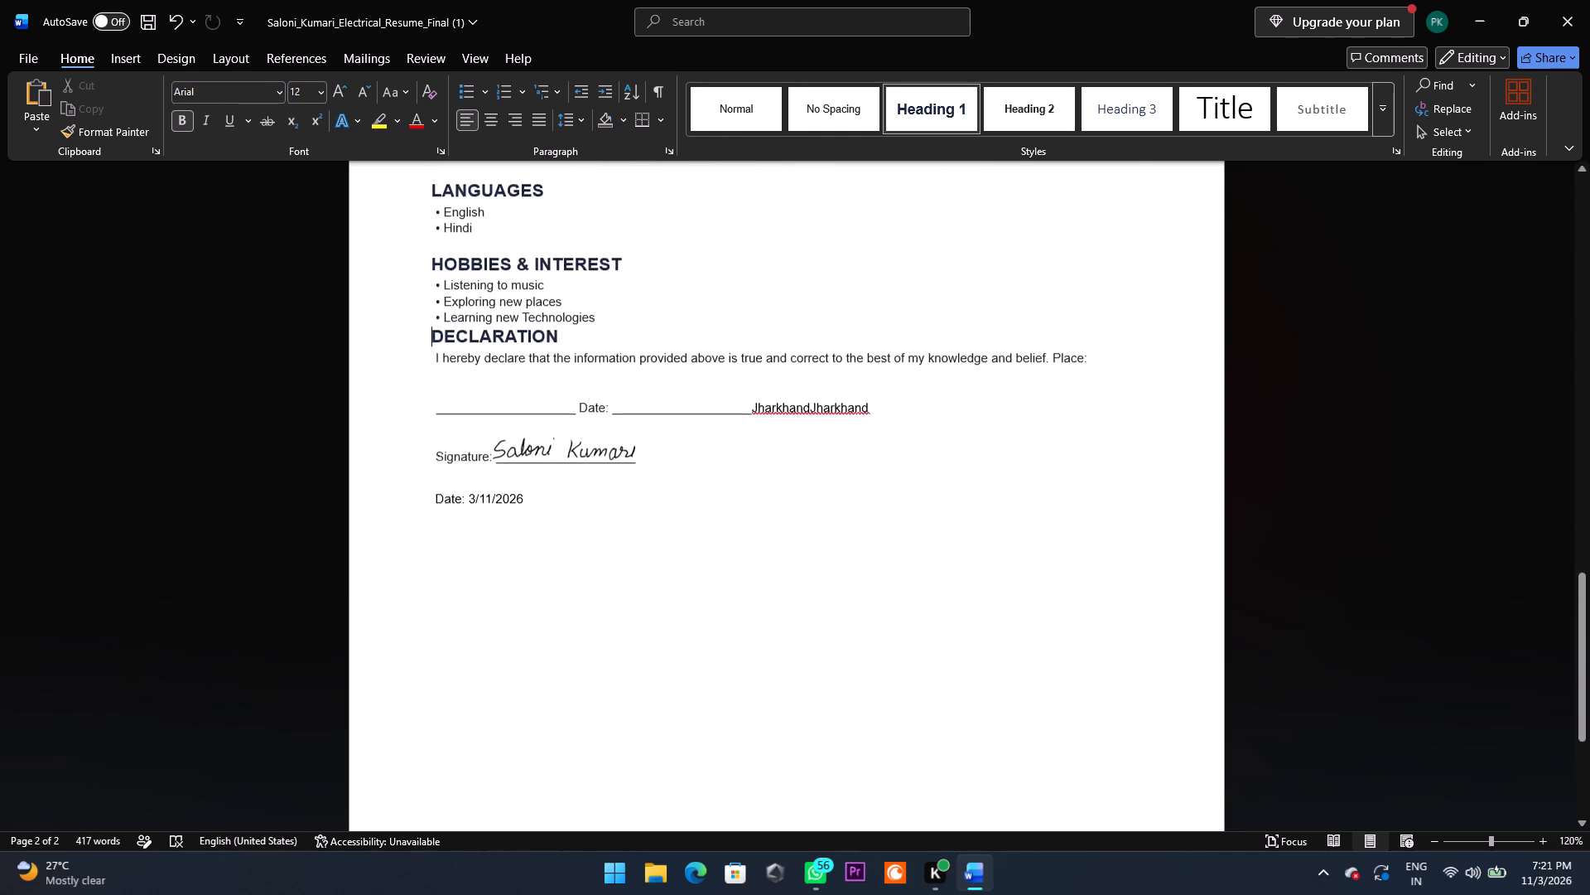
scroll(641, 646, "up", 1)
scroll(641, 646, "right", 1)
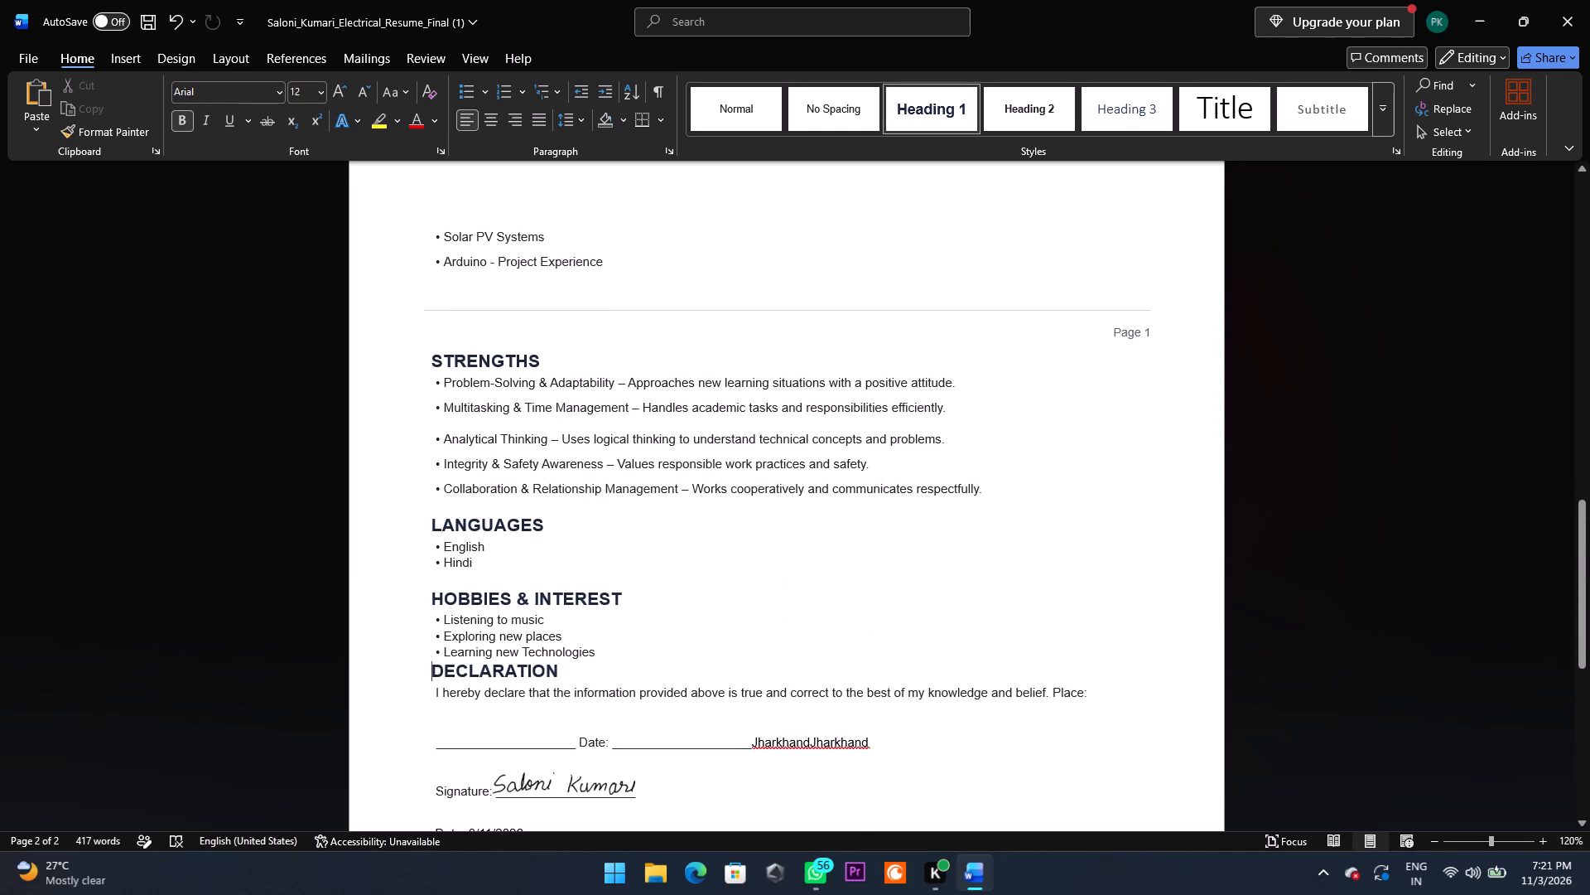
key("Return")
Review the résumé's layout from the strengths and technical skills back up to the name and contact header on the first page.
scroll(641, 646, "up", 2)
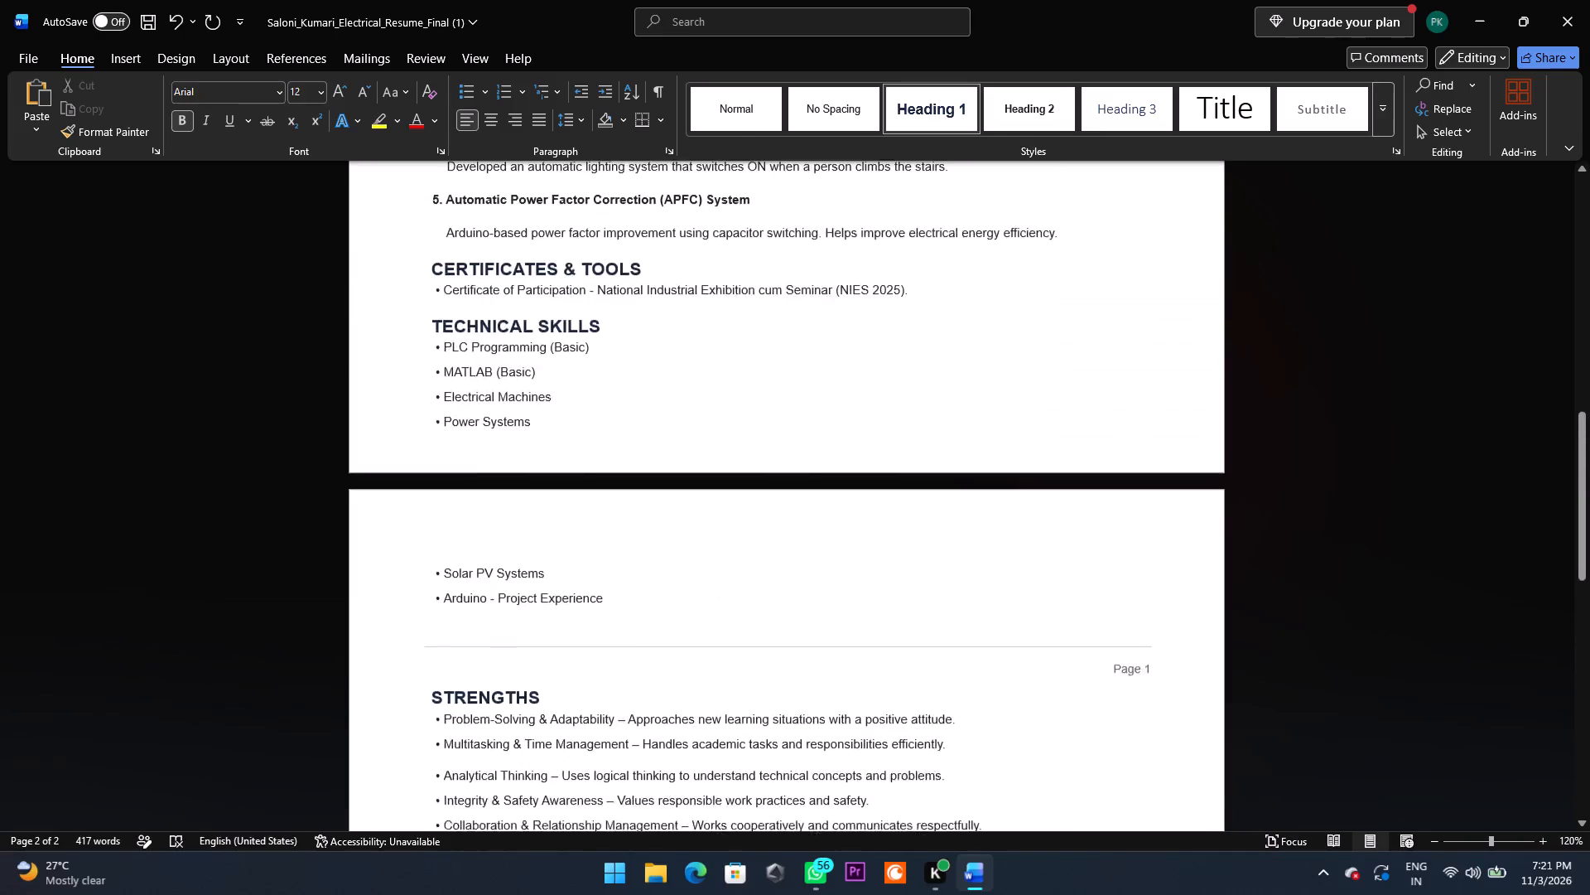
scroll(641, 646, "up", 1)
scroll(641, 646, "right", 1)
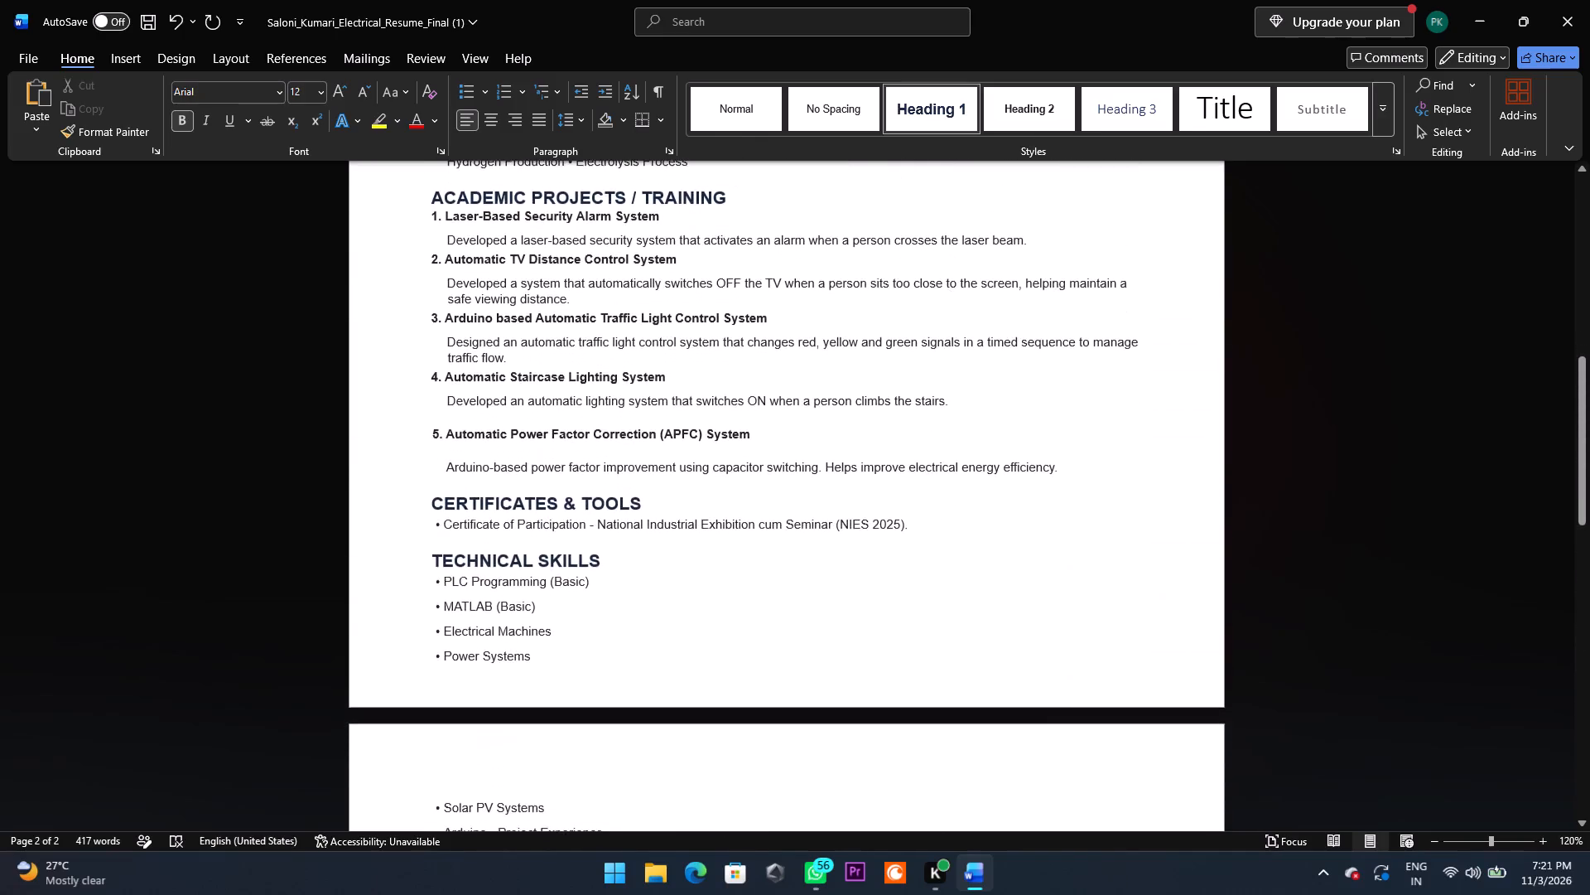
scroll(641, 646, "right", 1)
scroll(641, 646, "up", 1)
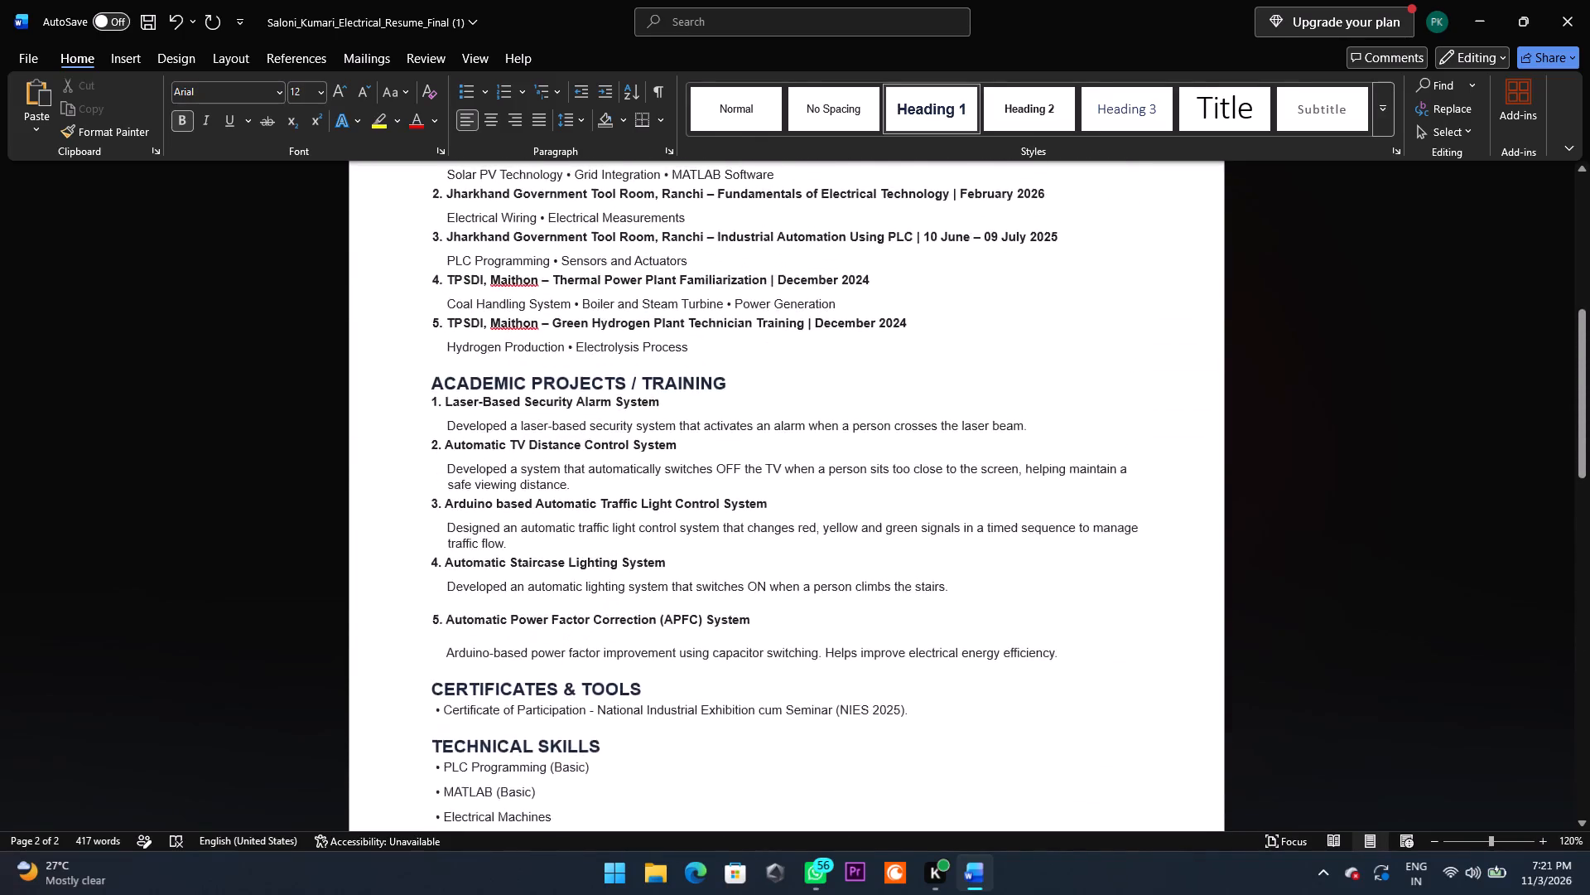
scroll(641, 646, "up", 2)
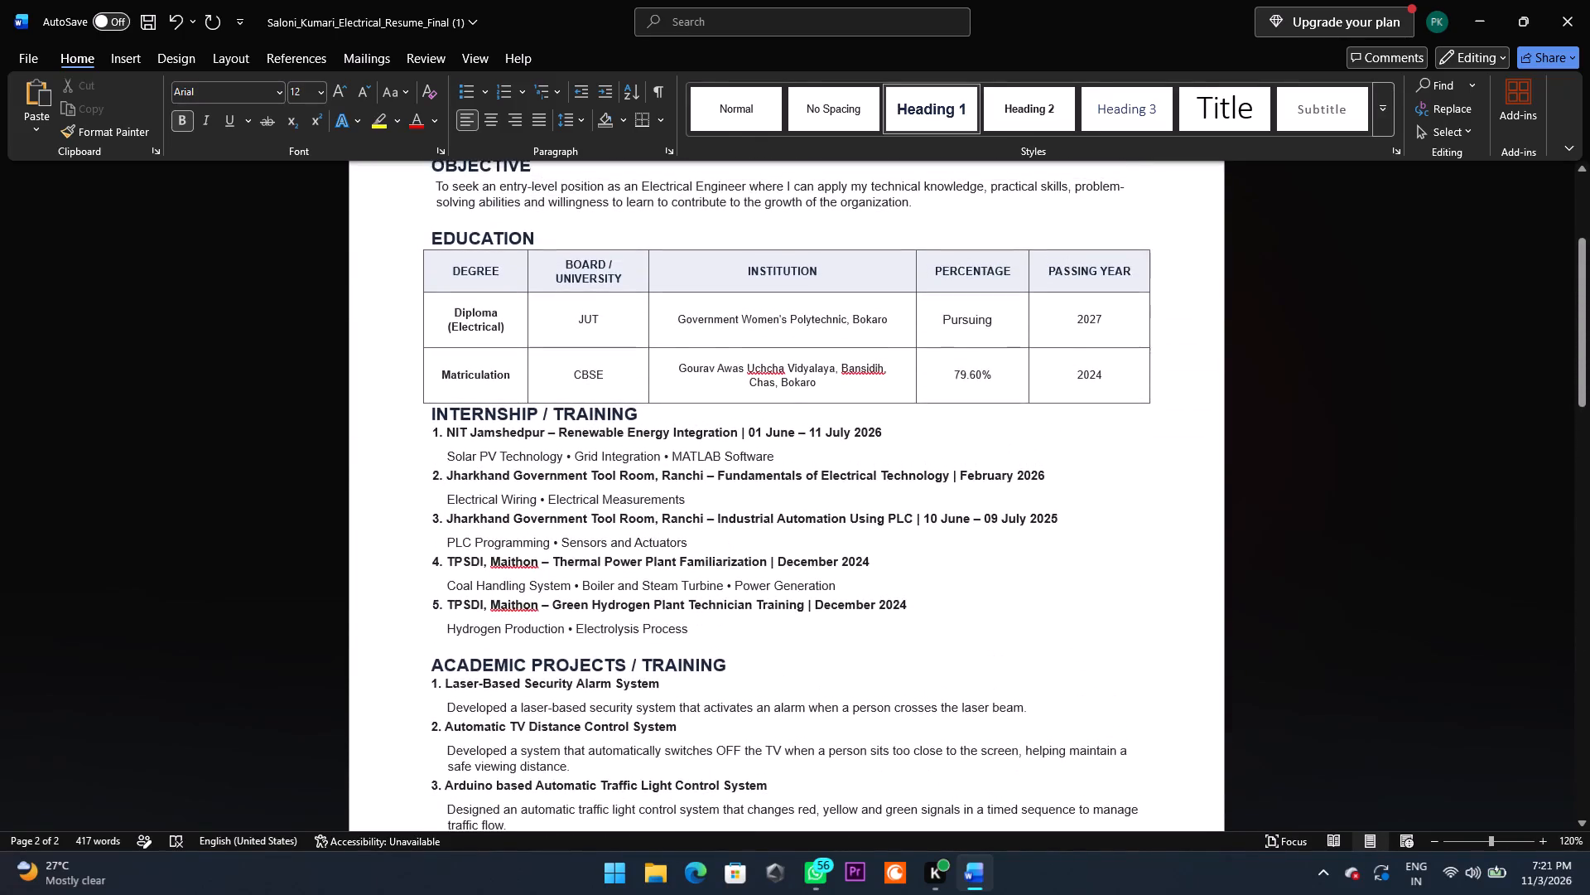
scroll(641, 646, "up", 2)
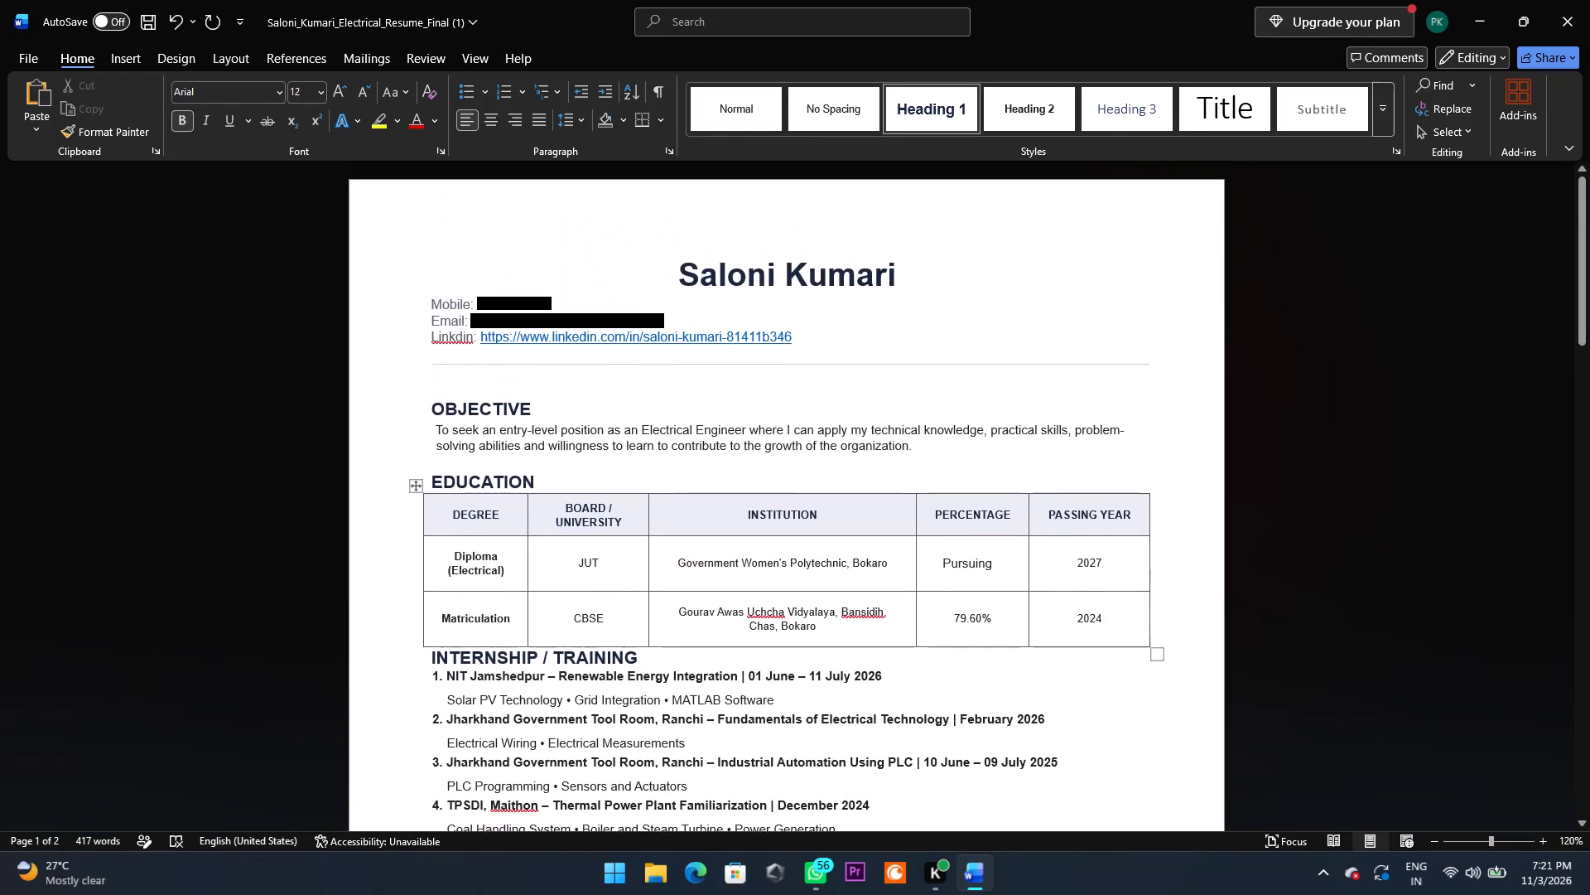
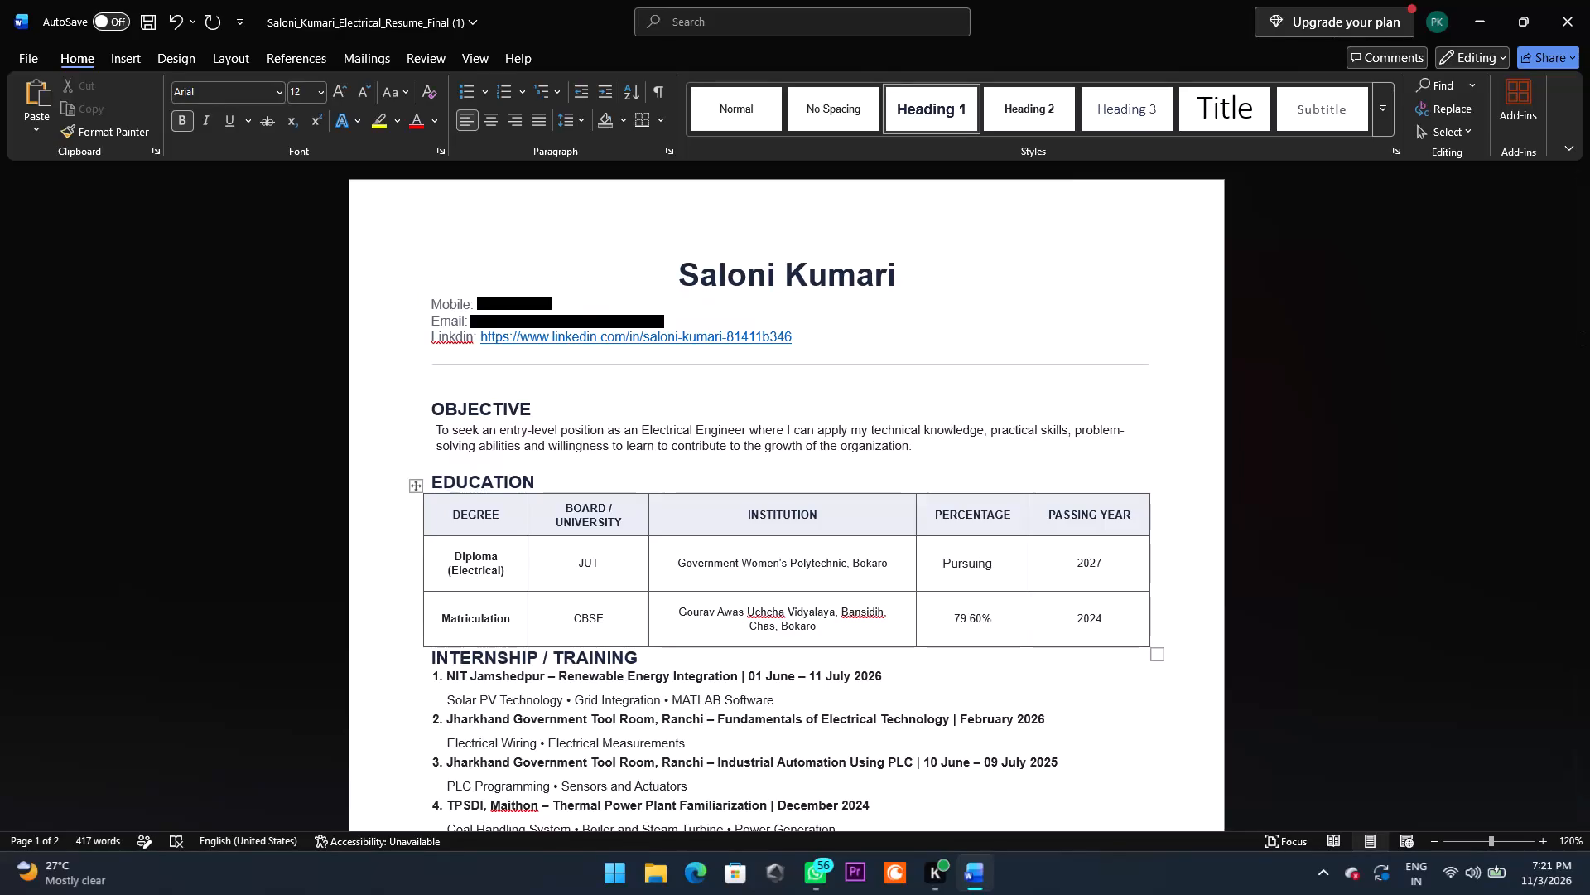
Review the résumé's layout from the header and education table through the internships and academic projects to the technical skills across the page break.
scroll(672, 613, "down", 1, "ctrl")
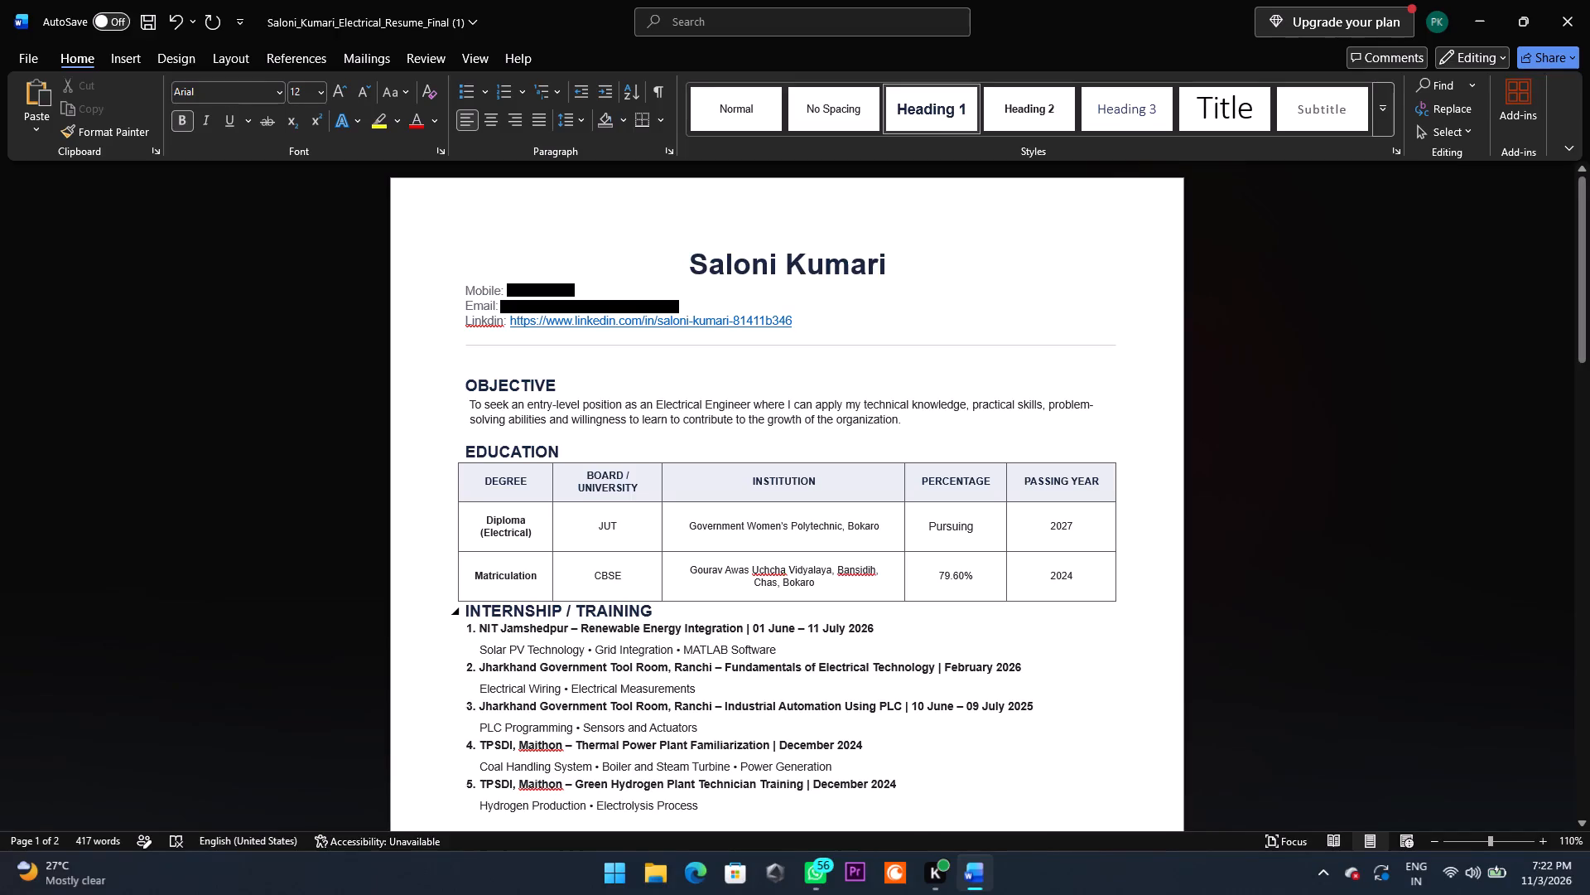
scroll(788, 486, "down", 1)
scroll(788, 486, "right", 1)
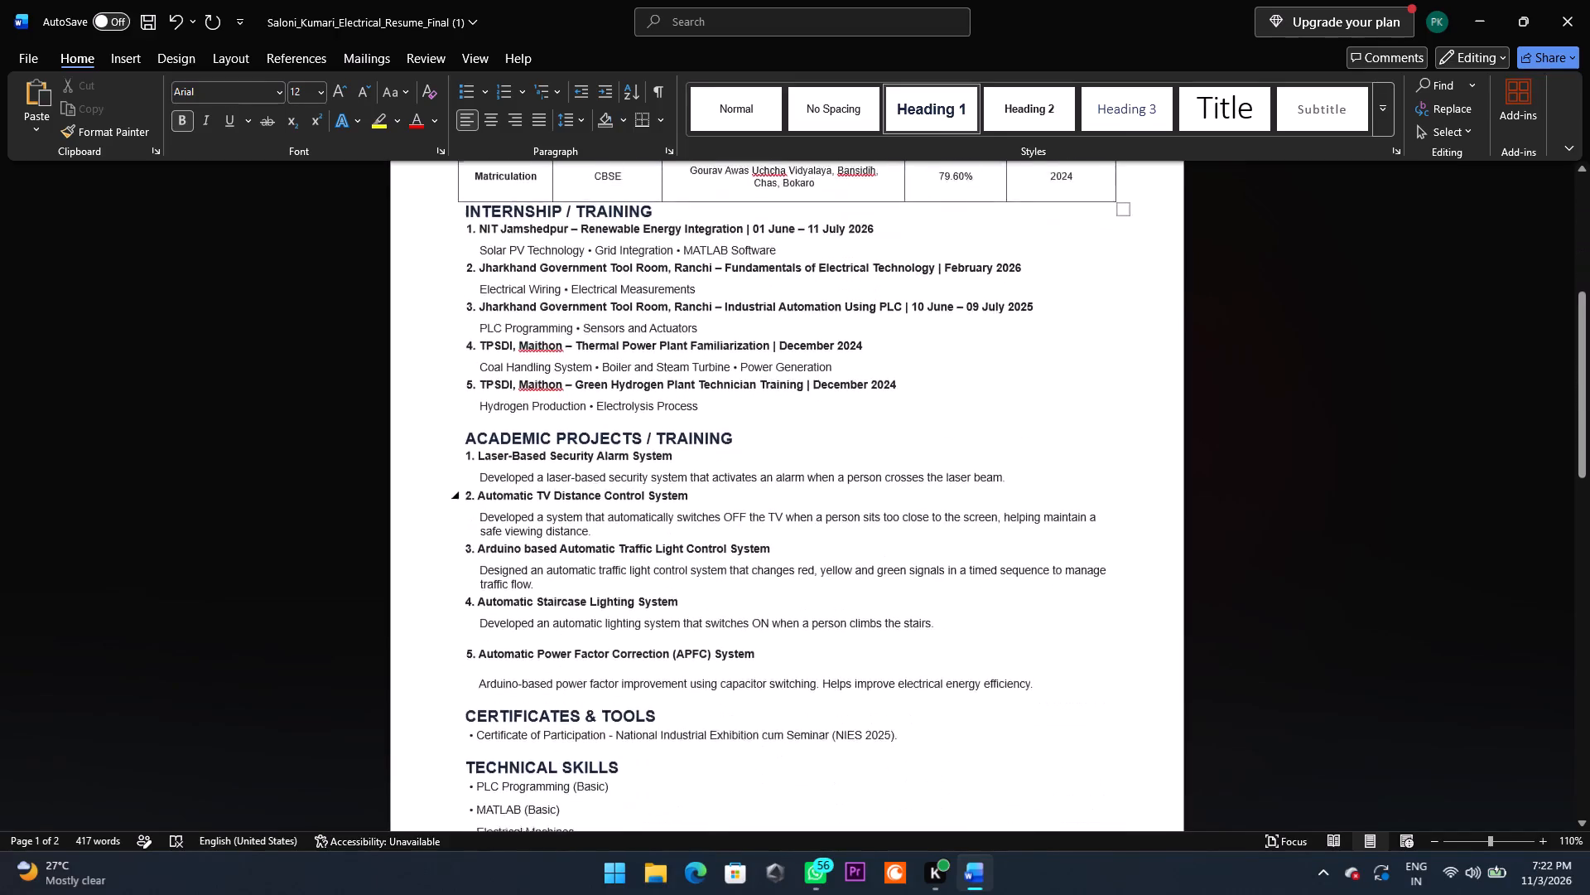
scroll(788, 486, "right", 2)
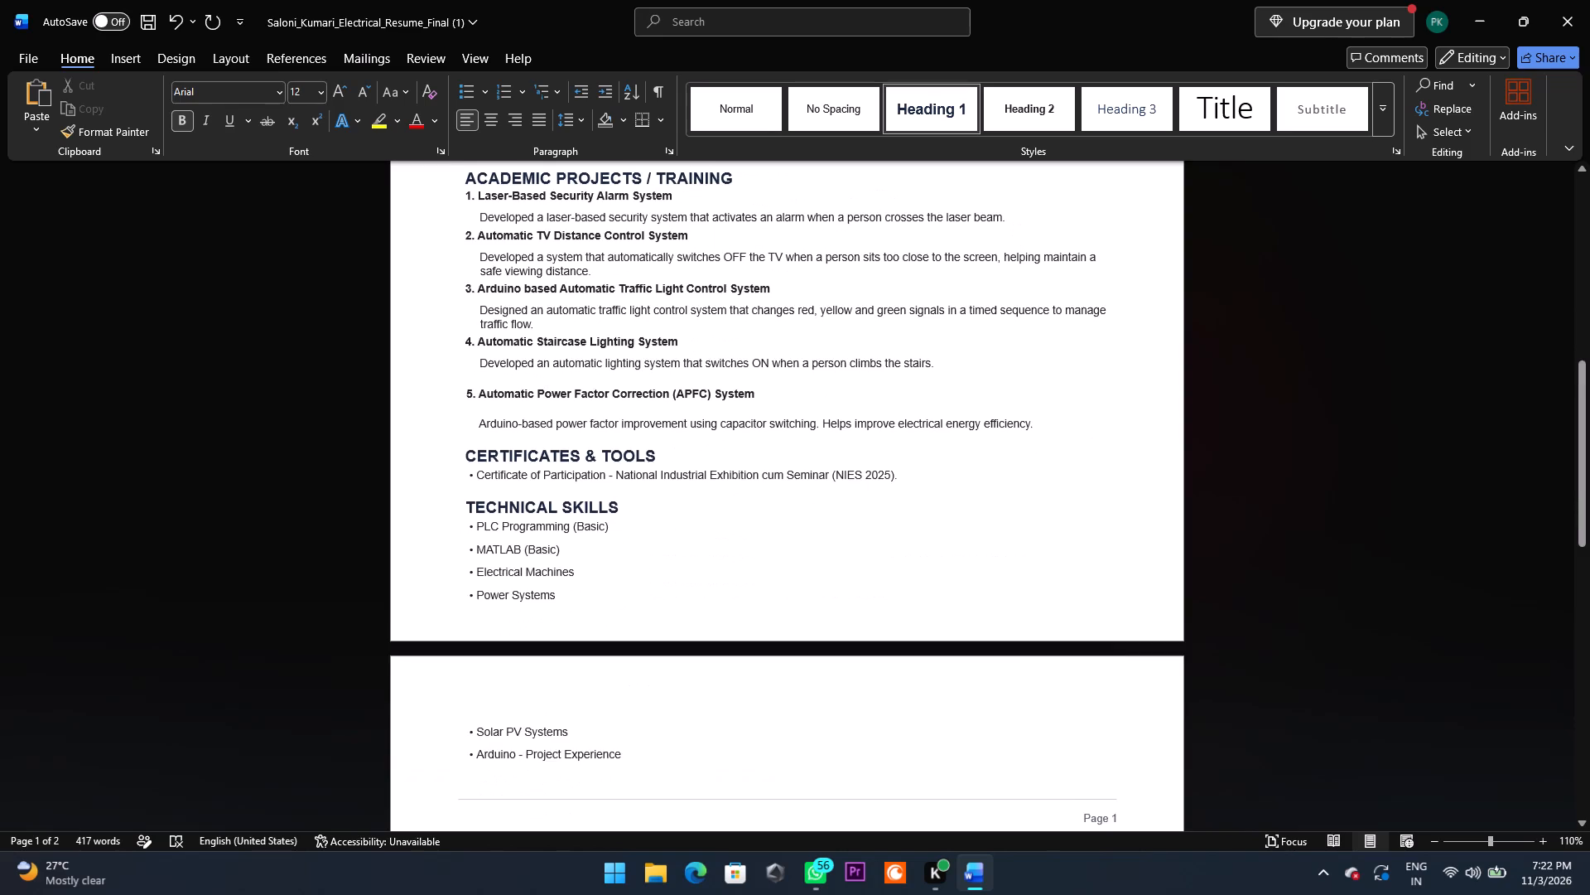
scroll(788, 486, "up", 1)
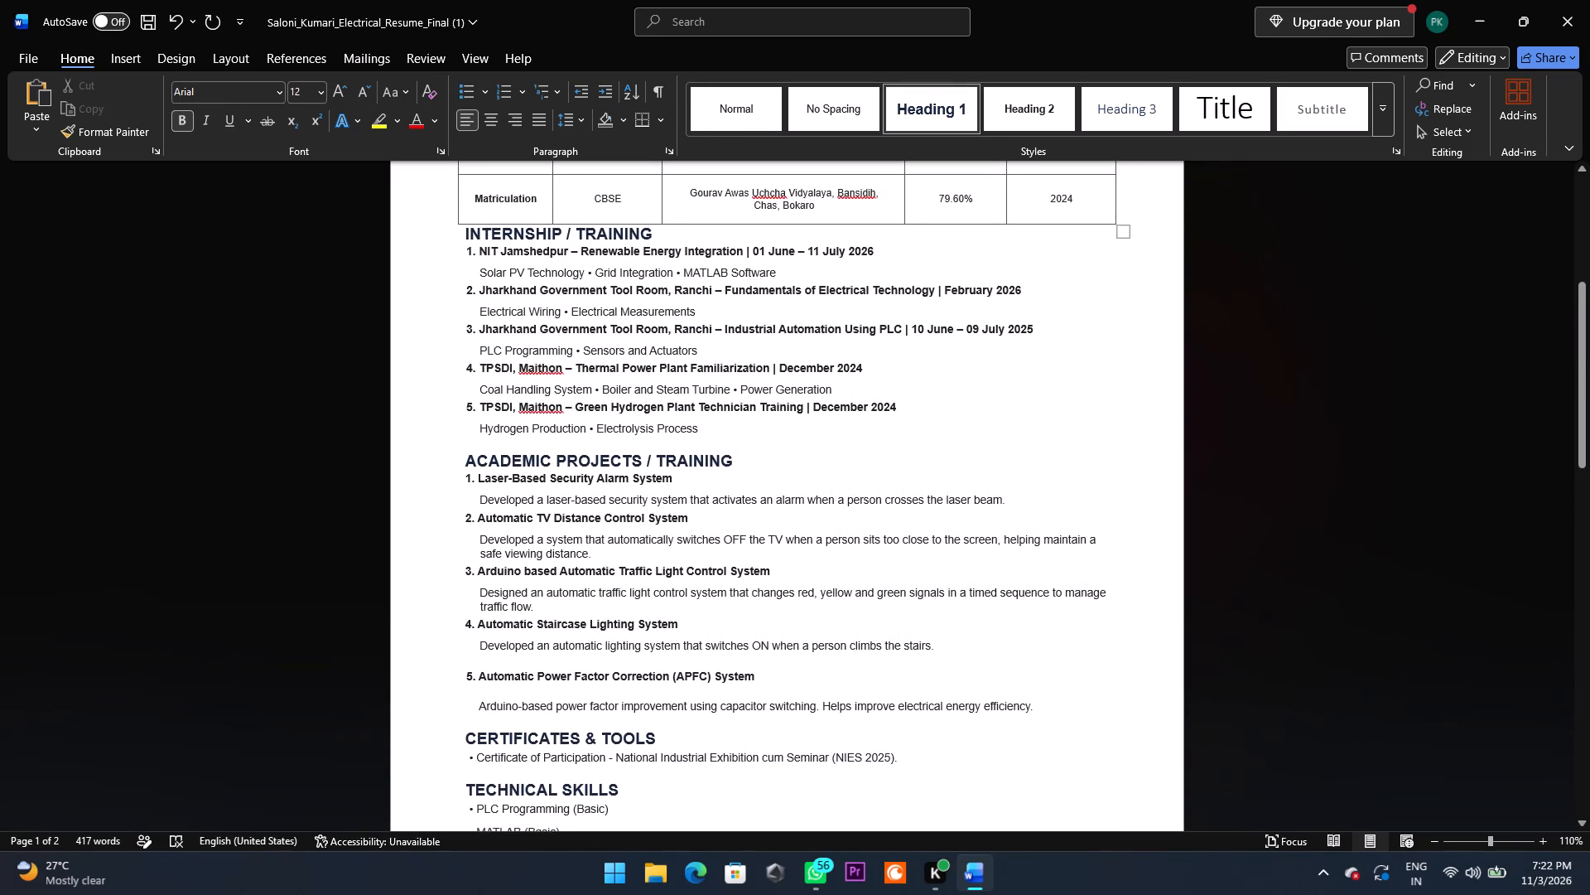
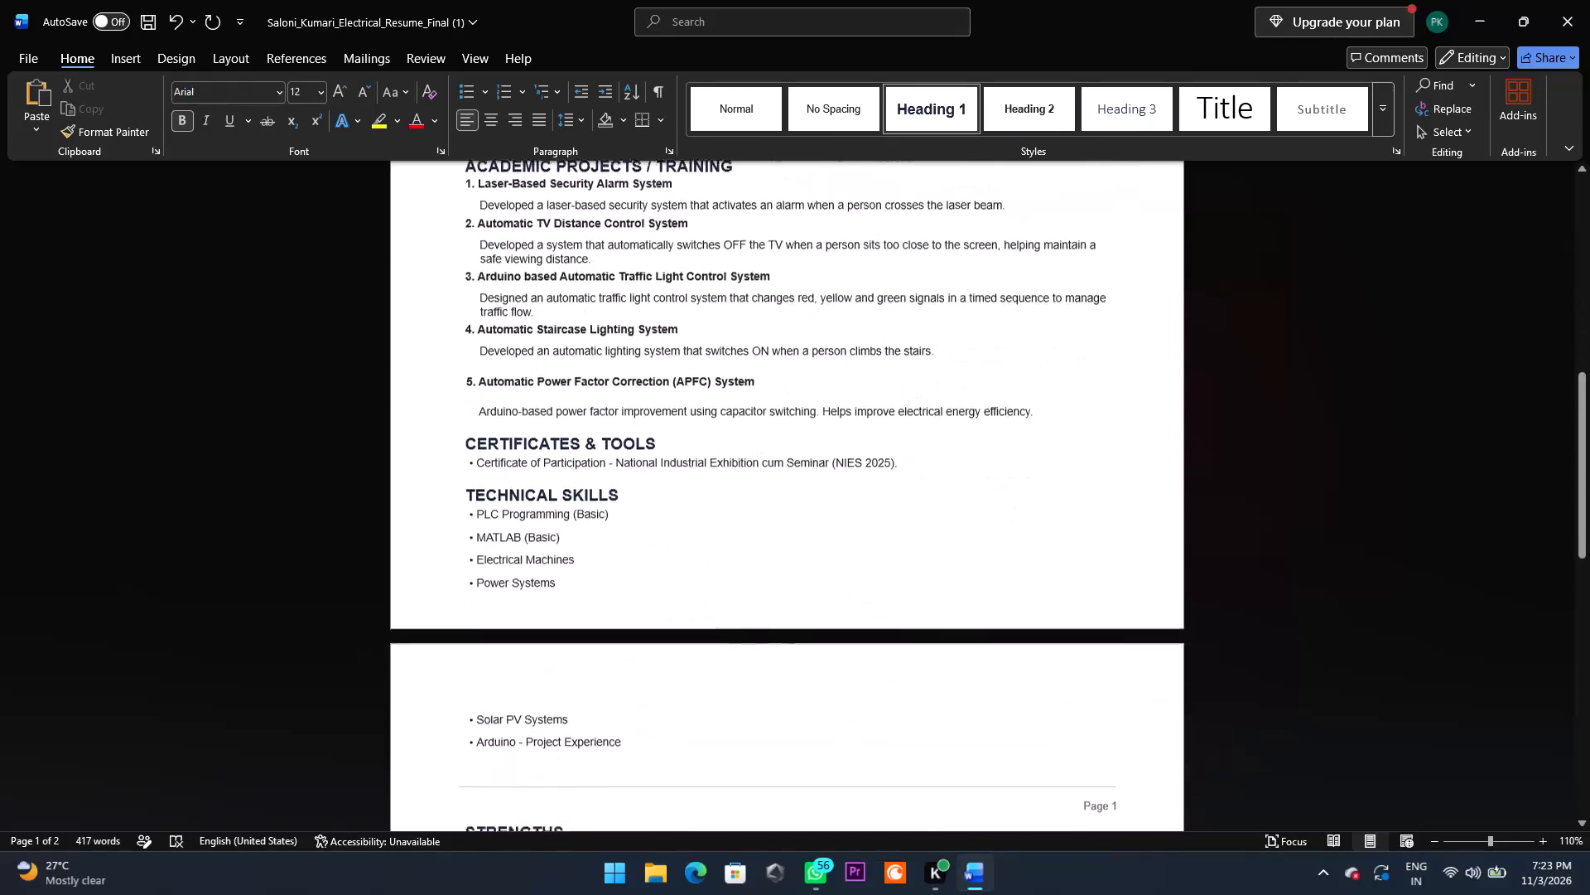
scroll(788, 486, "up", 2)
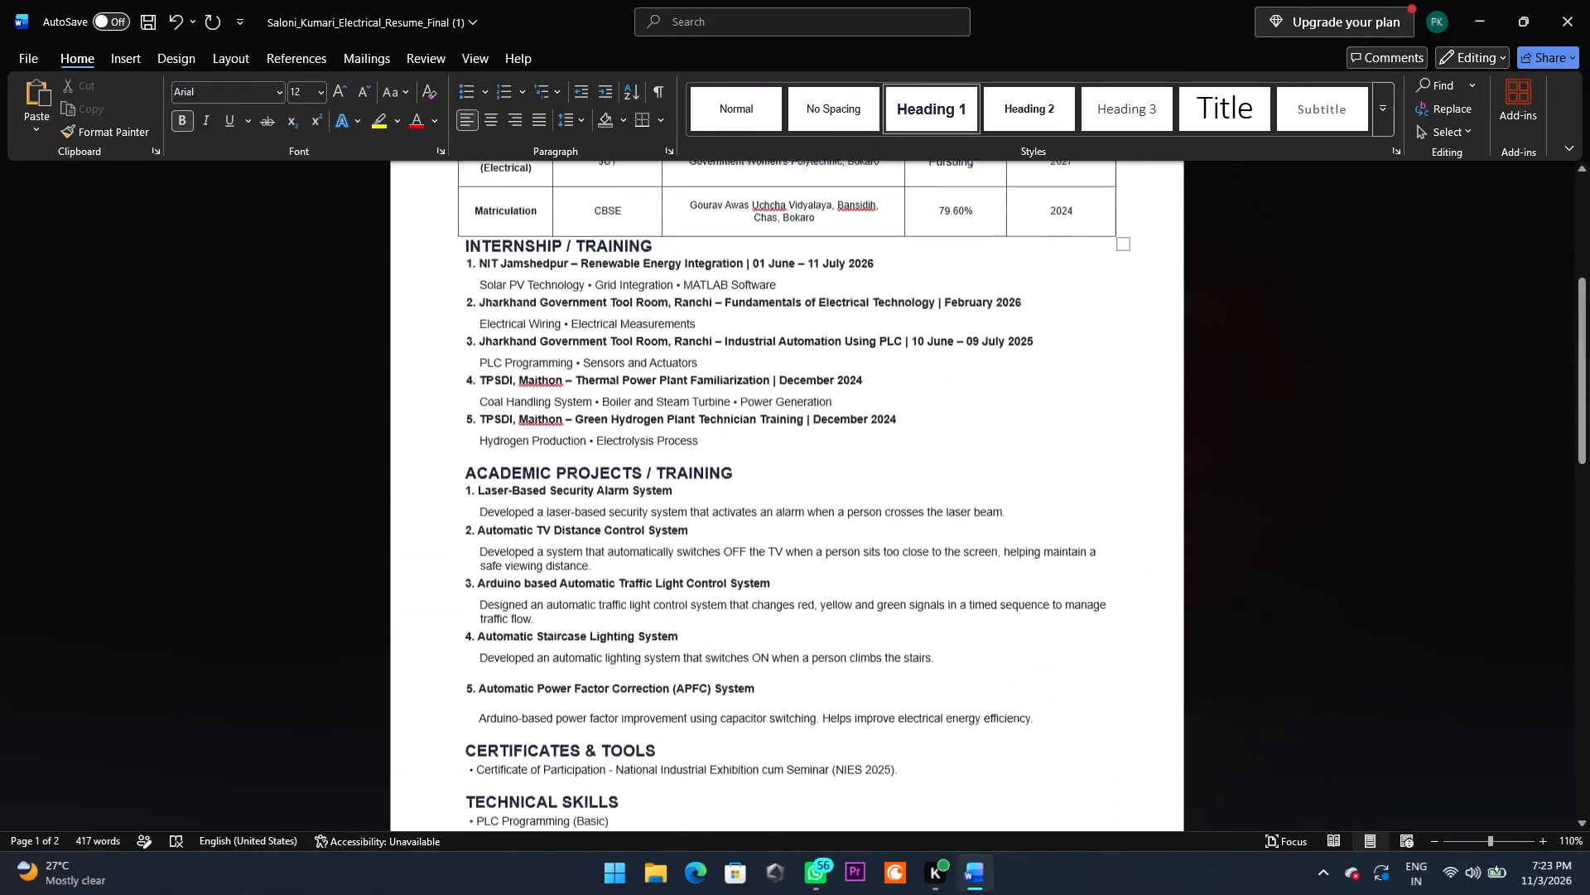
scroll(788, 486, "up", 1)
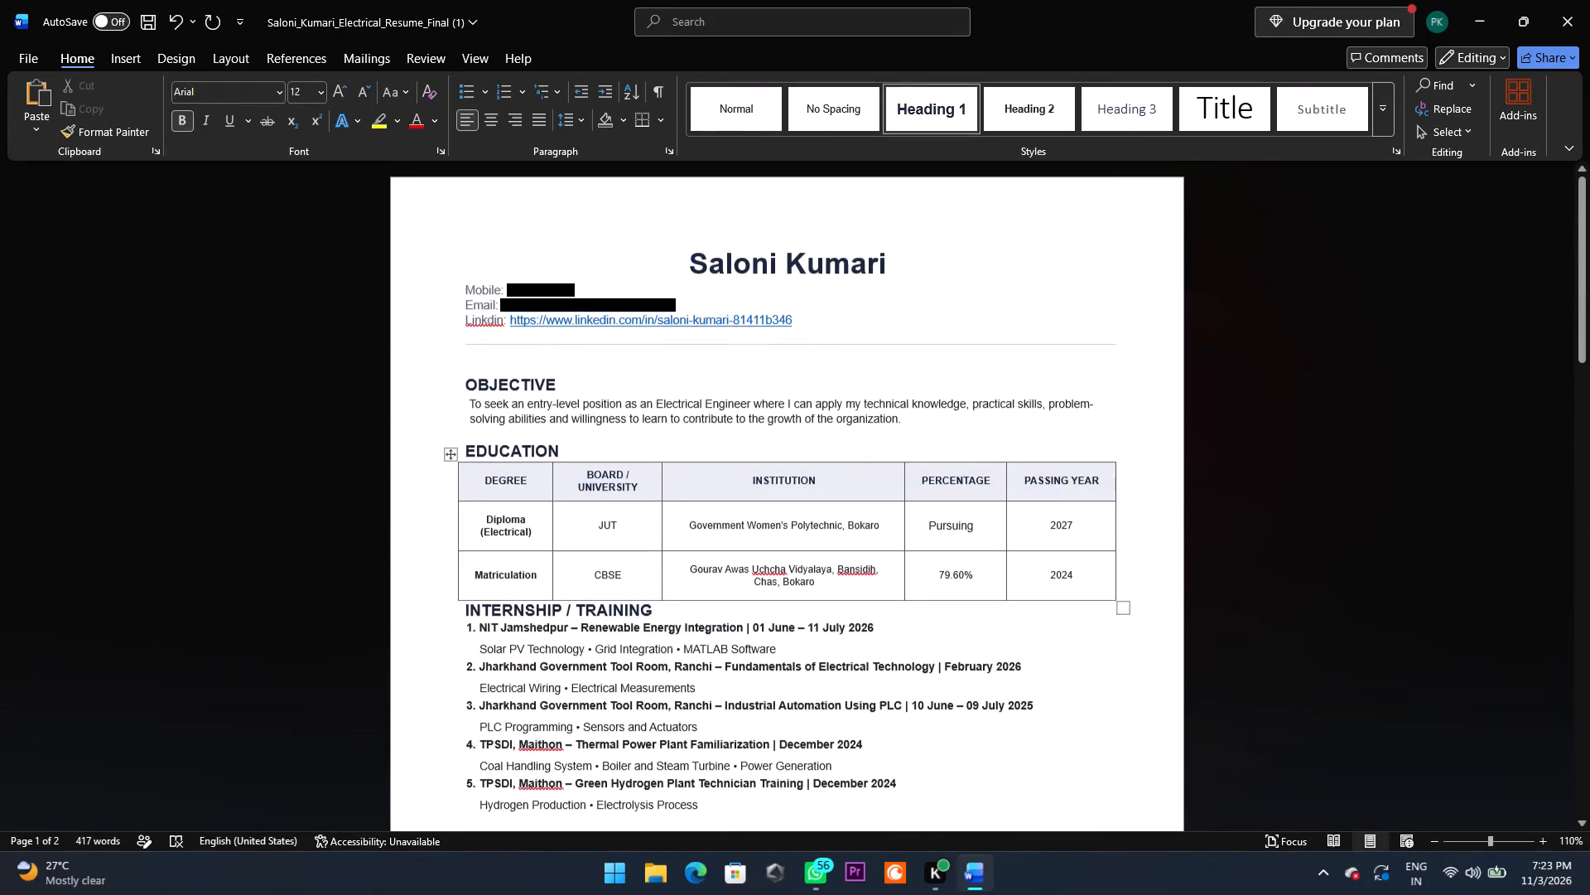
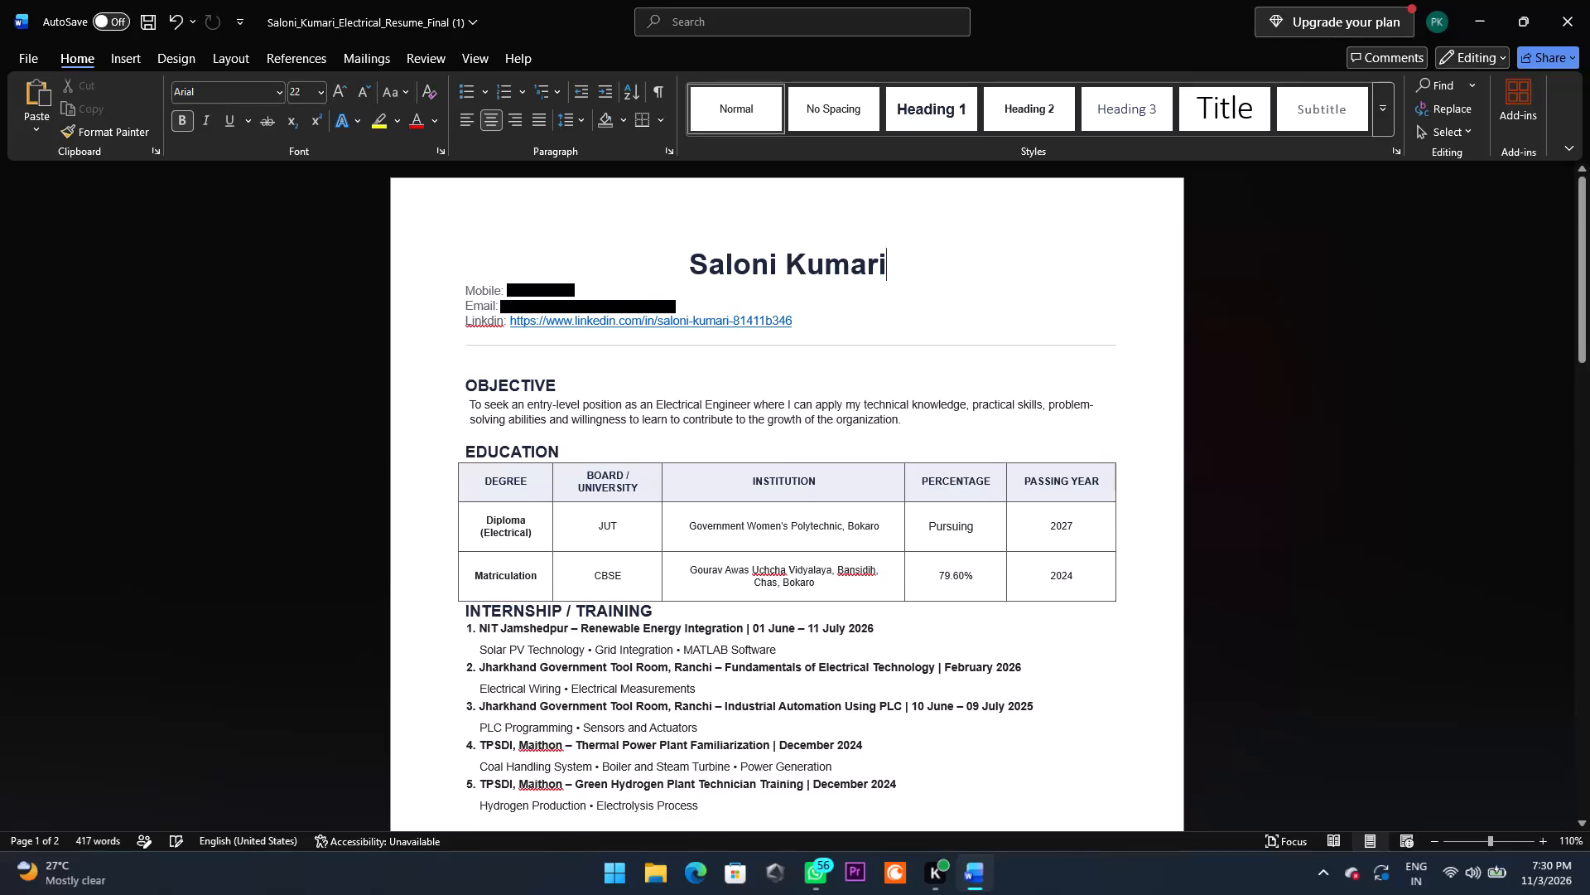
Add a new line beneath the name heading and paste the copied text "electrical engineering" into it.
key("Return")
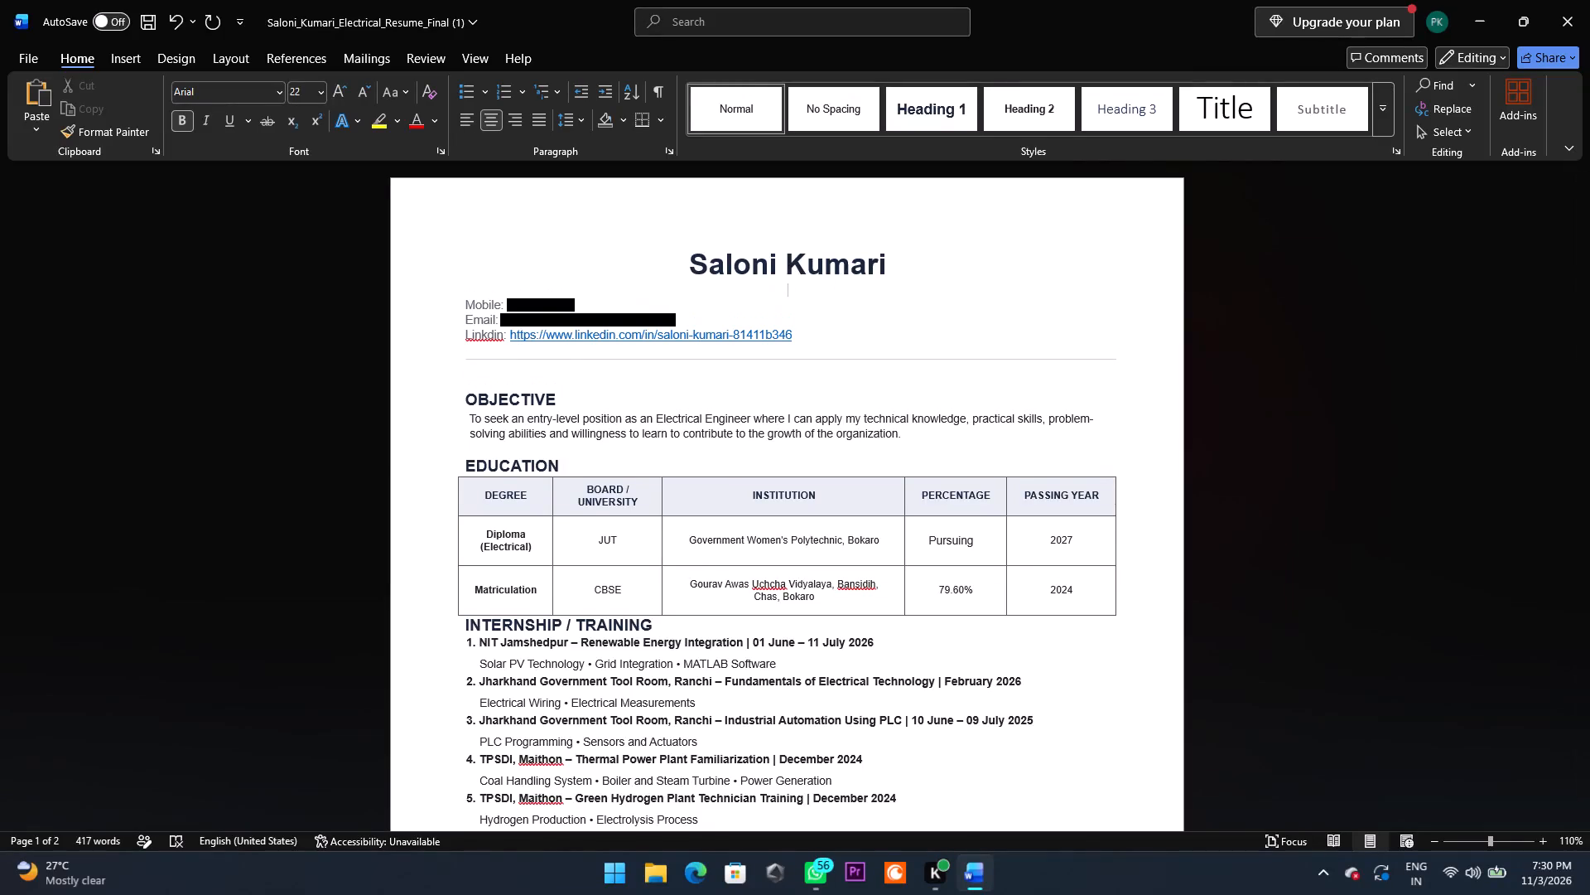
key("ctrl+v")
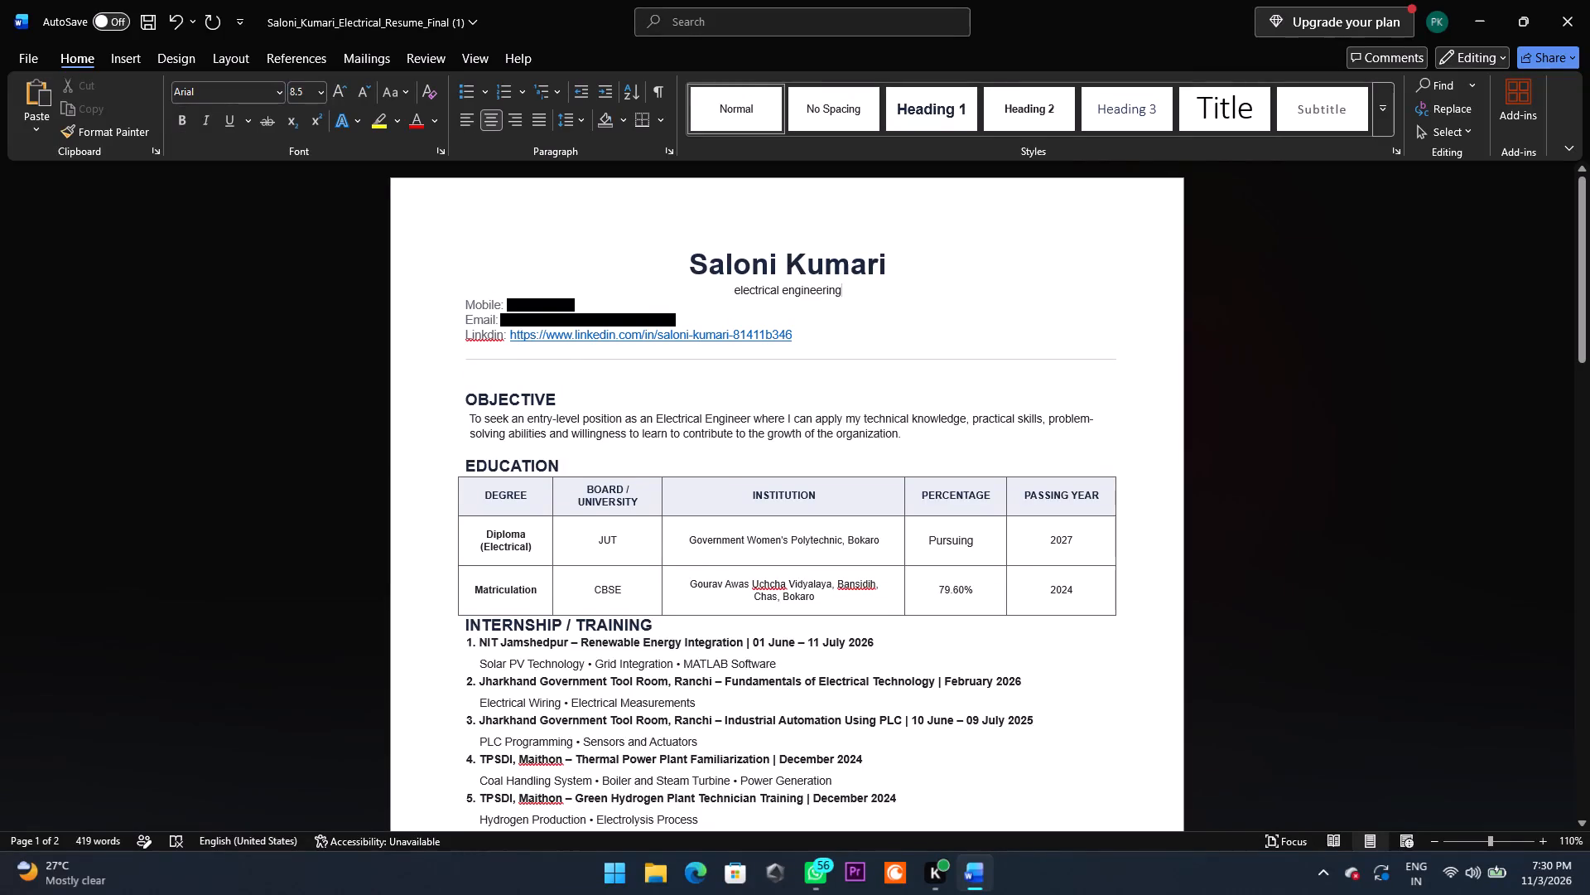
Format the "electrical engineering" line under the name as bold at font size 22.
left_click_drag(890, 269, 811, 270)
left_click(811, 270)
left_click_drag(811, 270, 886, 259)
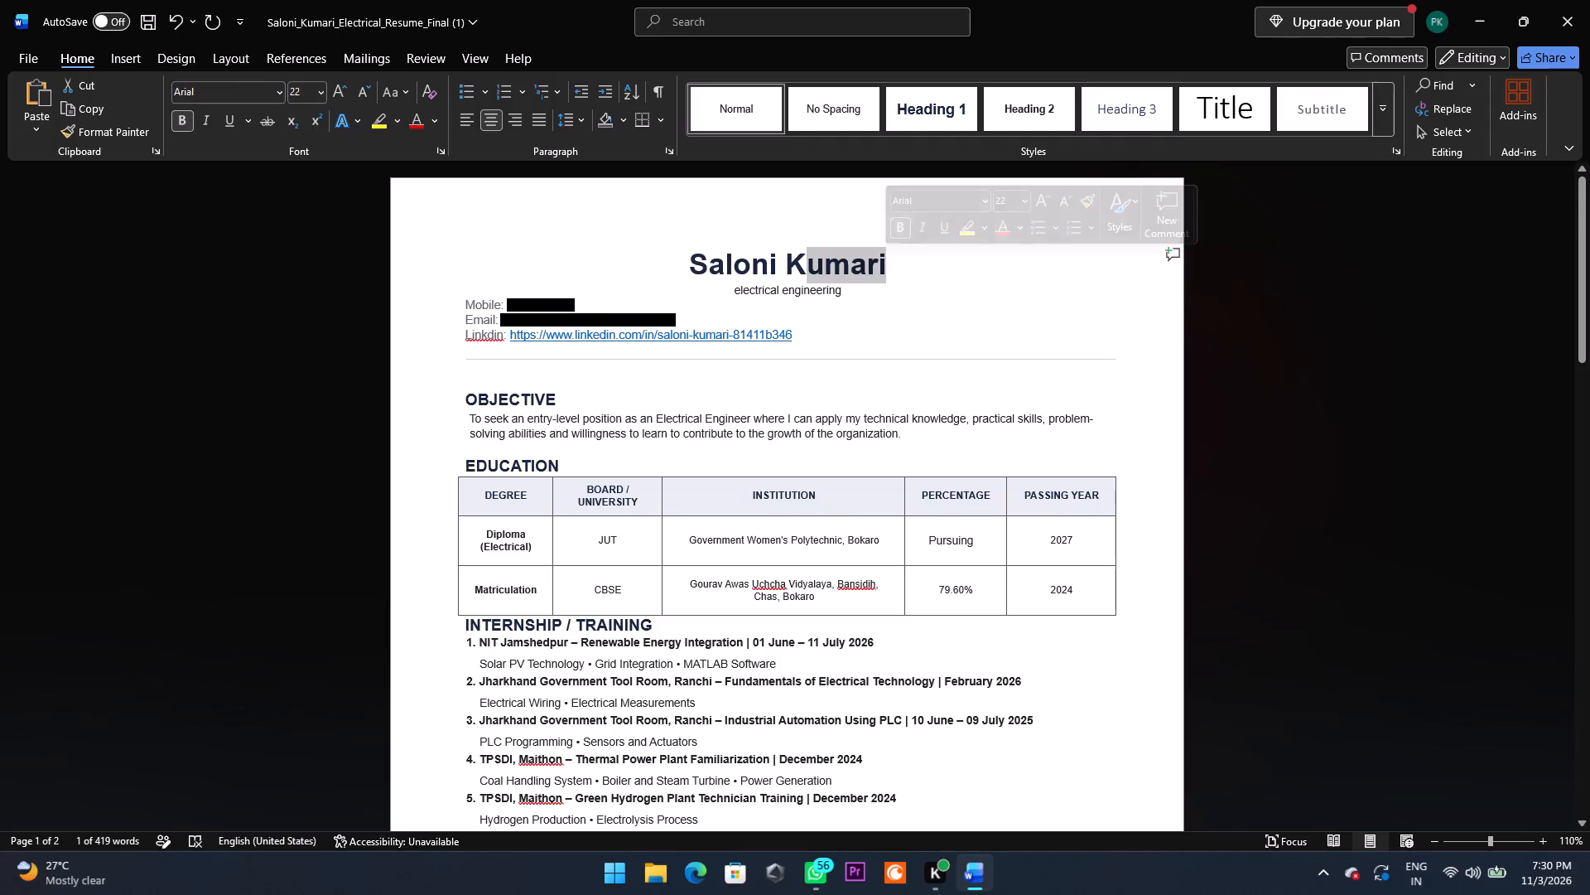
left_click_drag(849, 291, 759, 294)
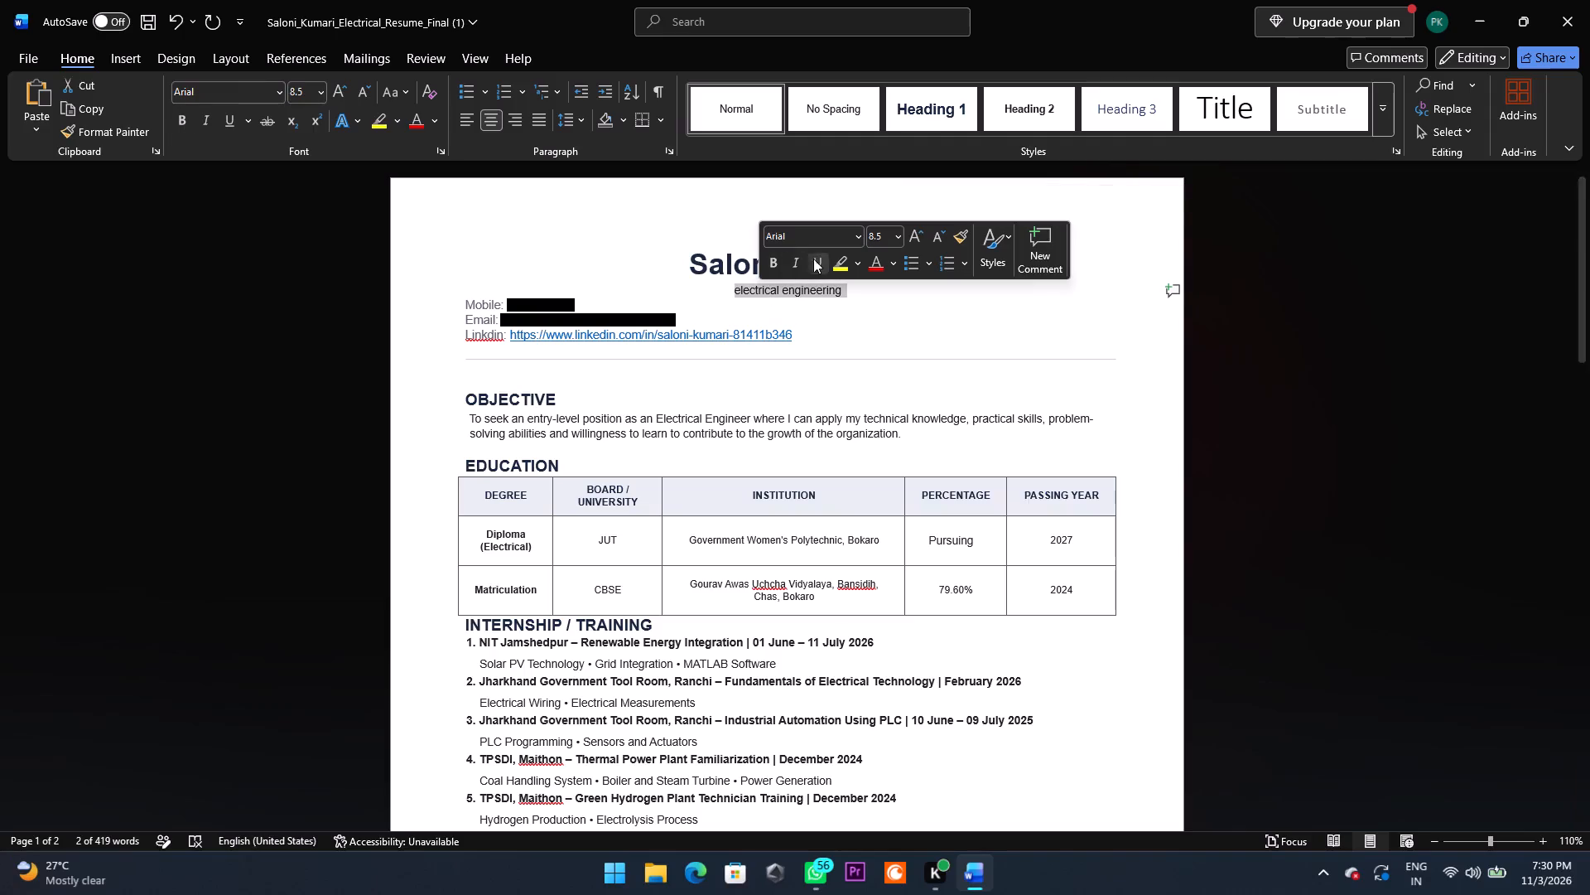
left_click(884, 230)
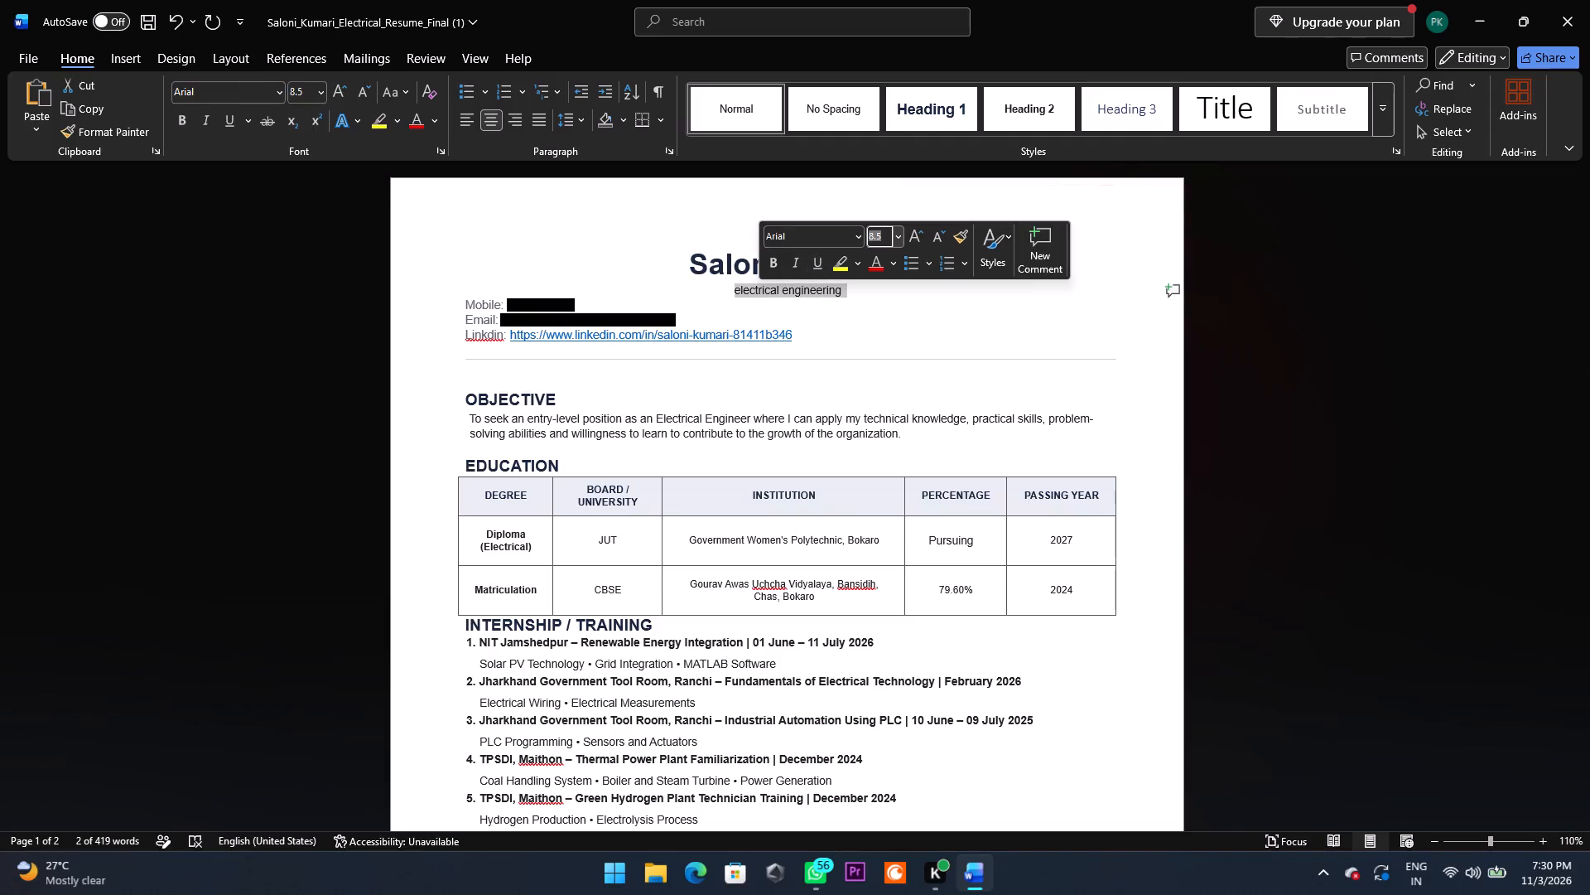
type("22")
key("Return")
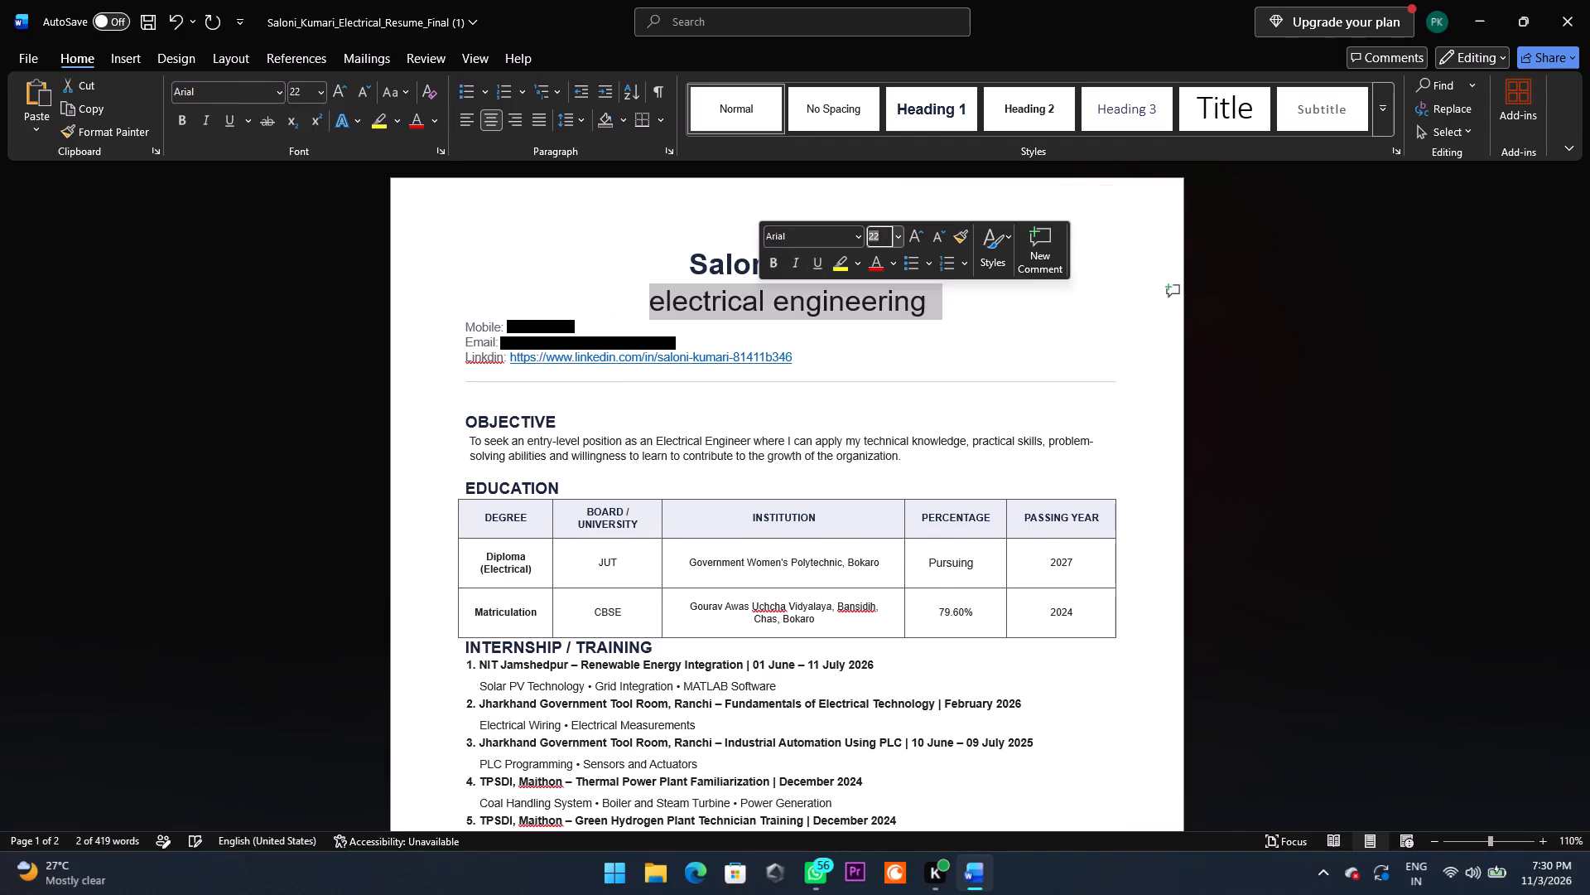
left_click(770, 259)
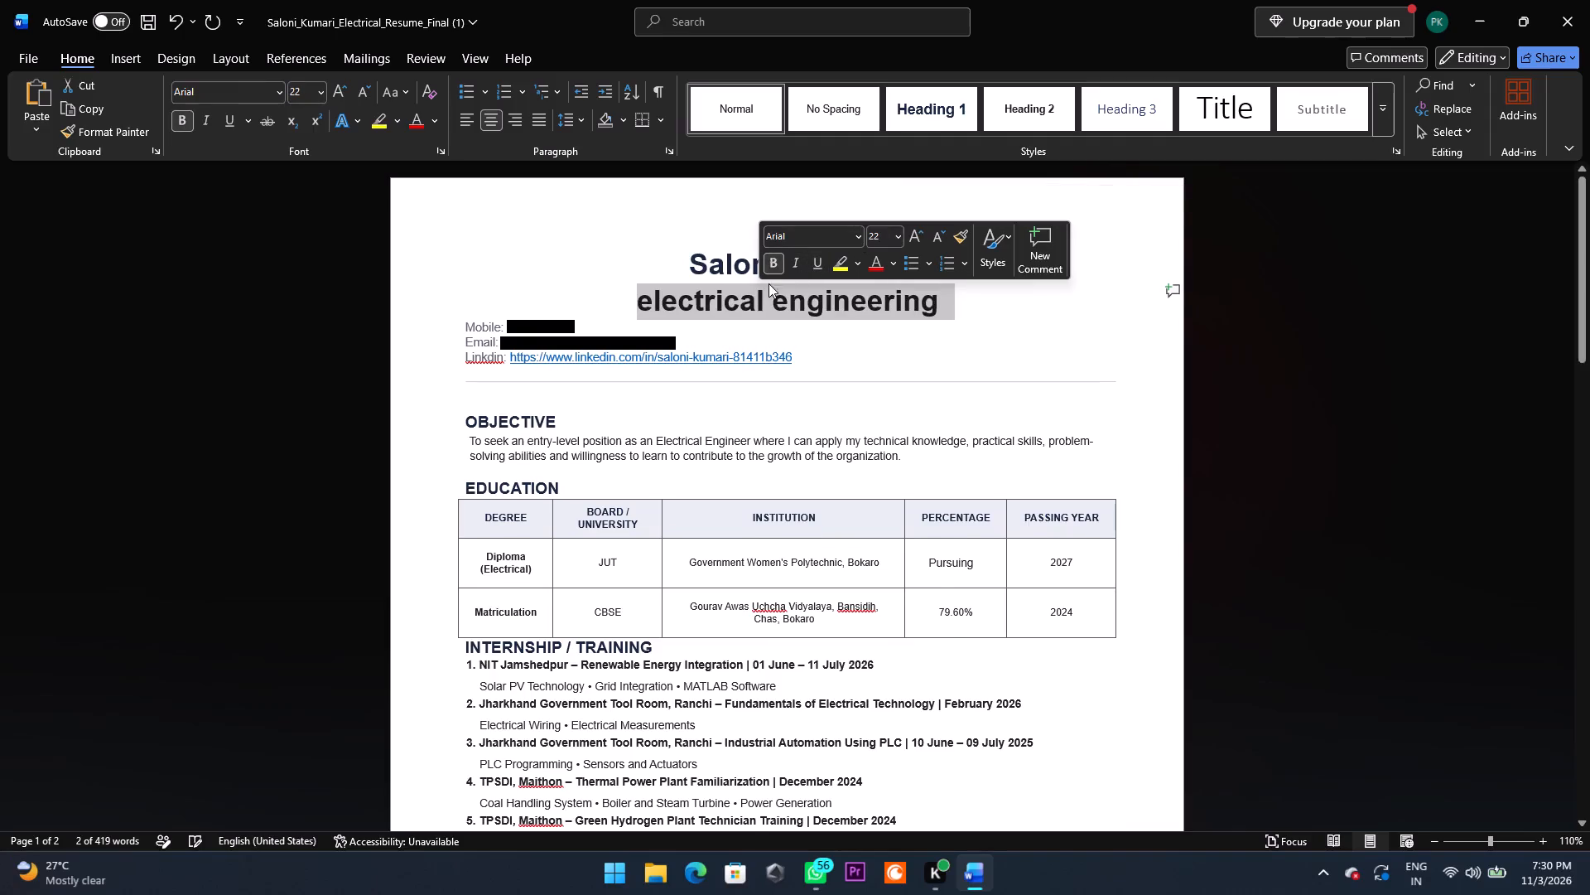
Capitalise the first letter of both words in the line under the name so it reads "Electrical Engineering".
left_click(653, 298)
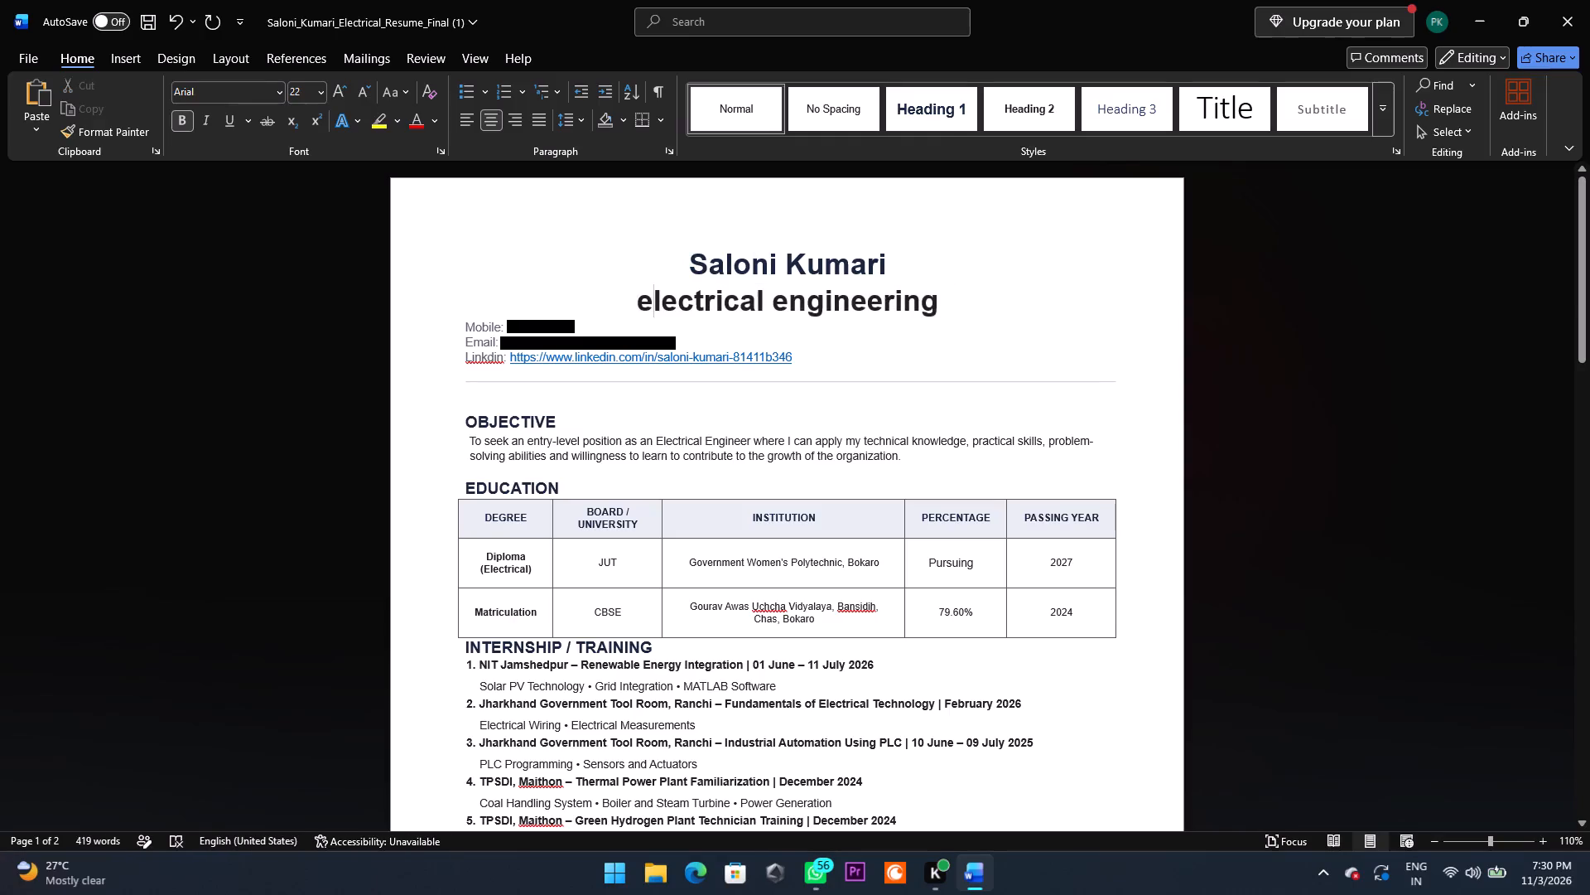
key("BackSpace")
key("shift+e")
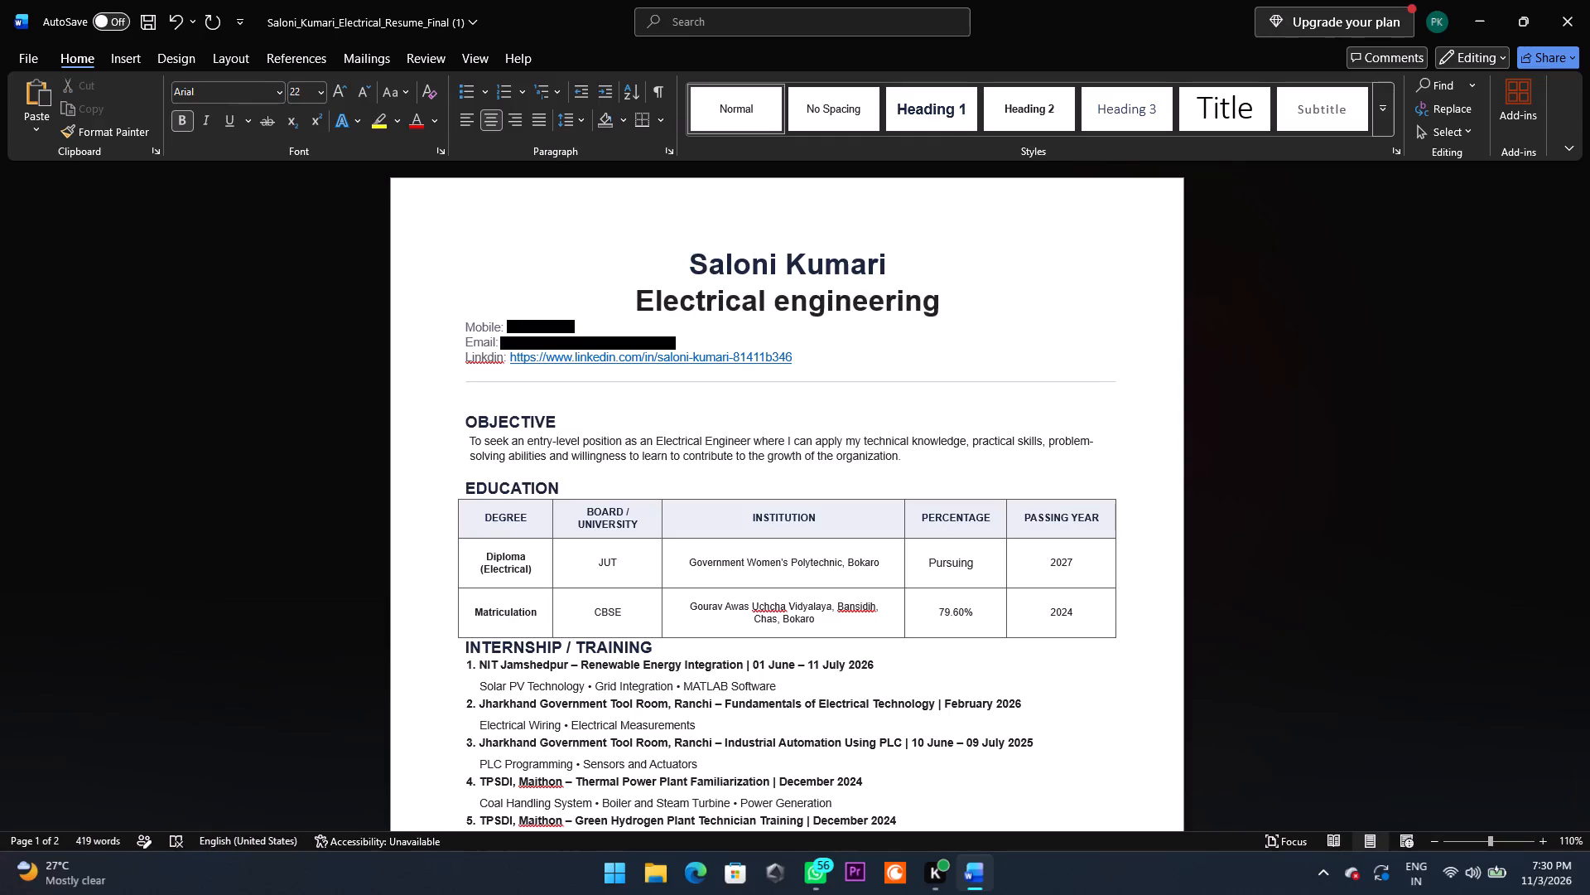
key("Right")
key("Right")
key("Right")
key("Right")
key("Right")
key("Right")
key("Right")
key("Right")
key("Right")
key("Right")
key("Right")
key("Right")
key("Right")
key("Right")
key("Right")
key("Left")
key("Left")
key("Left")
key("Left")
key("BackSpace")
key("shift+e")
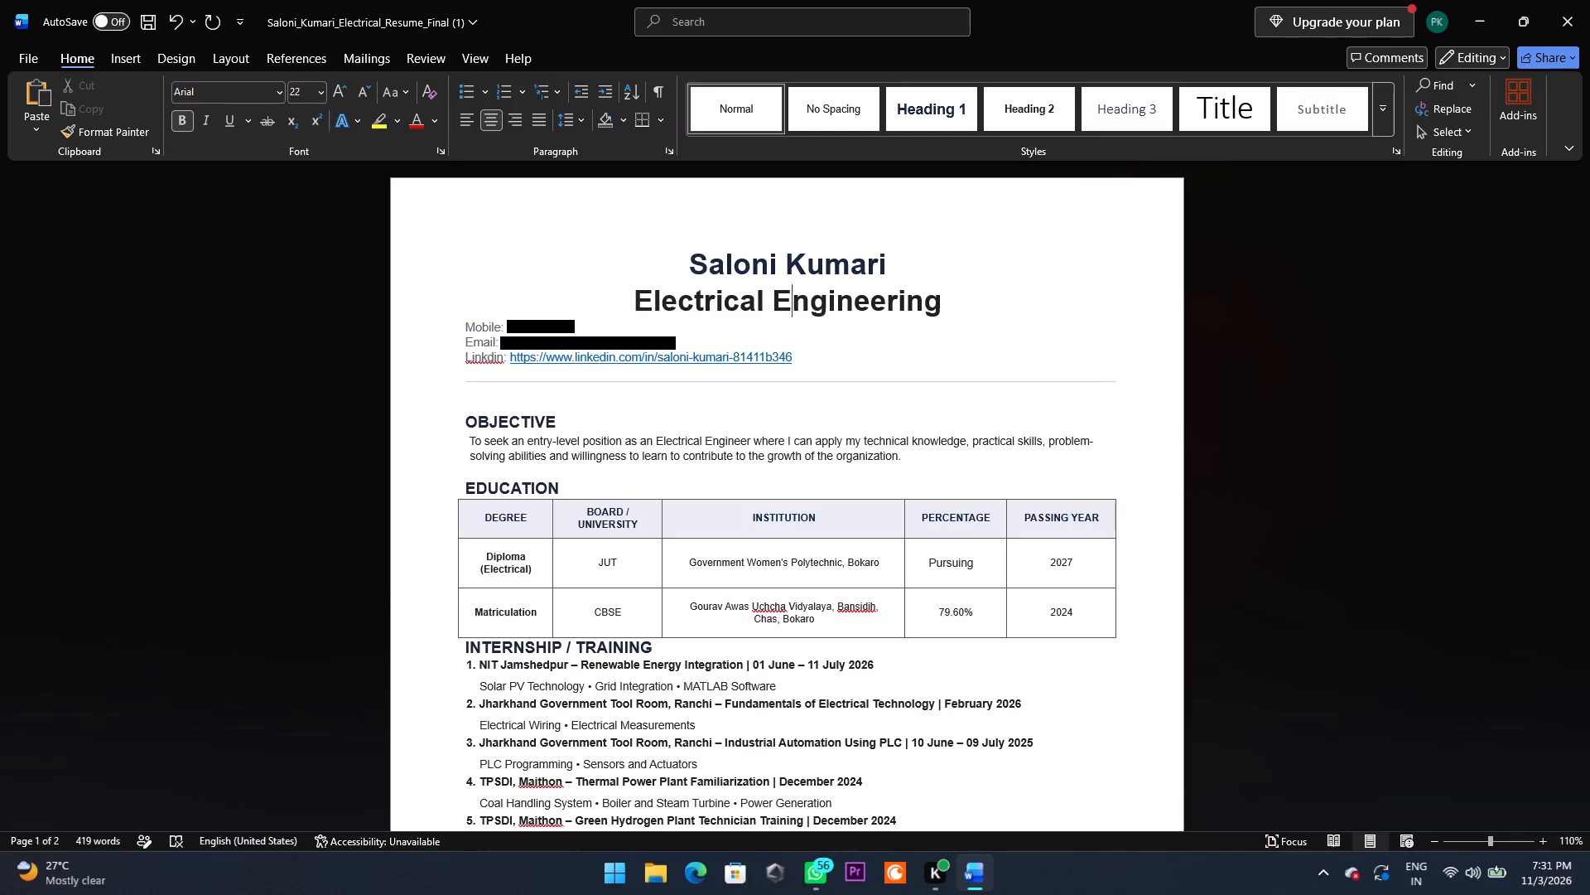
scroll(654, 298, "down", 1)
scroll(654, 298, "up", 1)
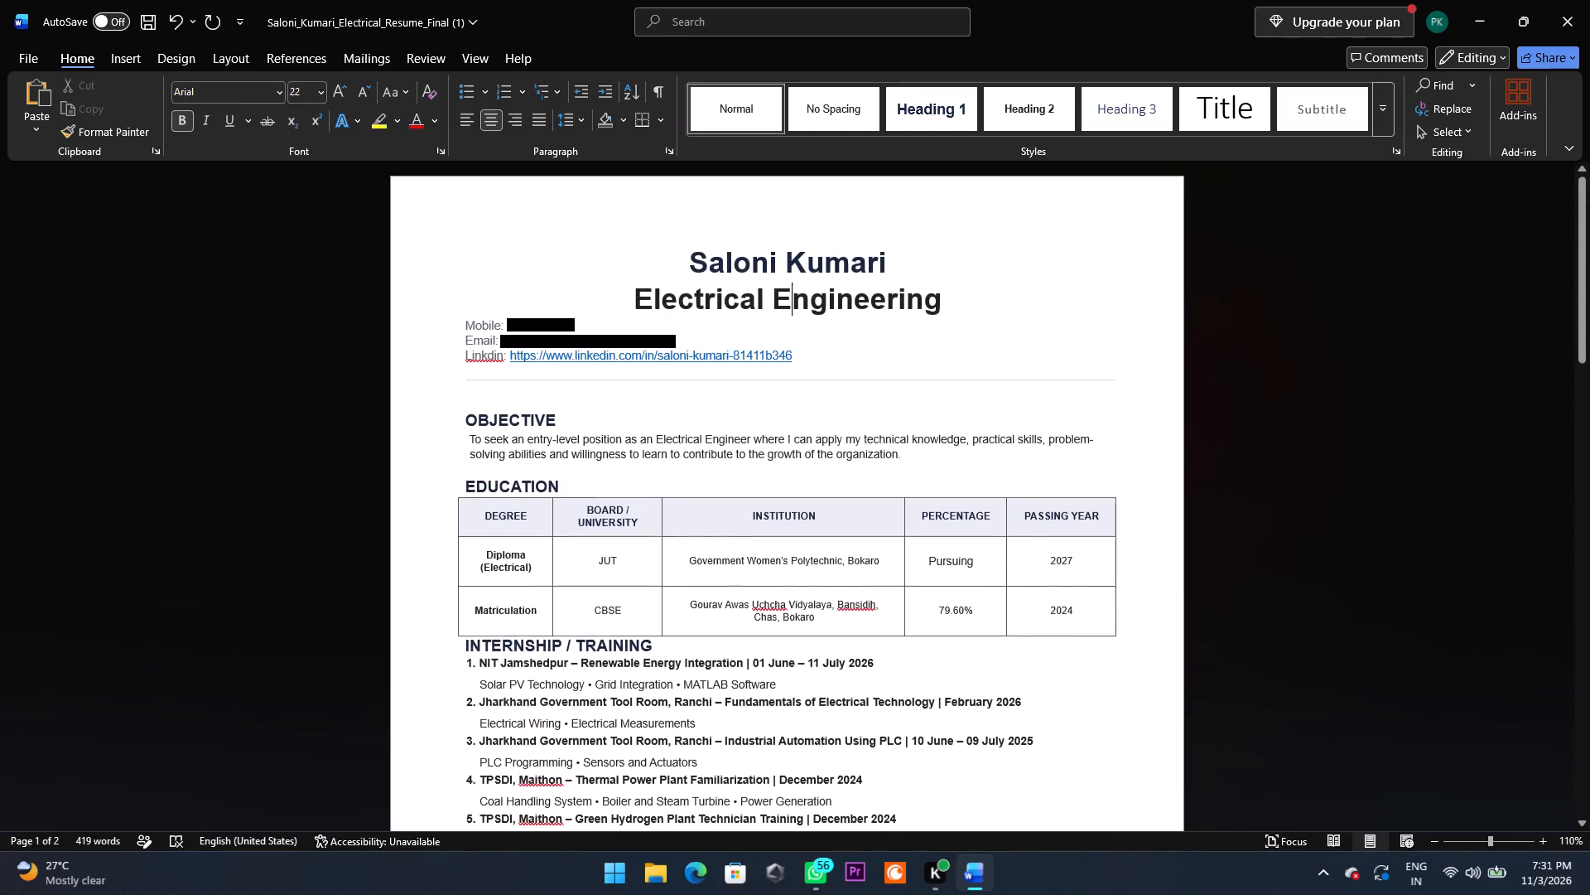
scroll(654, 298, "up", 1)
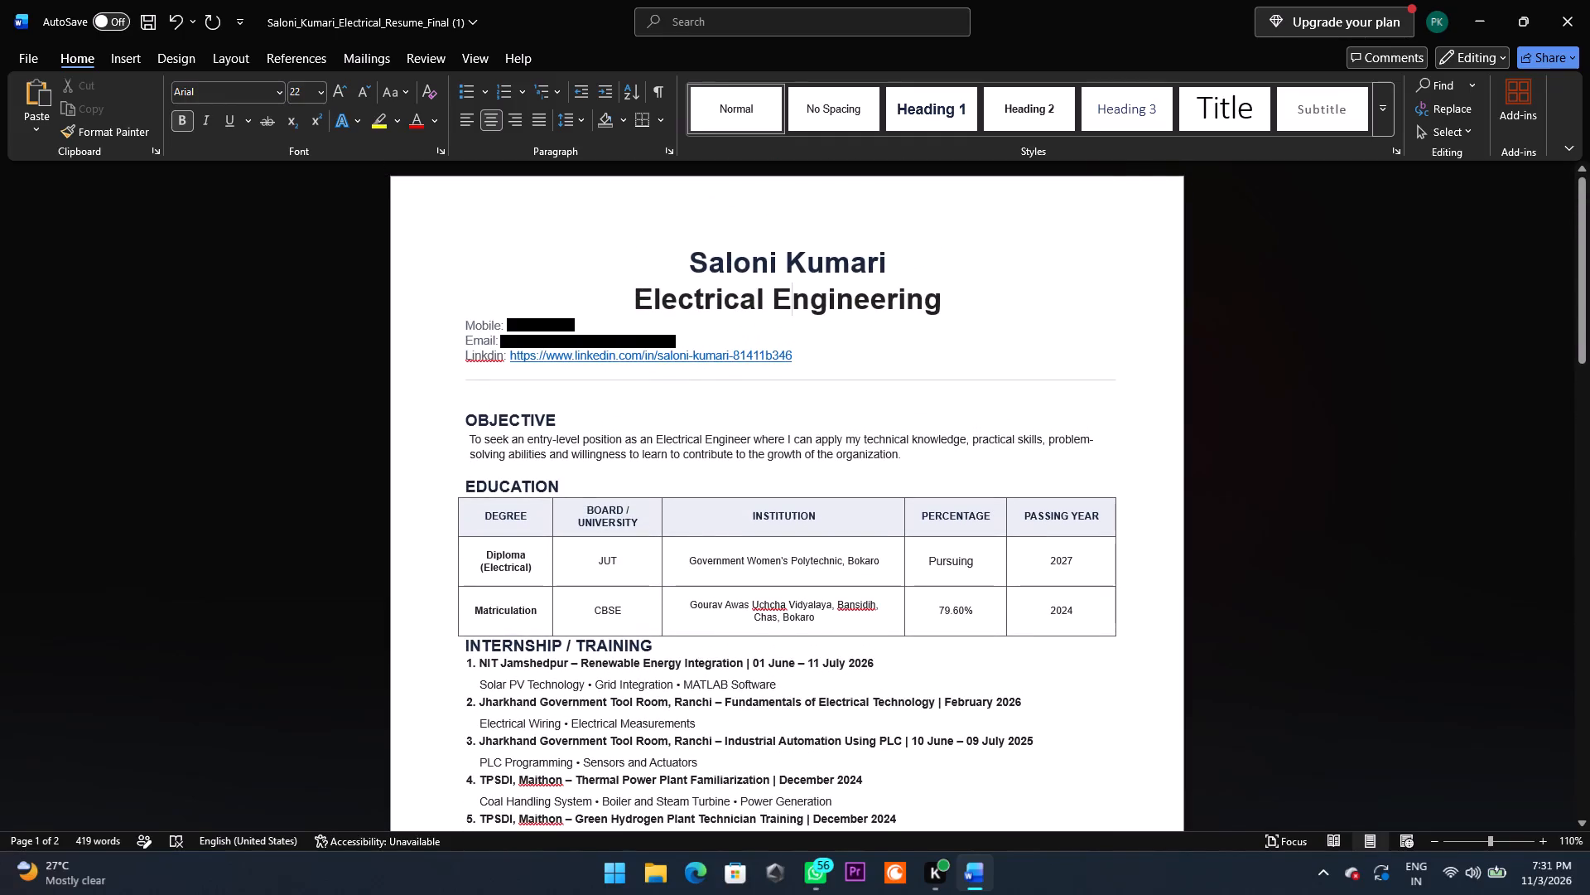
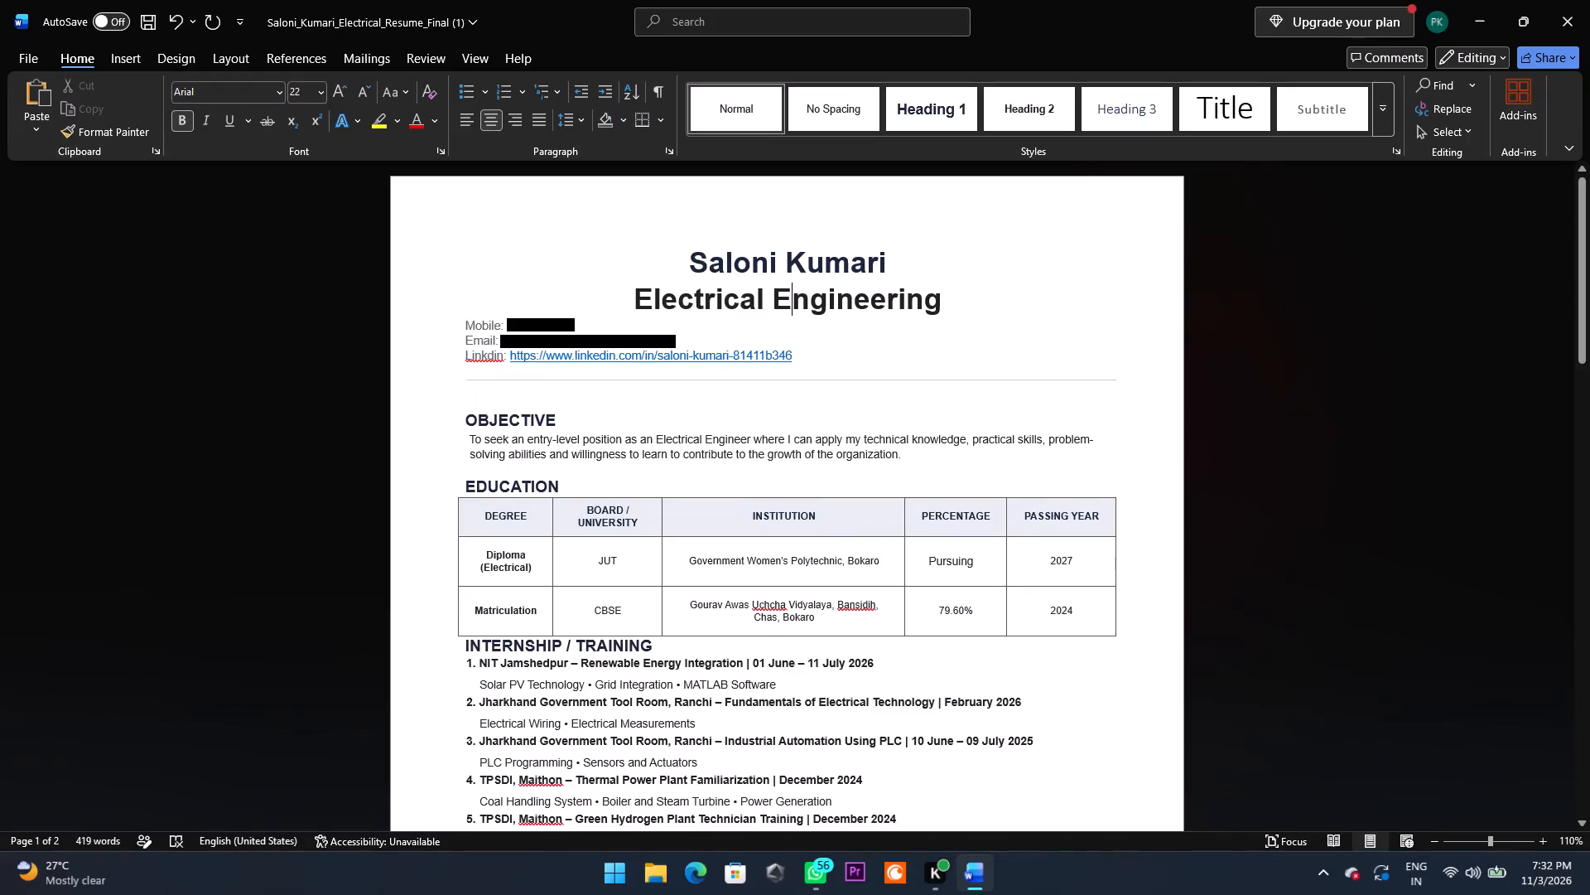
Delete the "Page 1" text line above the STRENGTHS heading on the second page.
scroll(1014, 712, "down", 3)
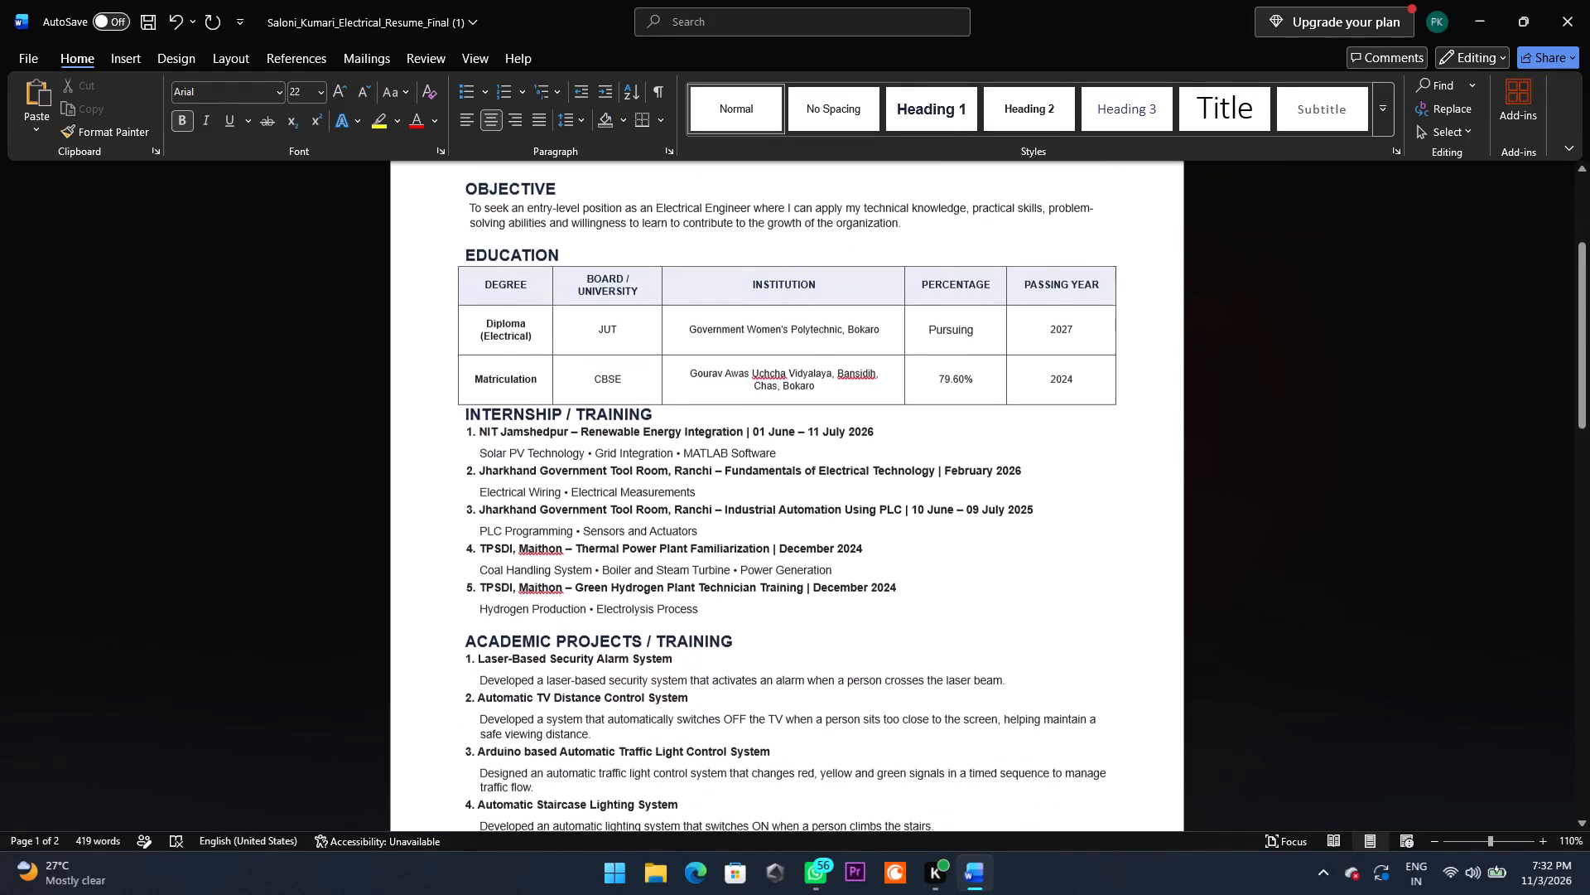
scroll(1014, 712, "down", 3)
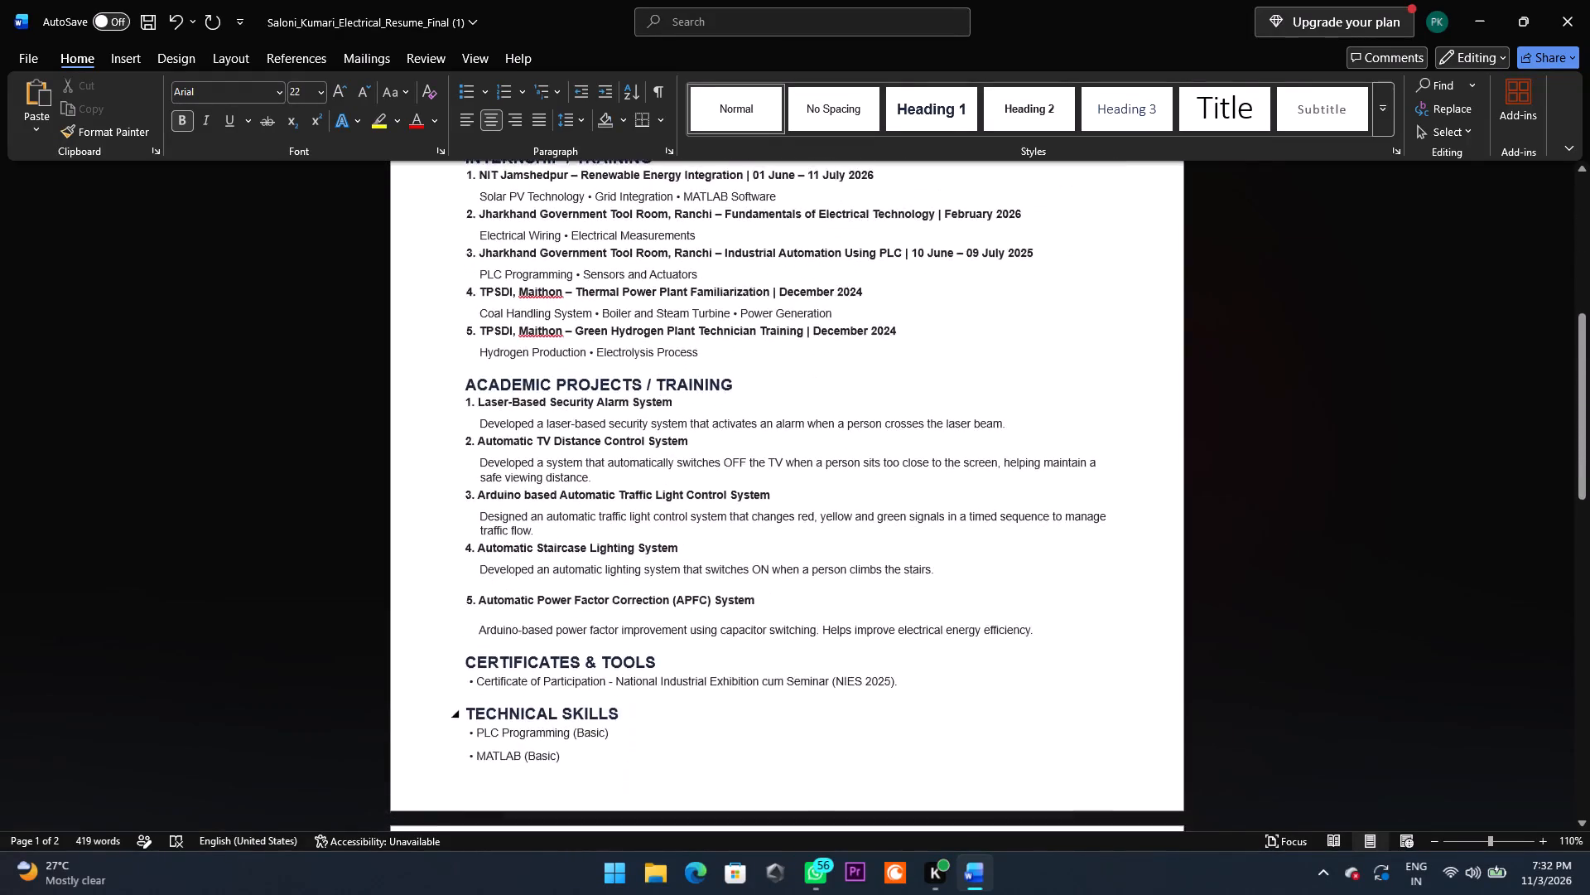
scroll(1014, 712, "down", 1)
scroll(1014, 712, "right", 1)
scroll(1014, 712, "down", 1)
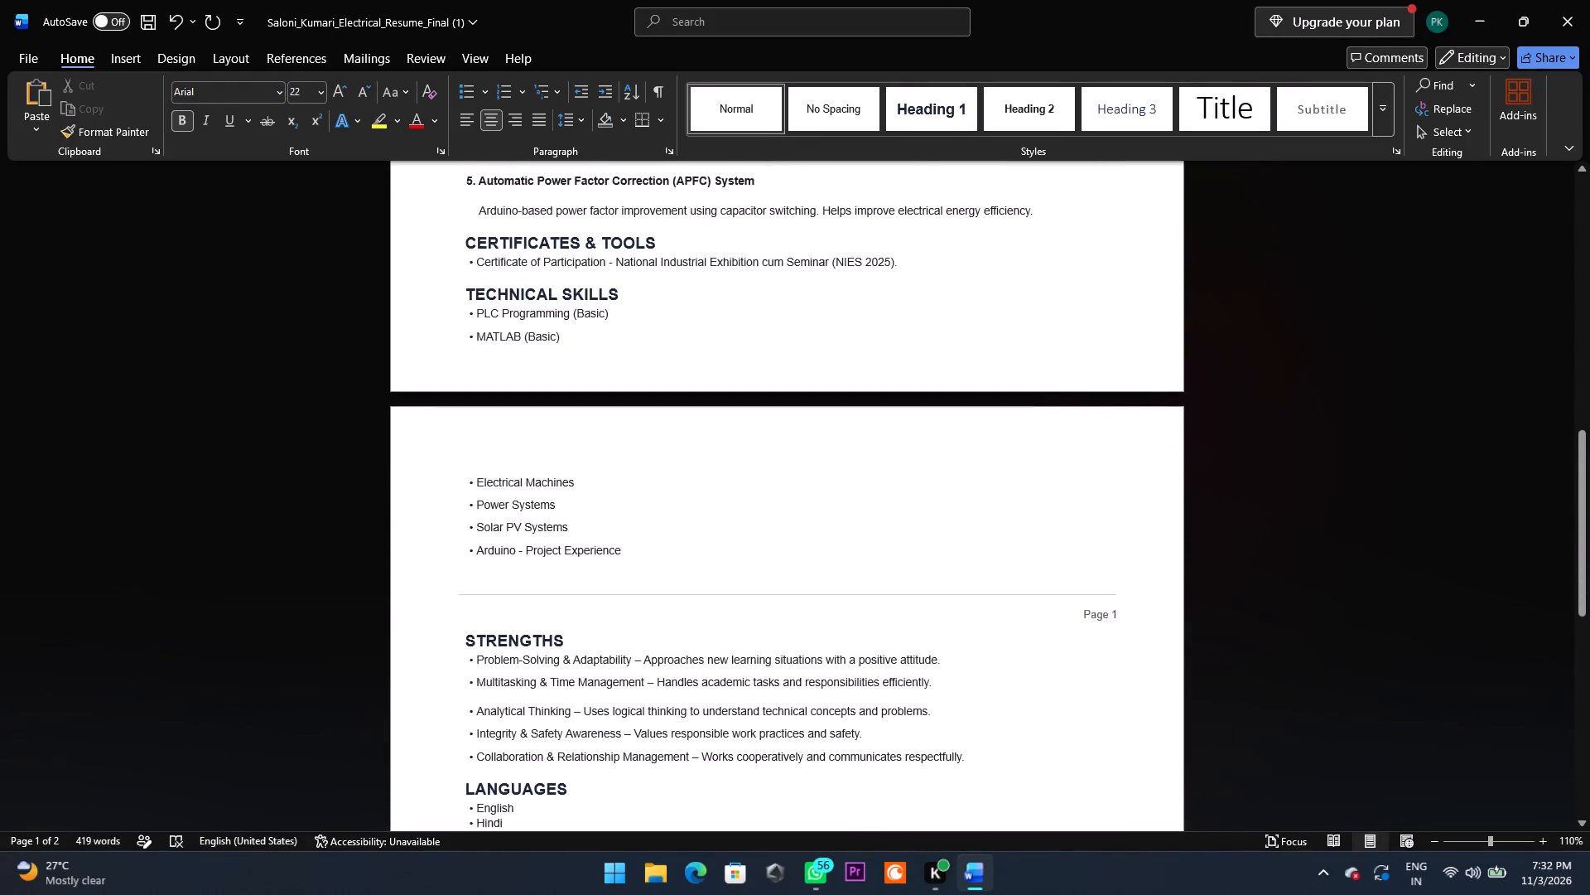
scroll(1014, 712, "down", 1)
scroll(1014, 712, "right", 2)
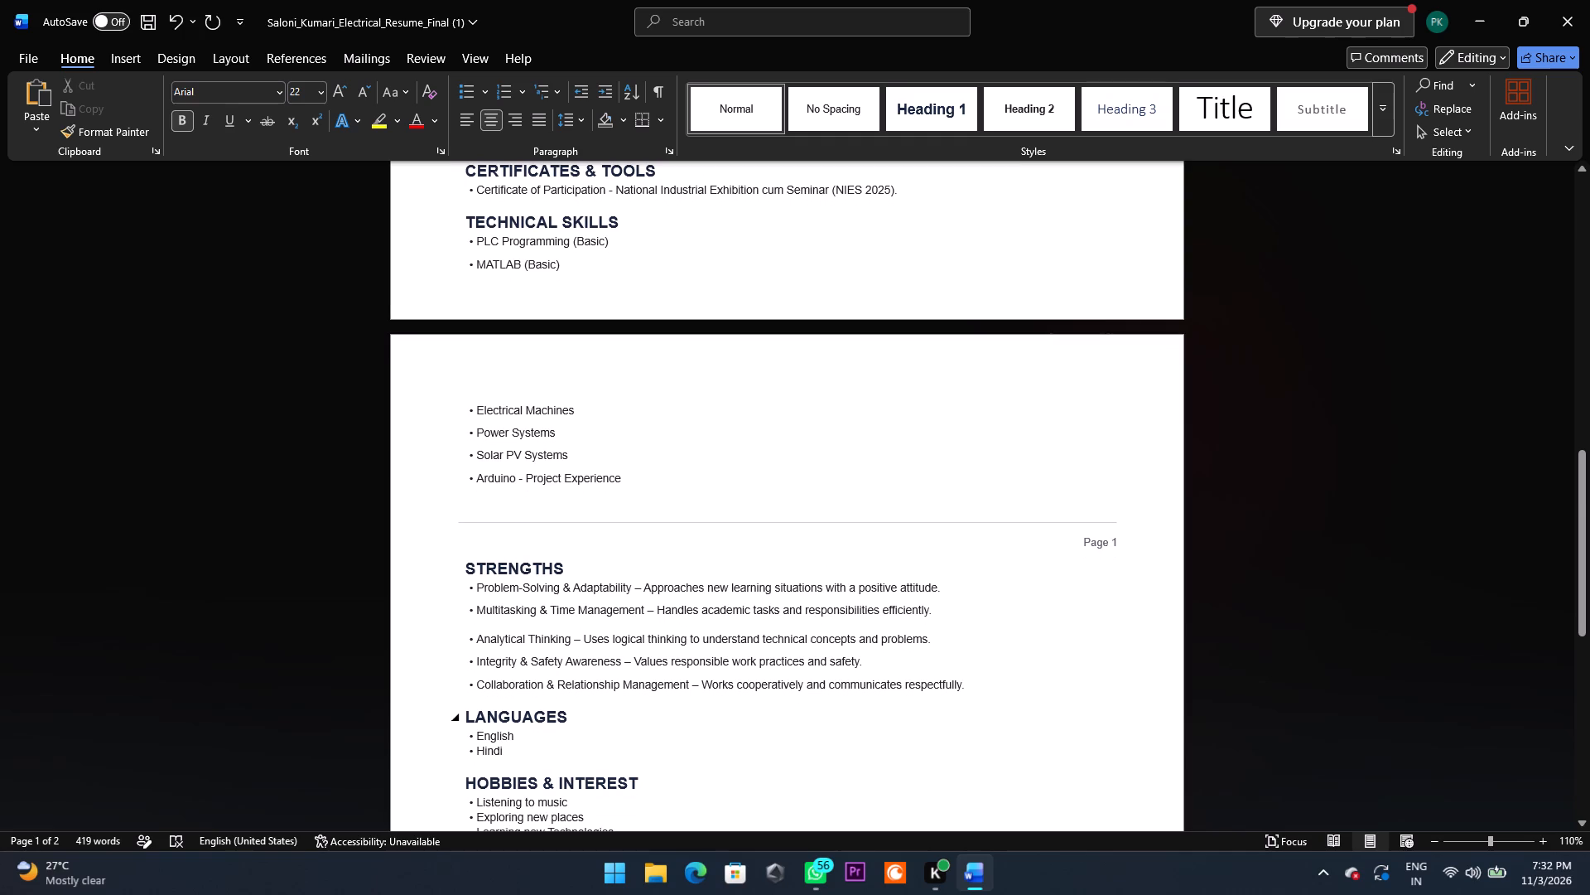
scroll(1014, 712, "right", 1)
scroll(1014, 712, "down", 2)
scroll(1014, 712, "up", 1)
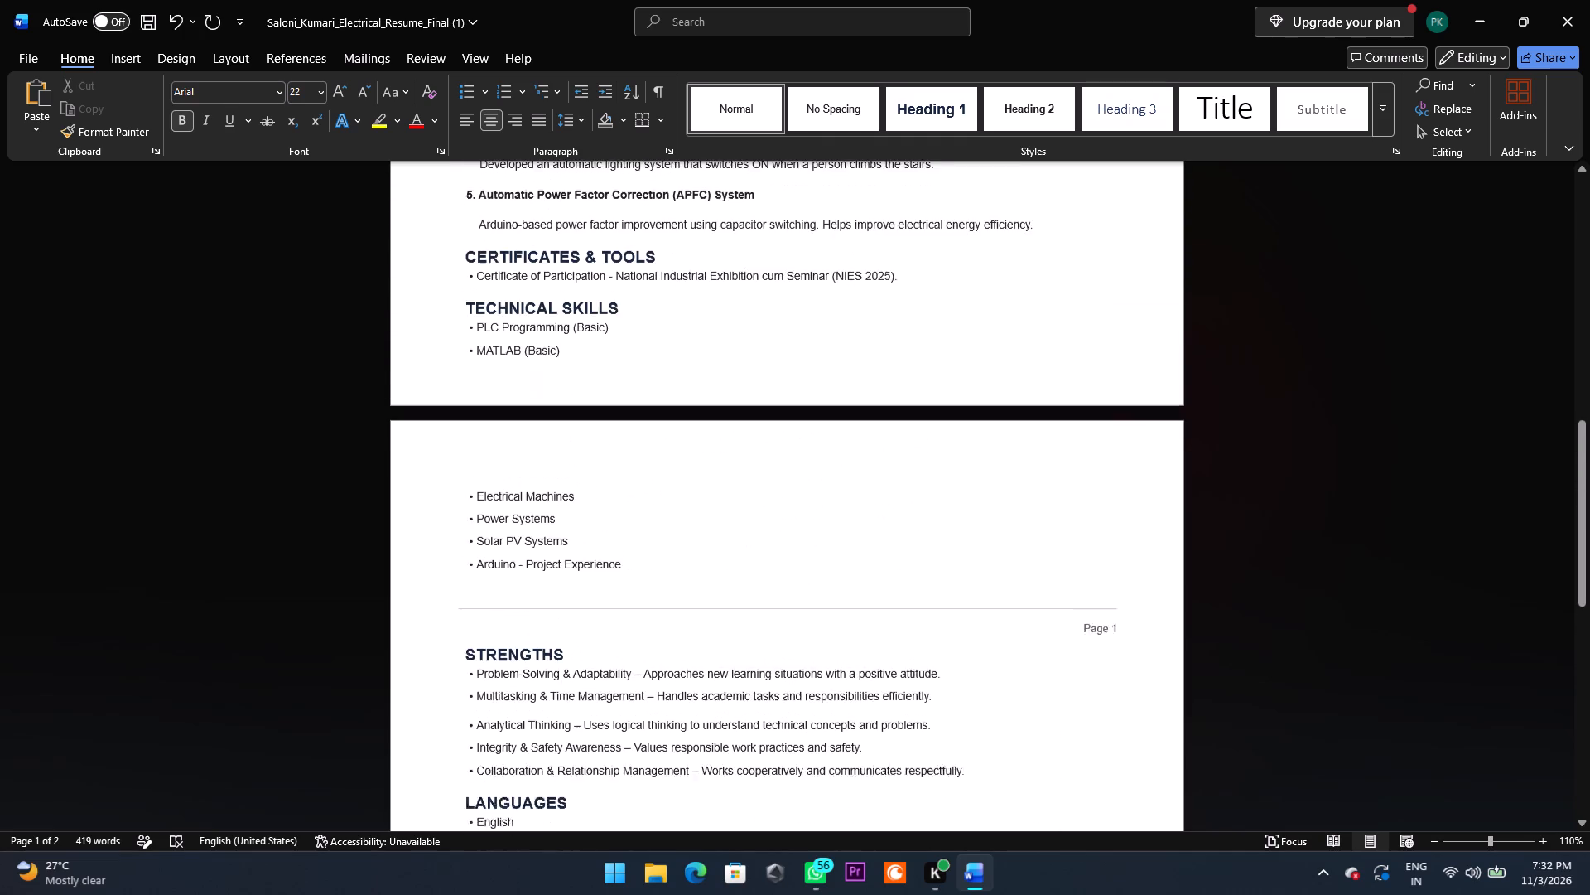
scroll(1014, 712, "up", 1)
left_click_drag(1121, 651, 1098, 646)
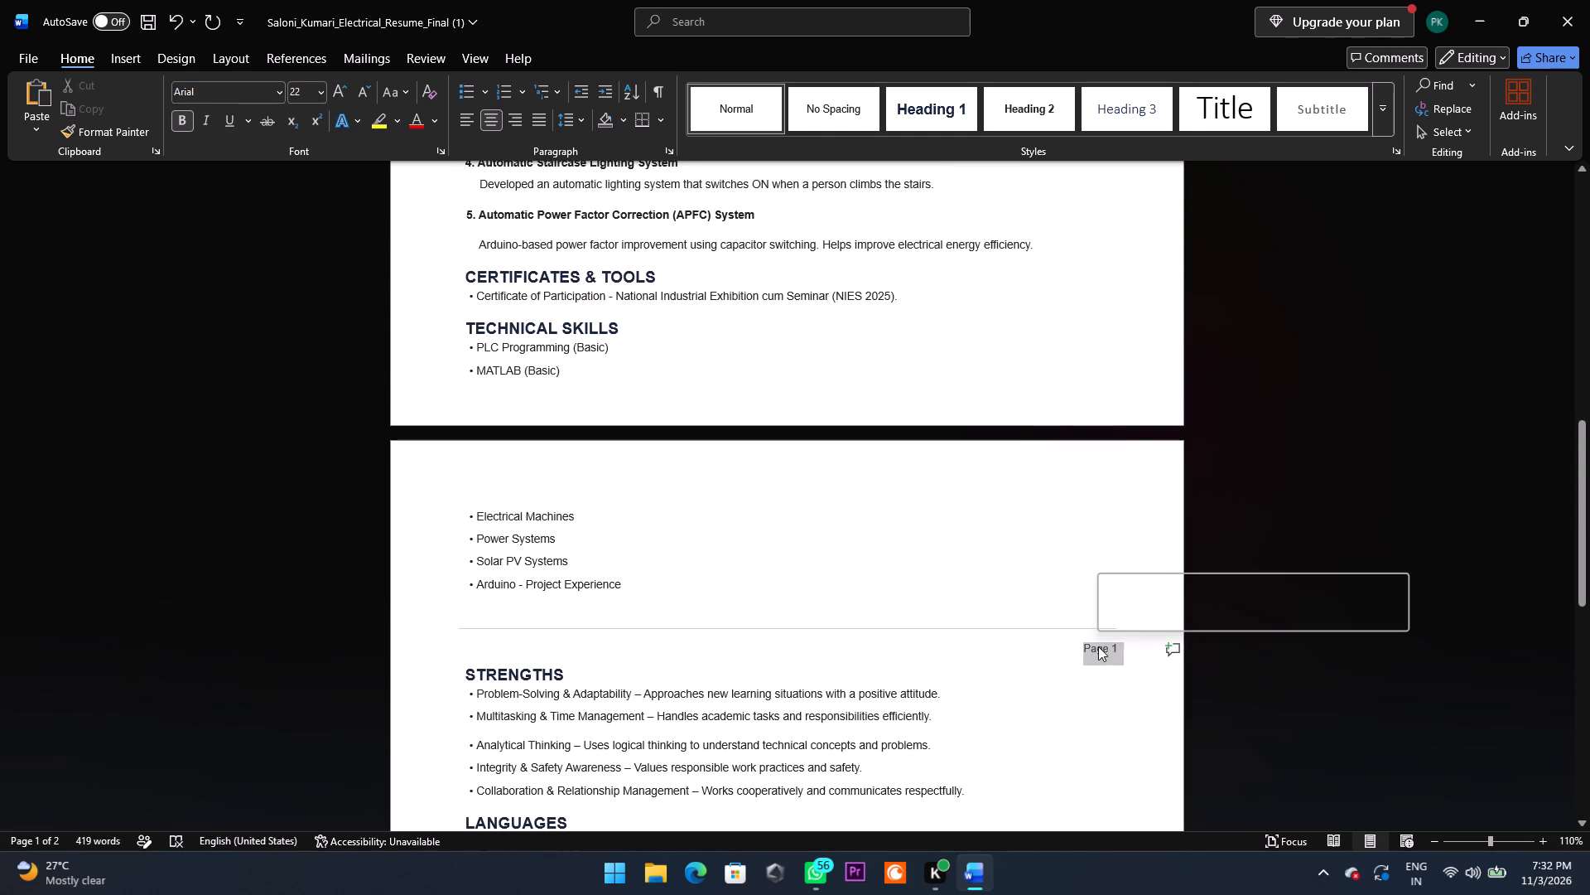
key("BackSpace")
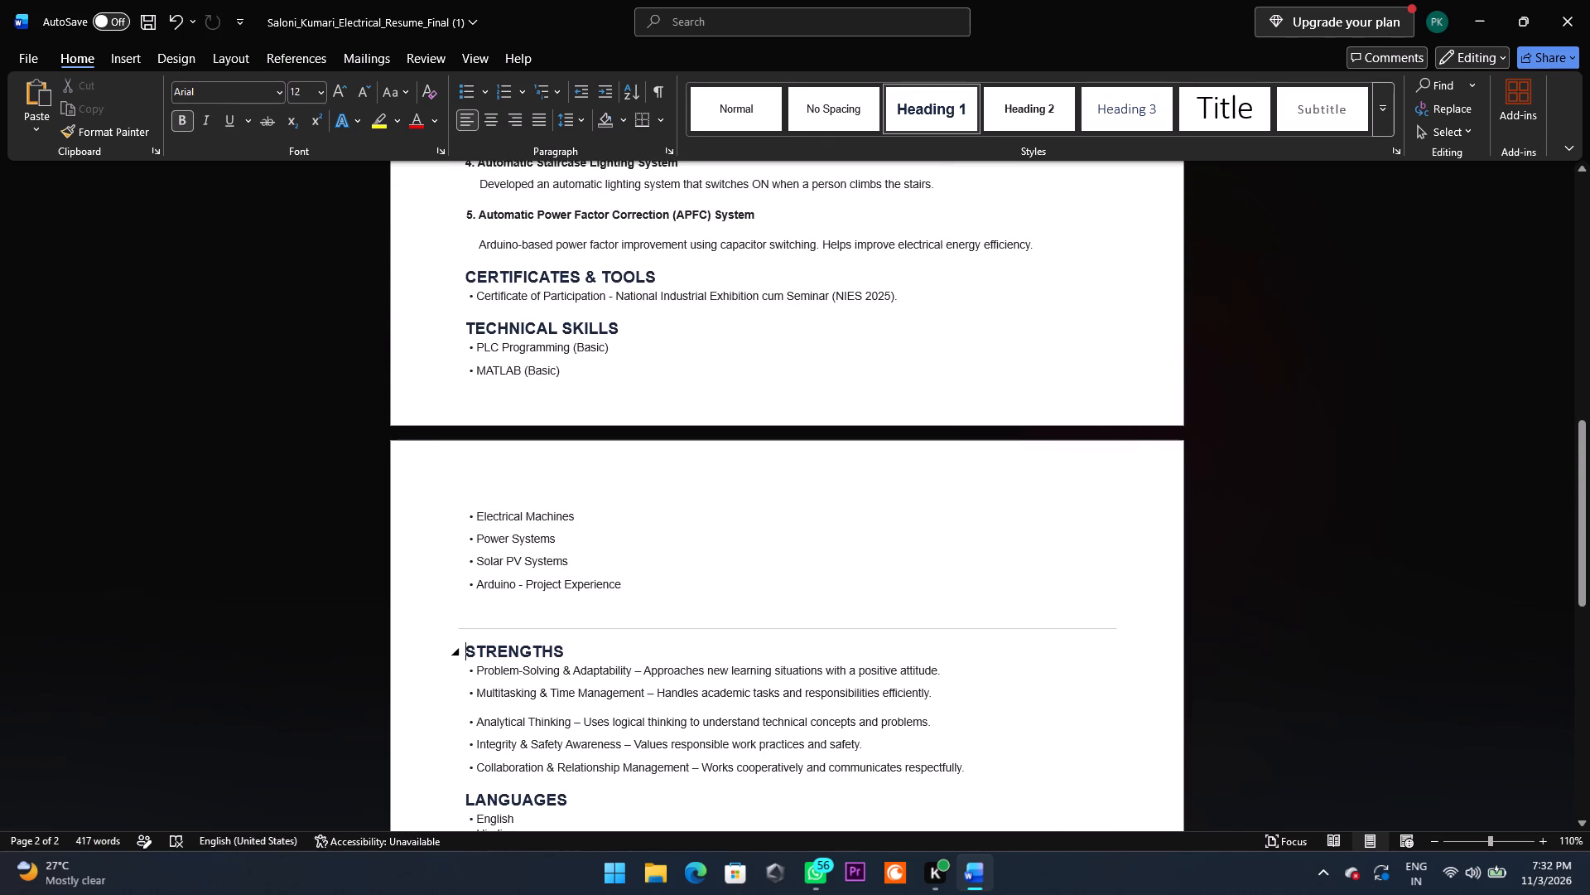
Remove the horizontal divider line between the technical skills list and the STRENGTHS heading, along with the empty line at its place.
left_click(1053, 631)
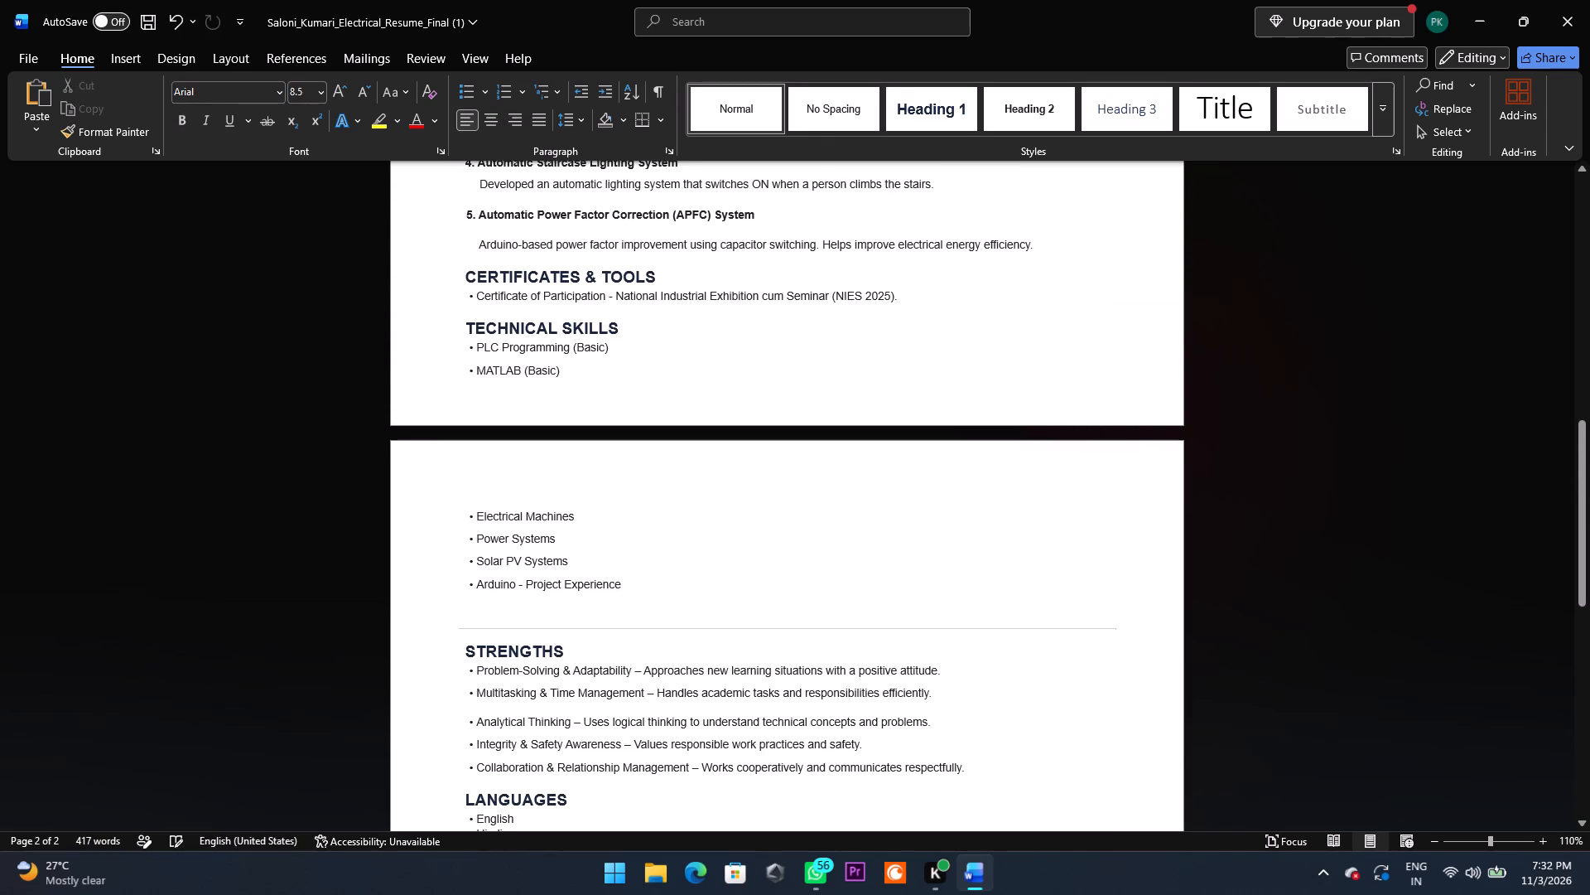
left_click(1053, 625)
left_click(1053, 625)
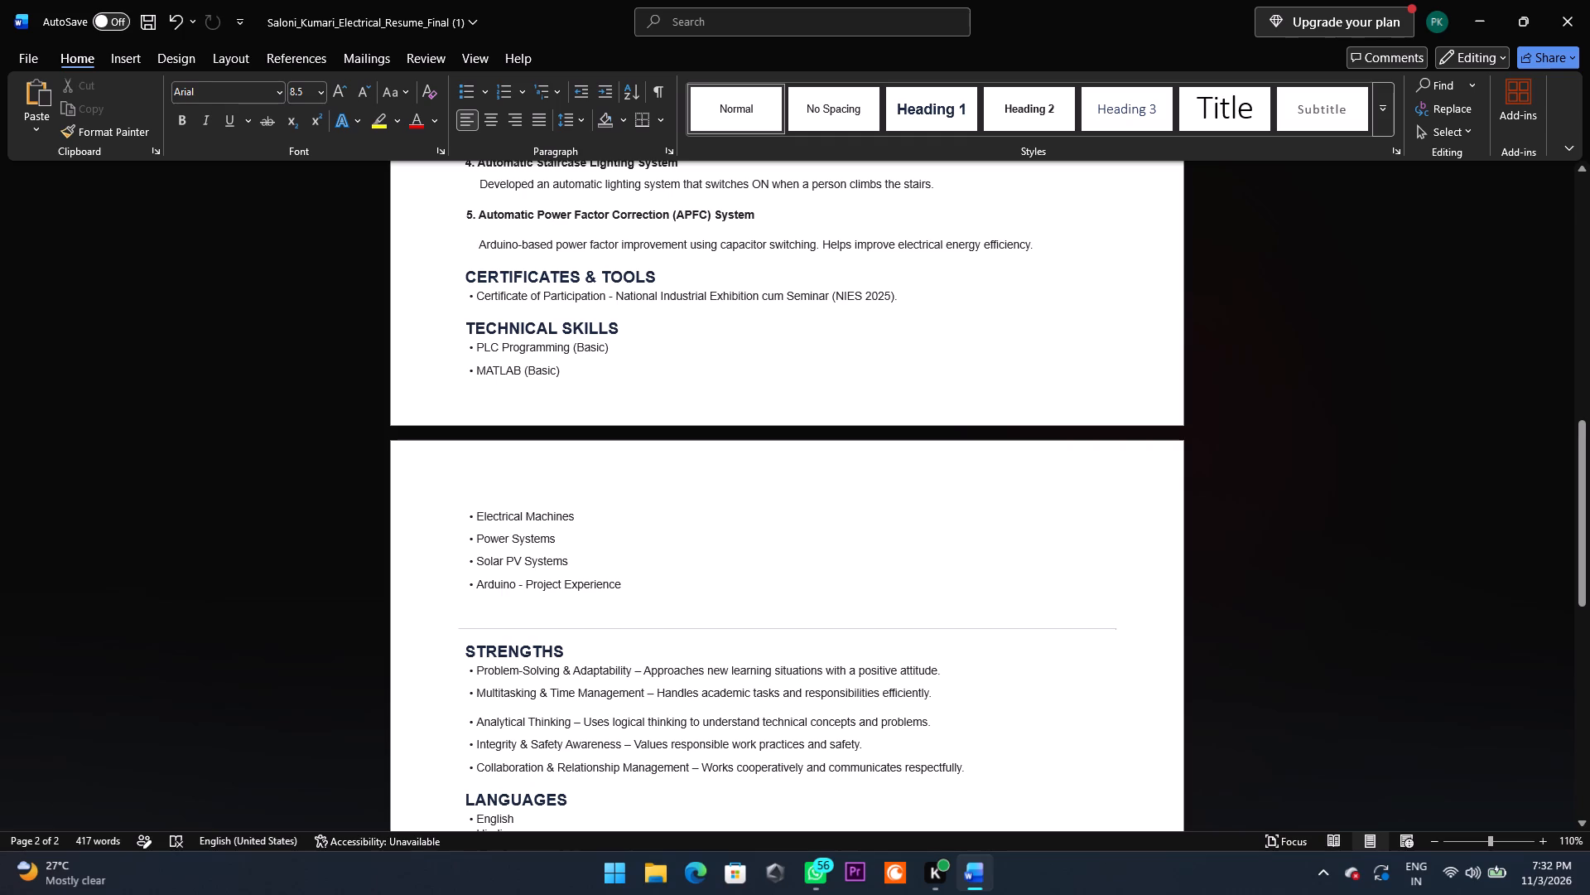
left_click(1053, 628)
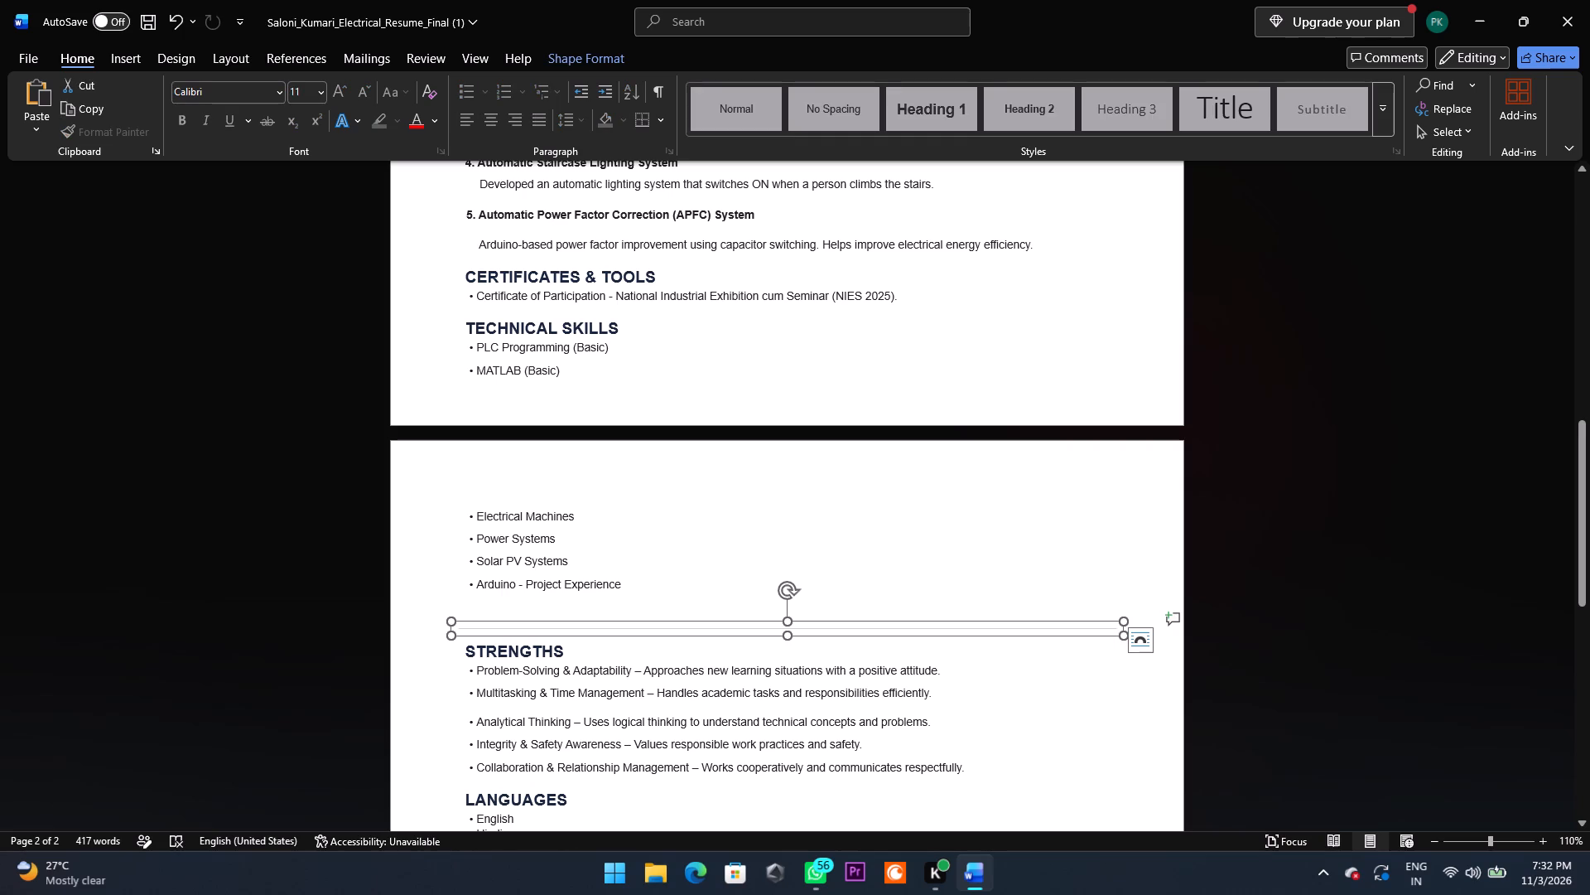
key("Delete")
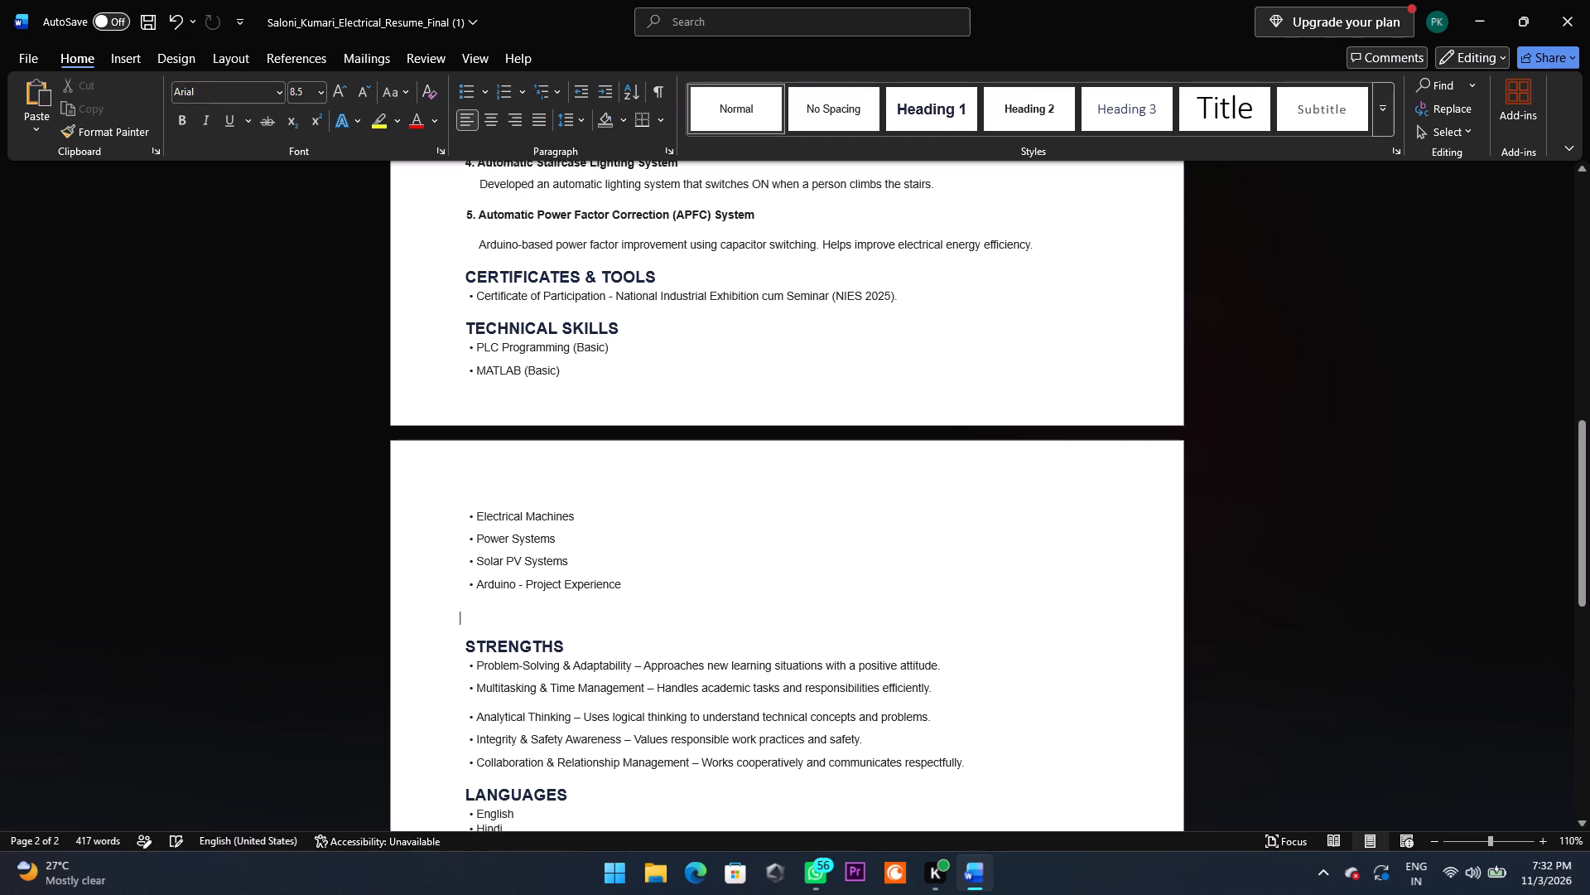
key("BackSpace")
key("BackSpace")
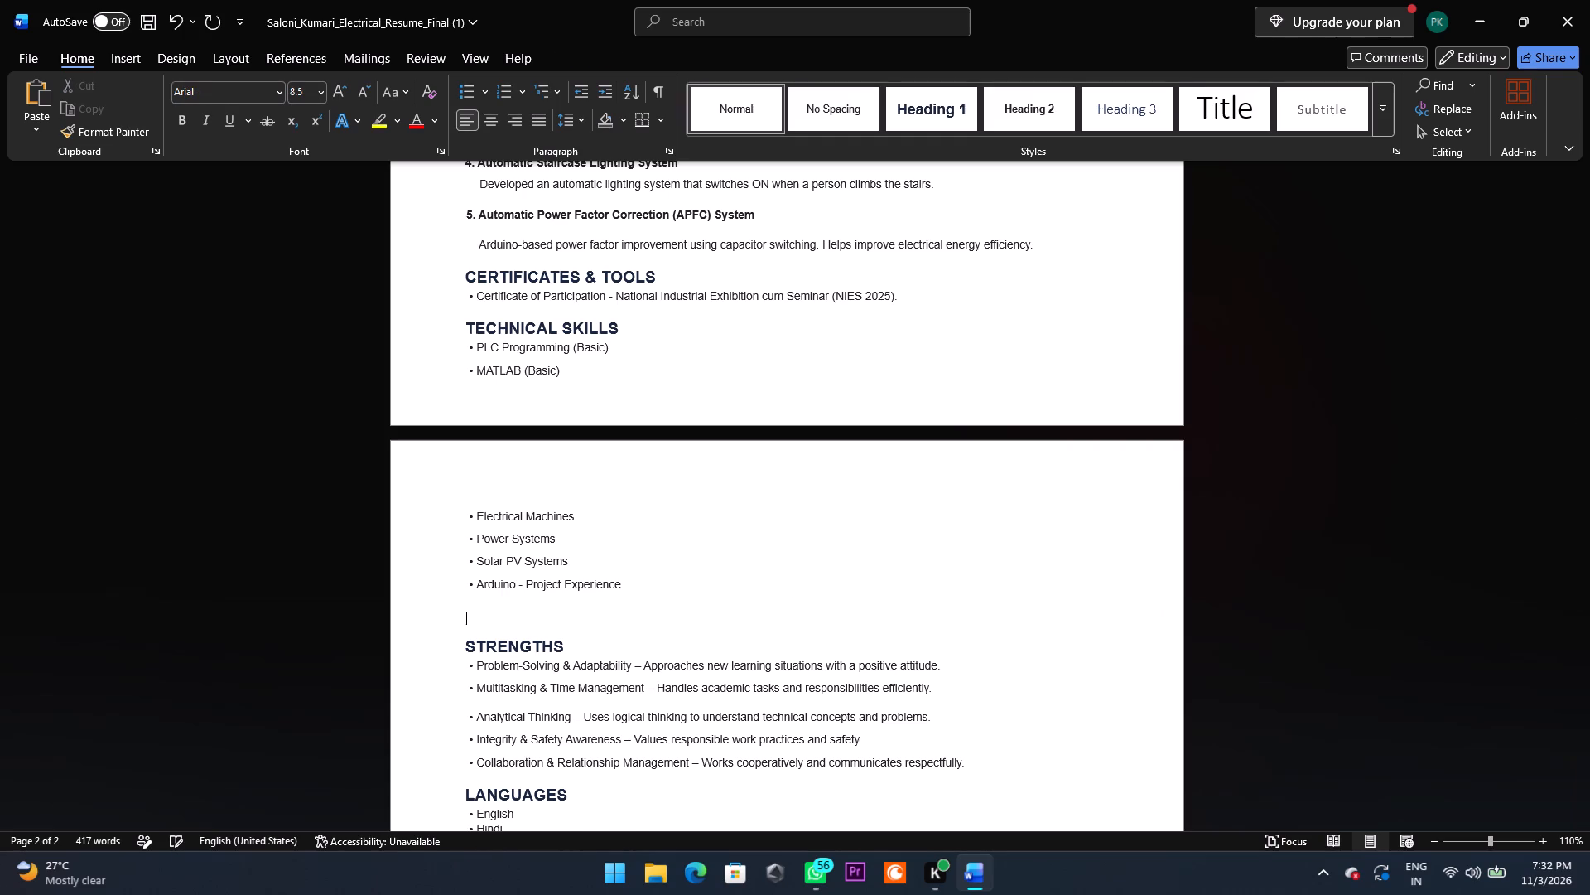
key("BackSpace")
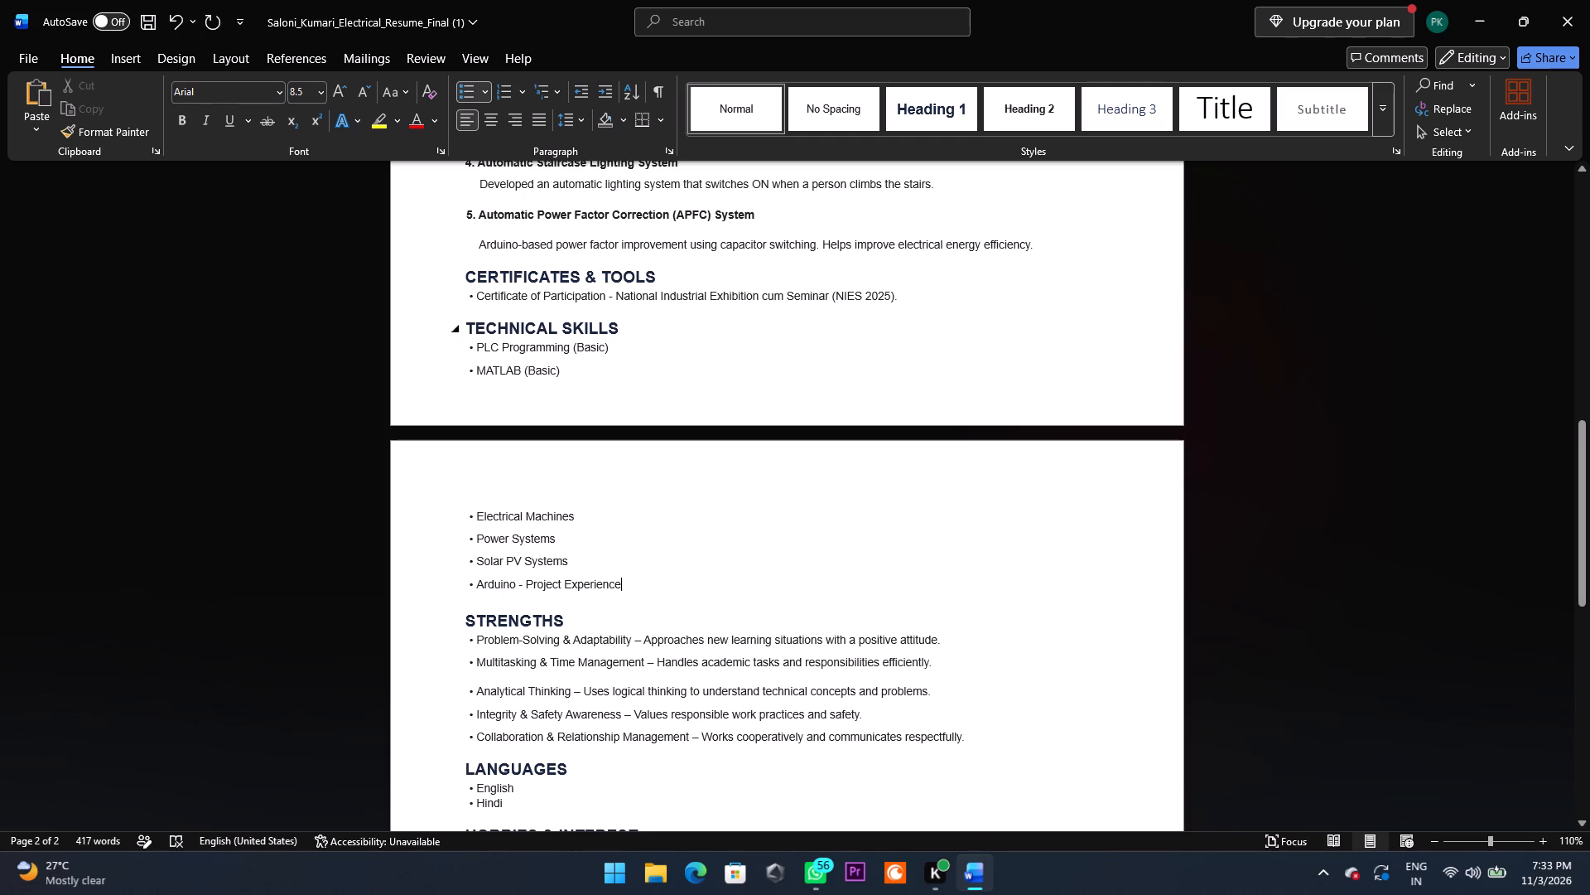
Set up saving a copy of the résumé in the Desktop folder as PDF and open its file name for editing.
left_click(26, 56)
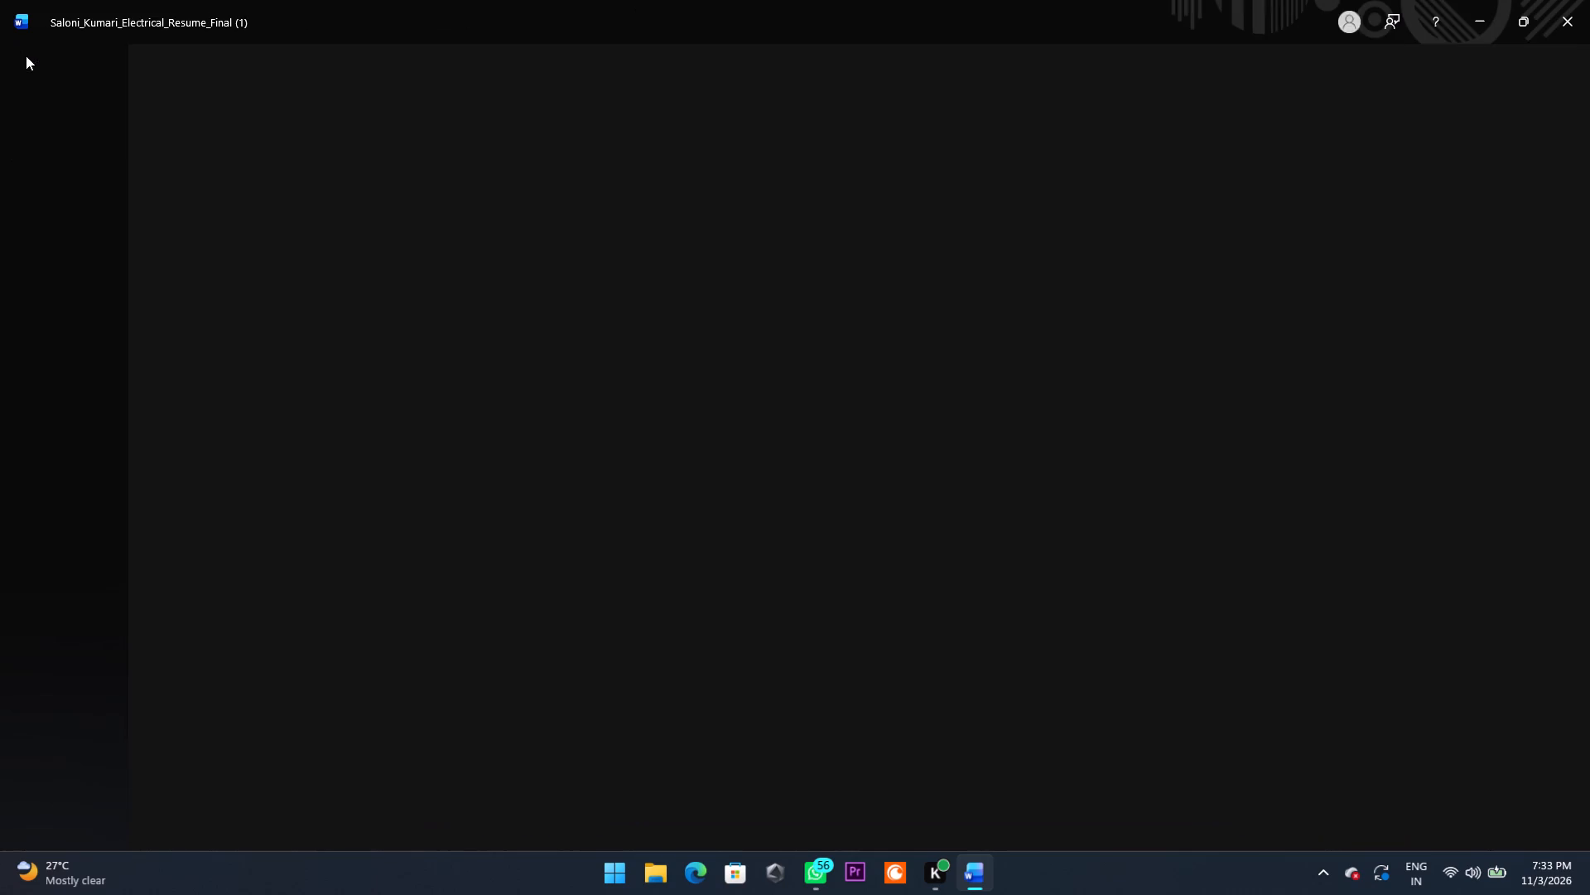
left_click(79, 297)
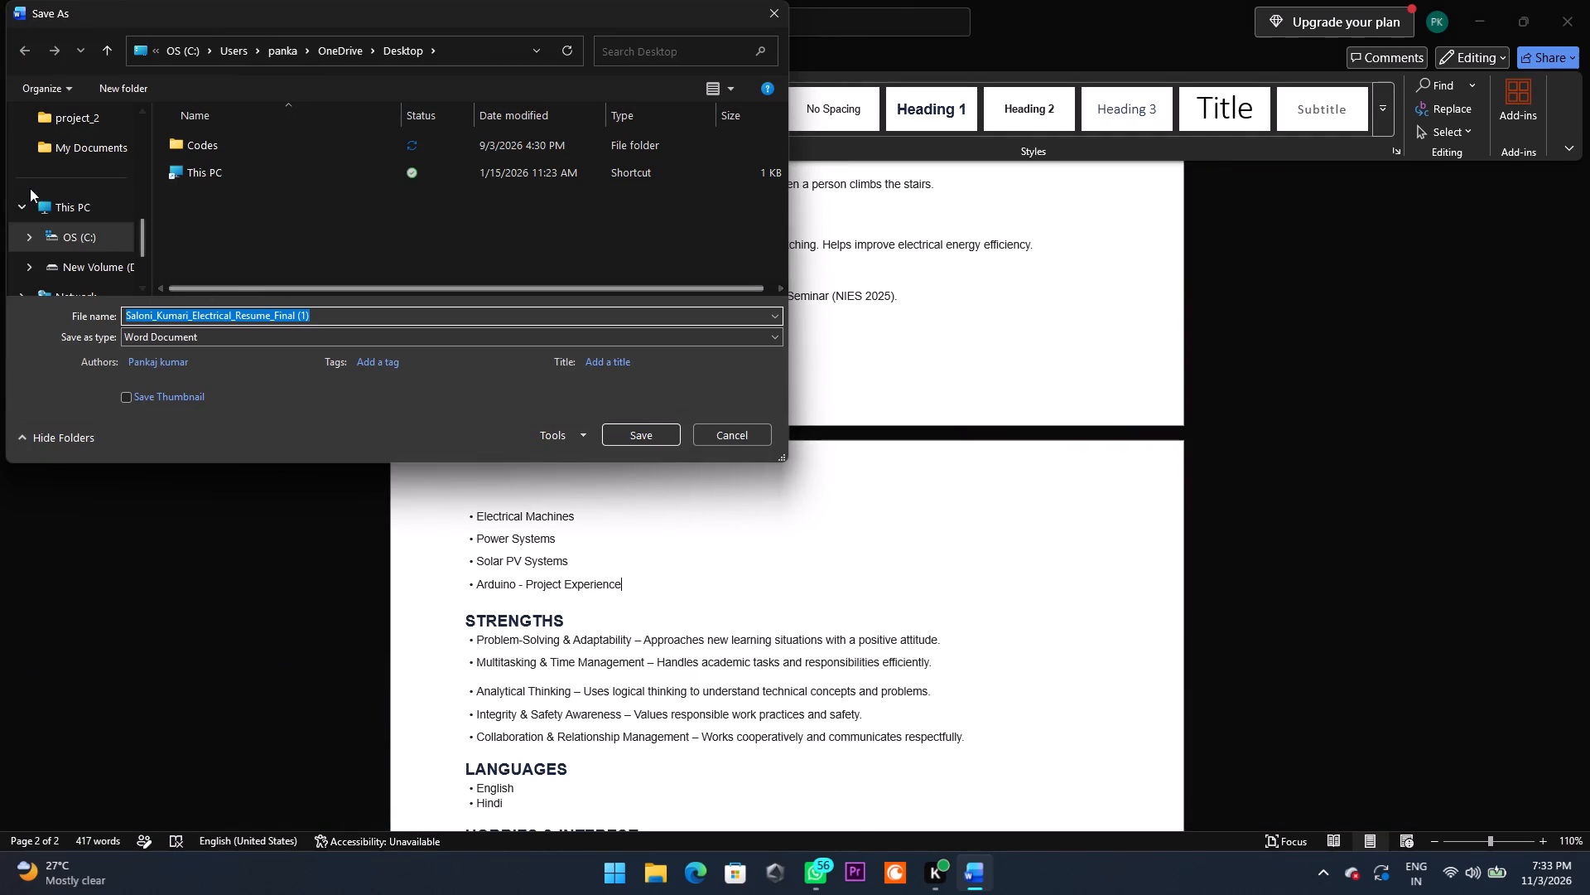
scroll(78, 210, "right", 1)
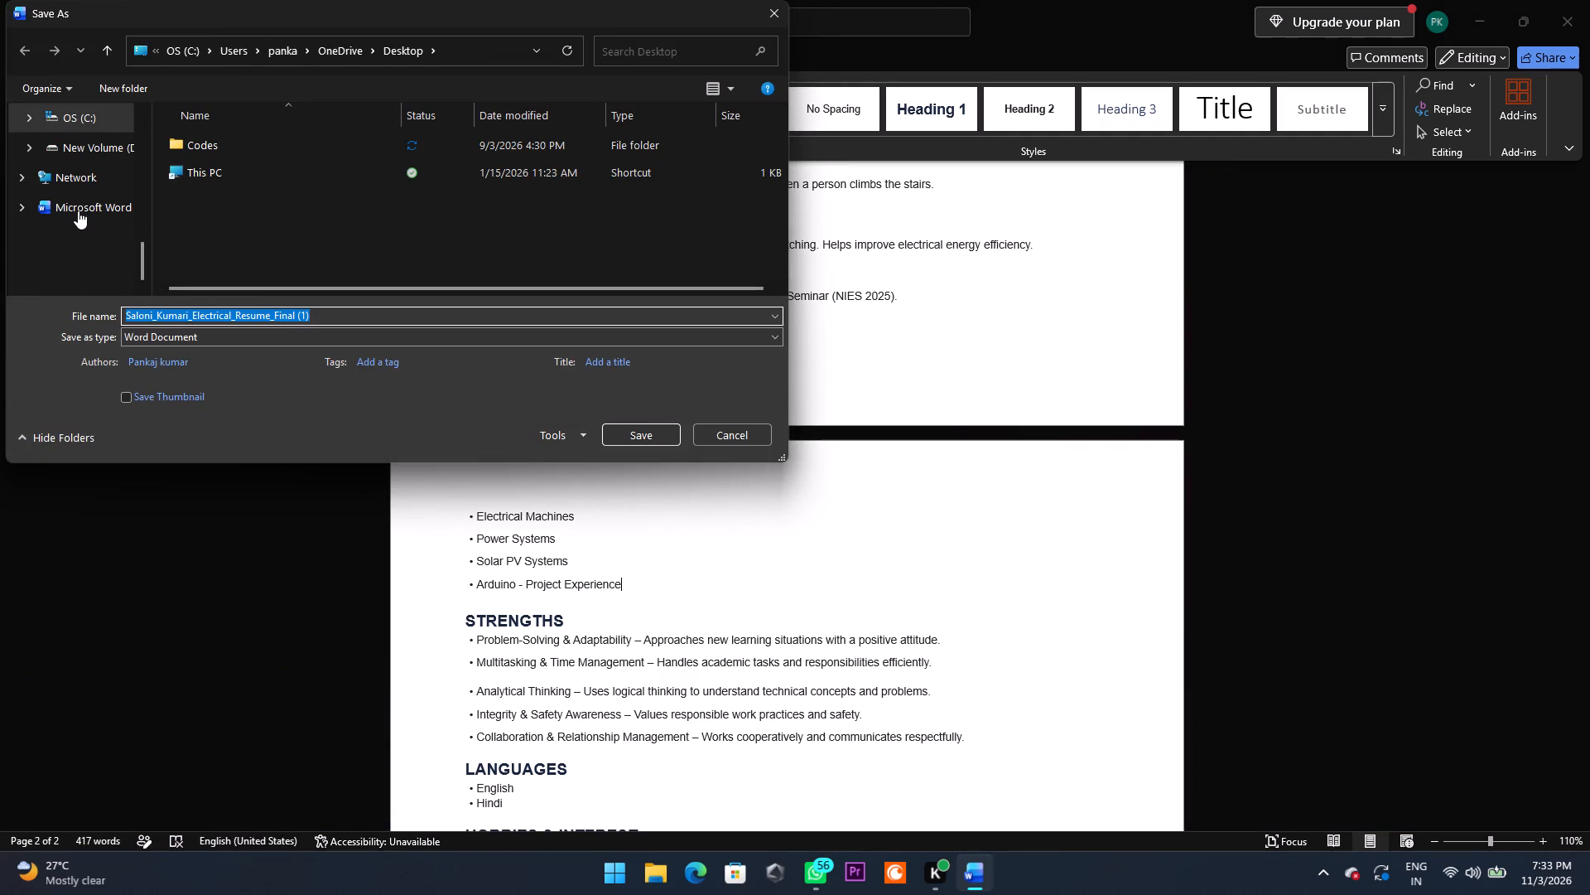
scroll(78, 210, "right", 1)
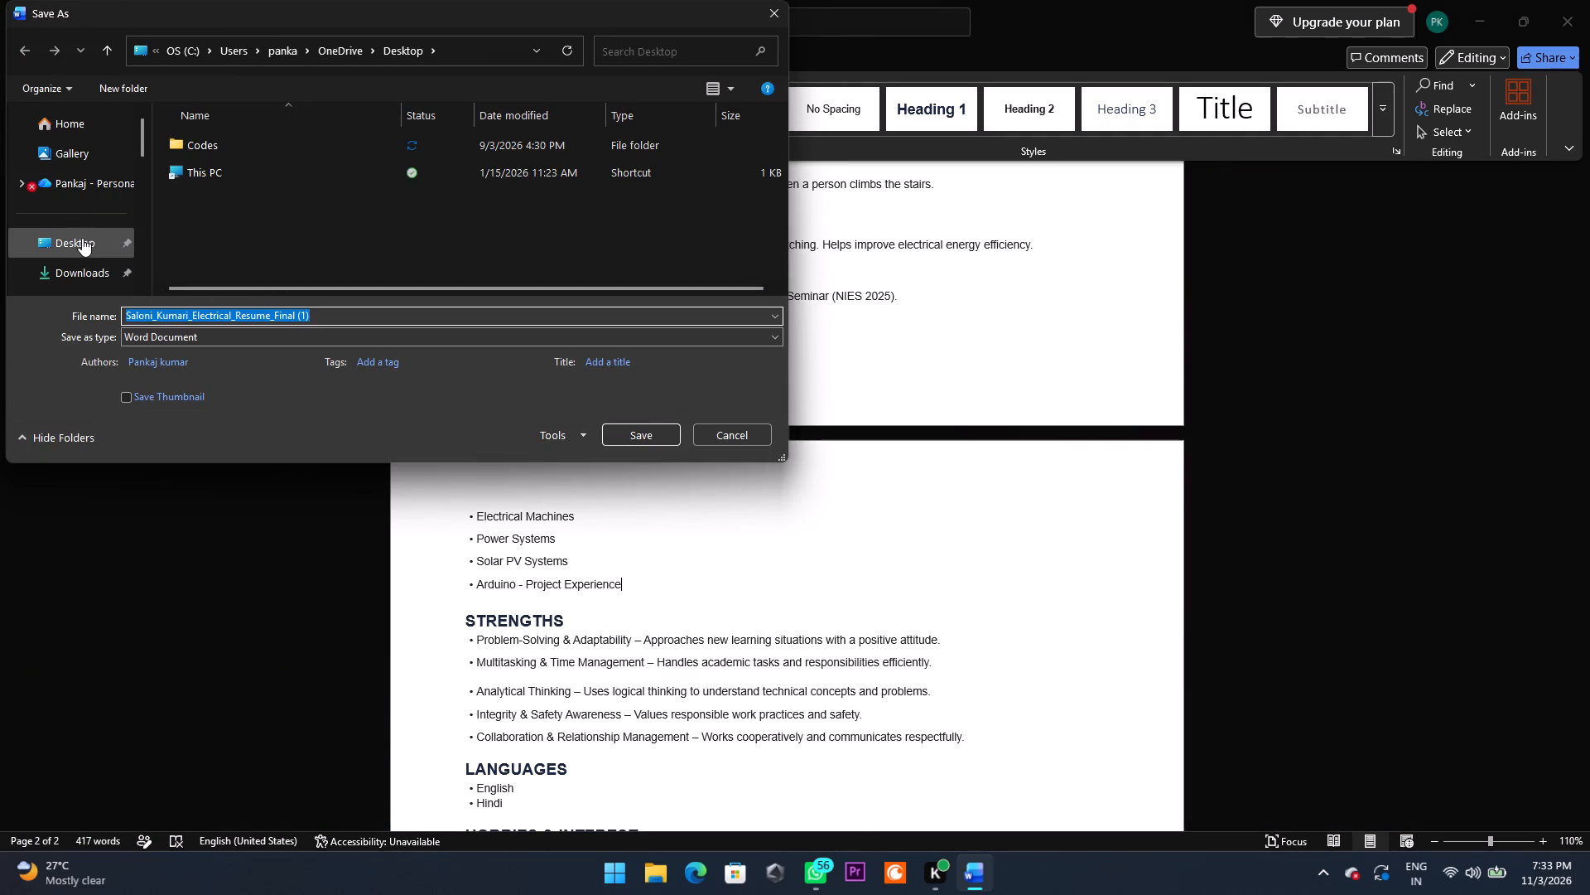
left_click(82, 239)
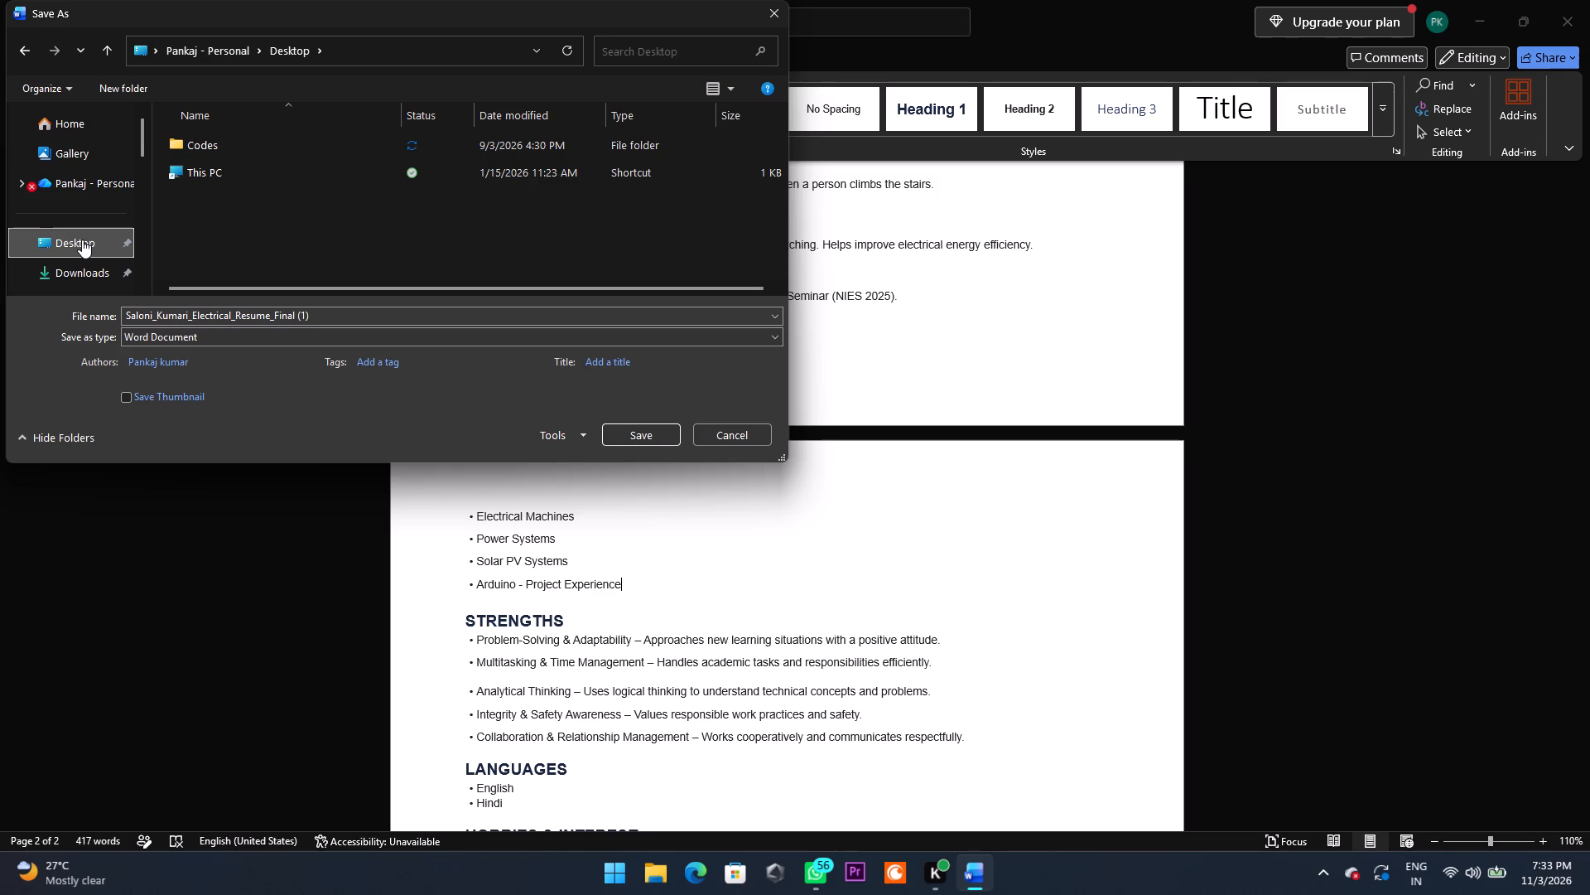
left_click(289, 337)
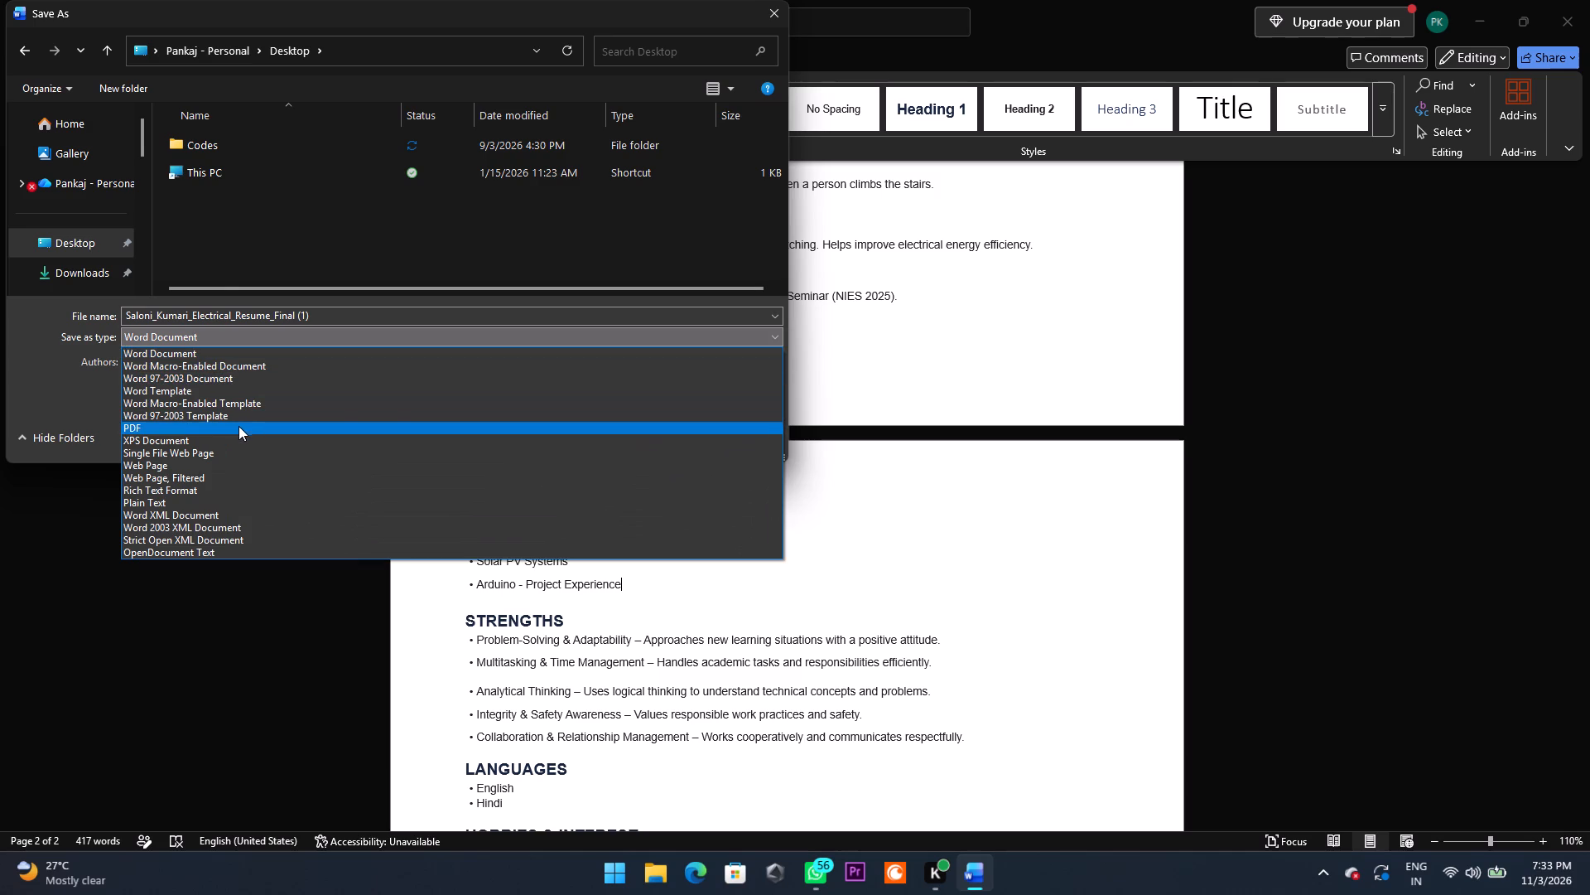
left_click(238, 428)
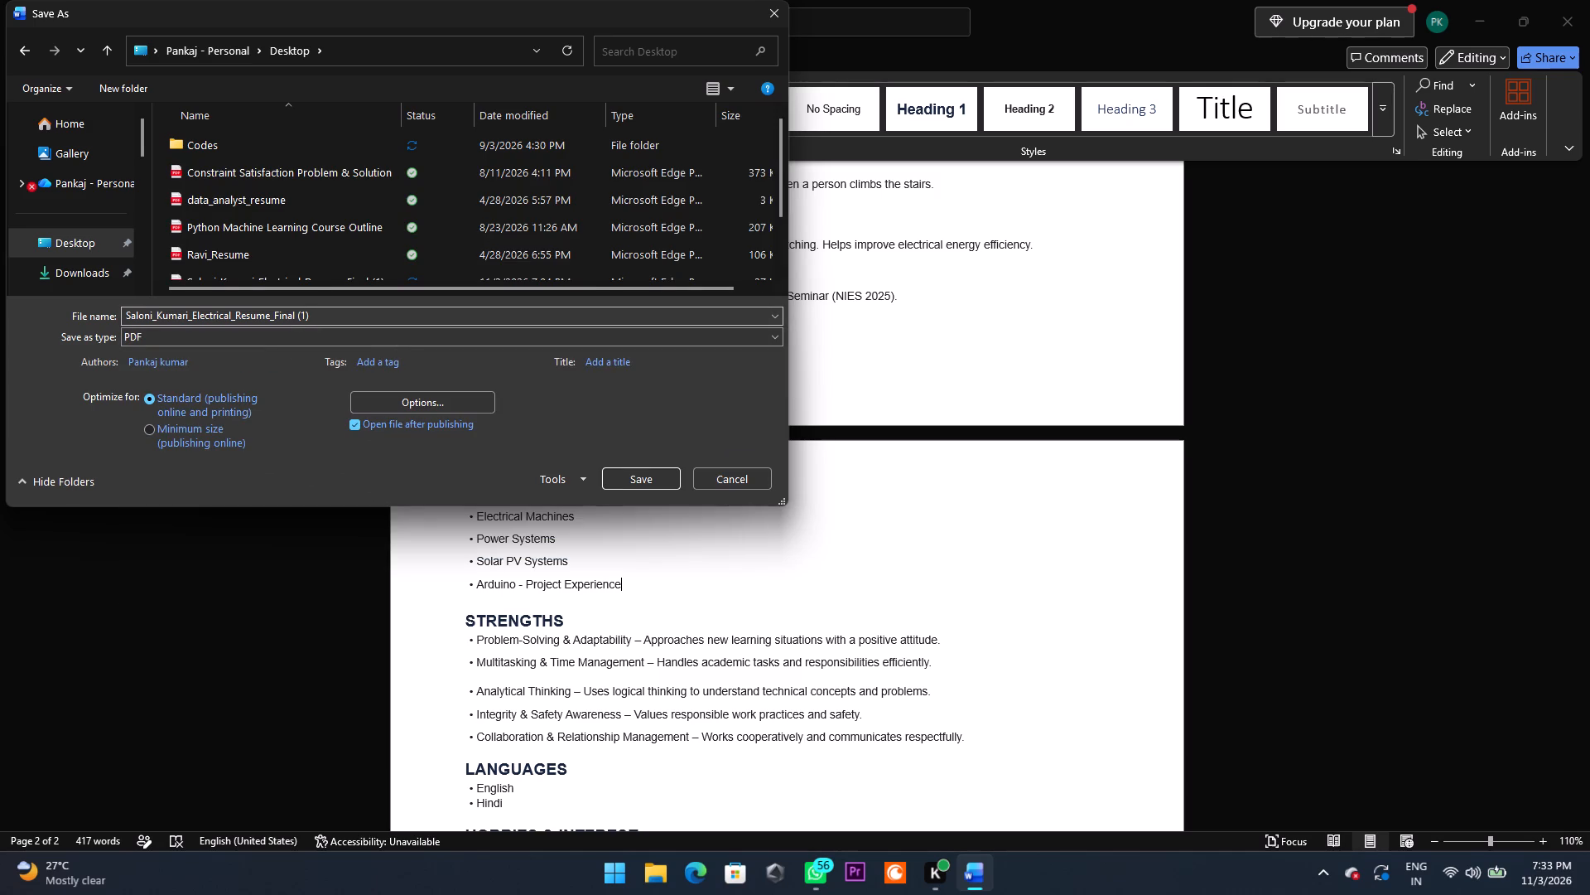
left_click(316, 313)
left_click(316, 313)
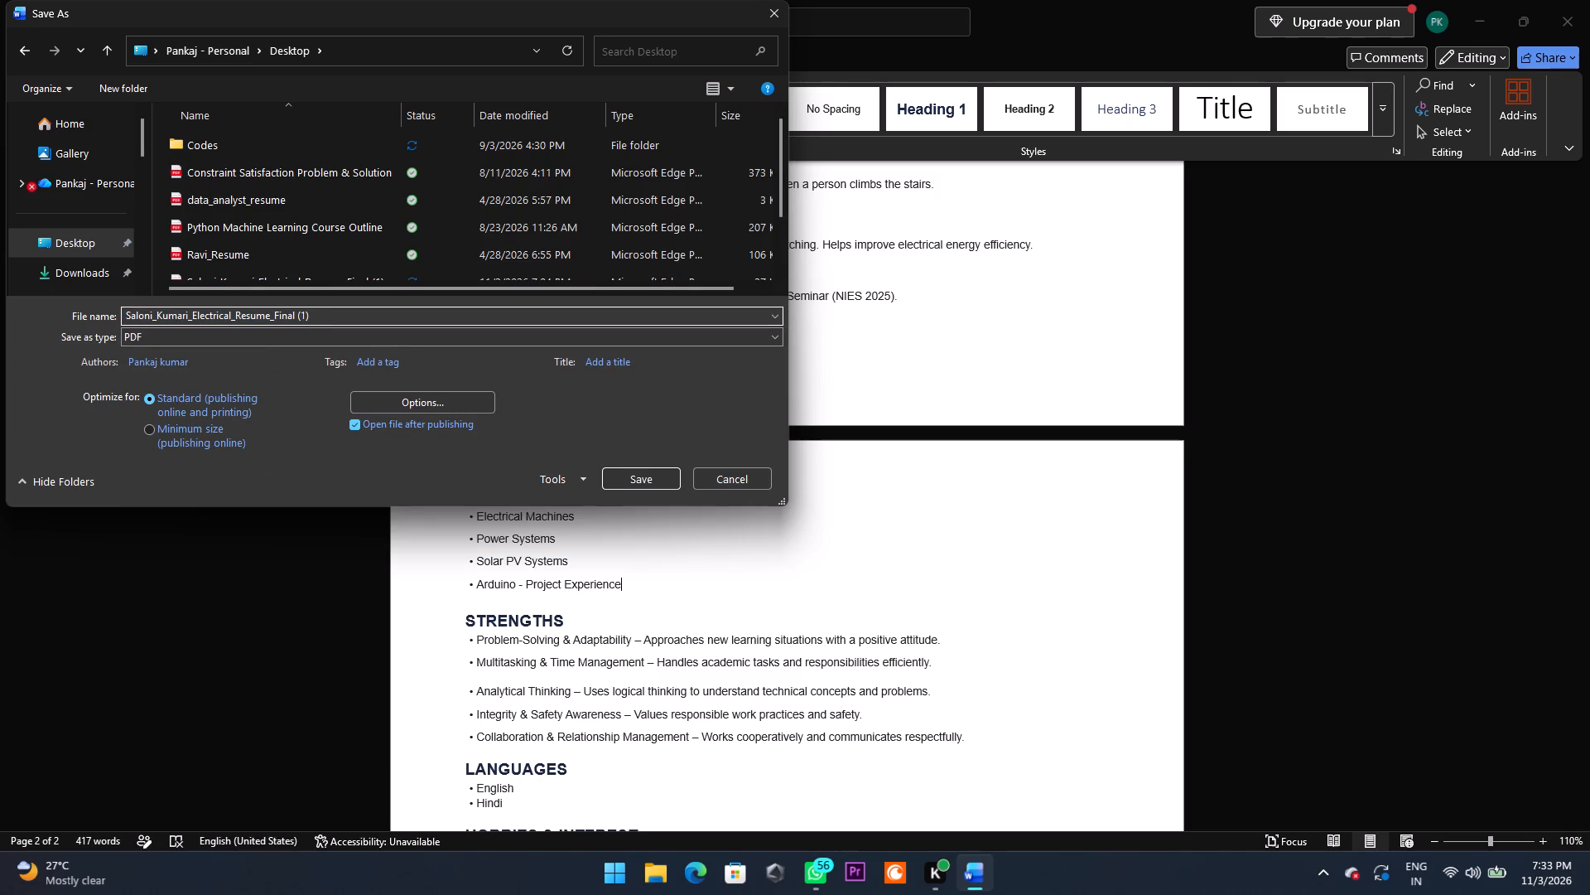
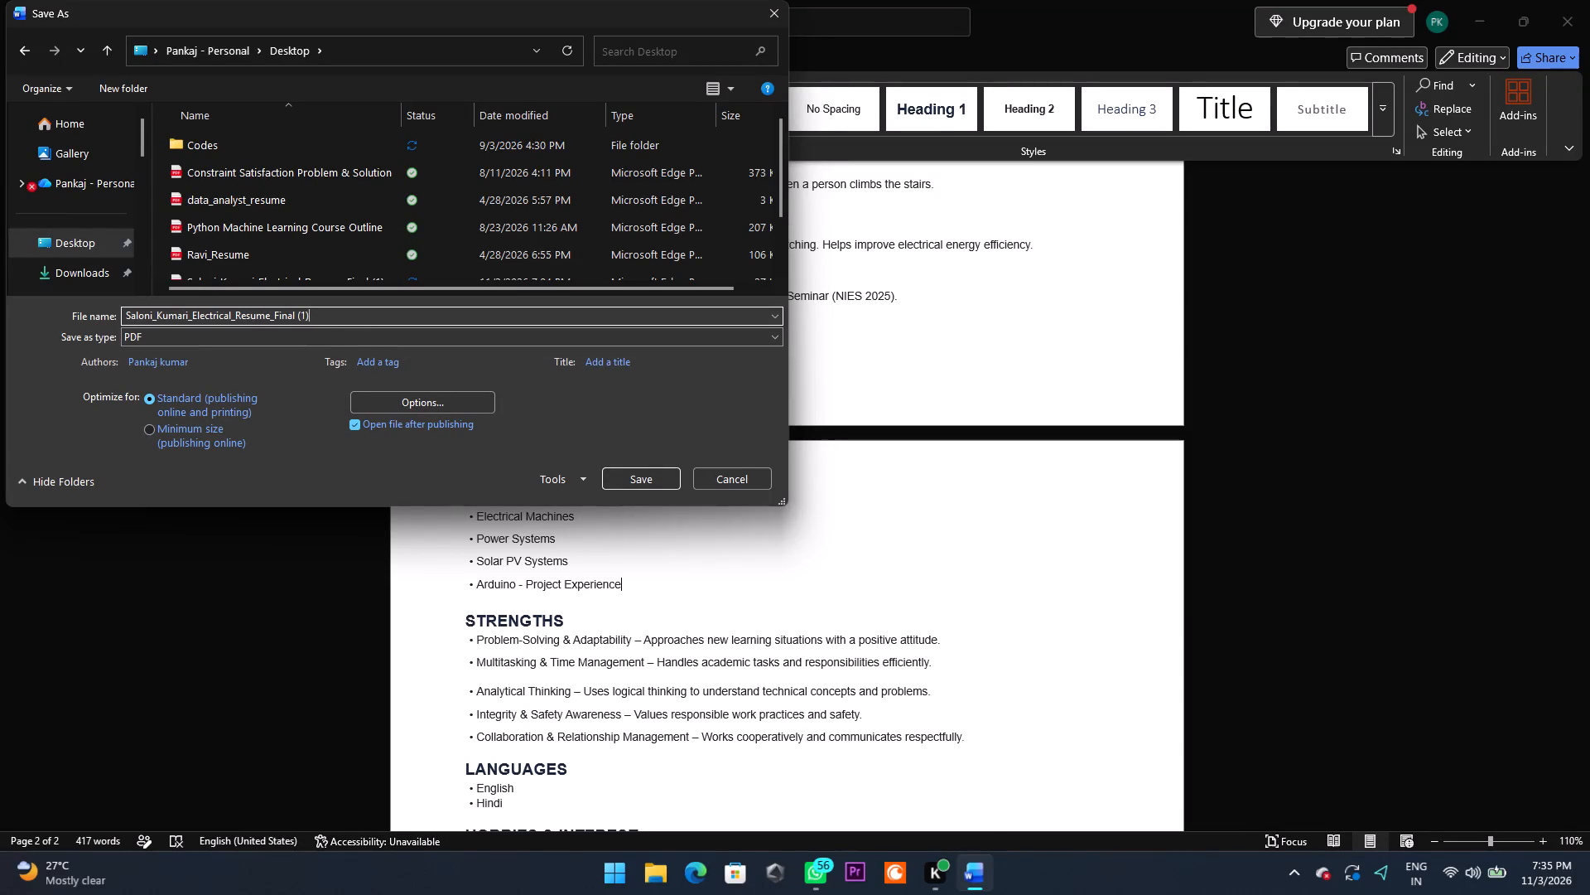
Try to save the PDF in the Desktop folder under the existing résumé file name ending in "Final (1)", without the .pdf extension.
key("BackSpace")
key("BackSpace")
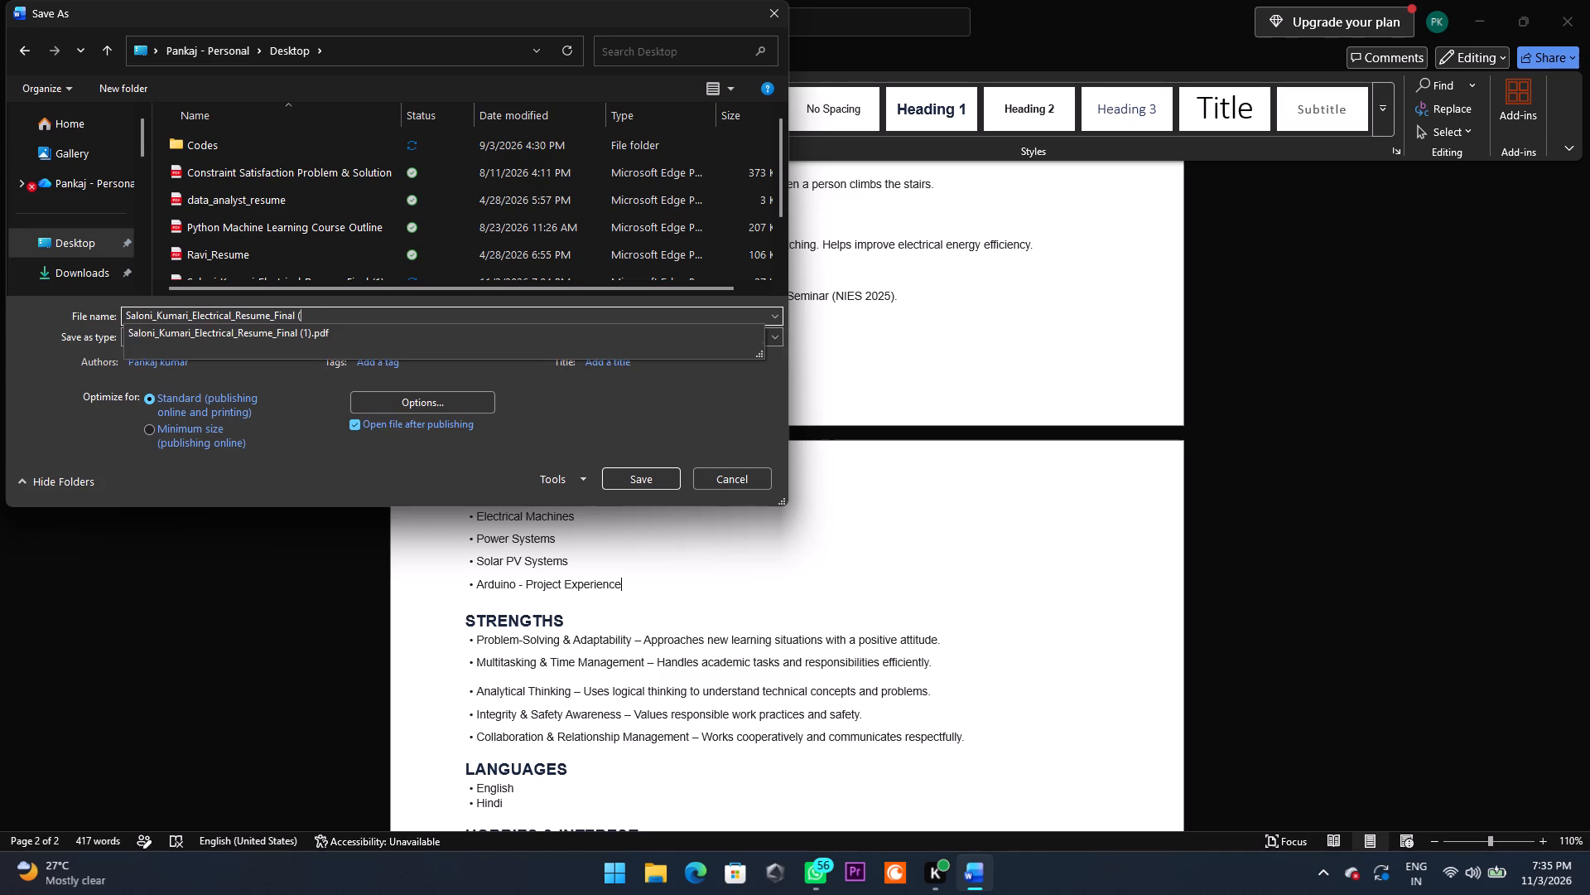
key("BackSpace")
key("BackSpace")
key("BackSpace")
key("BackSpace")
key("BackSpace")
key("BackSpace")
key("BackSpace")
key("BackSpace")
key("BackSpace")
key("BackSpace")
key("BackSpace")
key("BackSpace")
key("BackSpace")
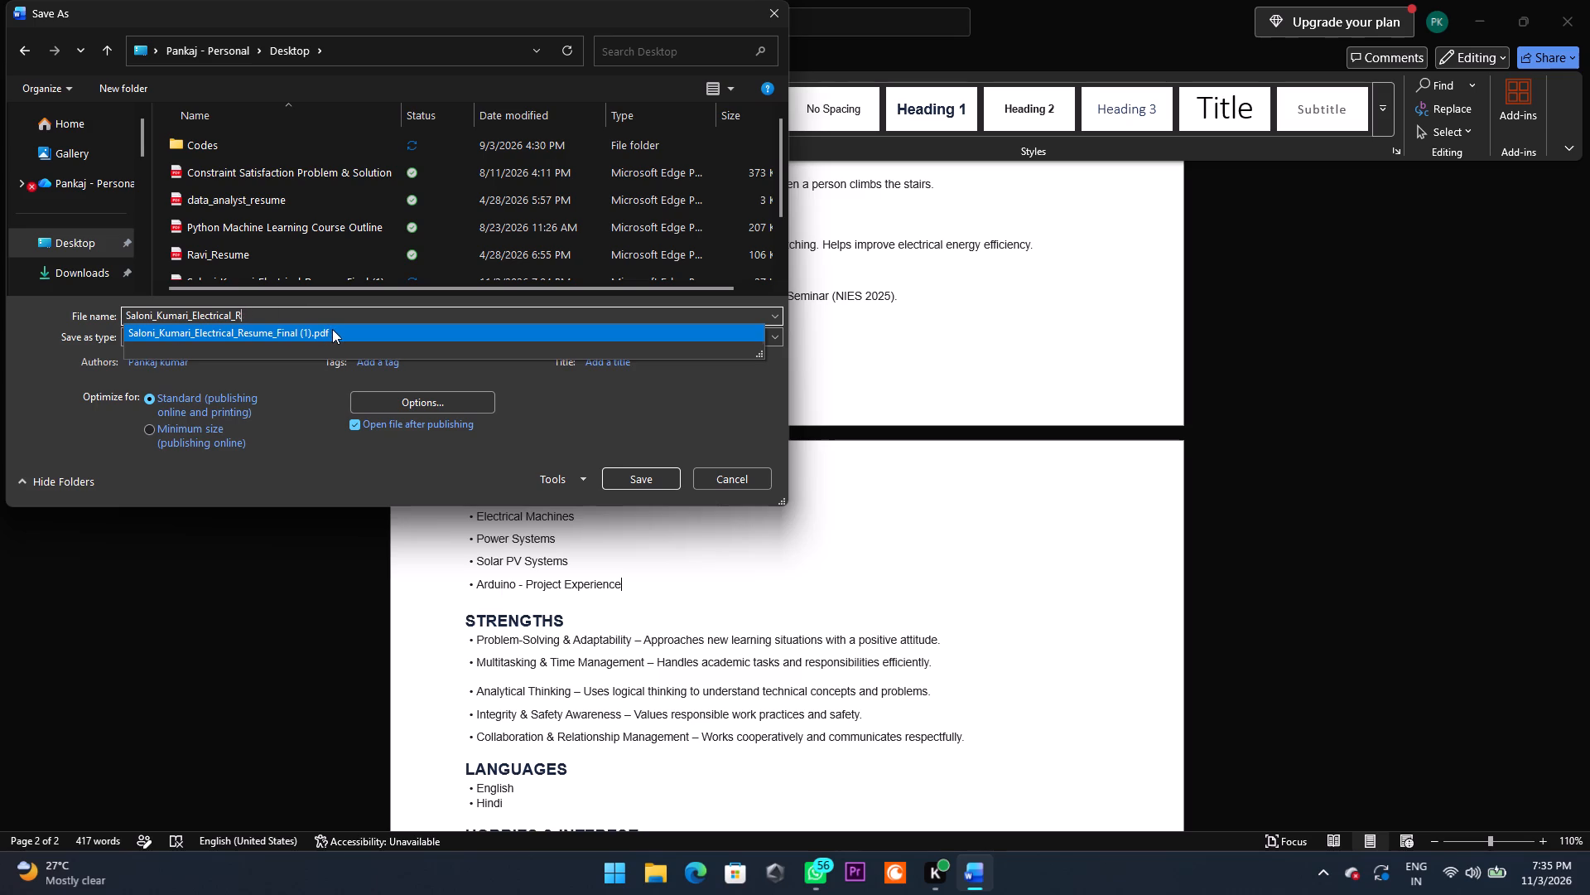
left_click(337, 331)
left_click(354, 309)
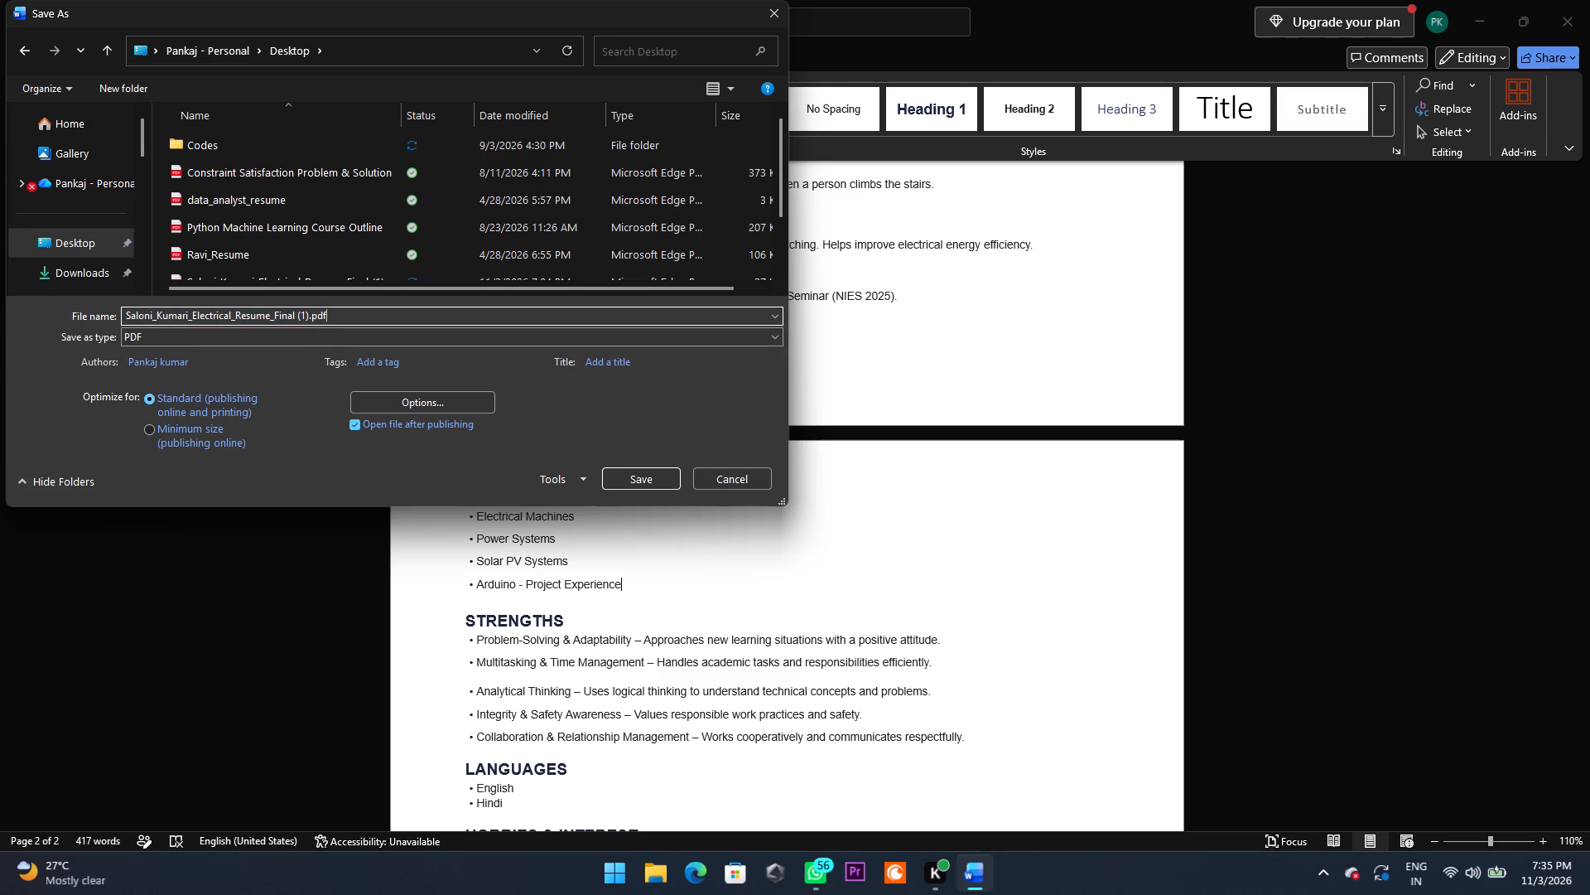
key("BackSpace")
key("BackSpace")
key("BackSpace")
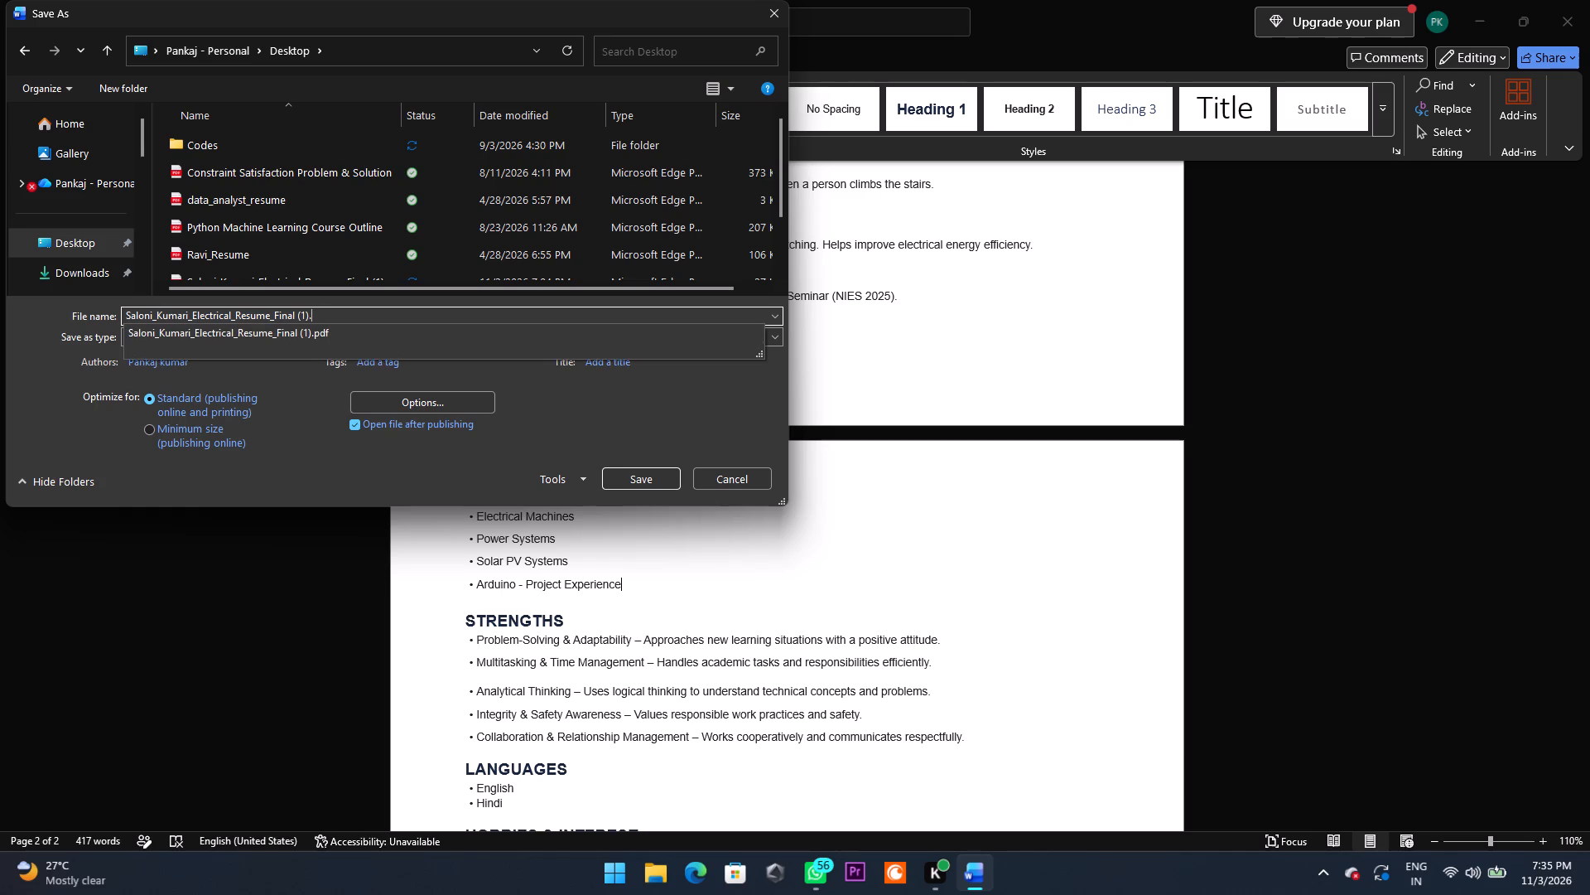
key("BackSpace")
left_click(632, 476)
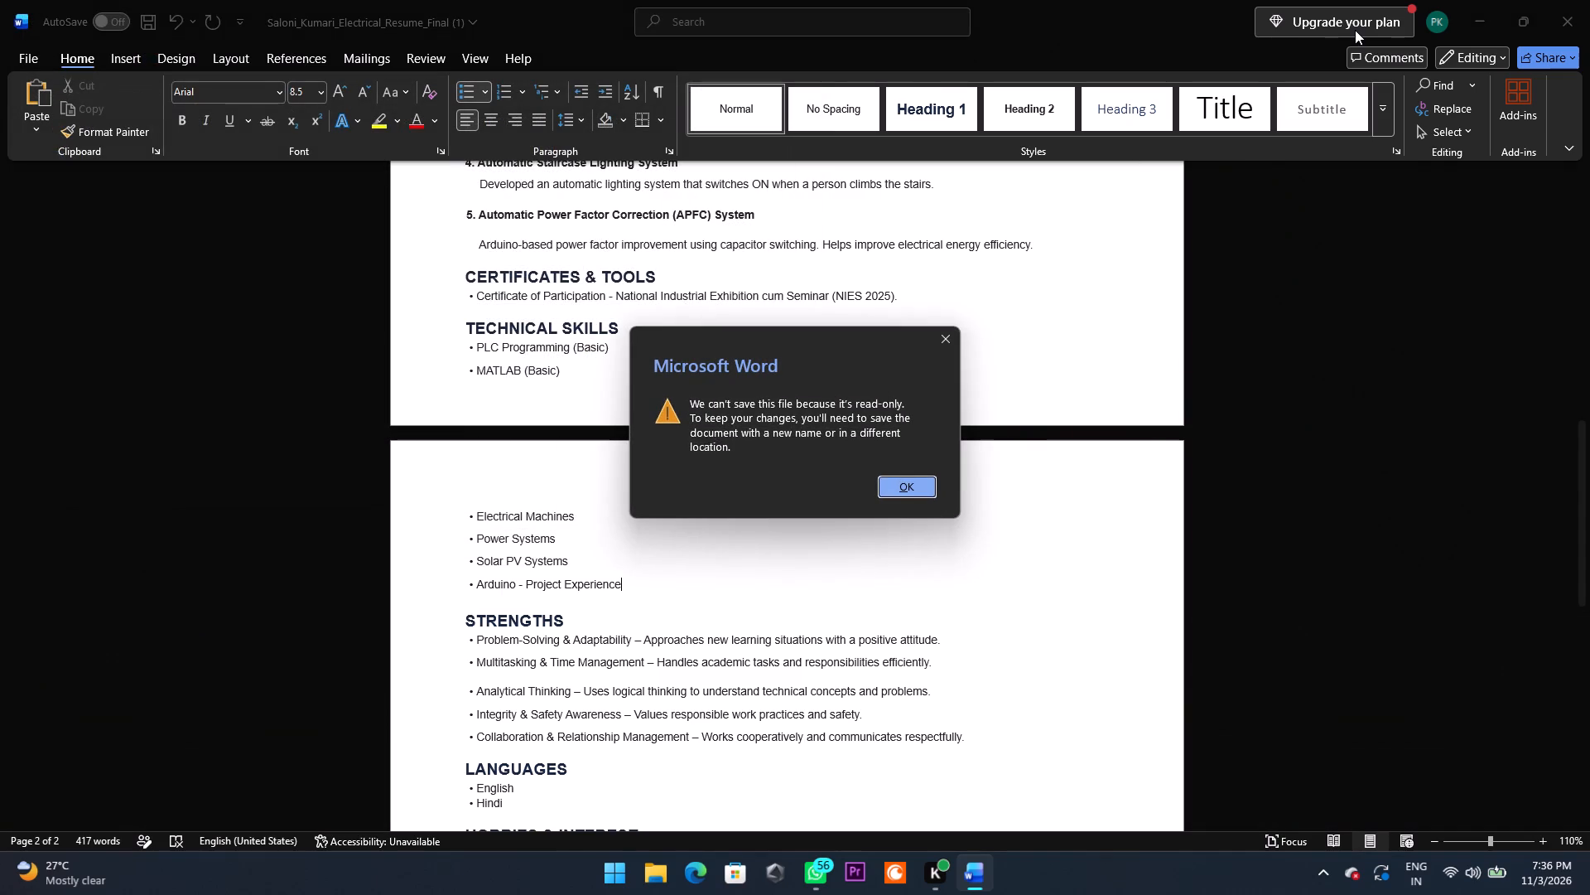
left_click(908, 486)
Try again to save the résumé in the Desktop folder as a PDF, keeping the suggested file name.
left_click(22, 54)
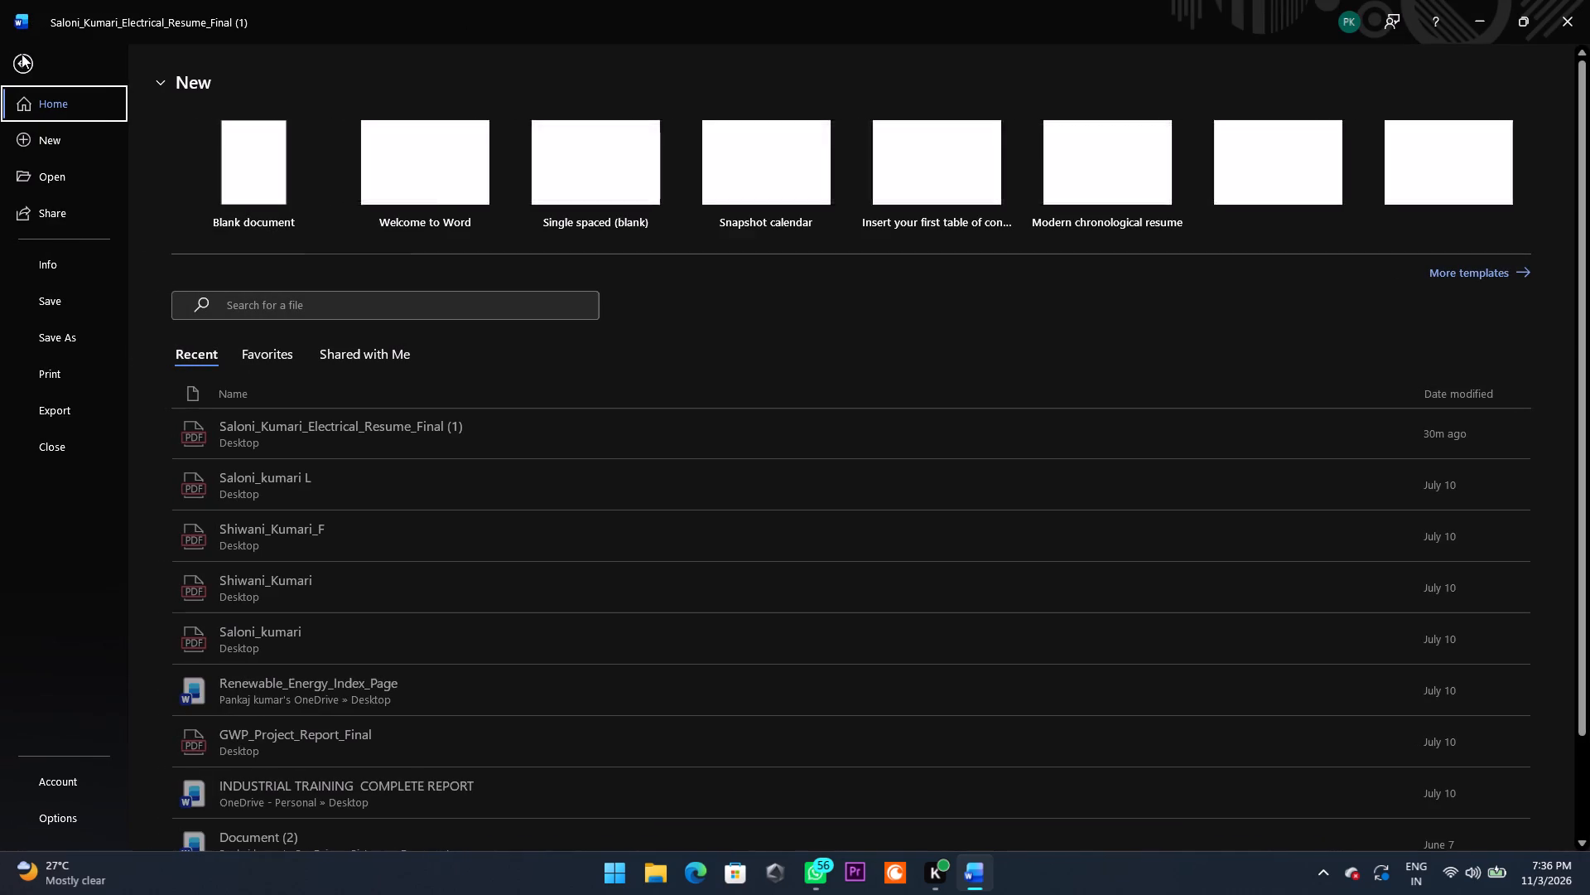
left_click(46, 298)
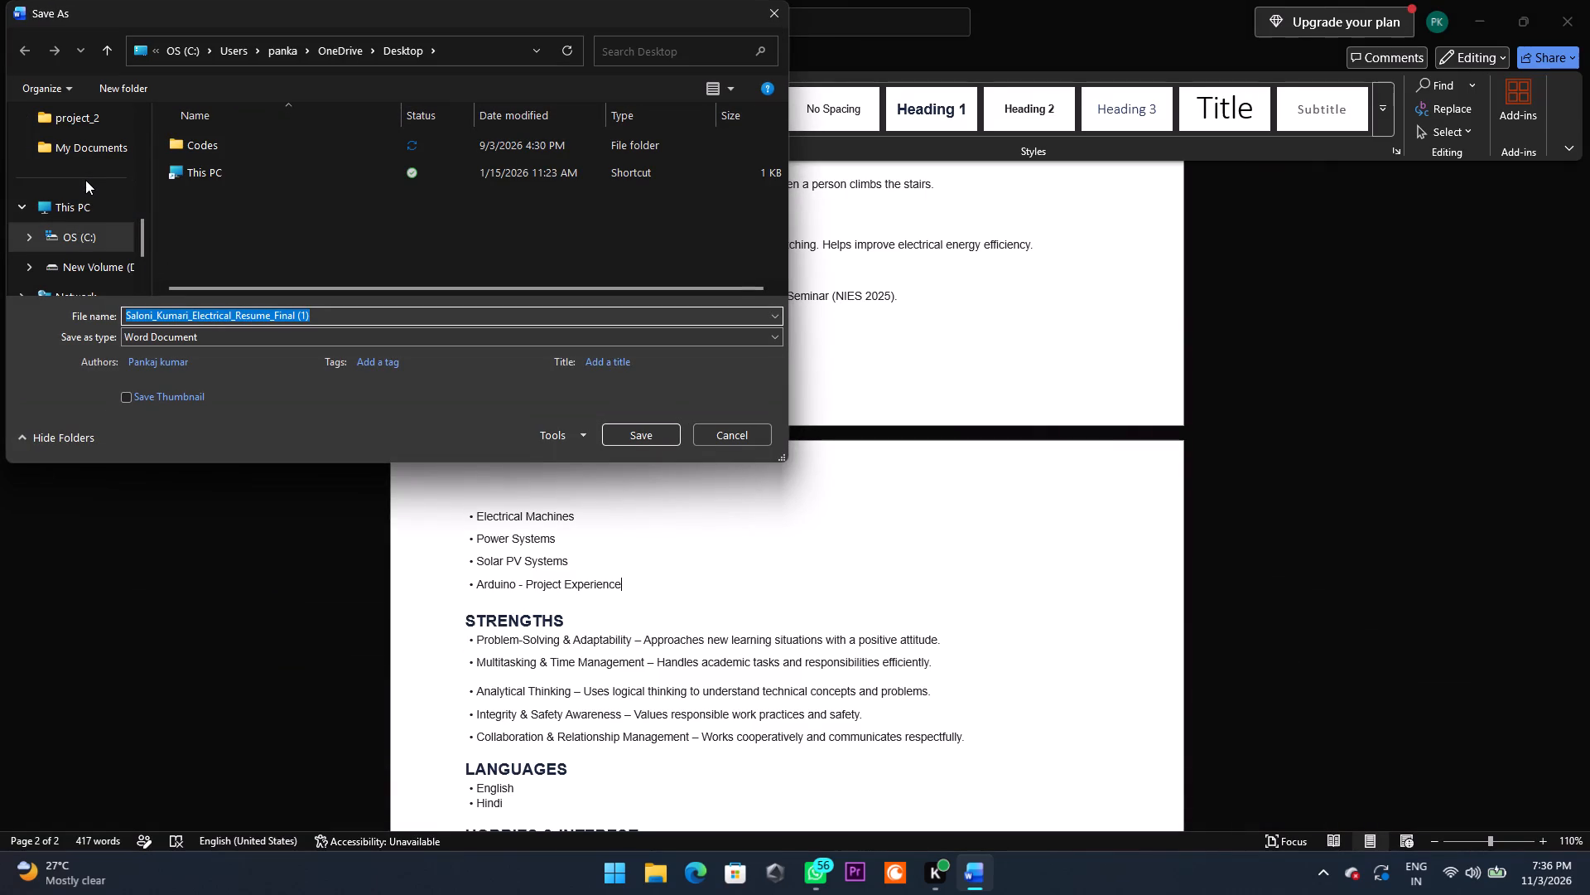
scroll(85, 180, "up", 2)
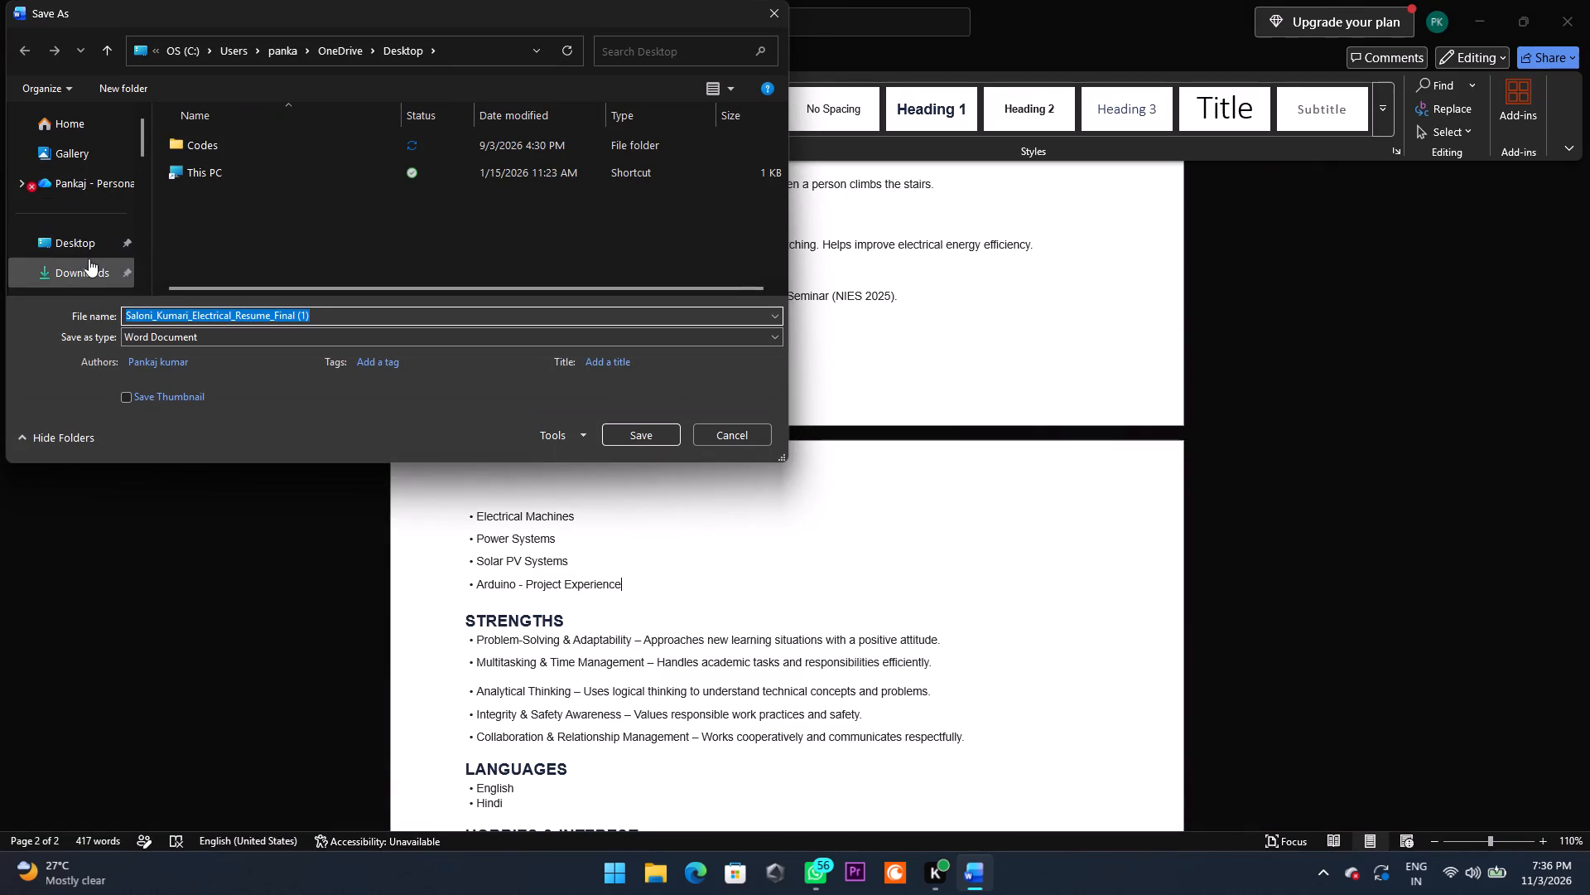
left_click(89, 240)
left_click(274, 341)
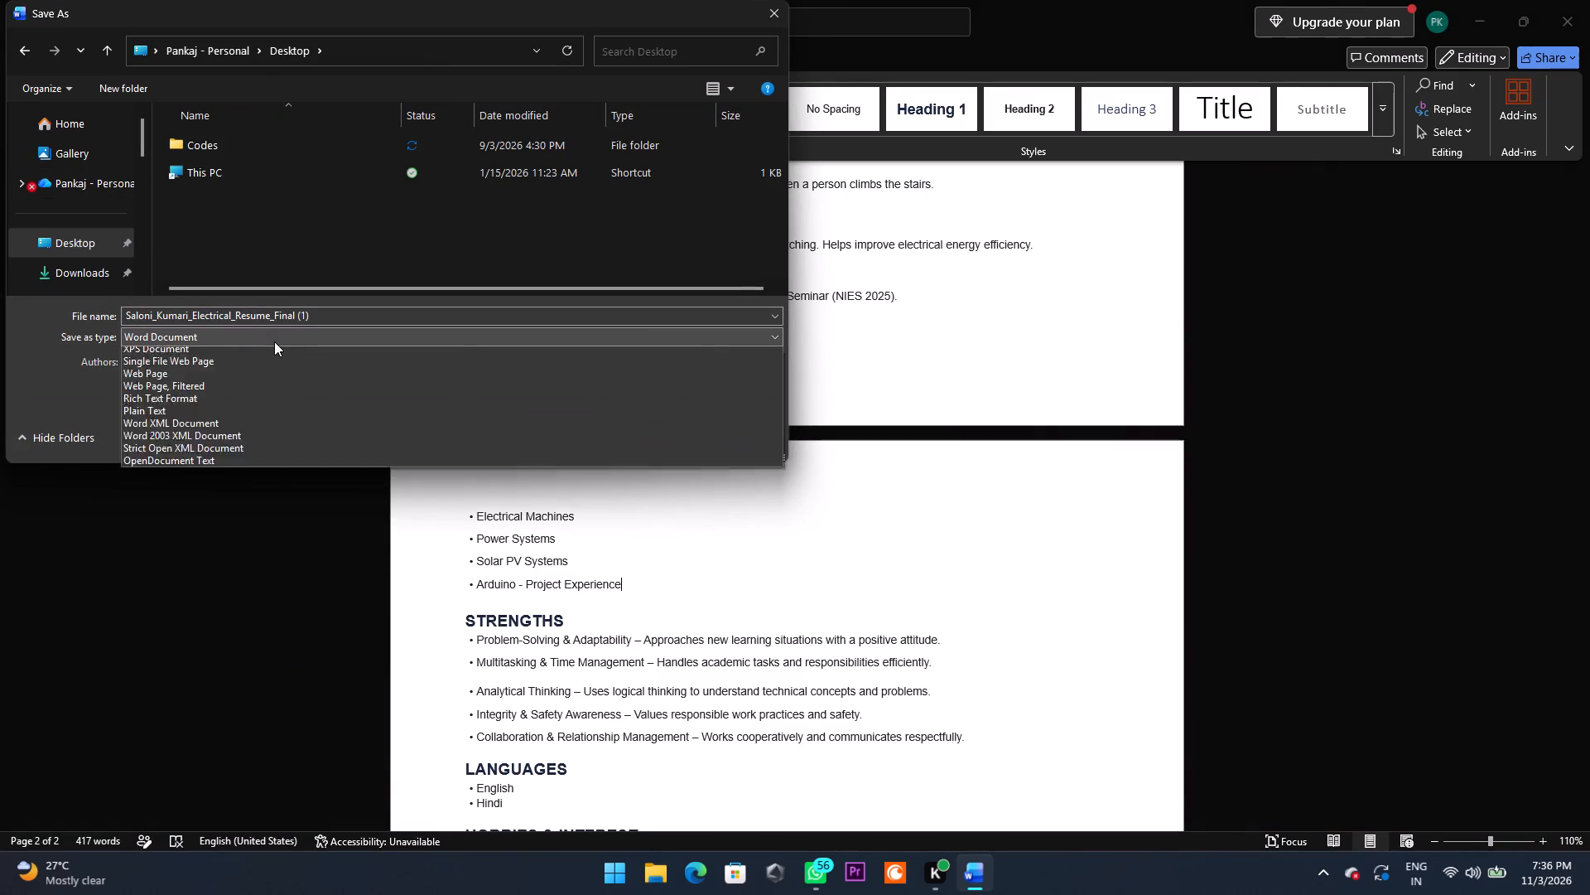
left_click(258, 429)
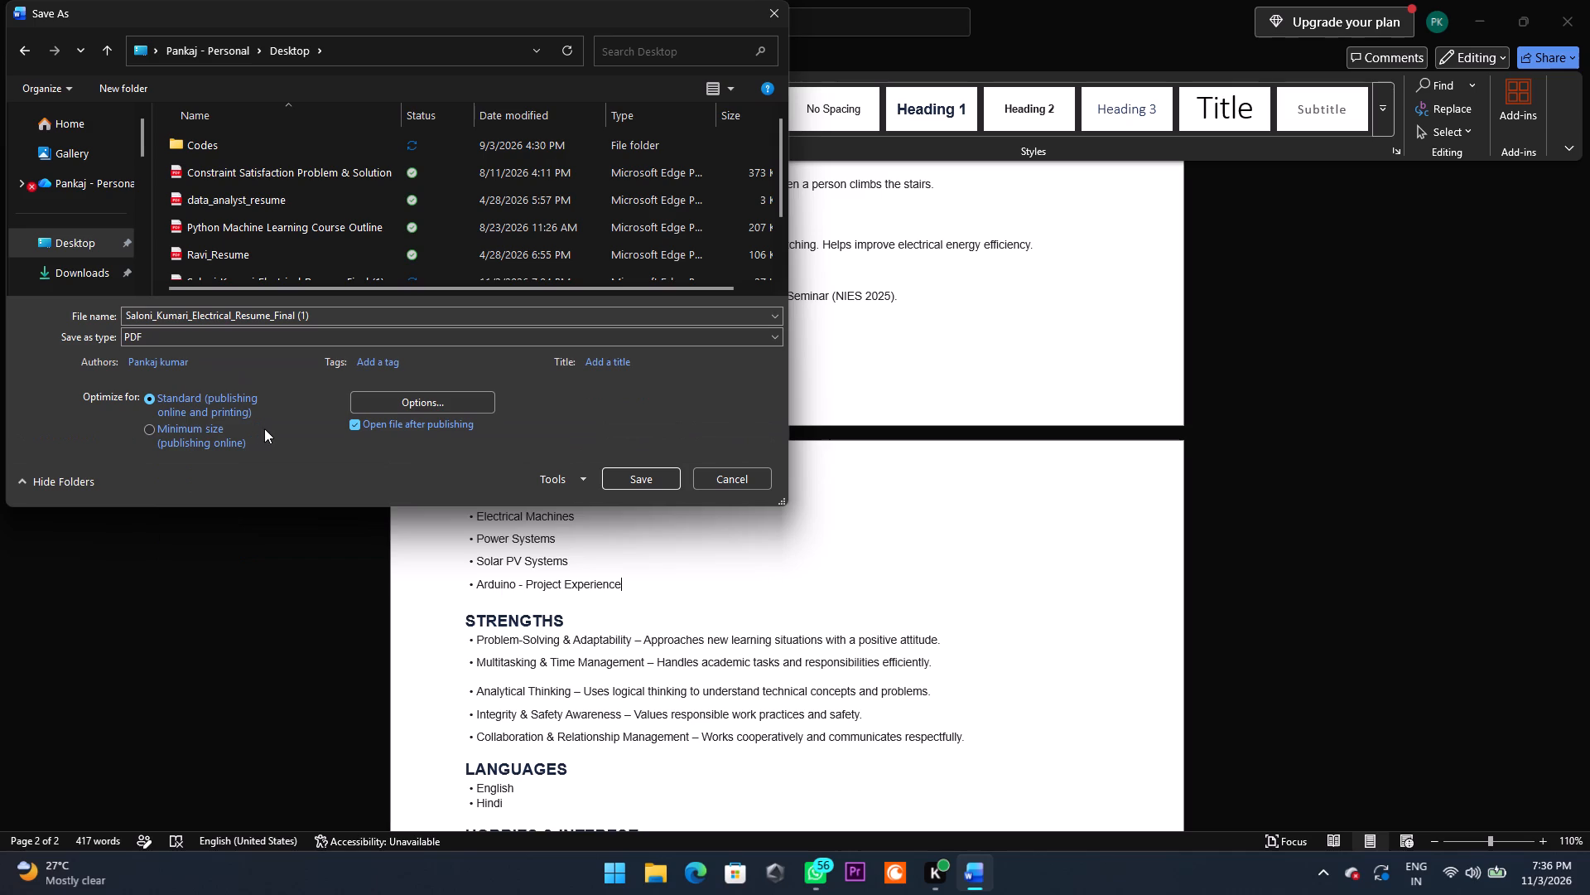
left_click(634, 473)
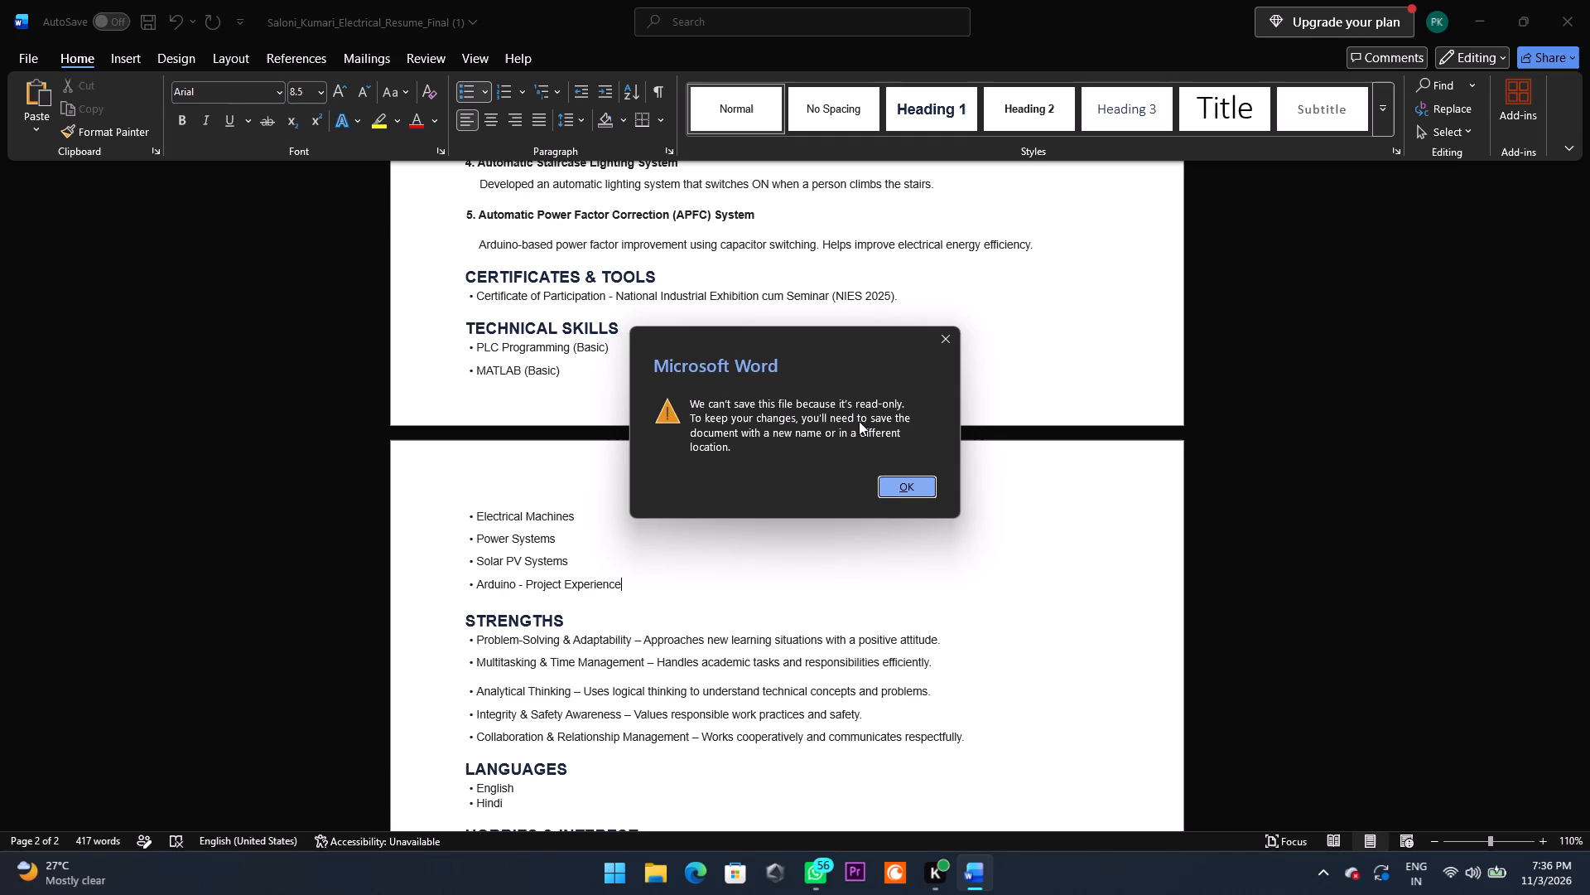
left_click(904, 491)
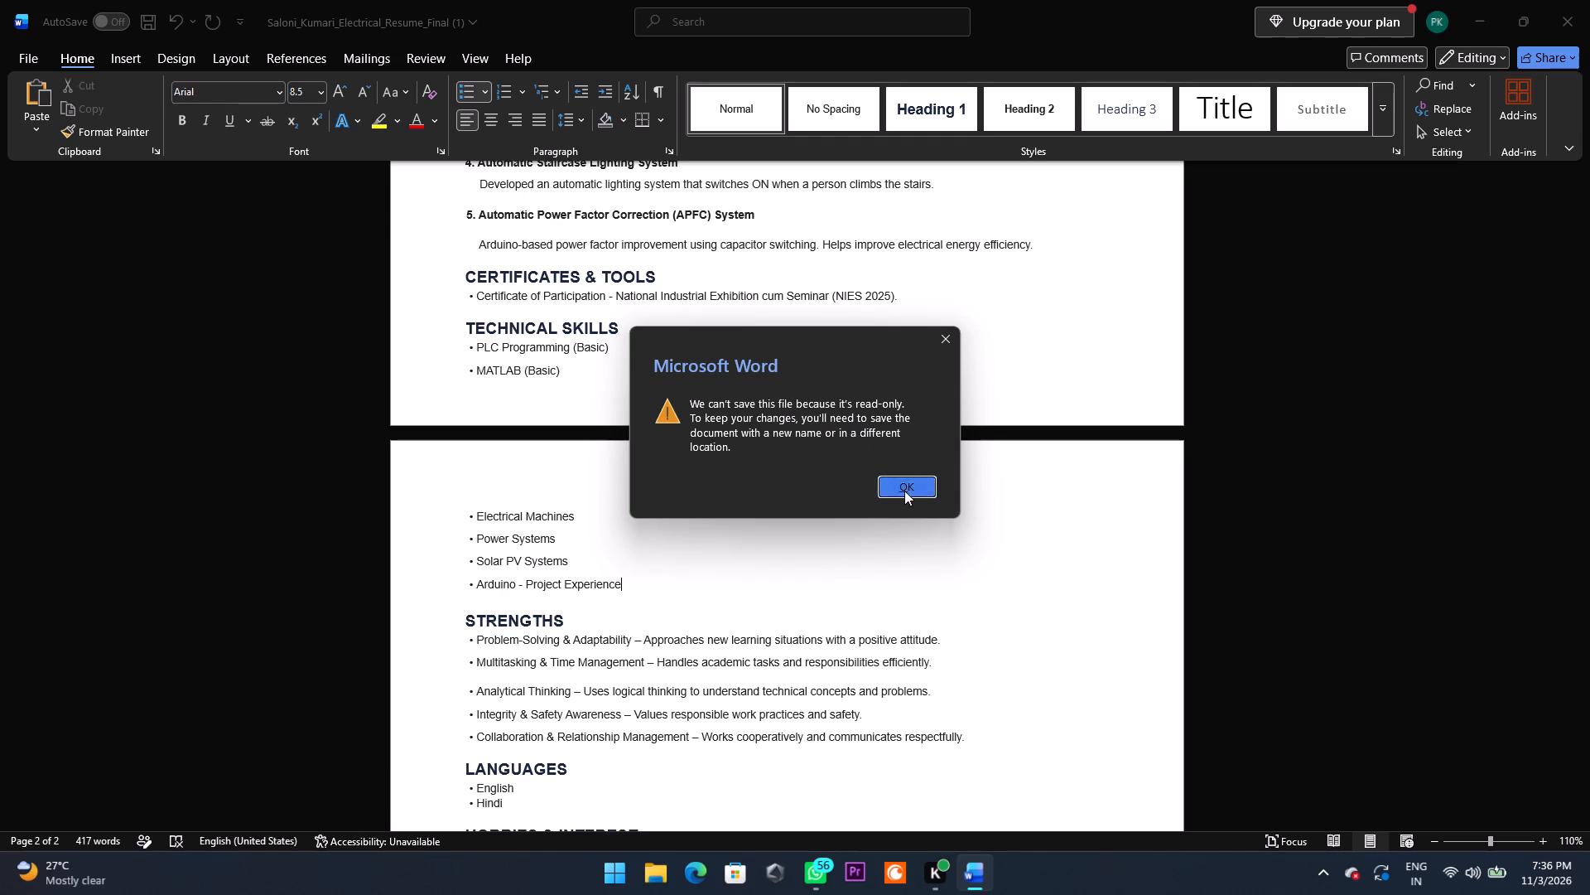
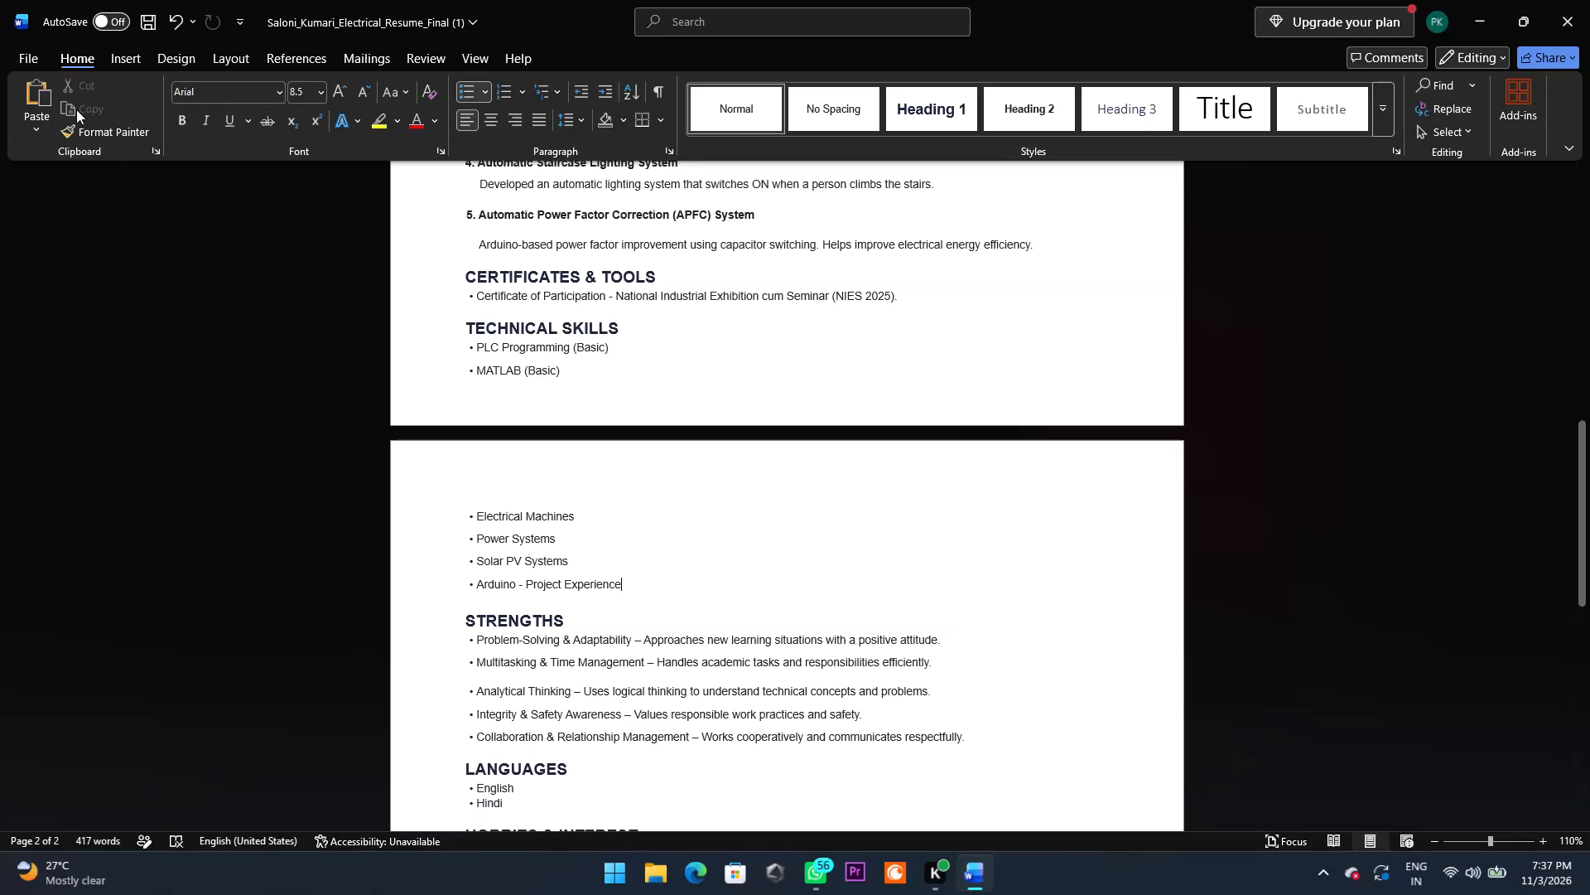
Set up saving a copy of the résumé in the Desktop folder with PDF as the file type.
left_click(35, 64)
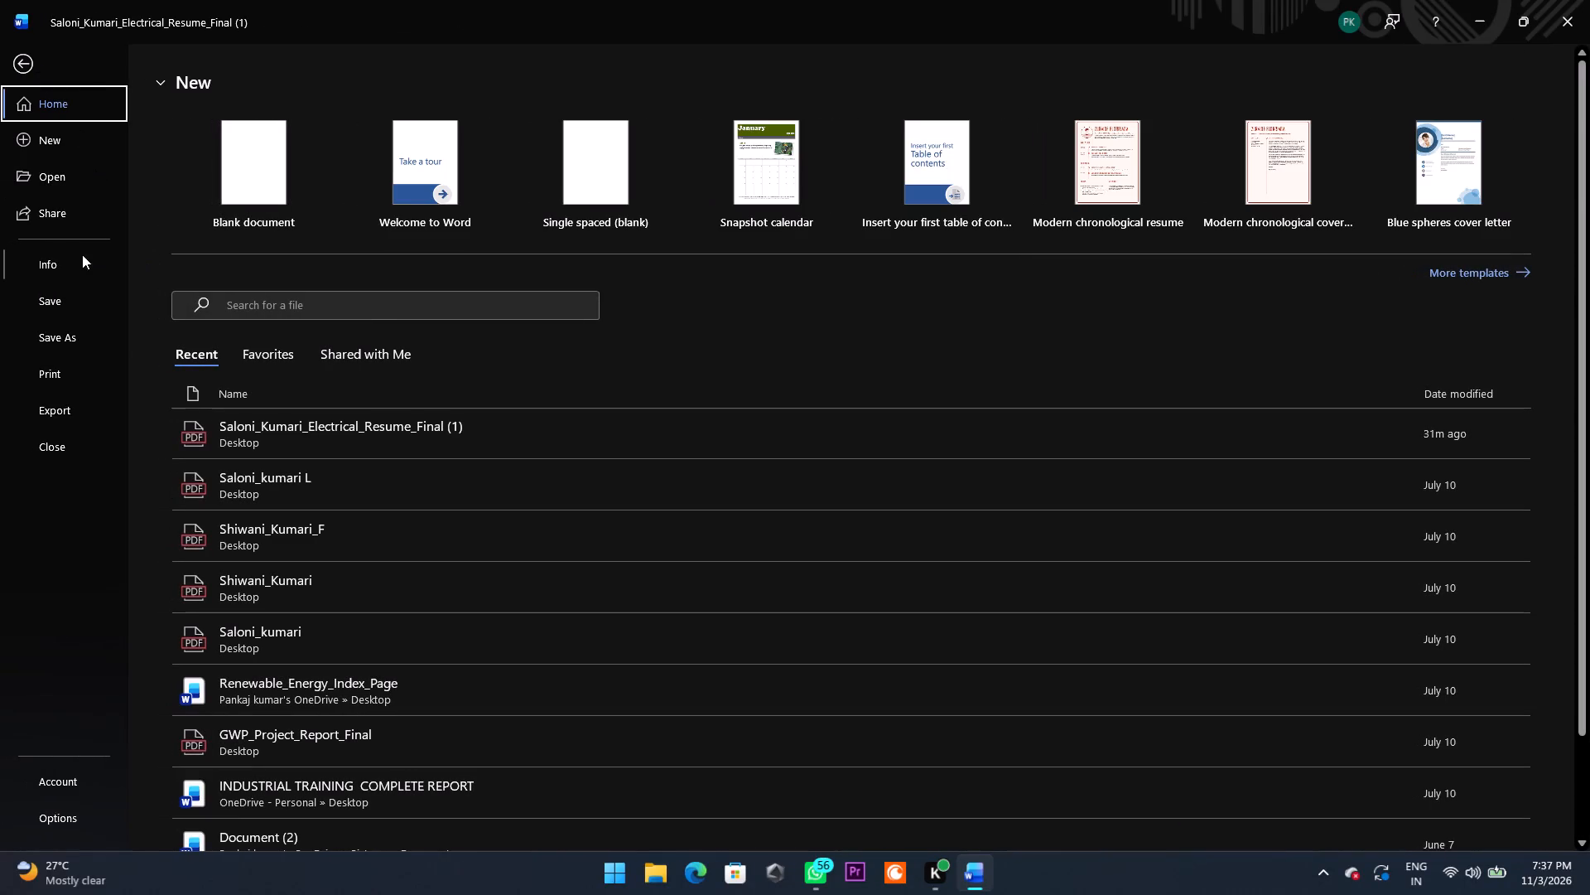
left_click(65, 288)
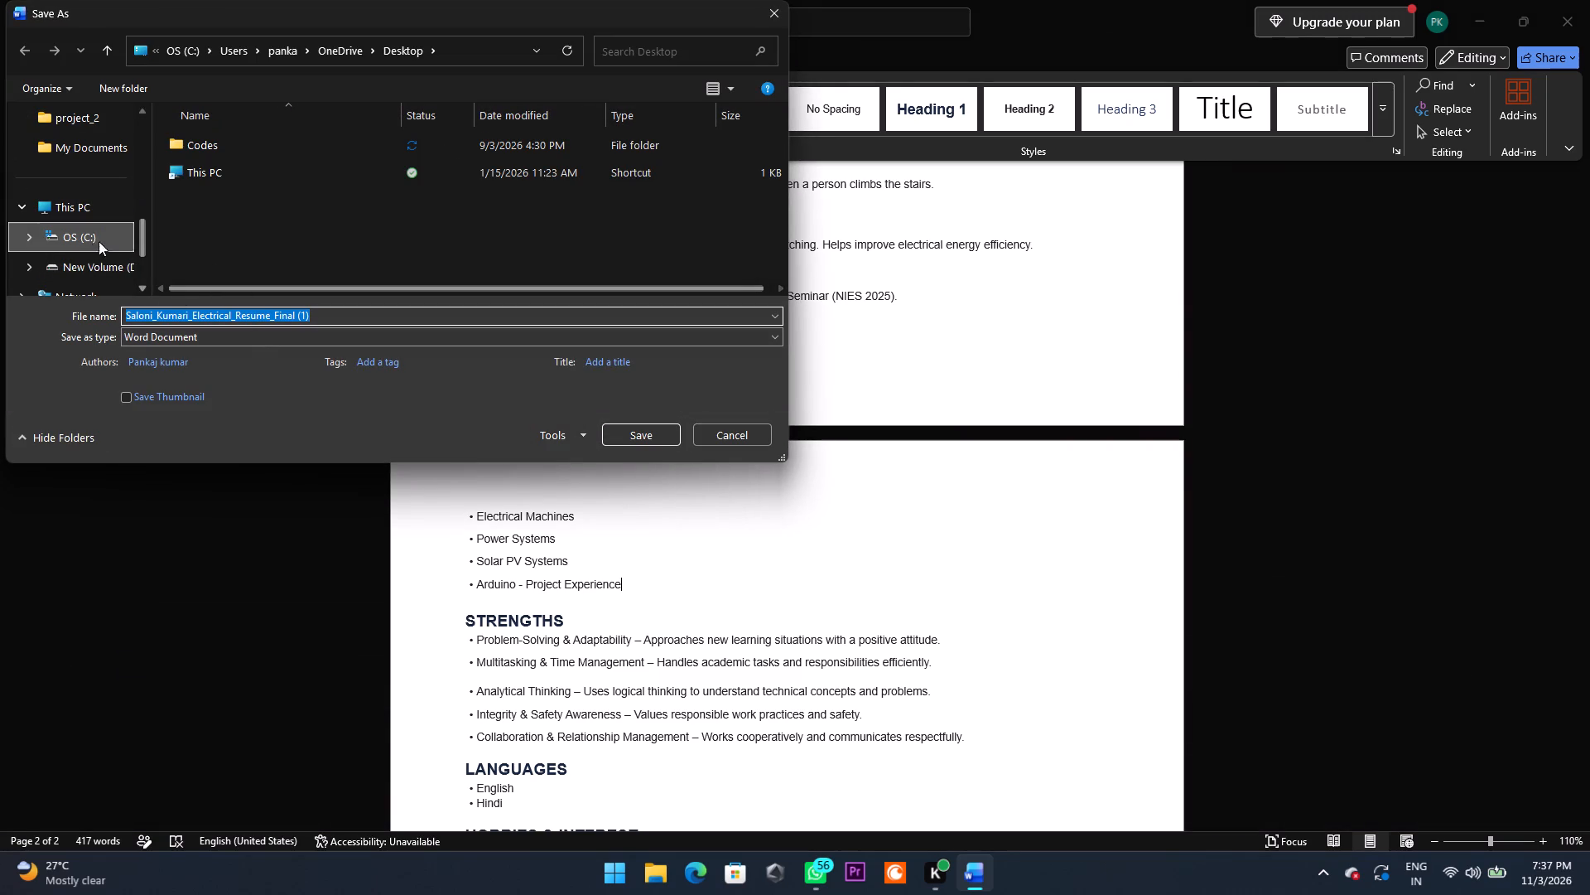
scroll(98, 231, "up", 4)
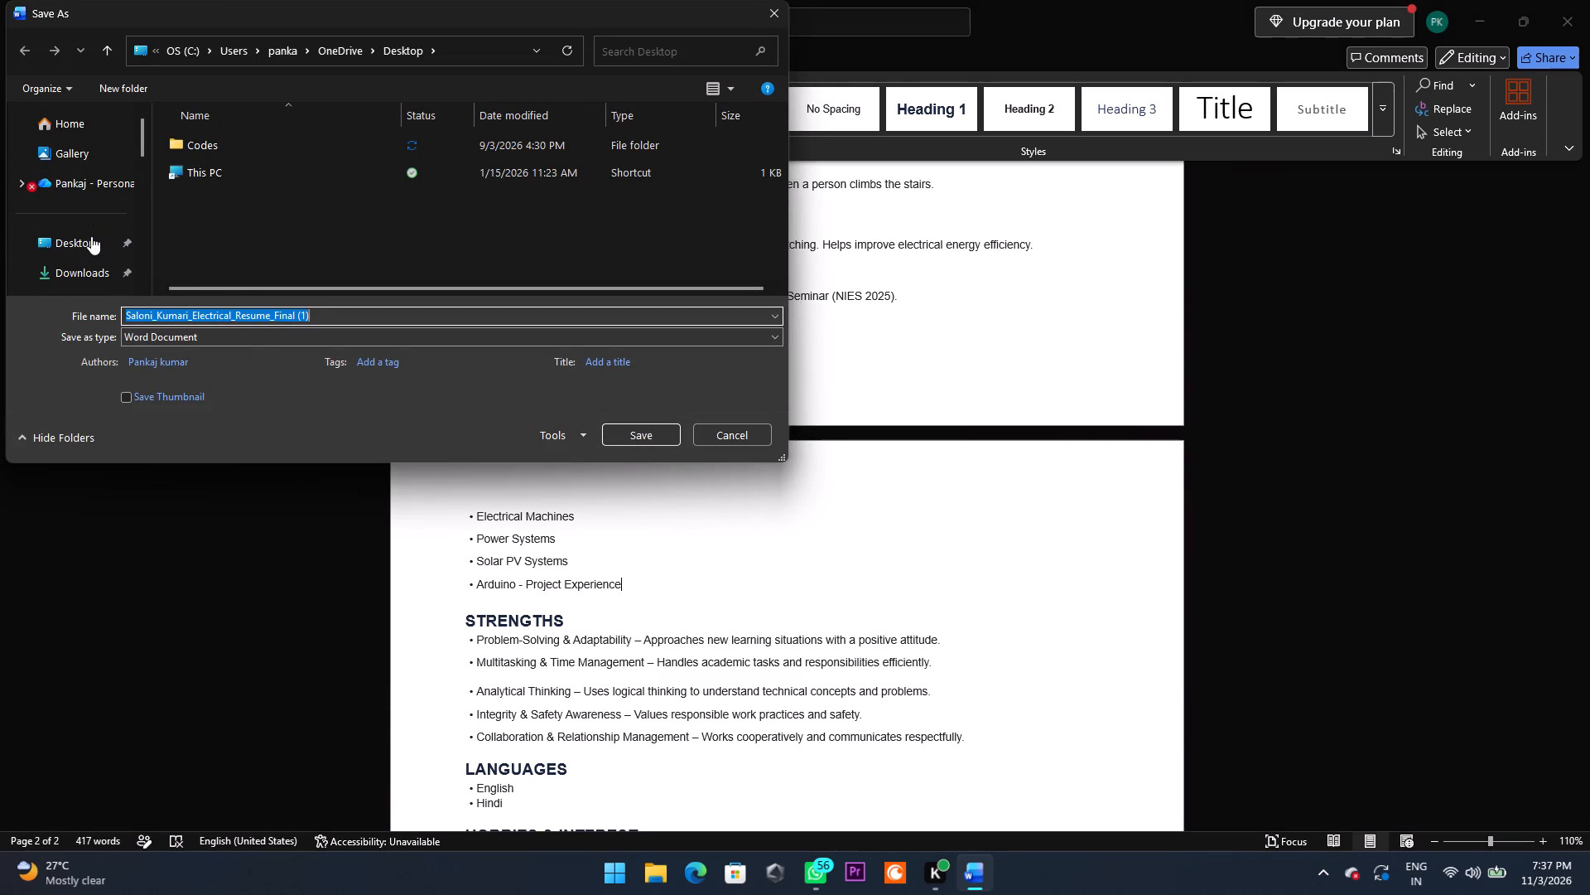
left_click(91, 236)
left_click(251, 334)
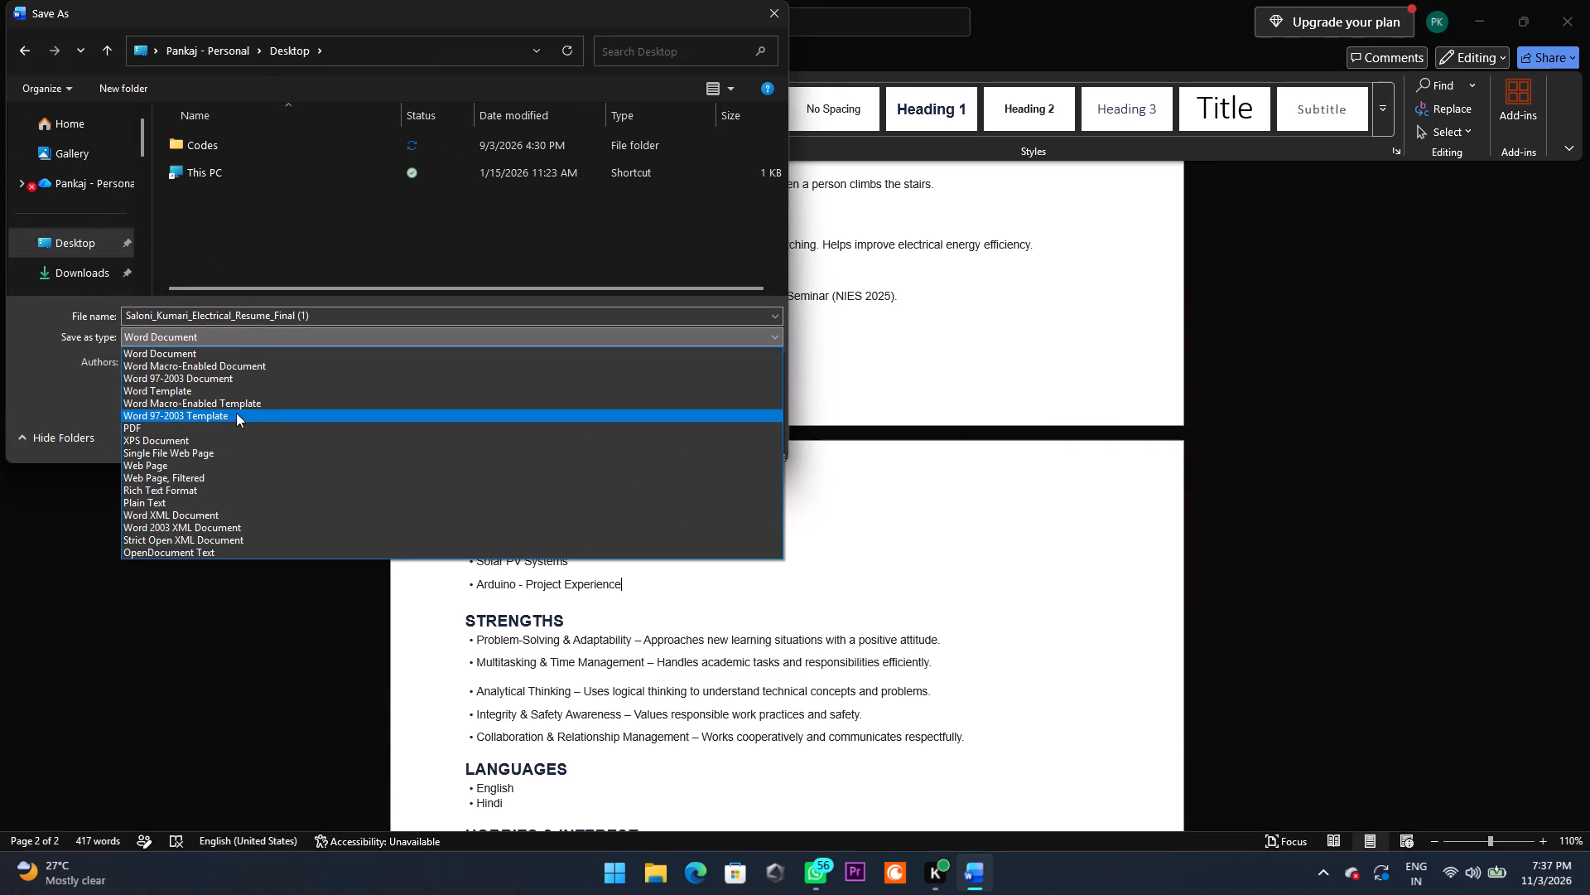
left_click(241, 433)
Shorten the PDF's file name so it ends in "Electrical_Resume", without the "_Final (1)" suffix, and save it.
left_click(317, 318)
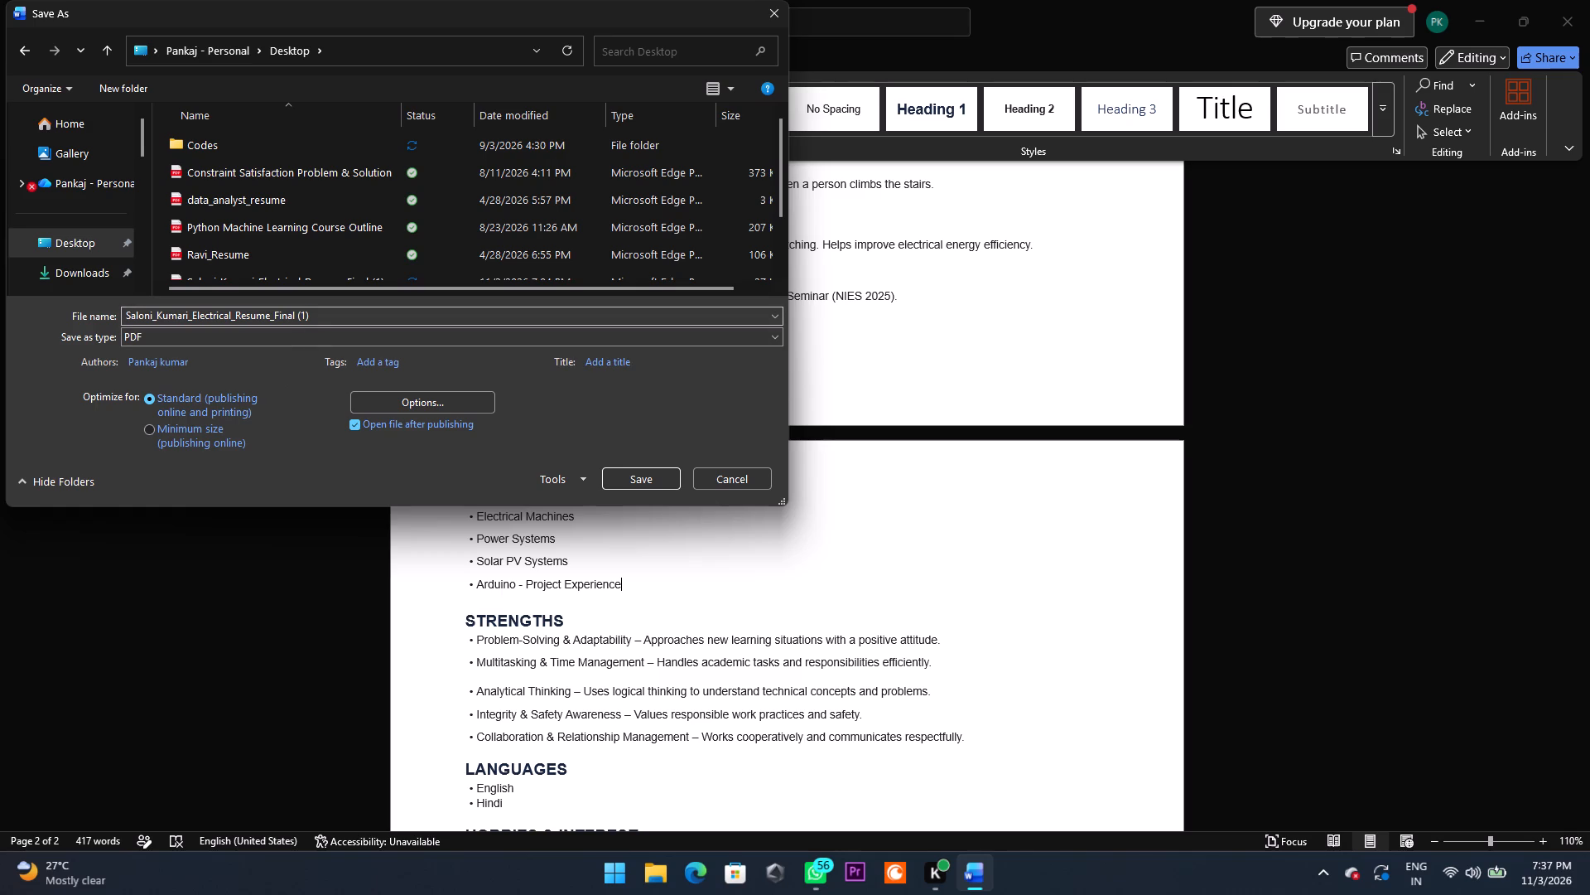
left_click(317, 318)
left_click(317, 318)
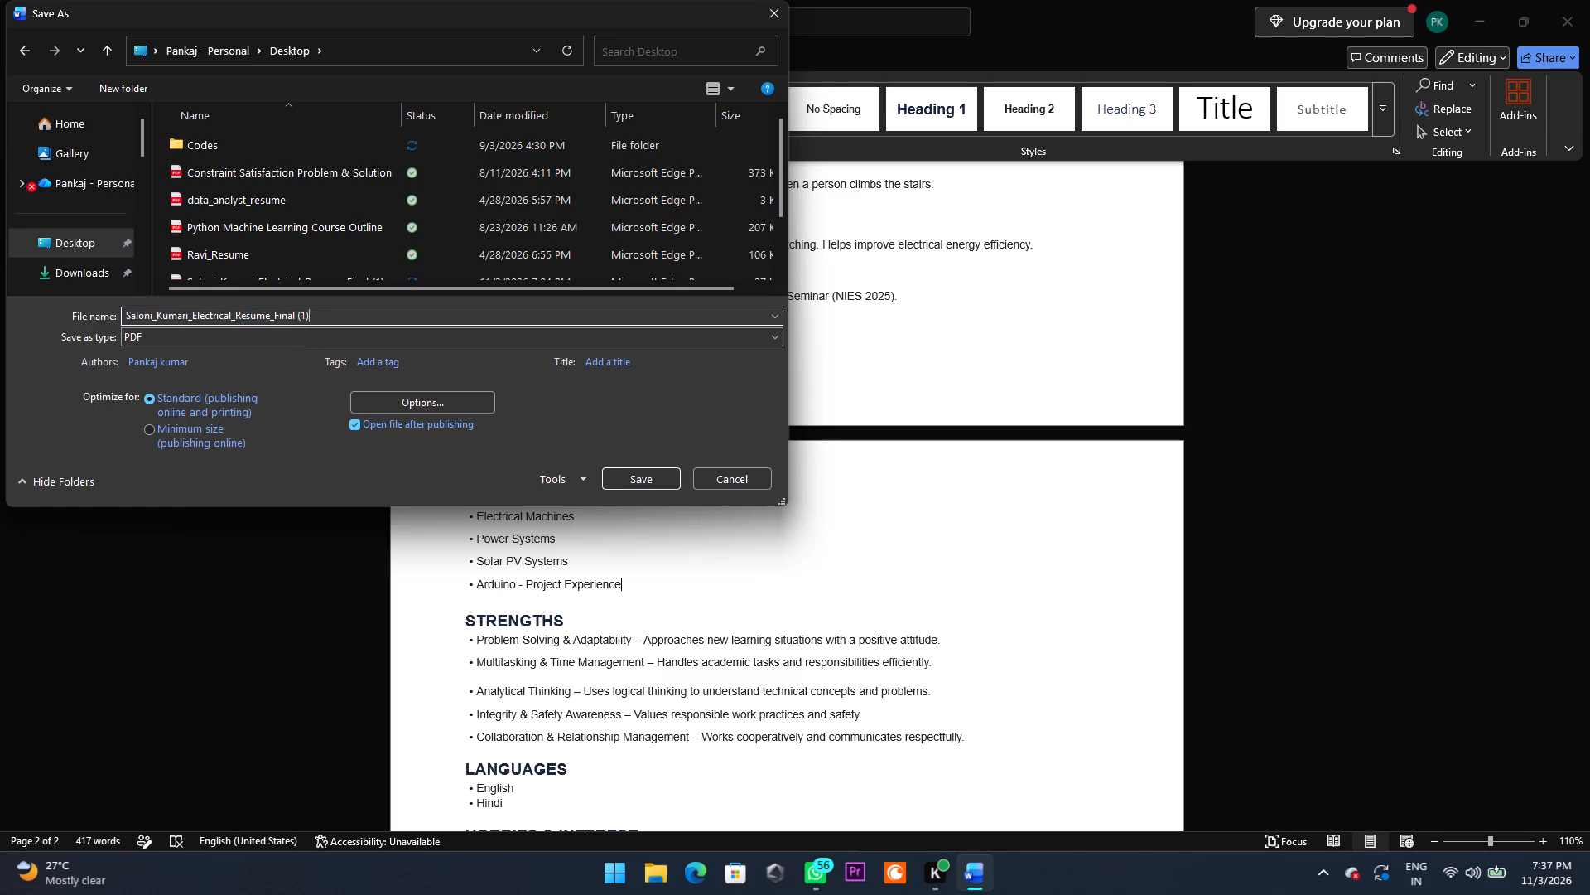
key("BackSpace")
key("BackSpace")
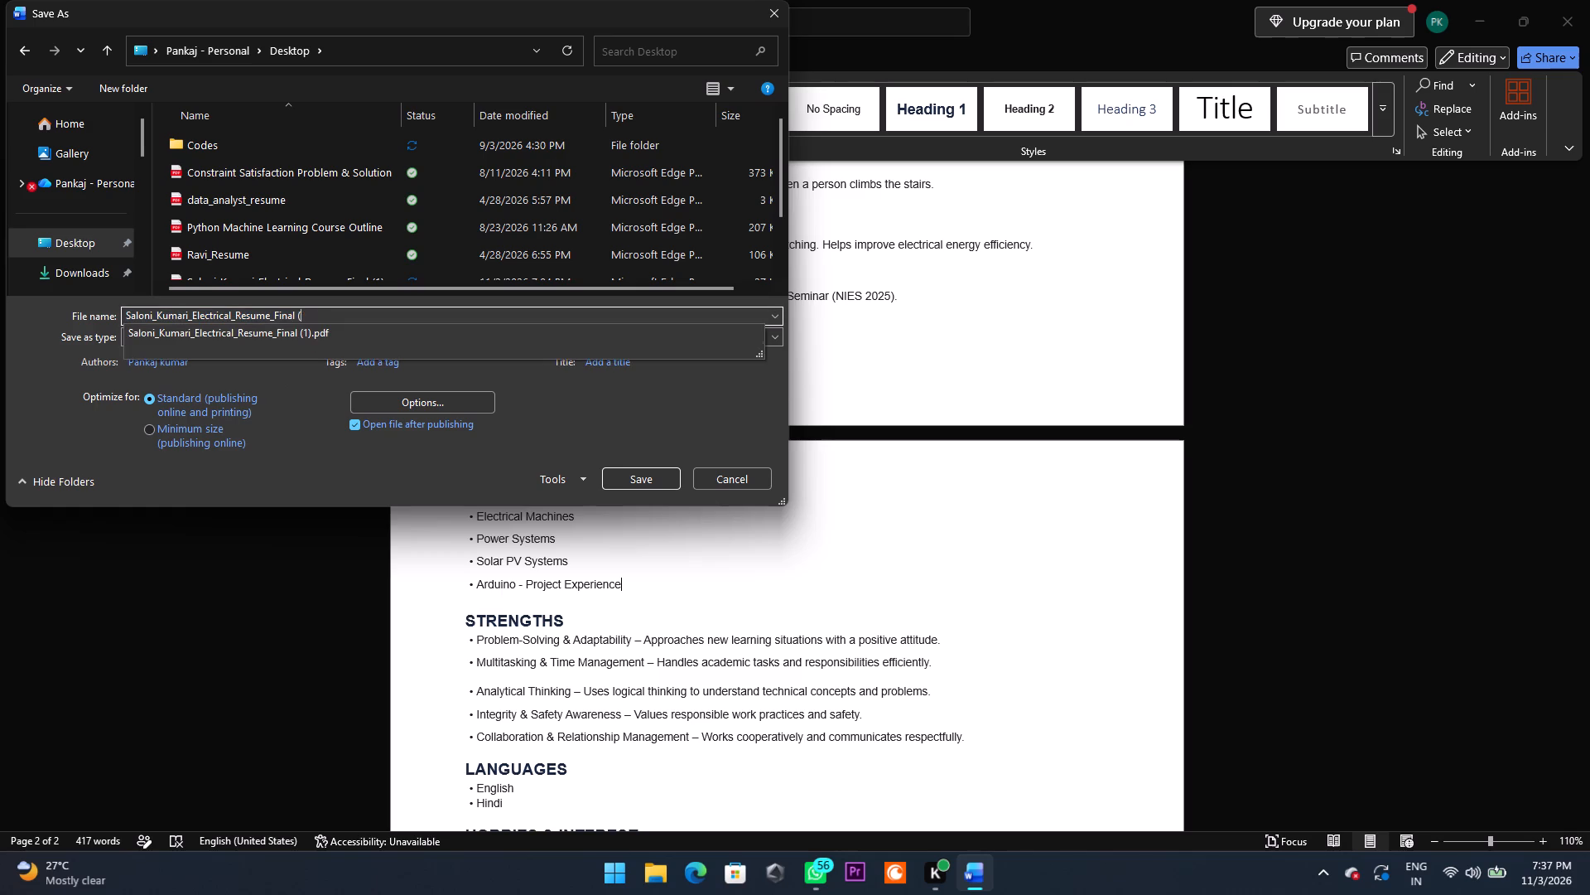
key("BackSpace")
key("BackSpace")
key("BackSpace")
key("BackSpace")
key("BackSpace")
key("BackSpace")
key("BackSpace")
type("coreected")
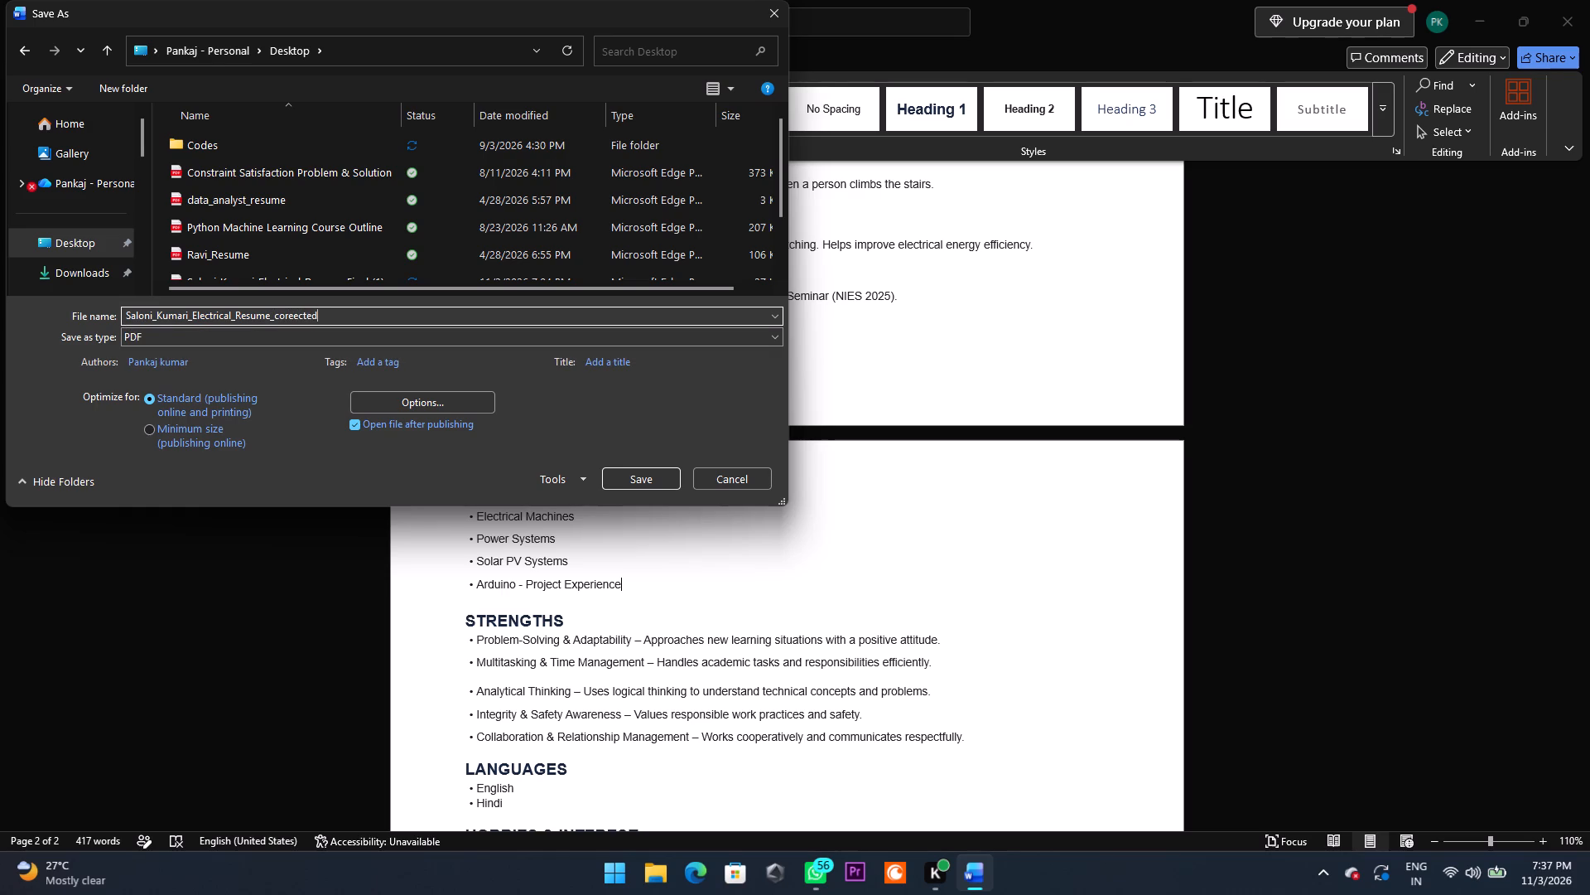
key("BackSpace")
key("BackSpace")
key("BackSpace")
key("BackSpace")
key("BackSpace")
key("BackSpace")
key("BackSpace")
key("BackSpace")
key("BackSpace")
key("BackSpace")
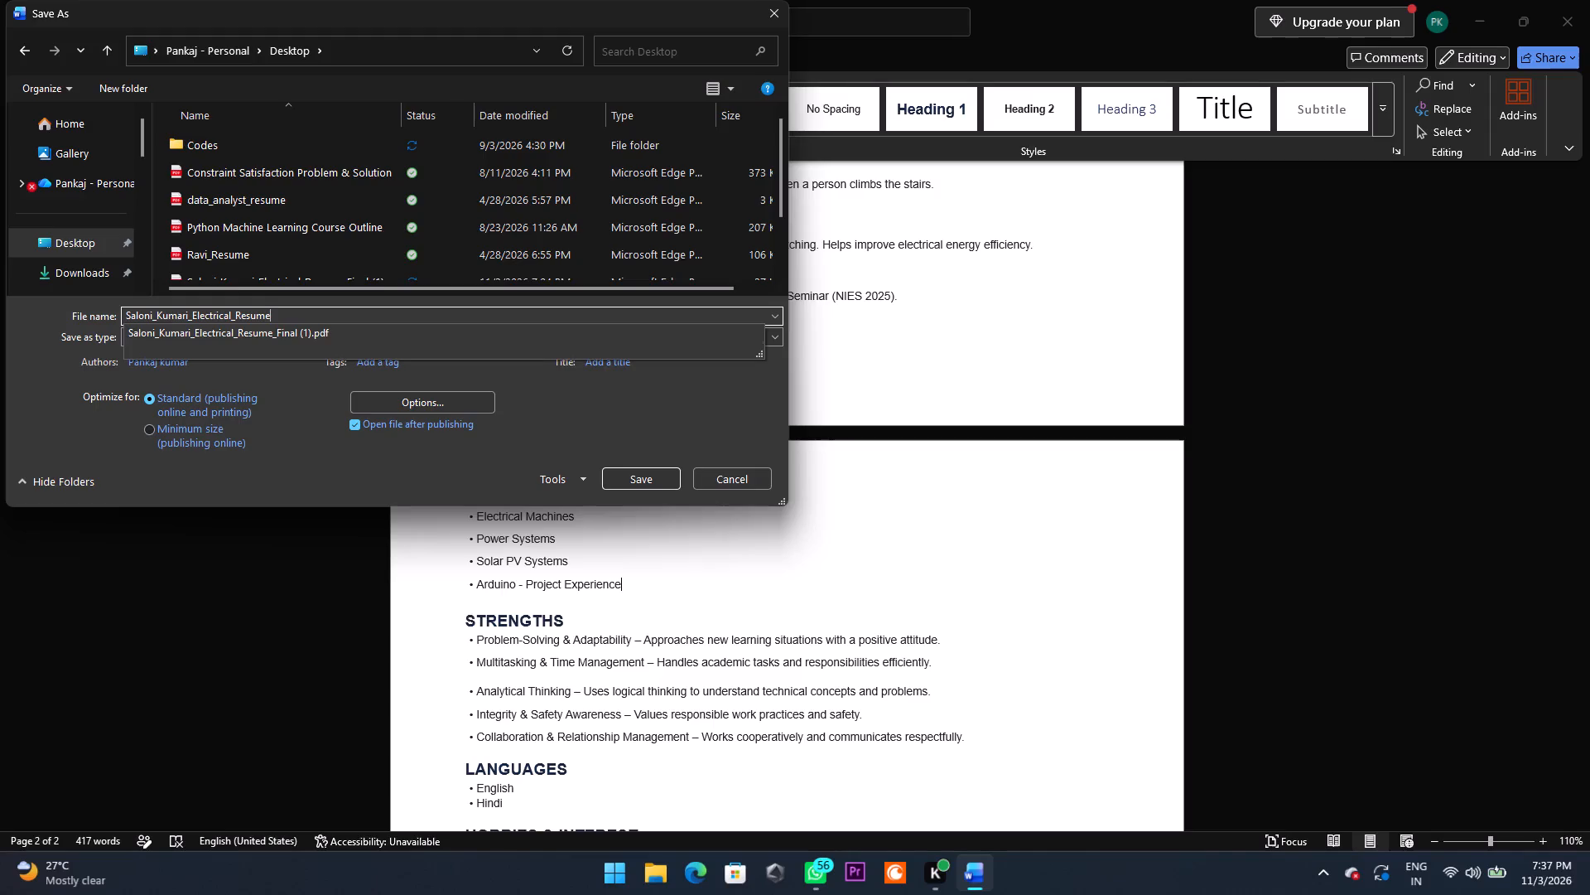
left_click(634, 473)
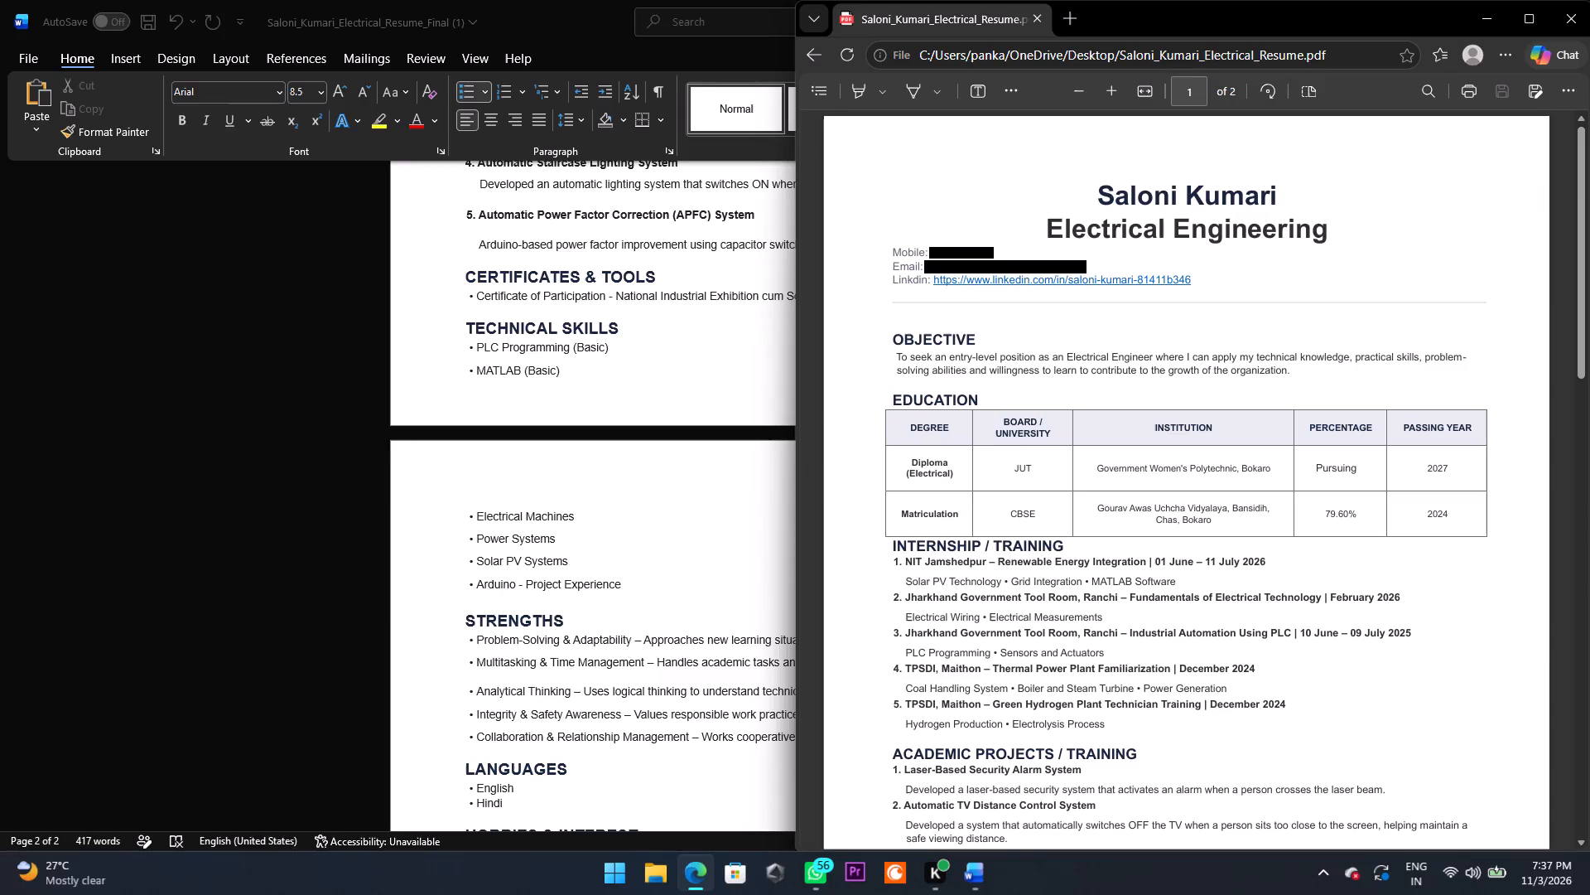
Review the content and layout of the exported résumé PDF from its first page onward.
scroll(1320, 367, "down", 1)
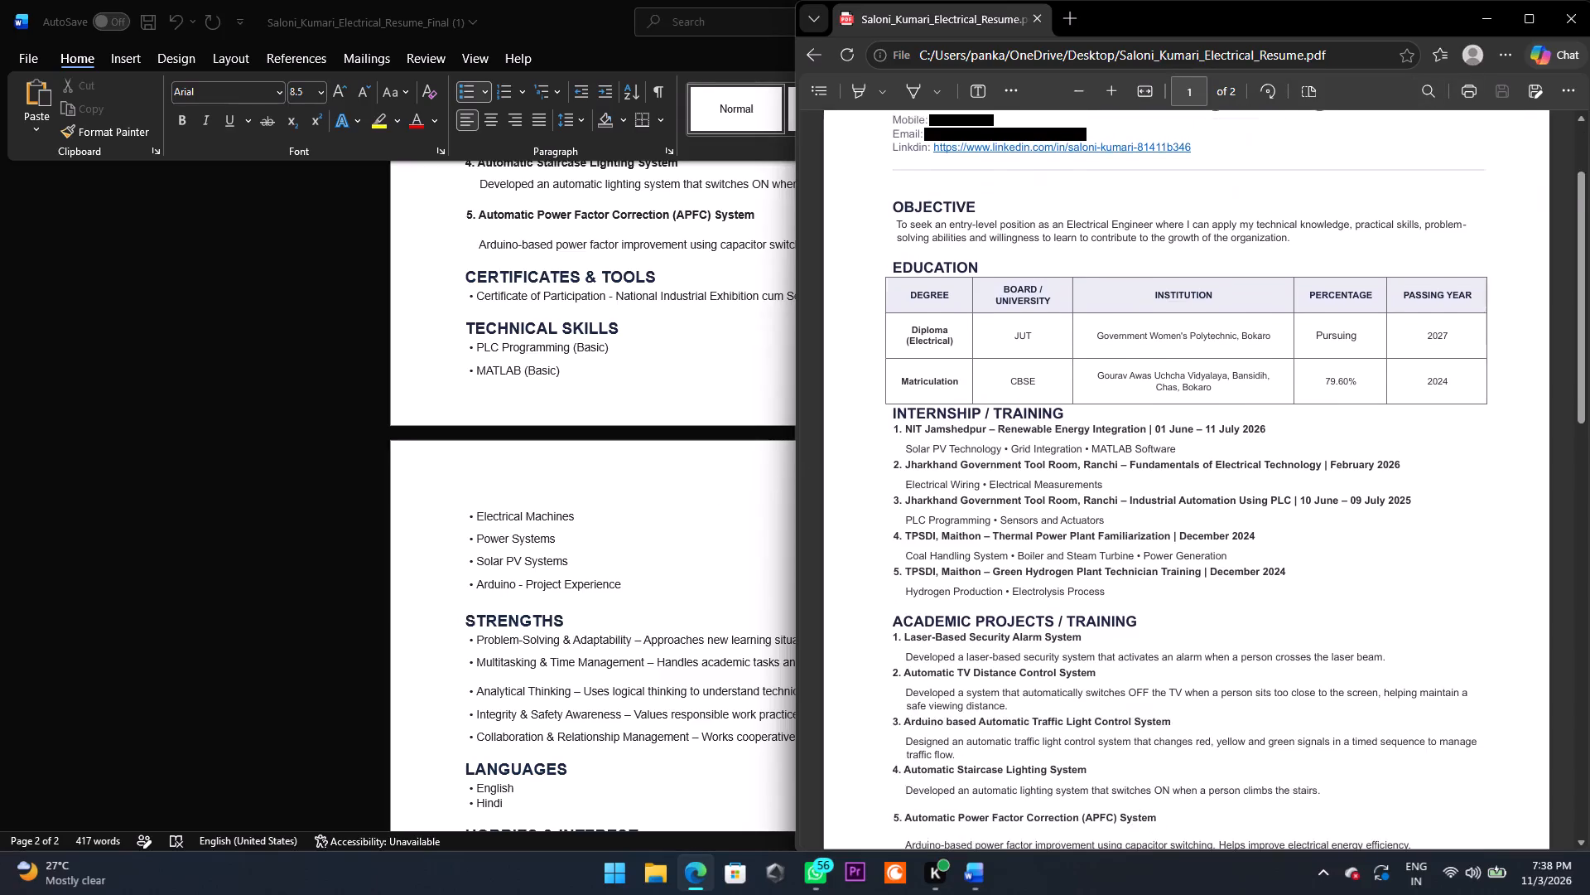
Check both pages of the exported résumé PDF, from the header through the declaration and signature on the second page.
scroll(1320, 367, "down", 1)
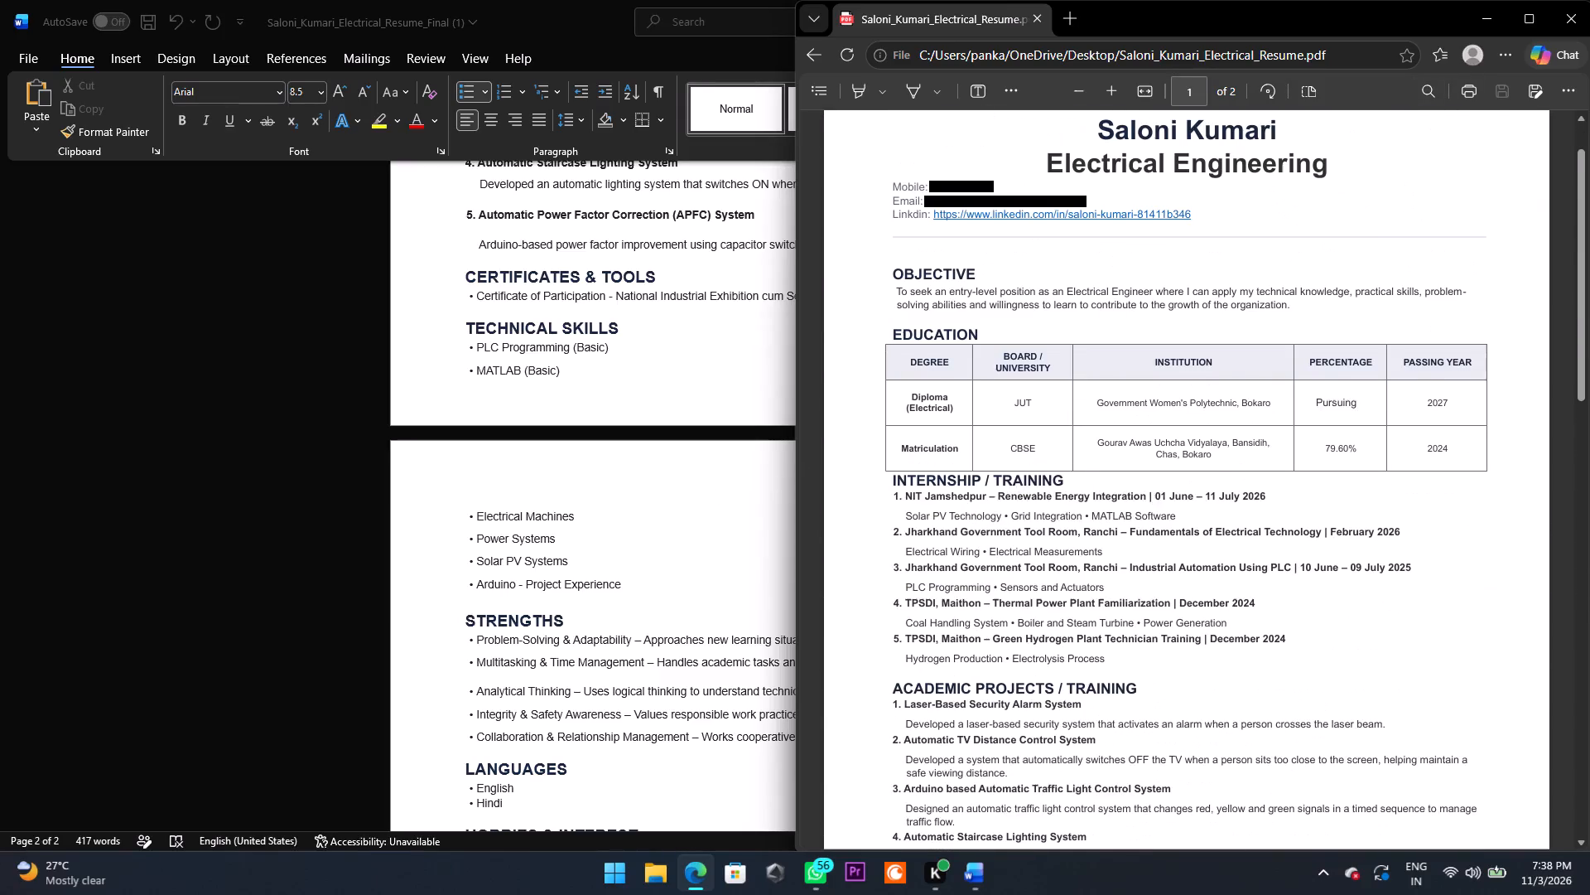
scroll(1320, 367, "down", 5)
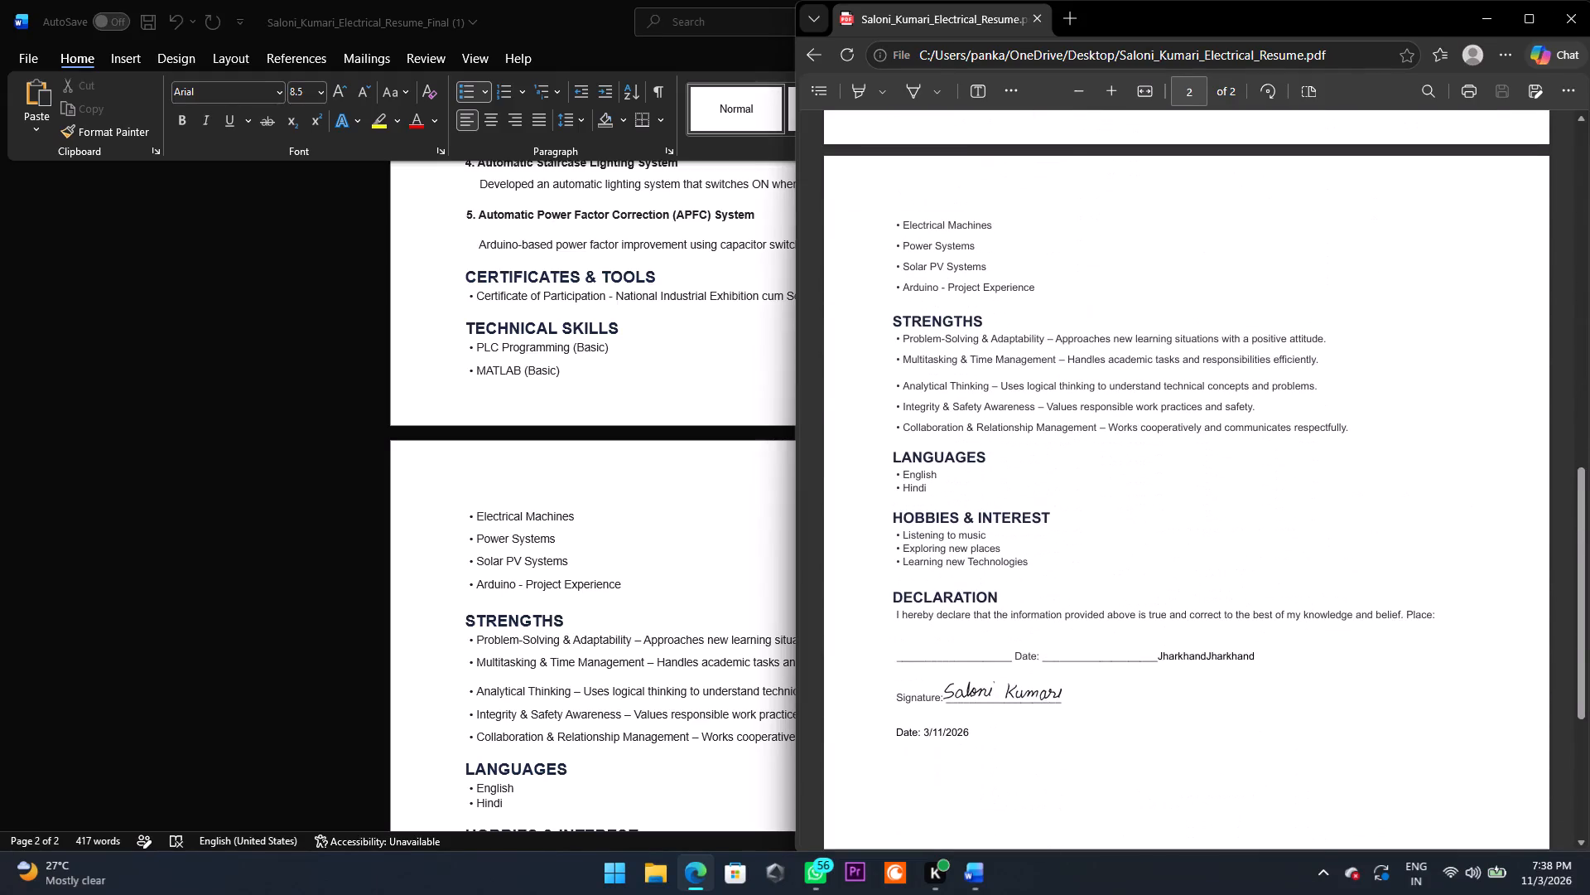
scroll(1320, 367, "down", 1)
scroll(1320, 367, "up", 7)
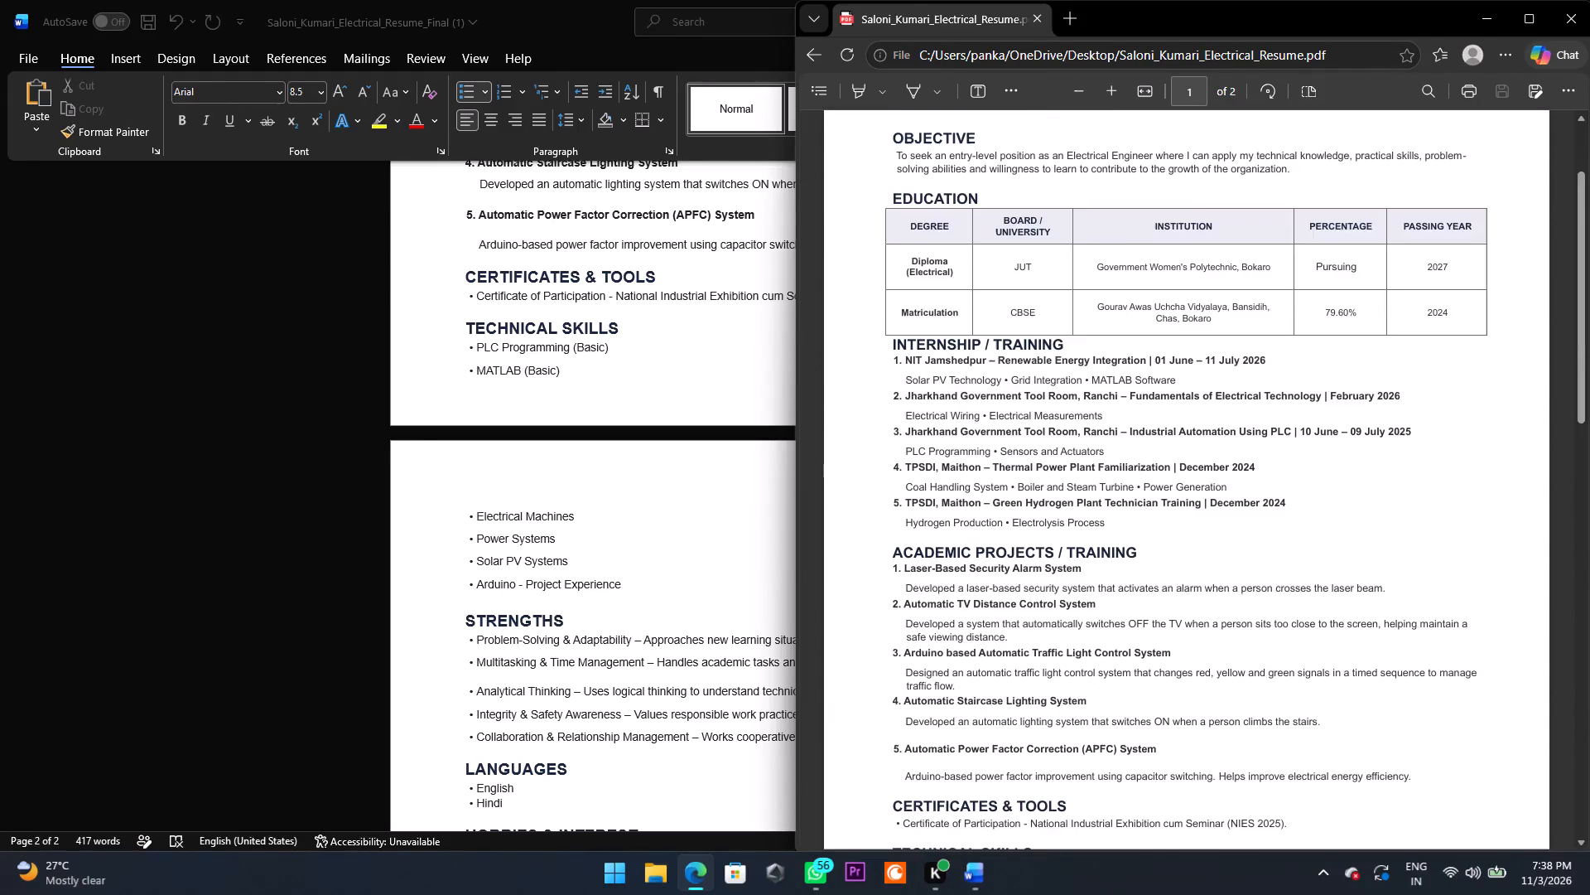
Close the browser window showing the exported résumé PDF.
left_click(1573, 22)
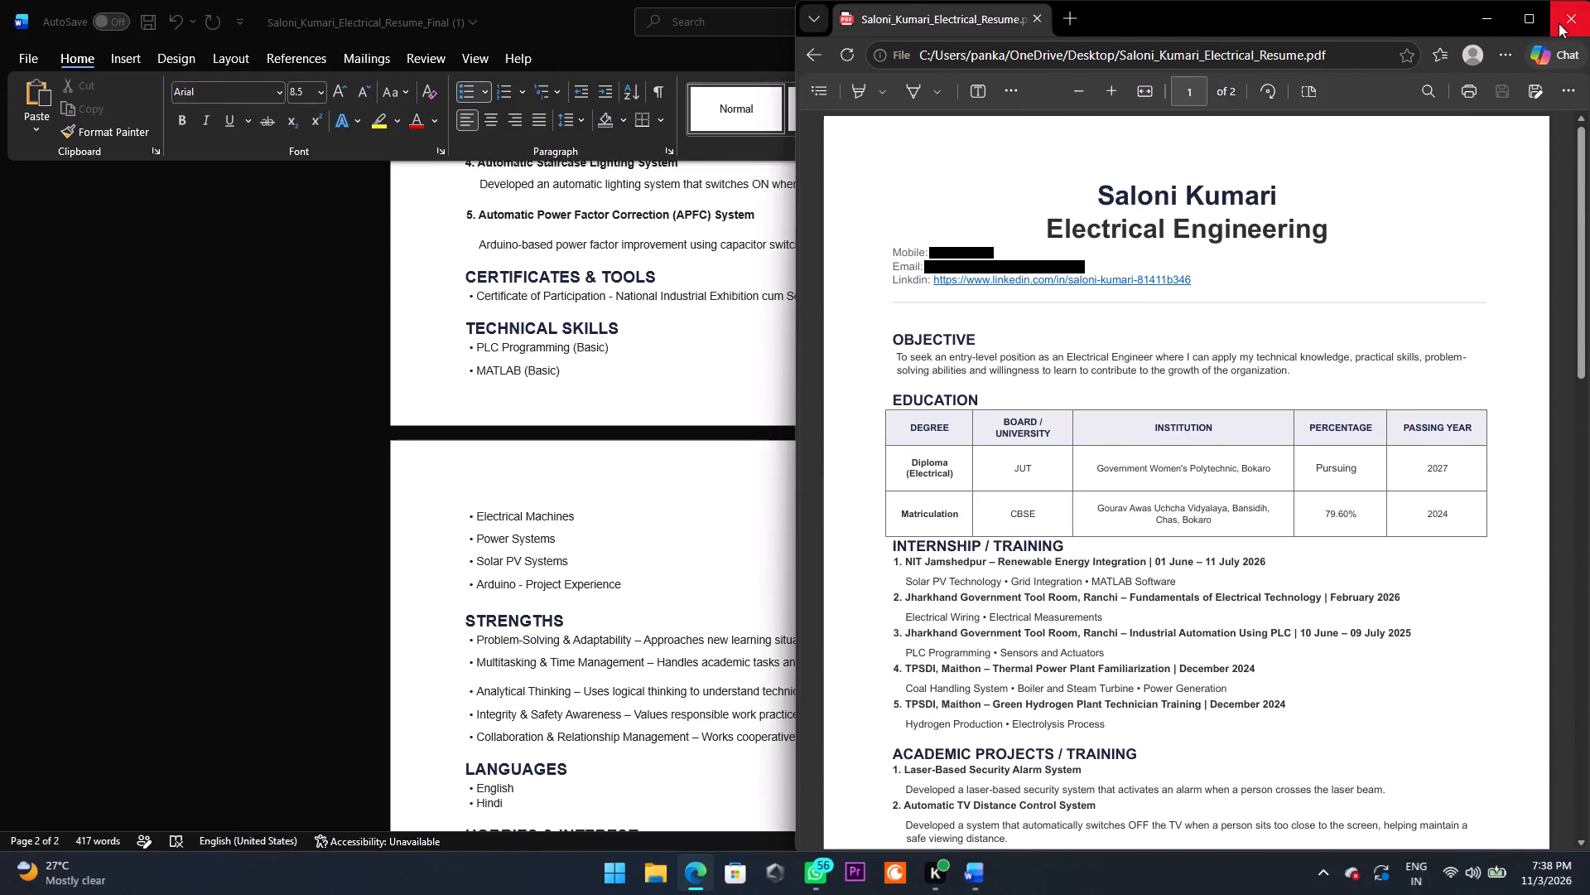
left_click(1559, 22)
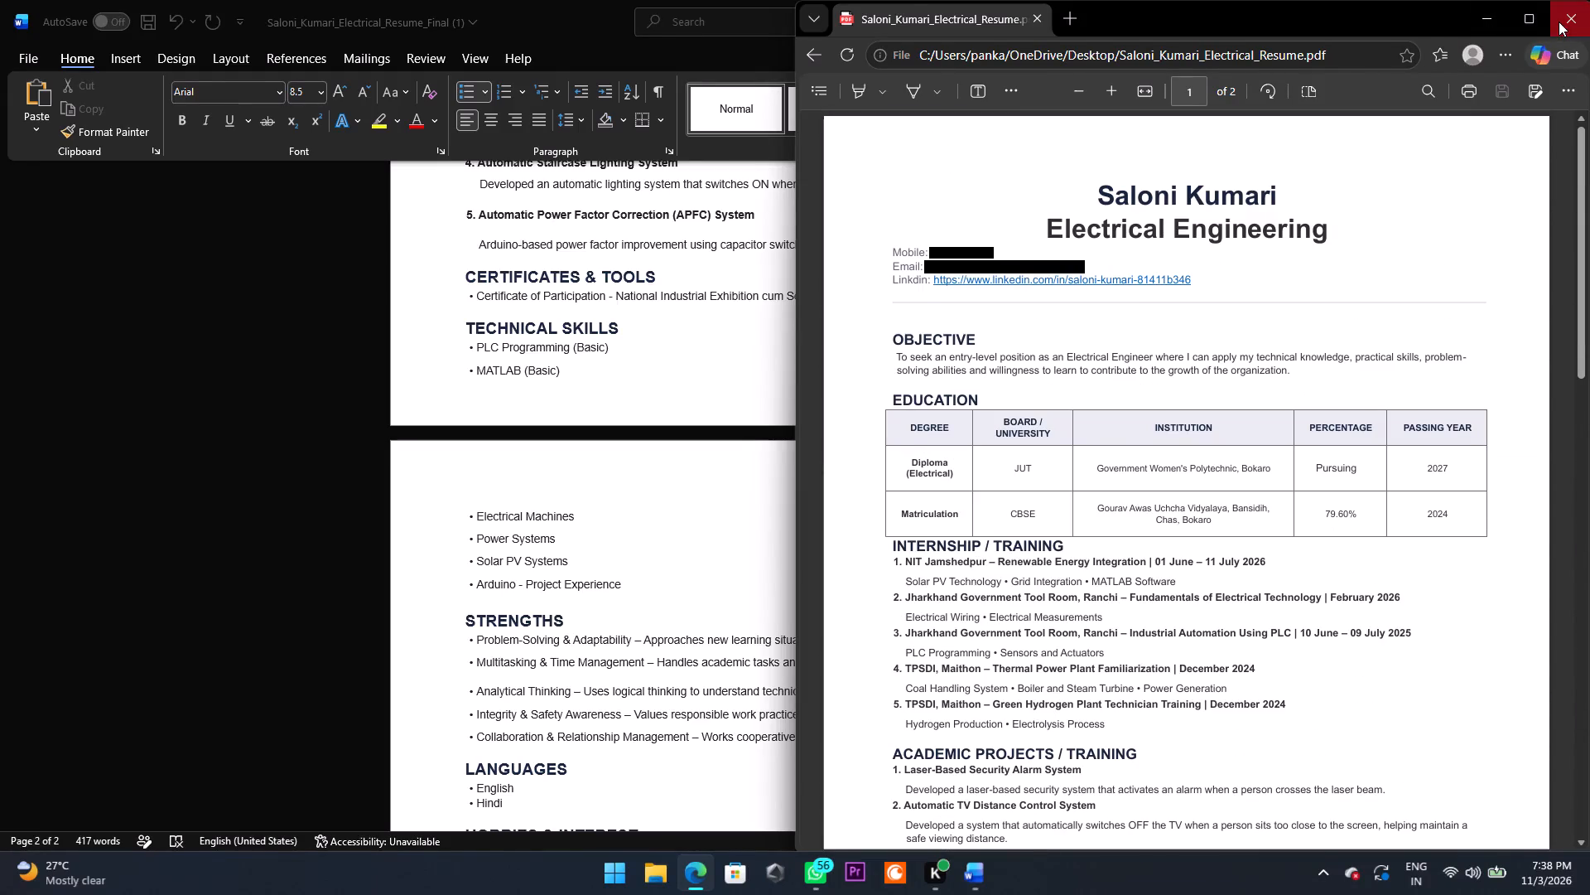
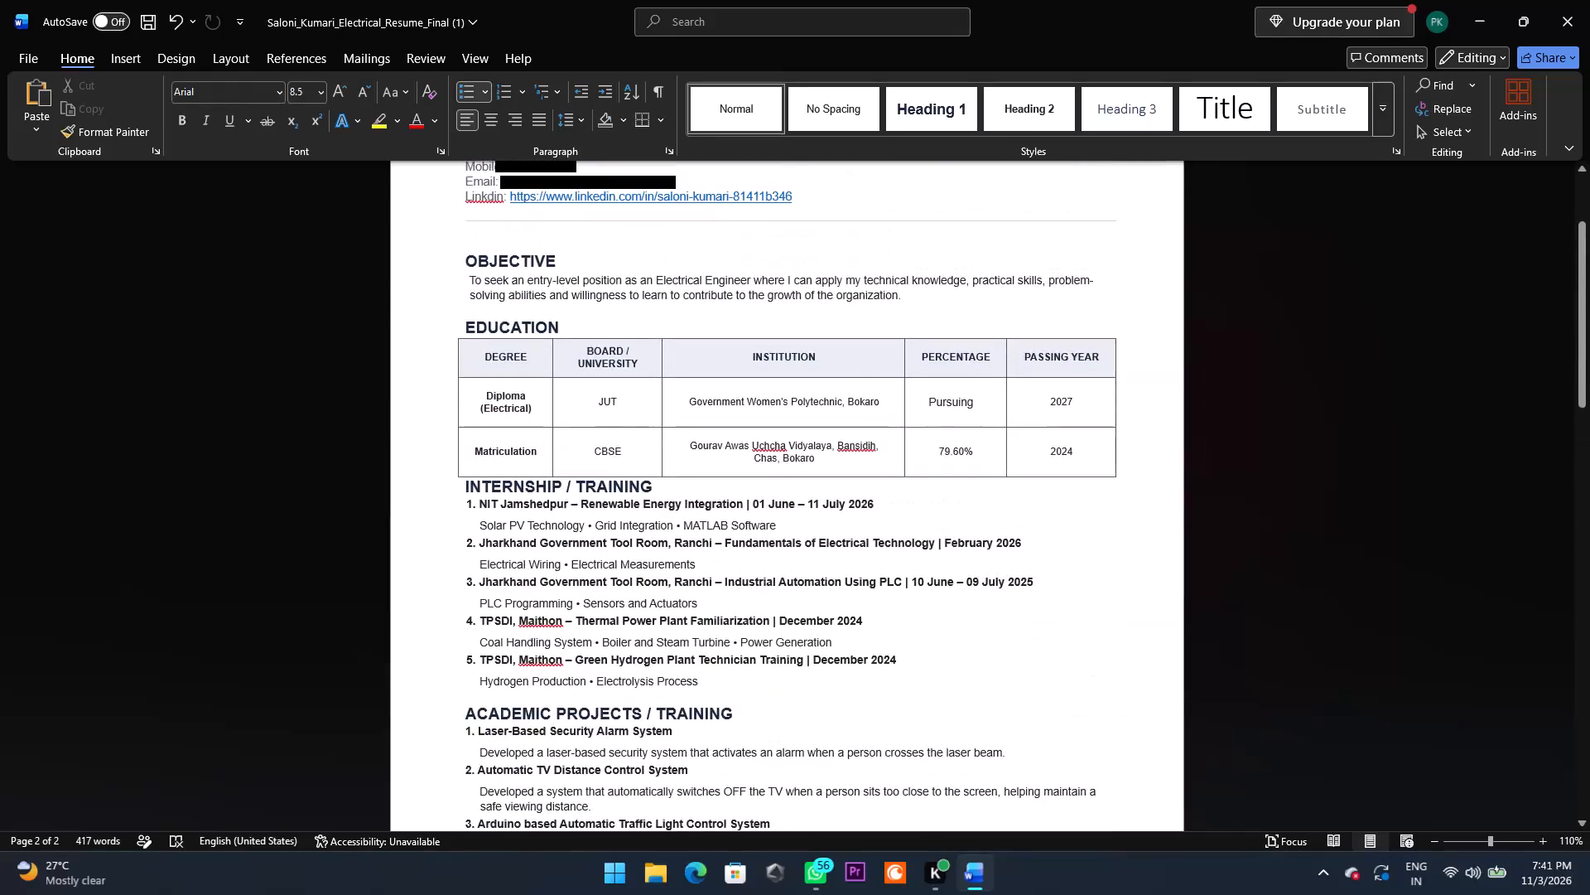
Select the whole "Electrical Engineering" line beneath the name at the top of the résumé and open its font size choices.
scroll(238, 191, "up", 6)
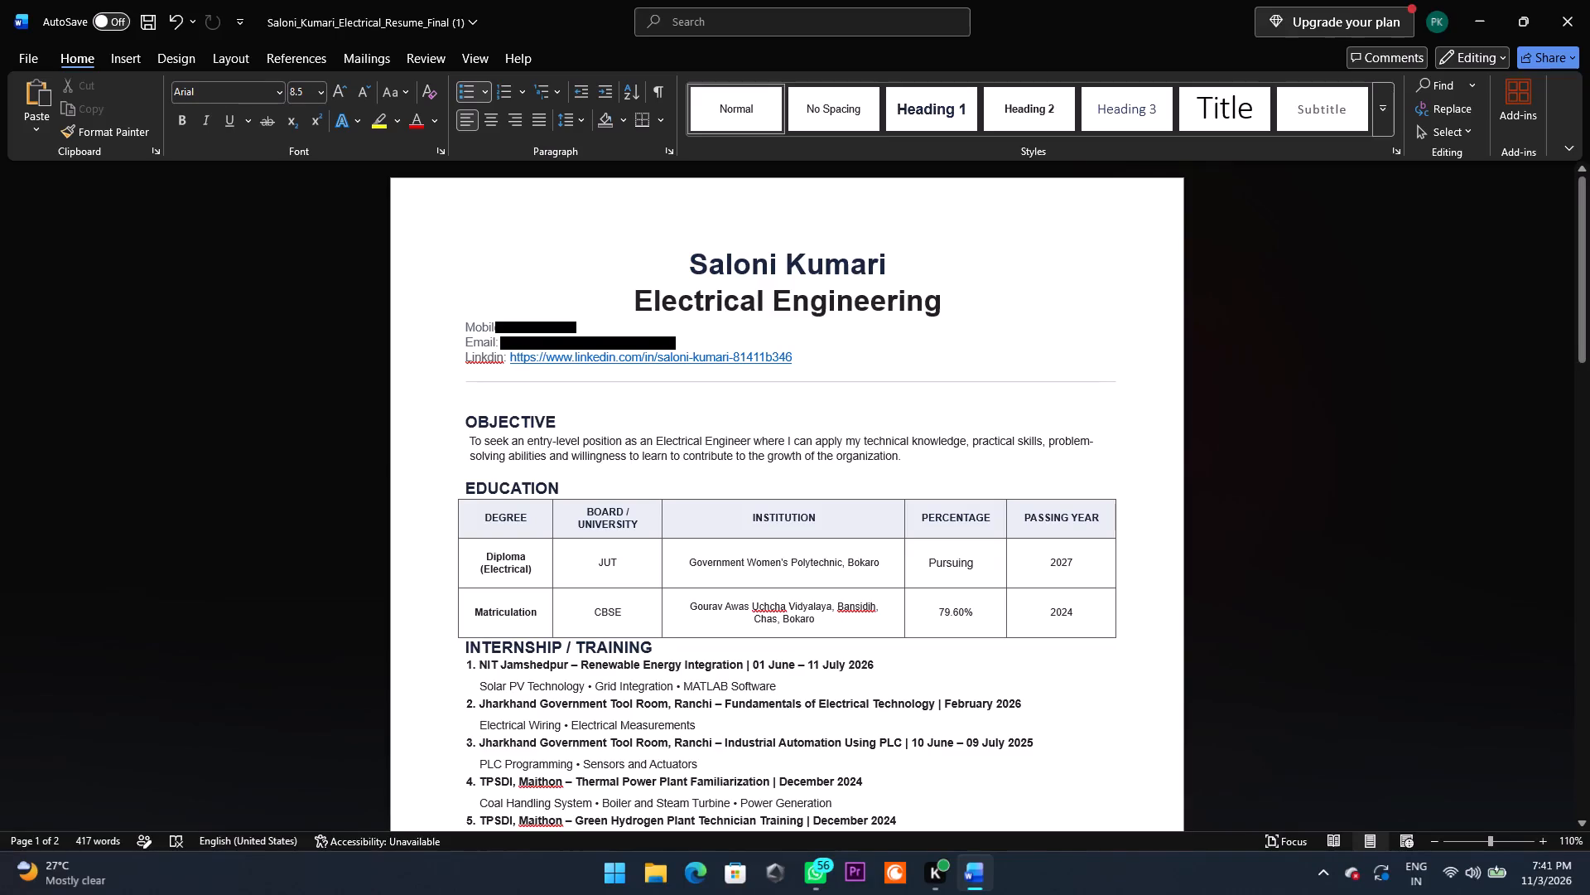
left_click_drag(946, 300, 653, 306)
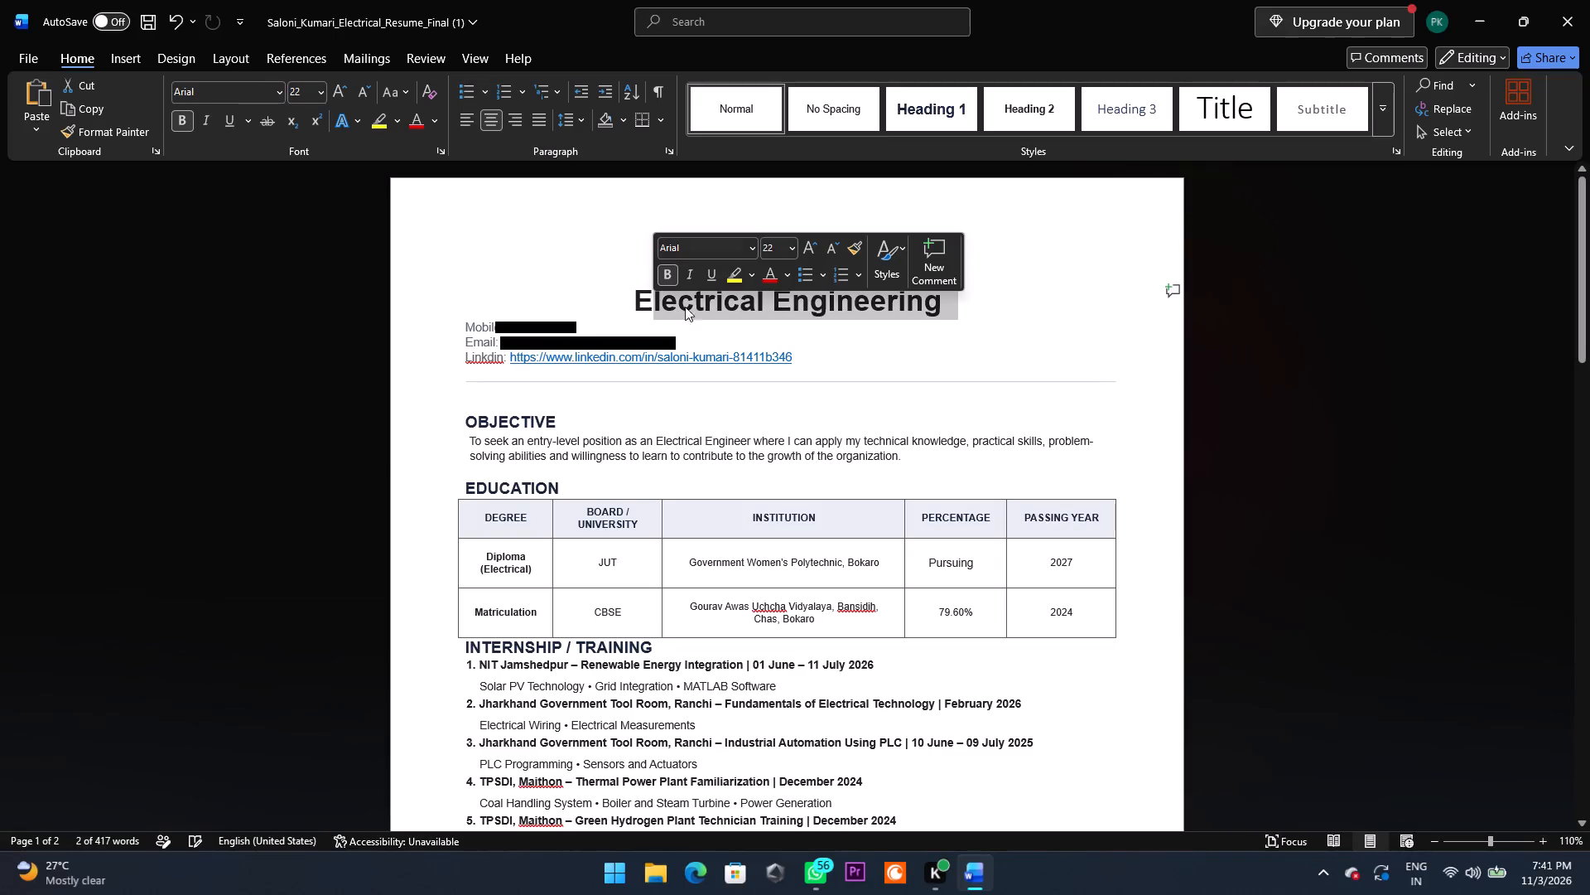
key("shift+Left")
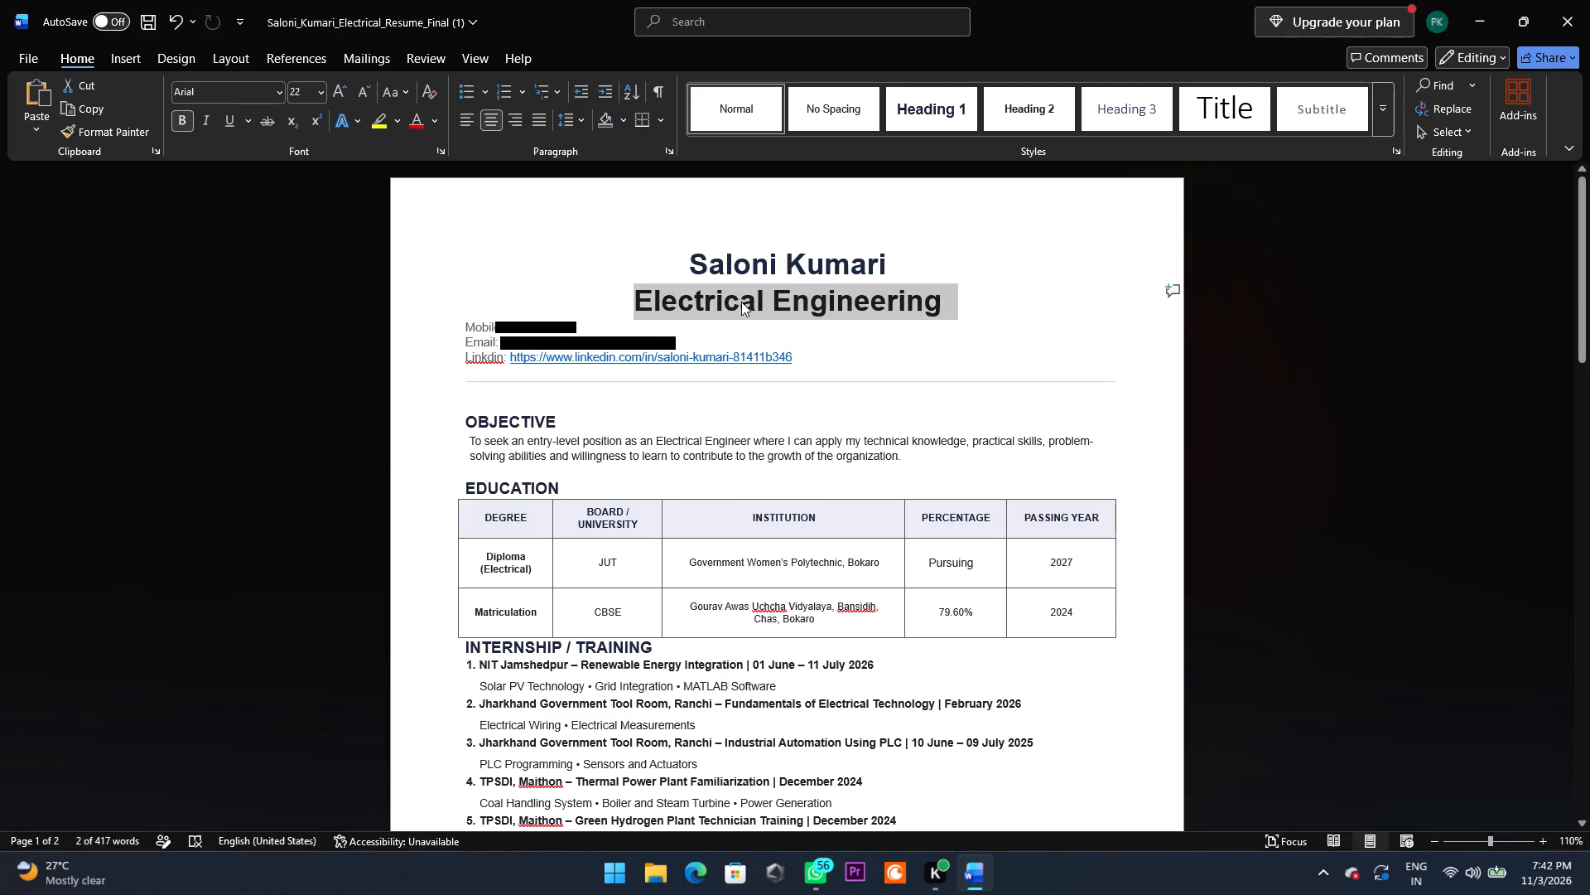
left_click(741, 302)
left_click_drag(636, 299, 804, 315)
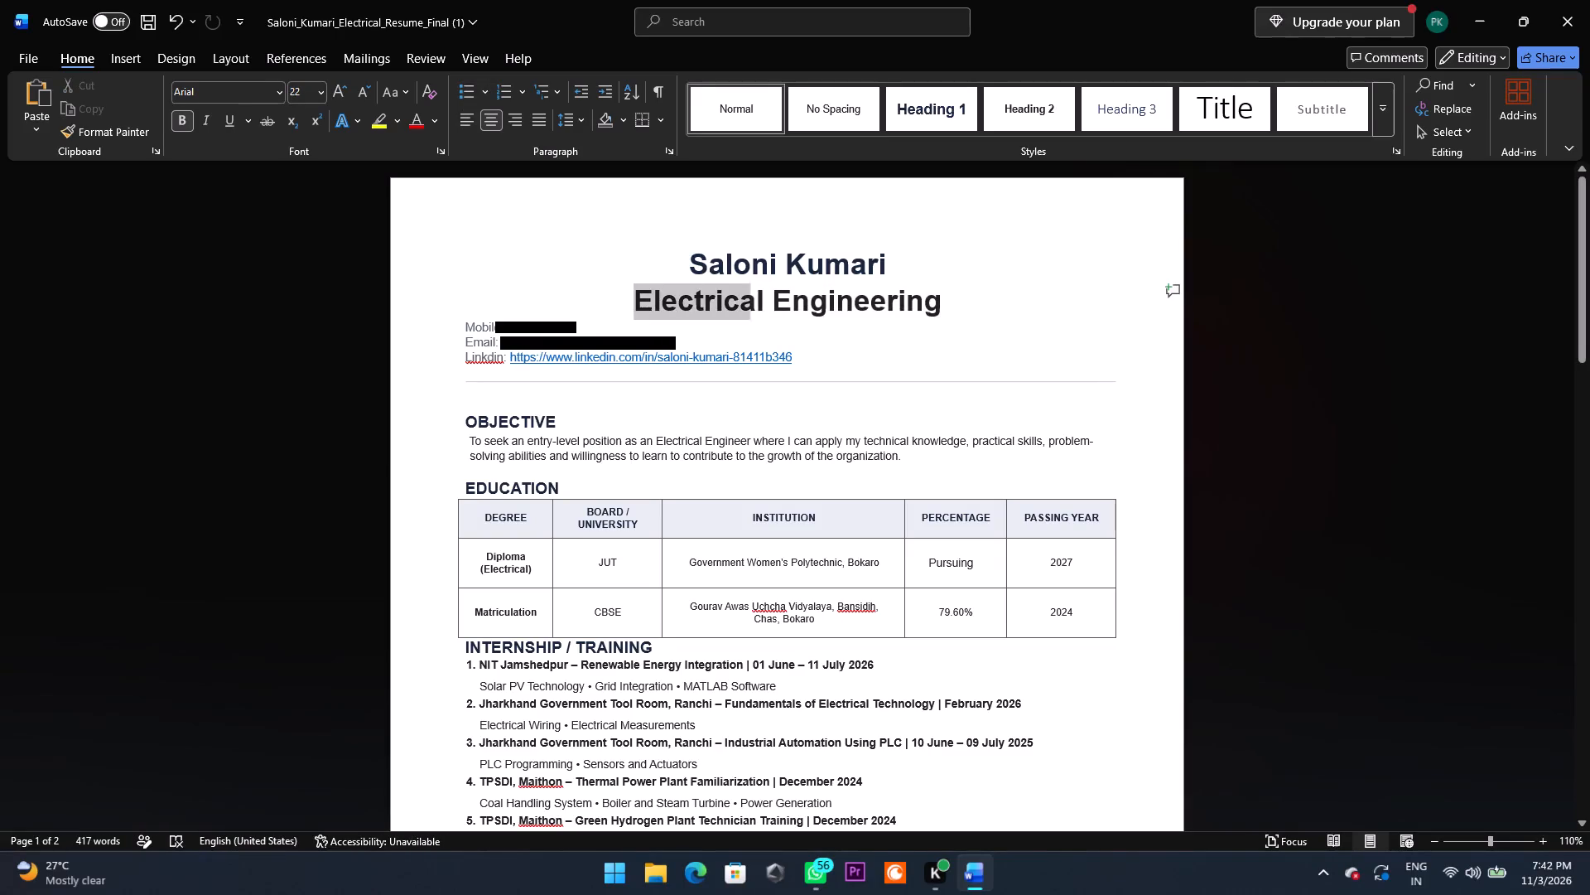
left_click_drag(804, 315, 919, 293)
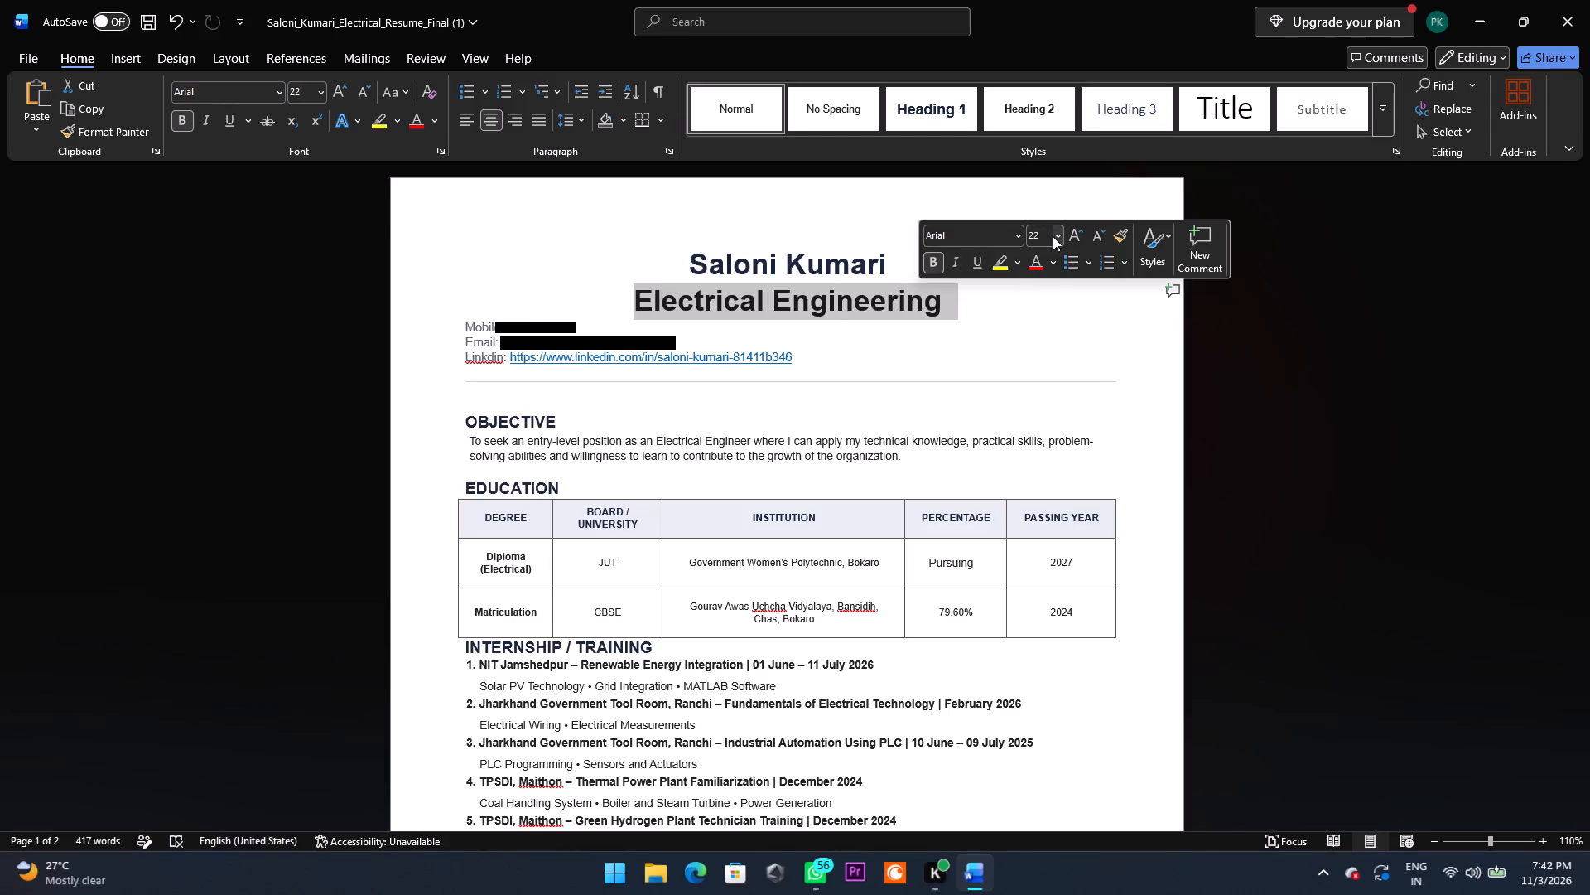
left_click(1053, 237)
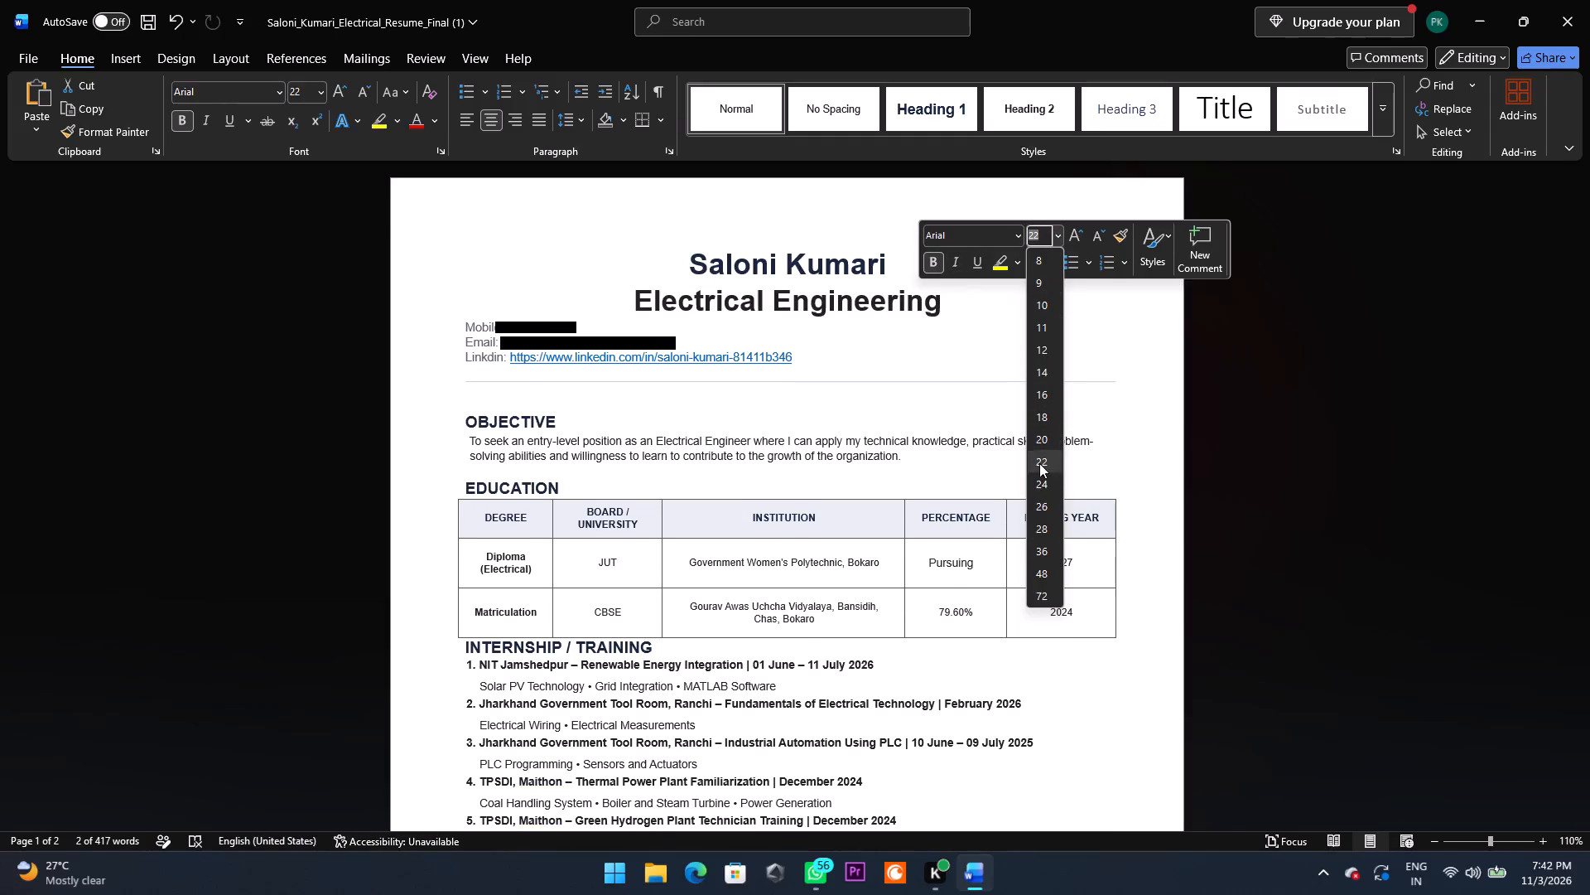
Set the font size of the "Electrical Engineering" subtitle to 18.
left_click(1040, 417)
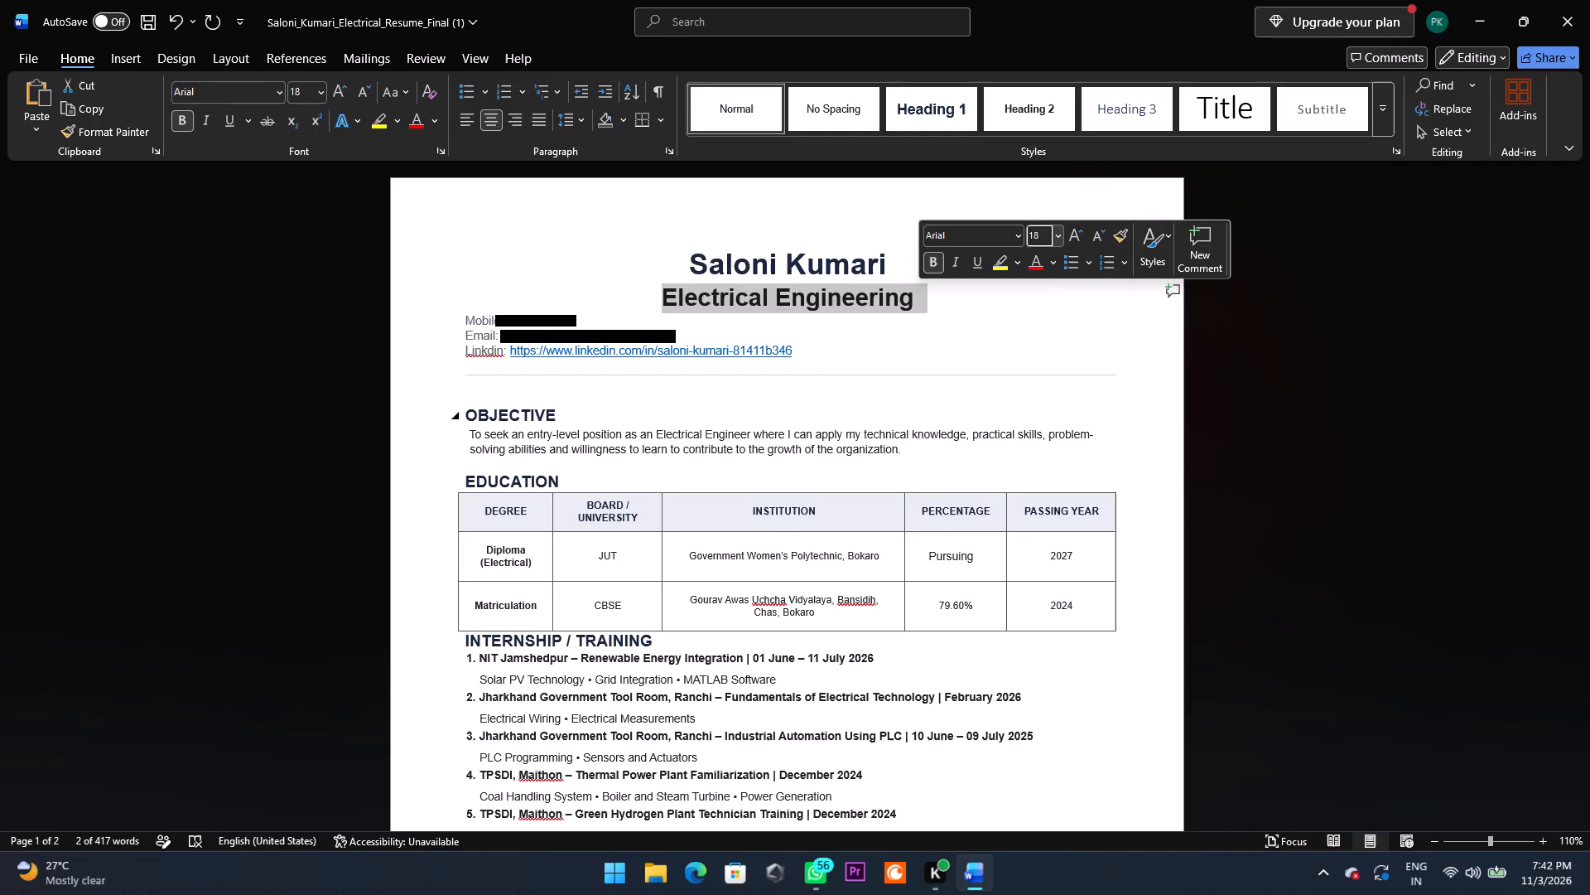
left_click(884, 306)
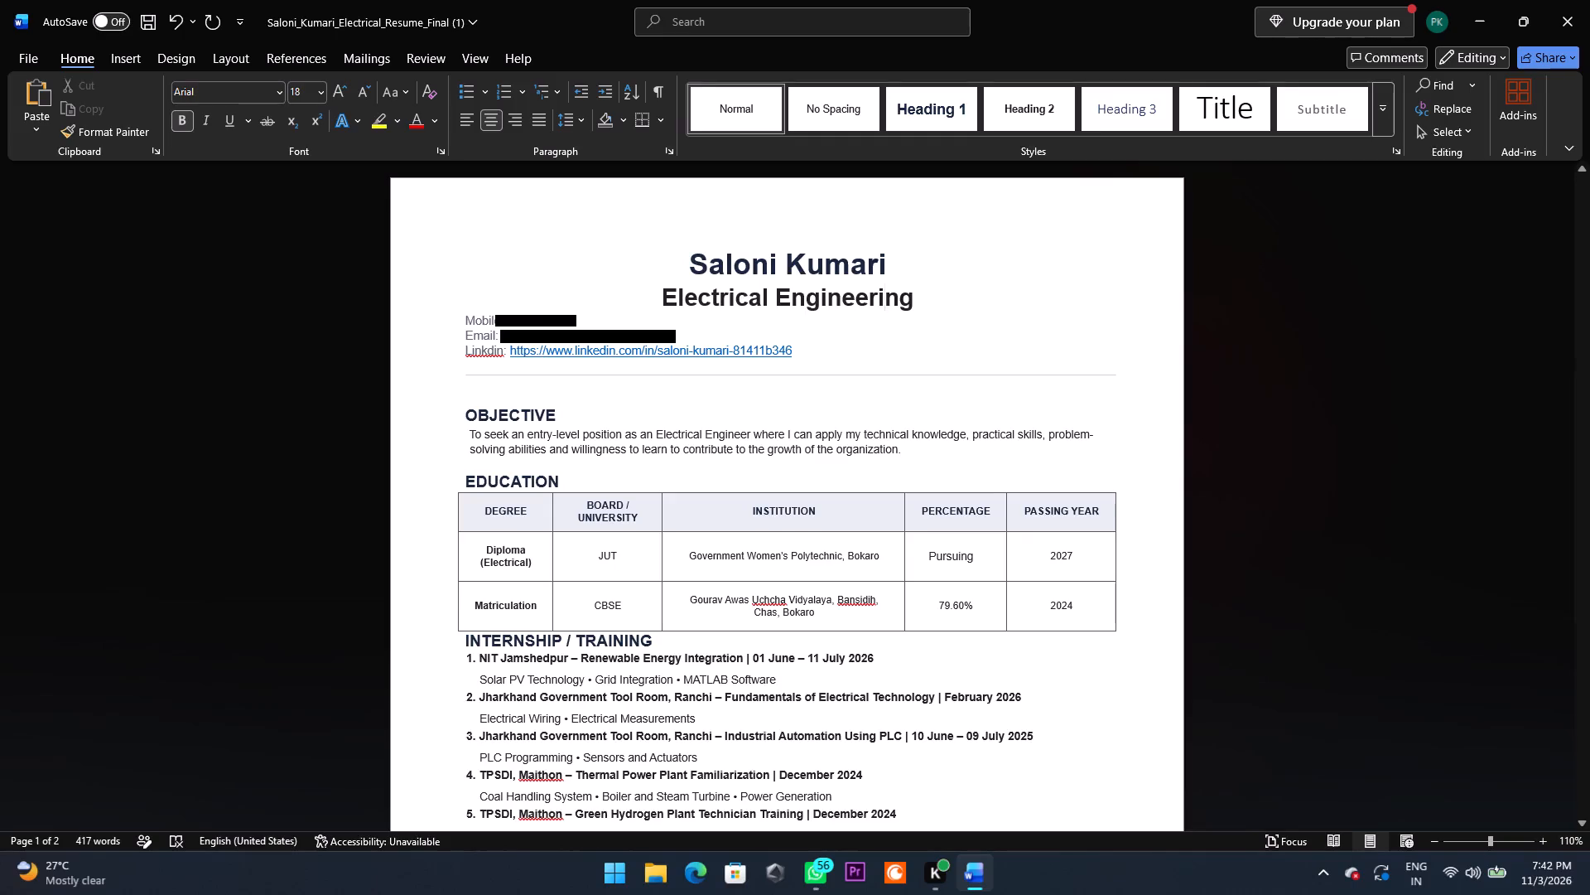
Insert two line breaks before the INTERNSHIP / TRAINING heading to separate it from the education table.
left_click(470, 641)
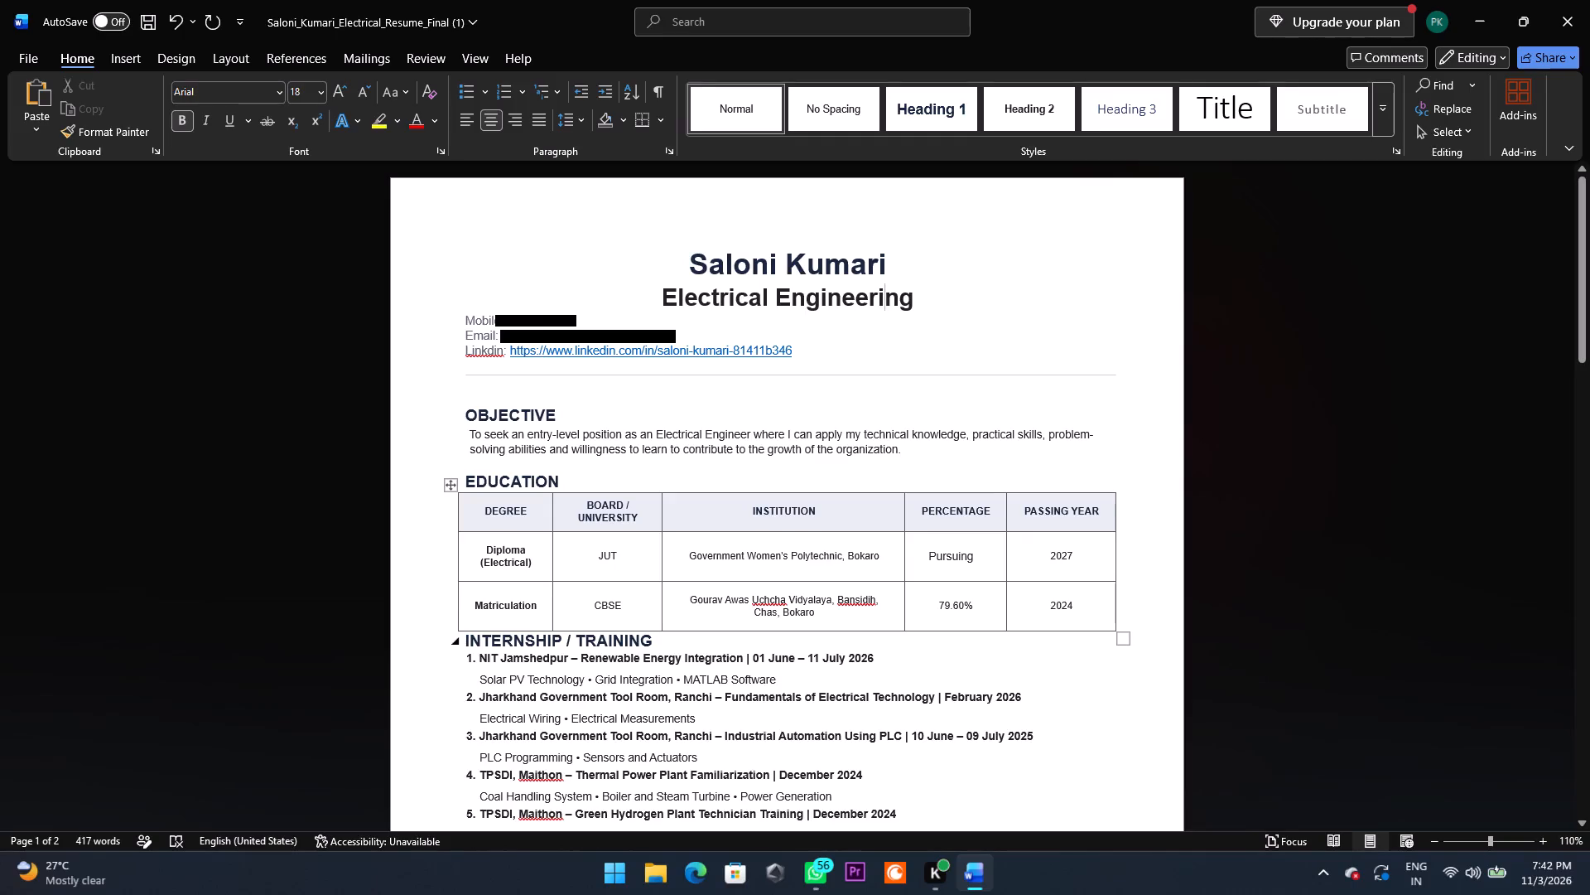
key("Left")
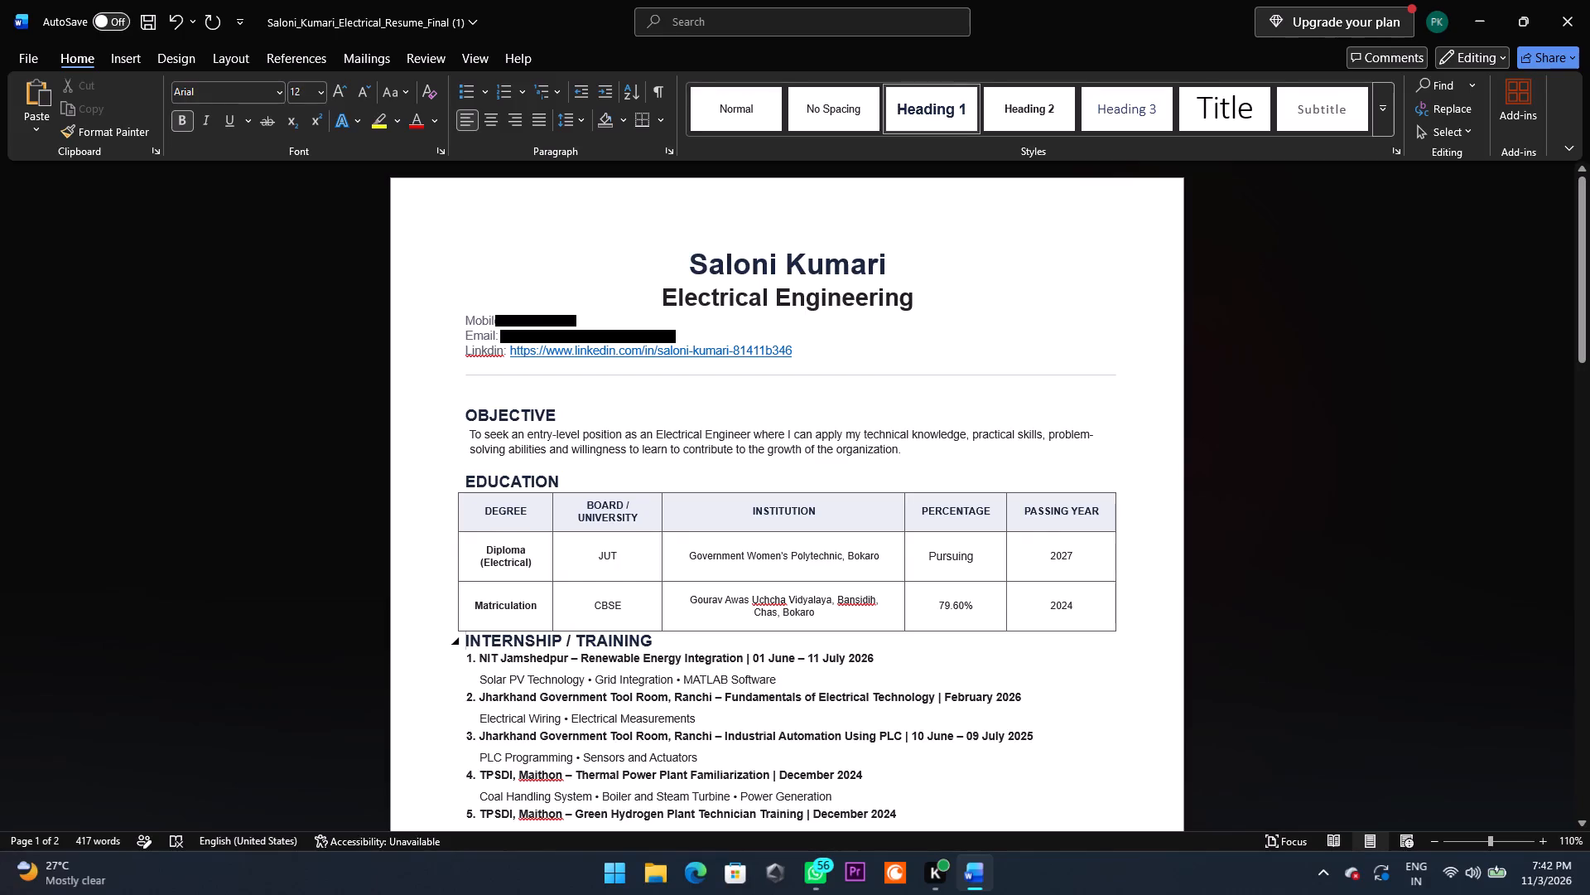
key("Return")
key("Return")
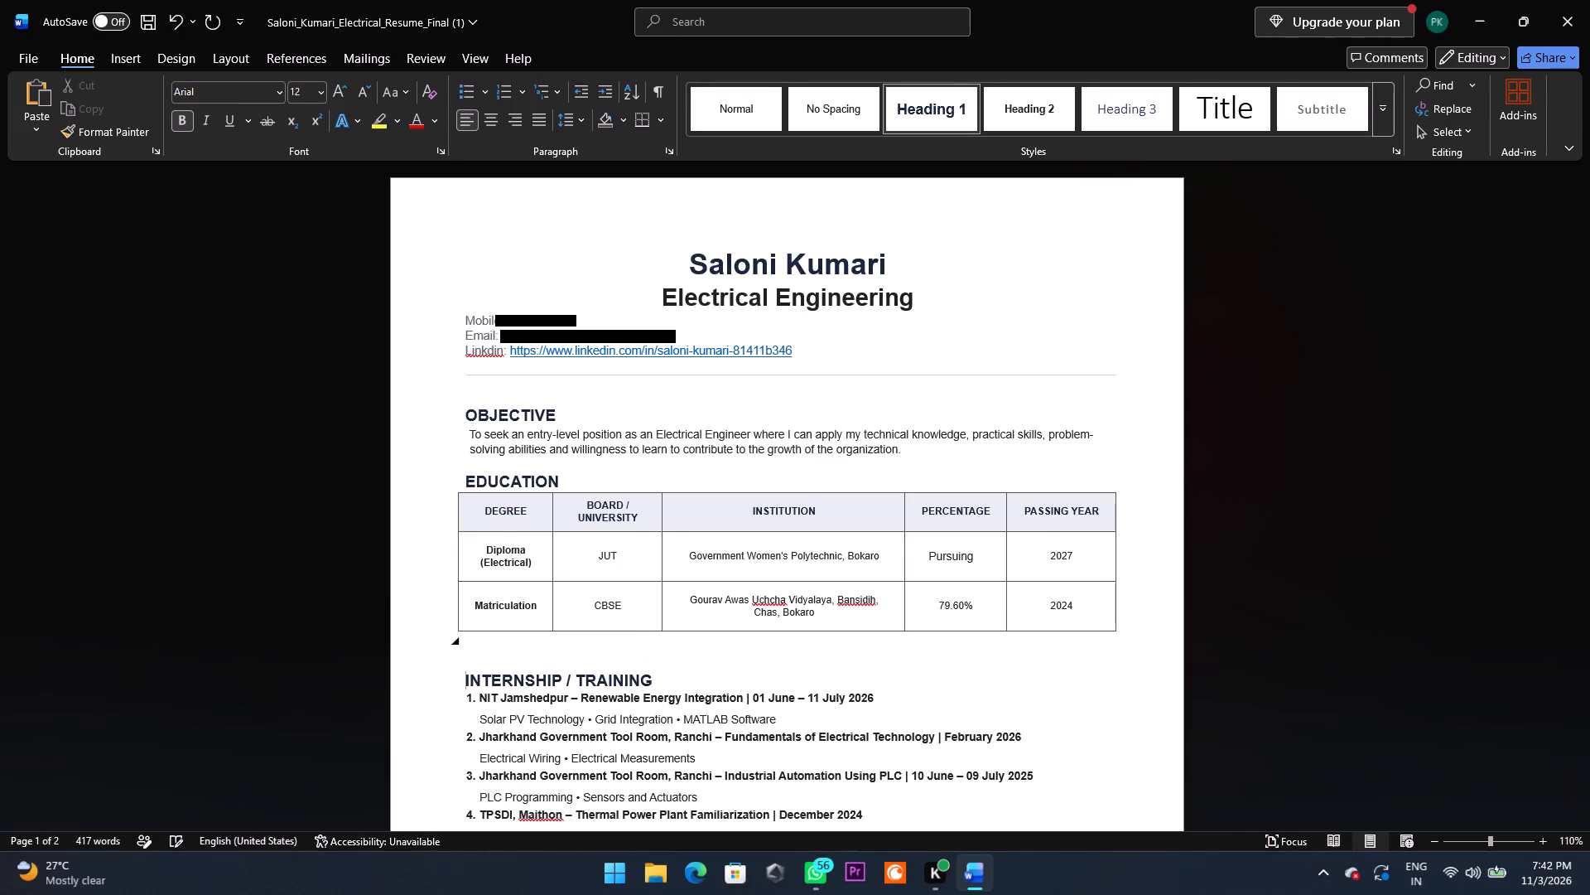
Insert a line break before the TECHNICAL SKILLS heading so the section starts on the second page.
scroll(470, 641, "down", 2)
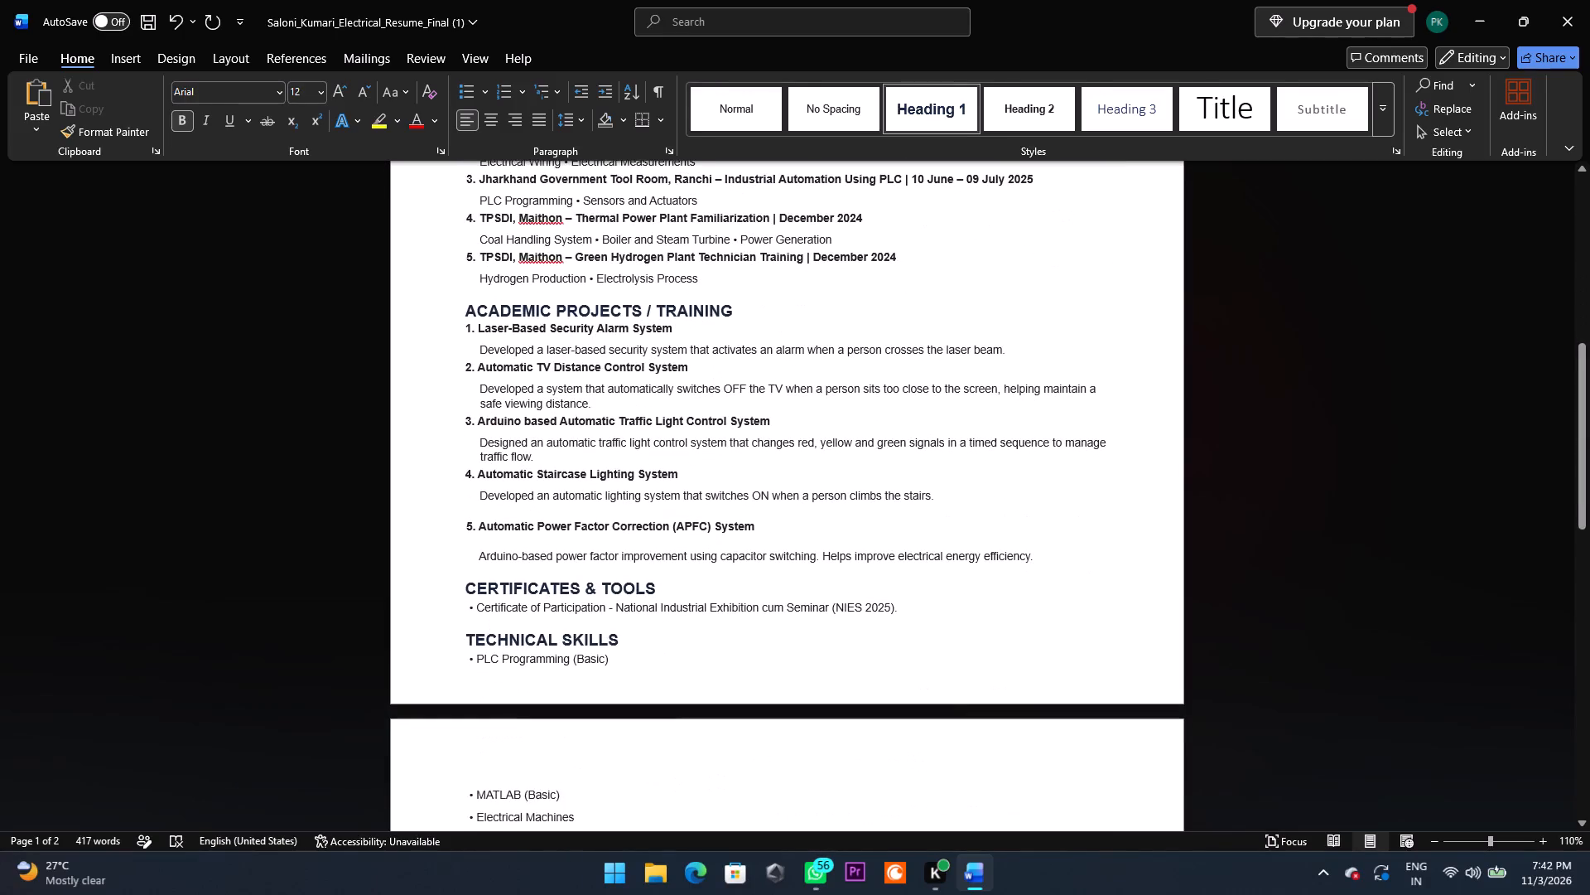
left_click(465, 638)
key("Return")
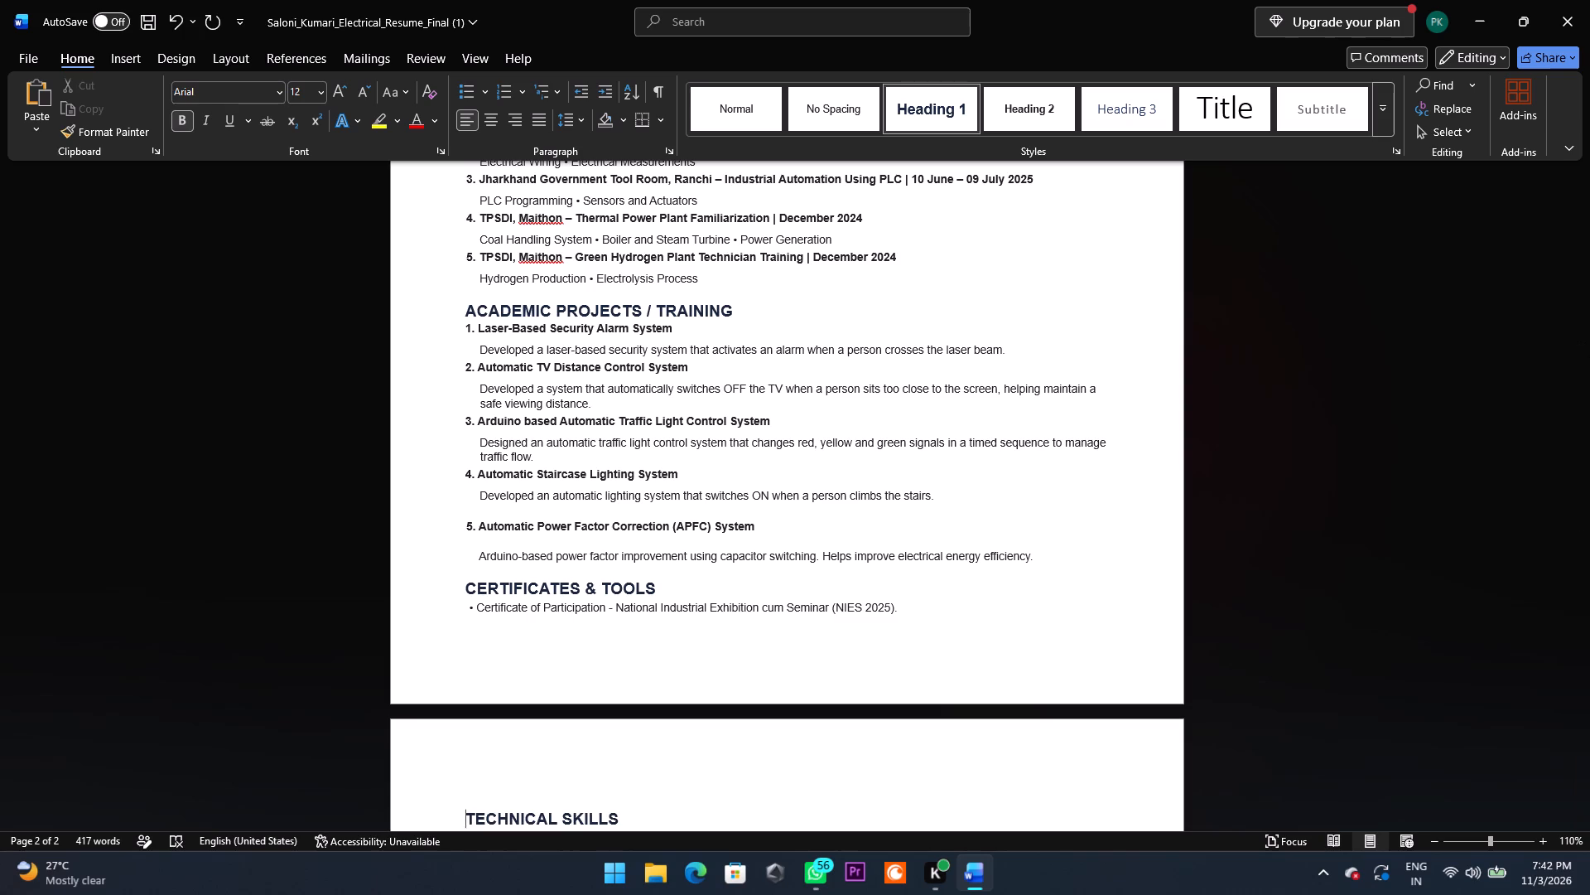
Add a blank line between the INTERNSHIP / TRAINING heading and its first entry.
scroll(465, 638, "down", 3)
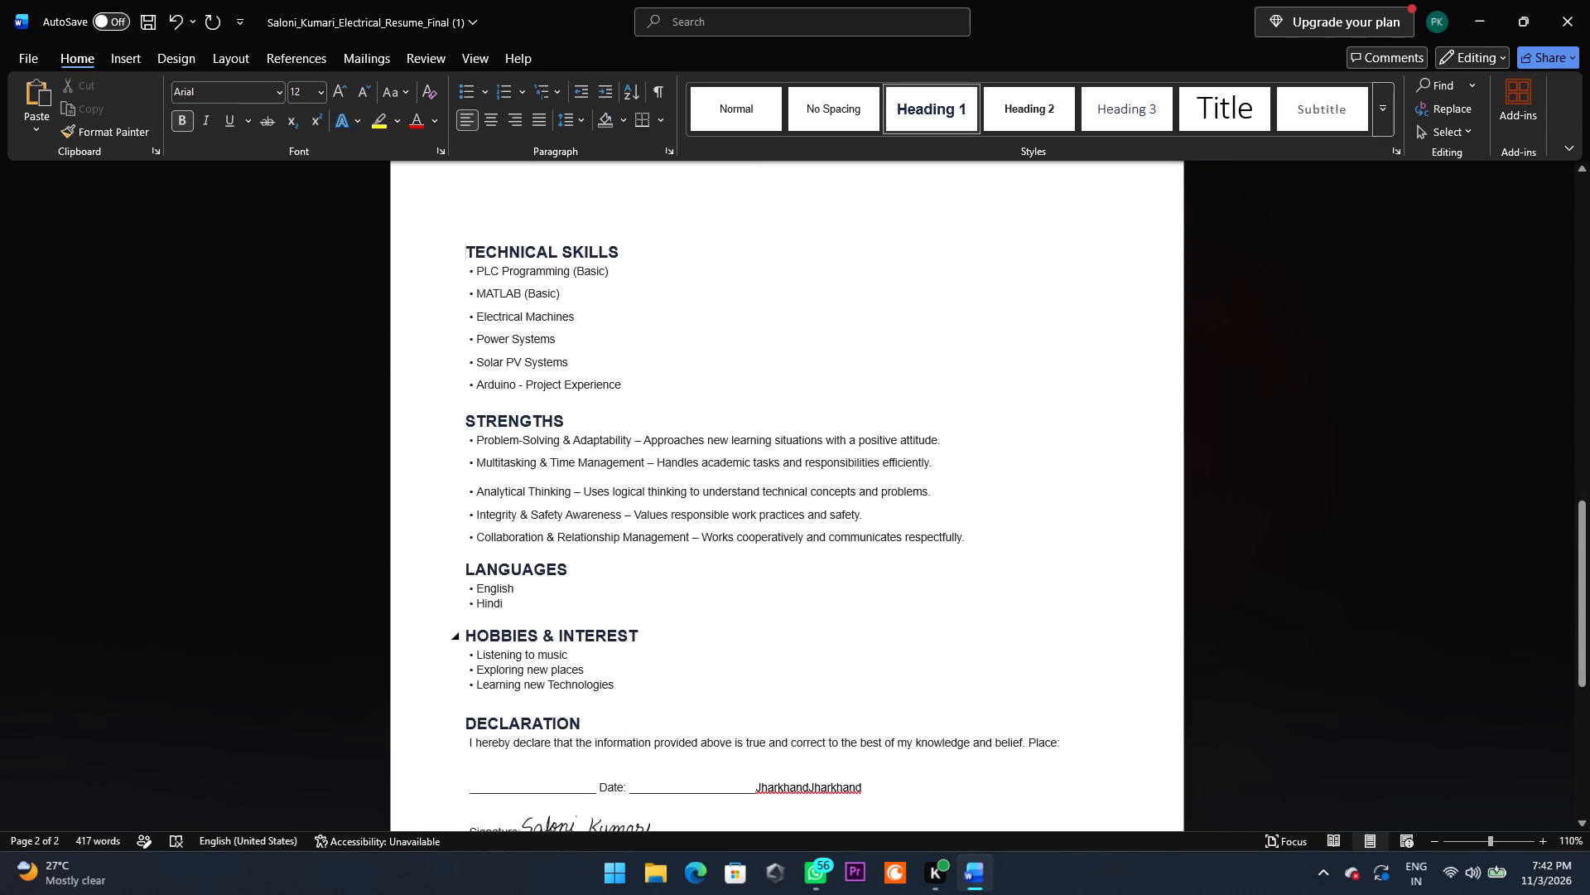
scroll(465, 638, "up", 3)
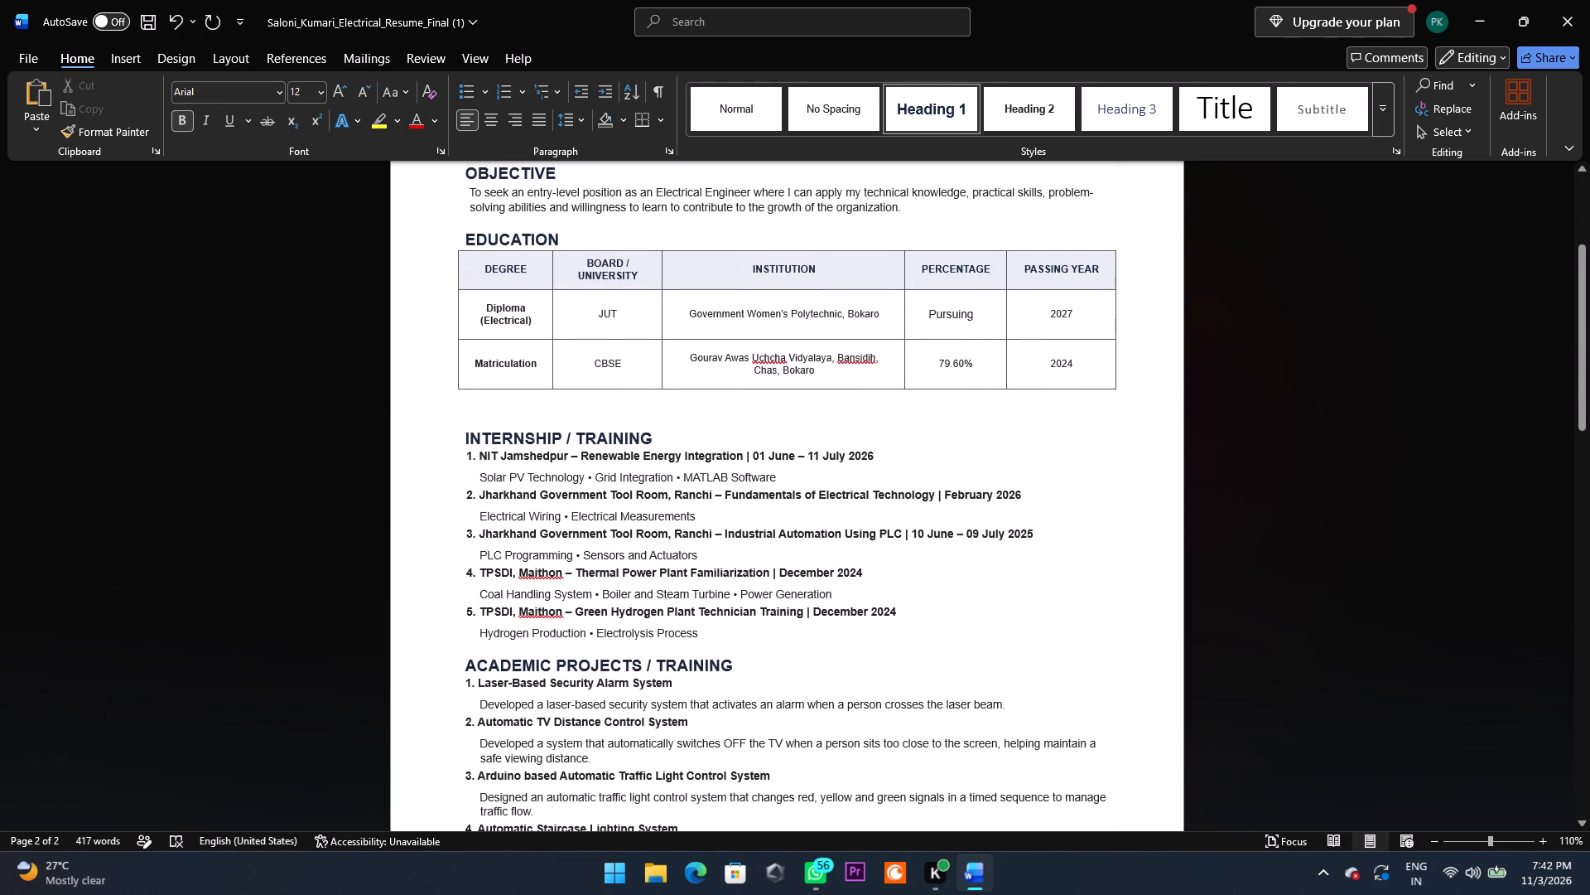
left_click(664, 431)
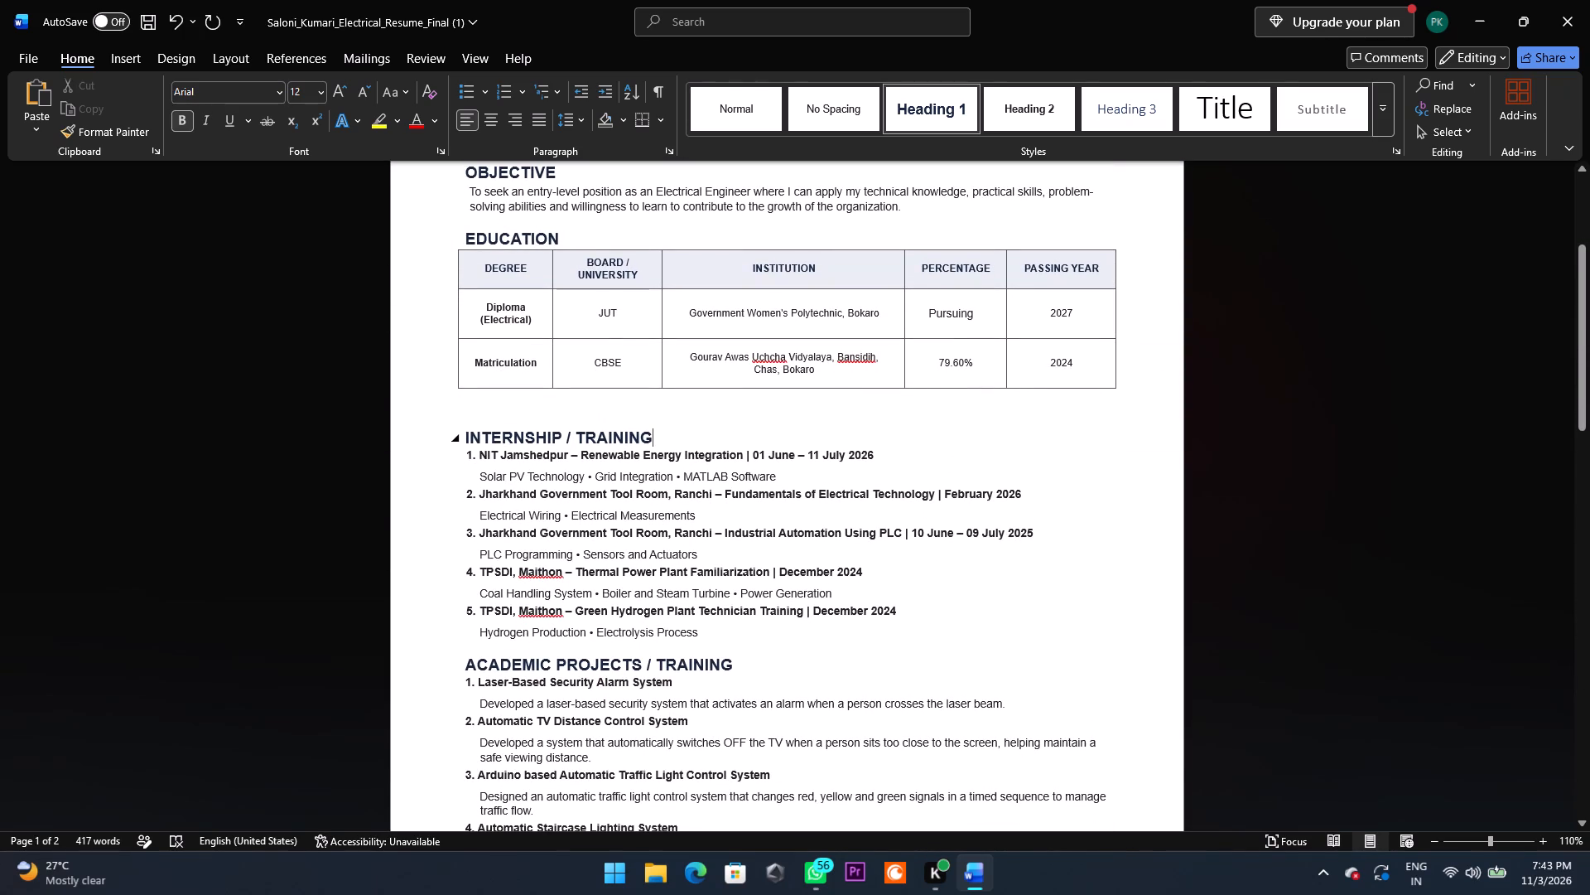
key("Return")
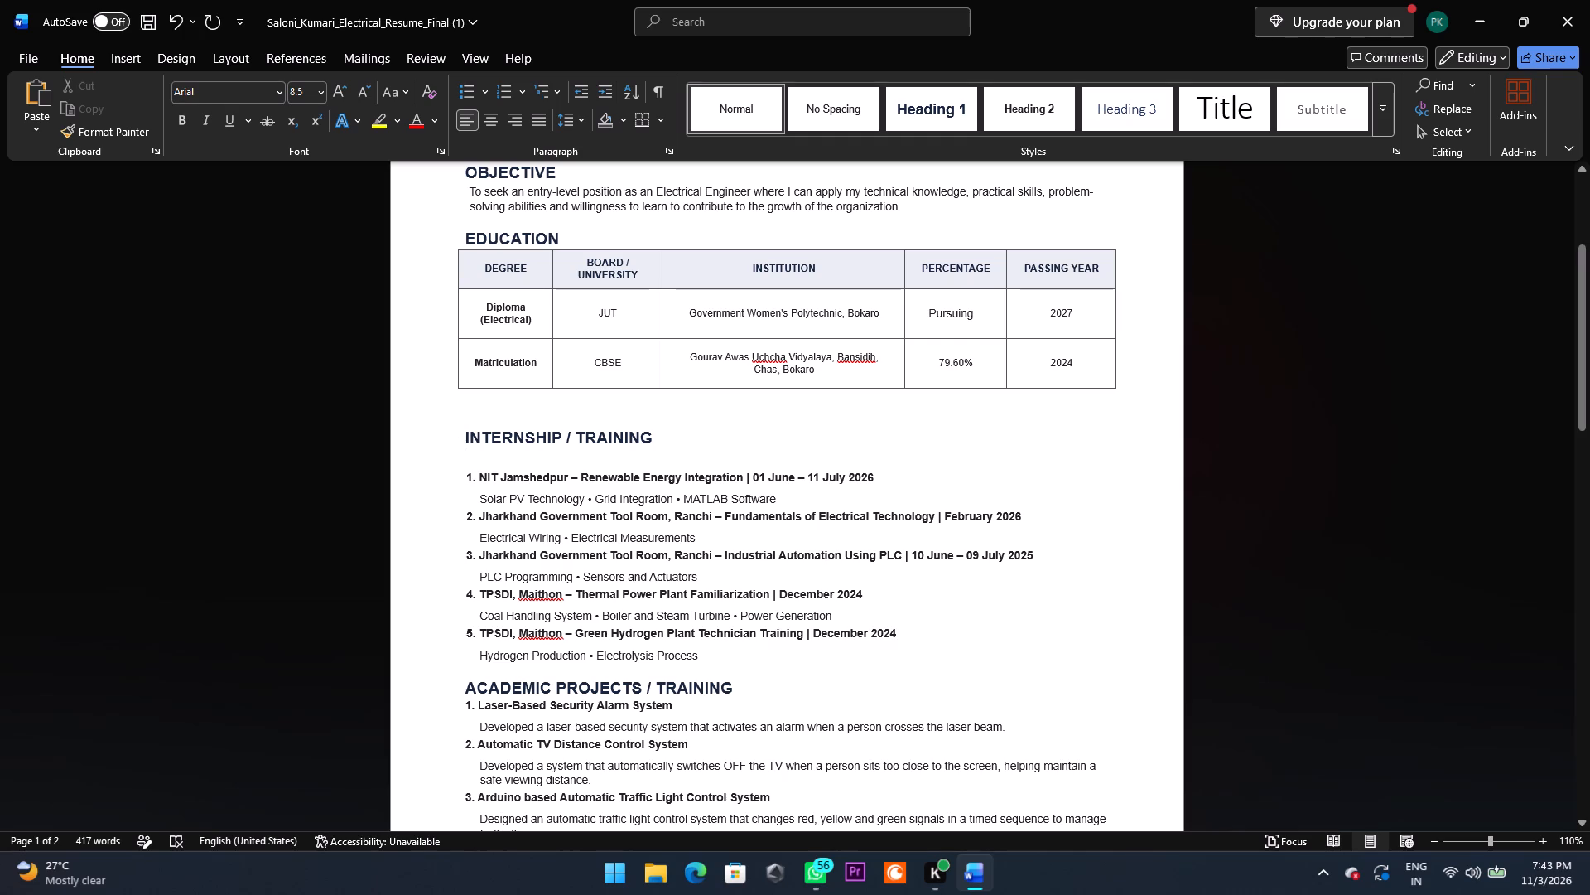
Shorten the academic projects heading to "ACADEMIC PROJECTS", without a trailing space, and add a blank line below it.
left_click(738, 687)
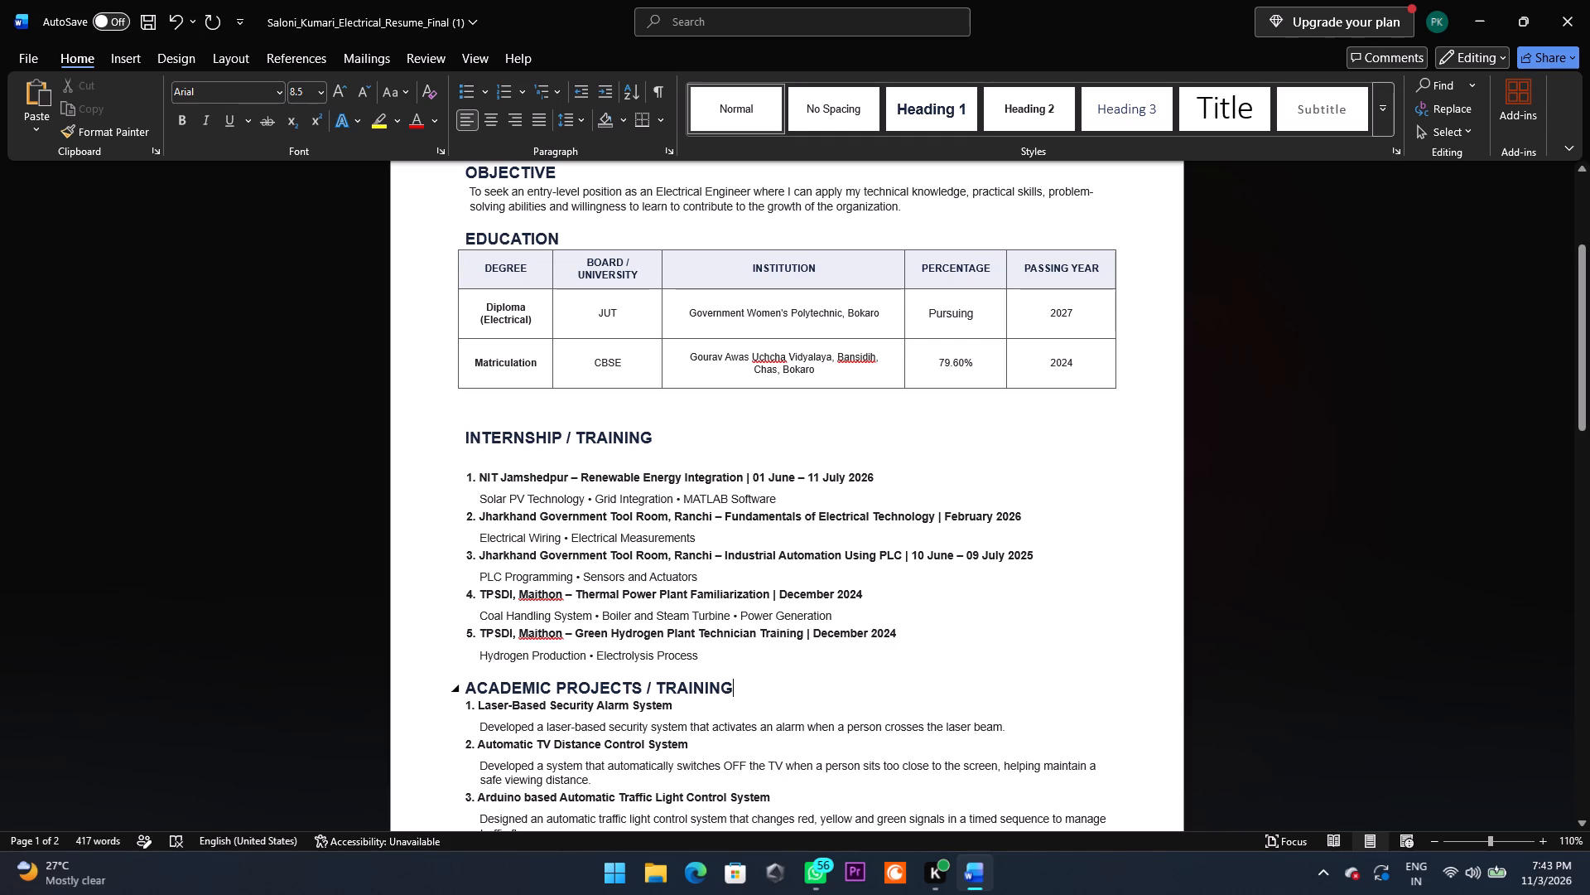
key("BackSpace")
key("BackSpace")
key("BackSpace")
key("BackSpace")
key("BackSpace")
key("BackSpace")
key("BackSpace")
key("BackSpace")
key("BackSpace")
key("BackSpace")
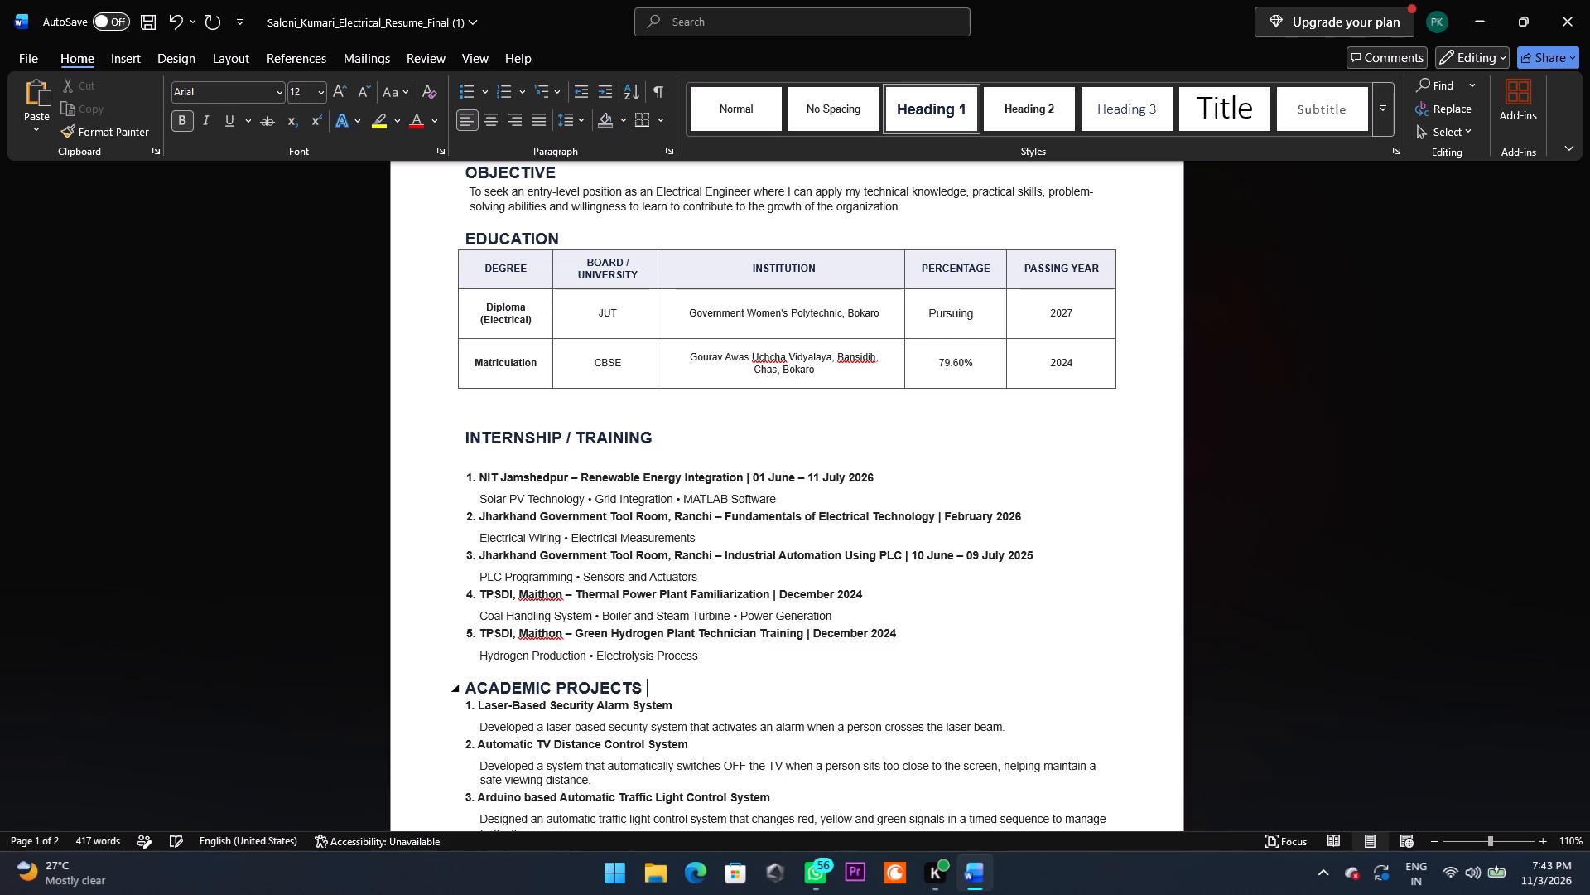
key("Return")
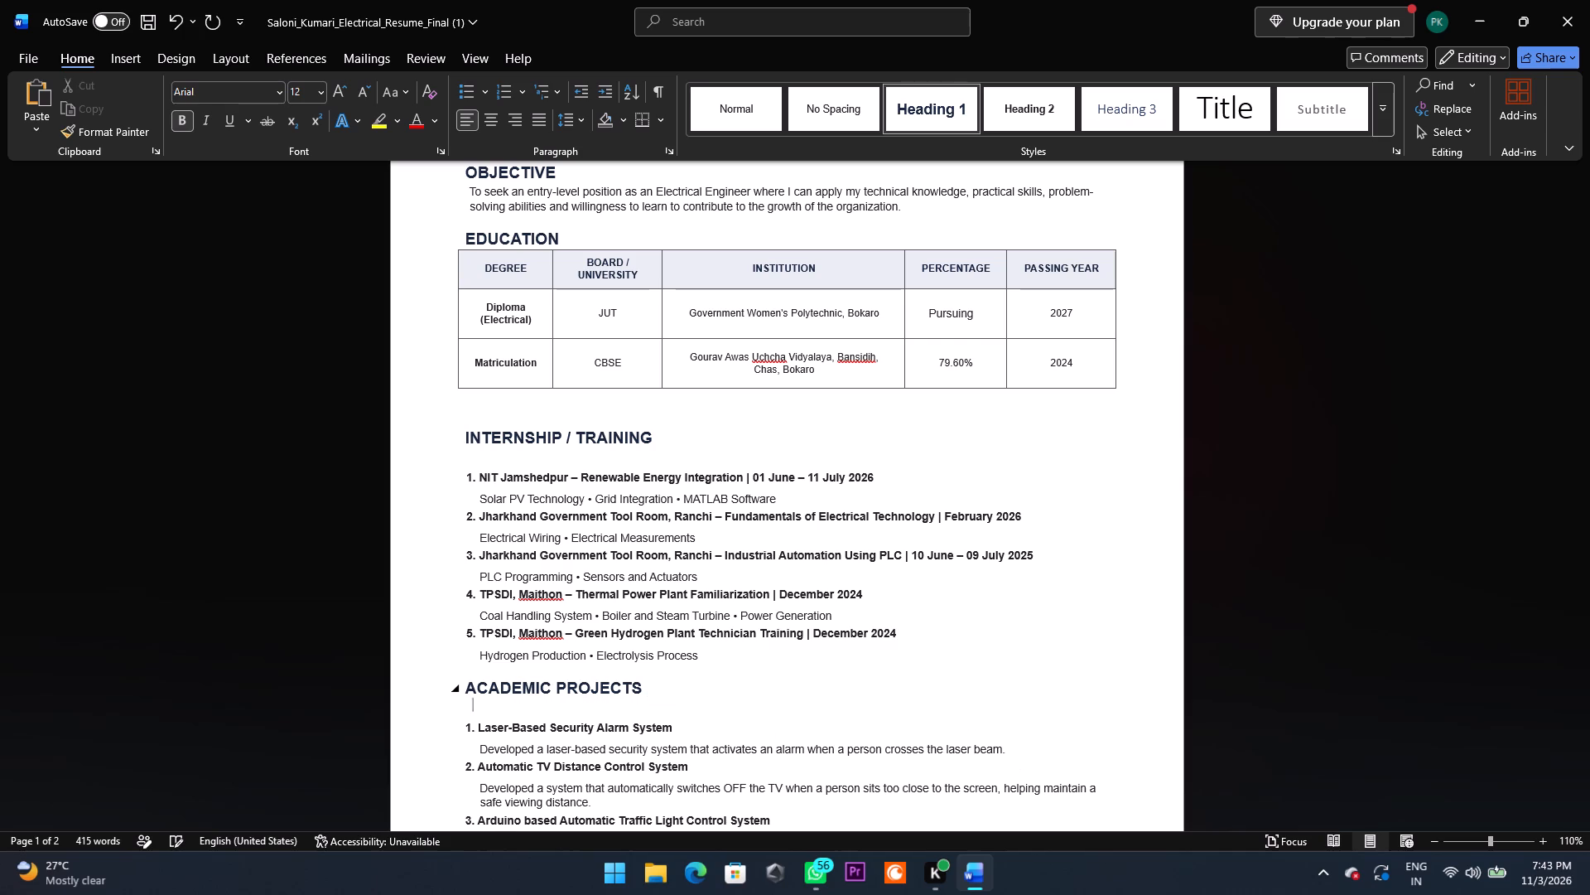
scroll(738, 687, "down", 1)
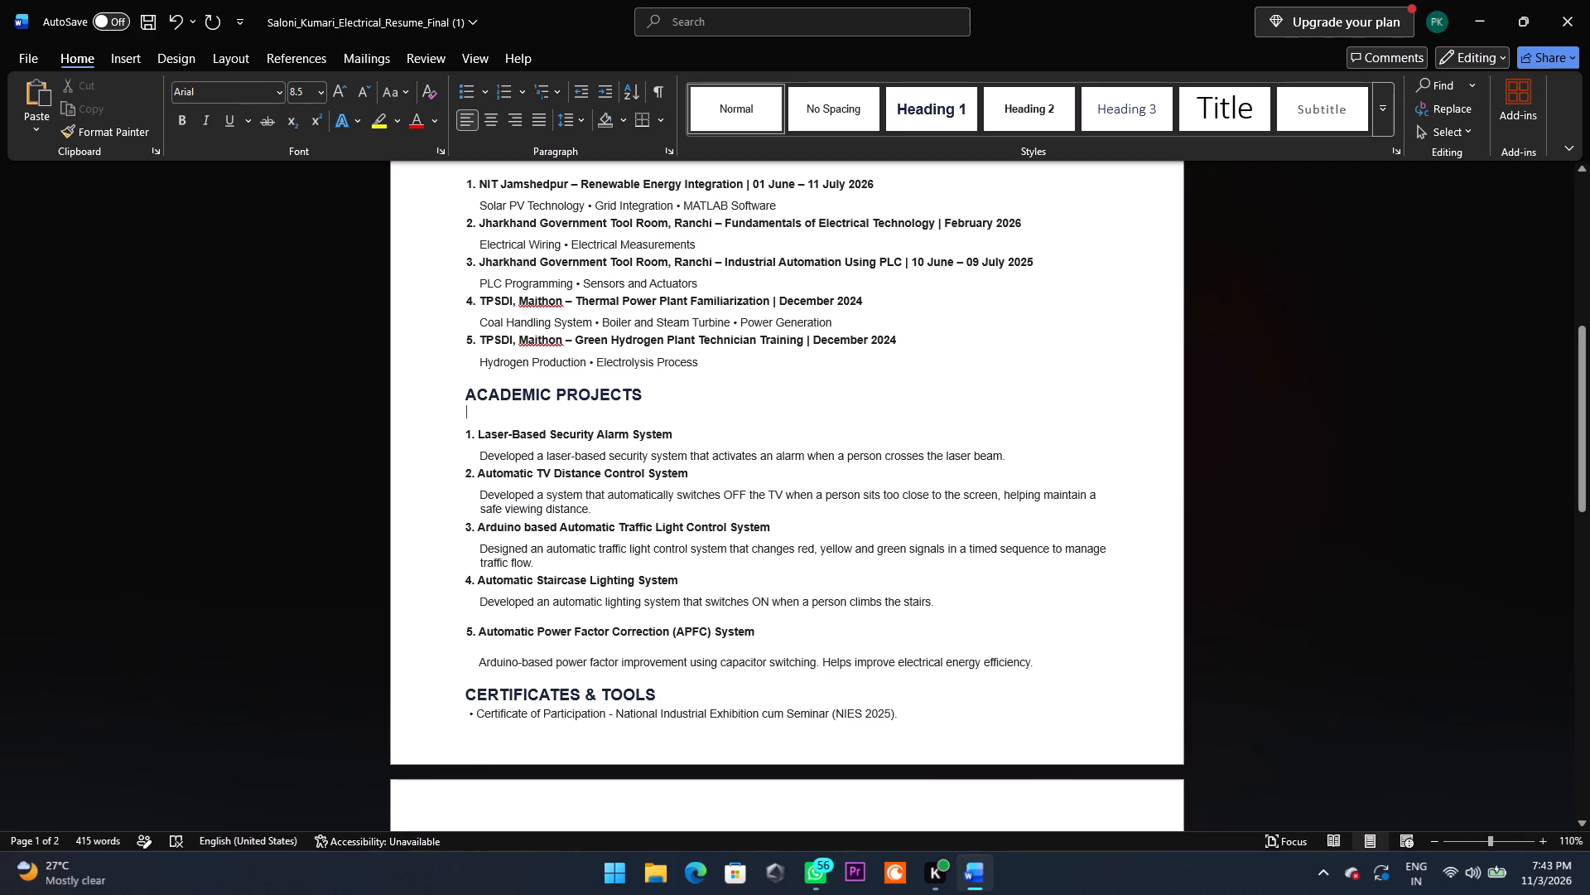
left_click(681, 394)
key("BackSpace")
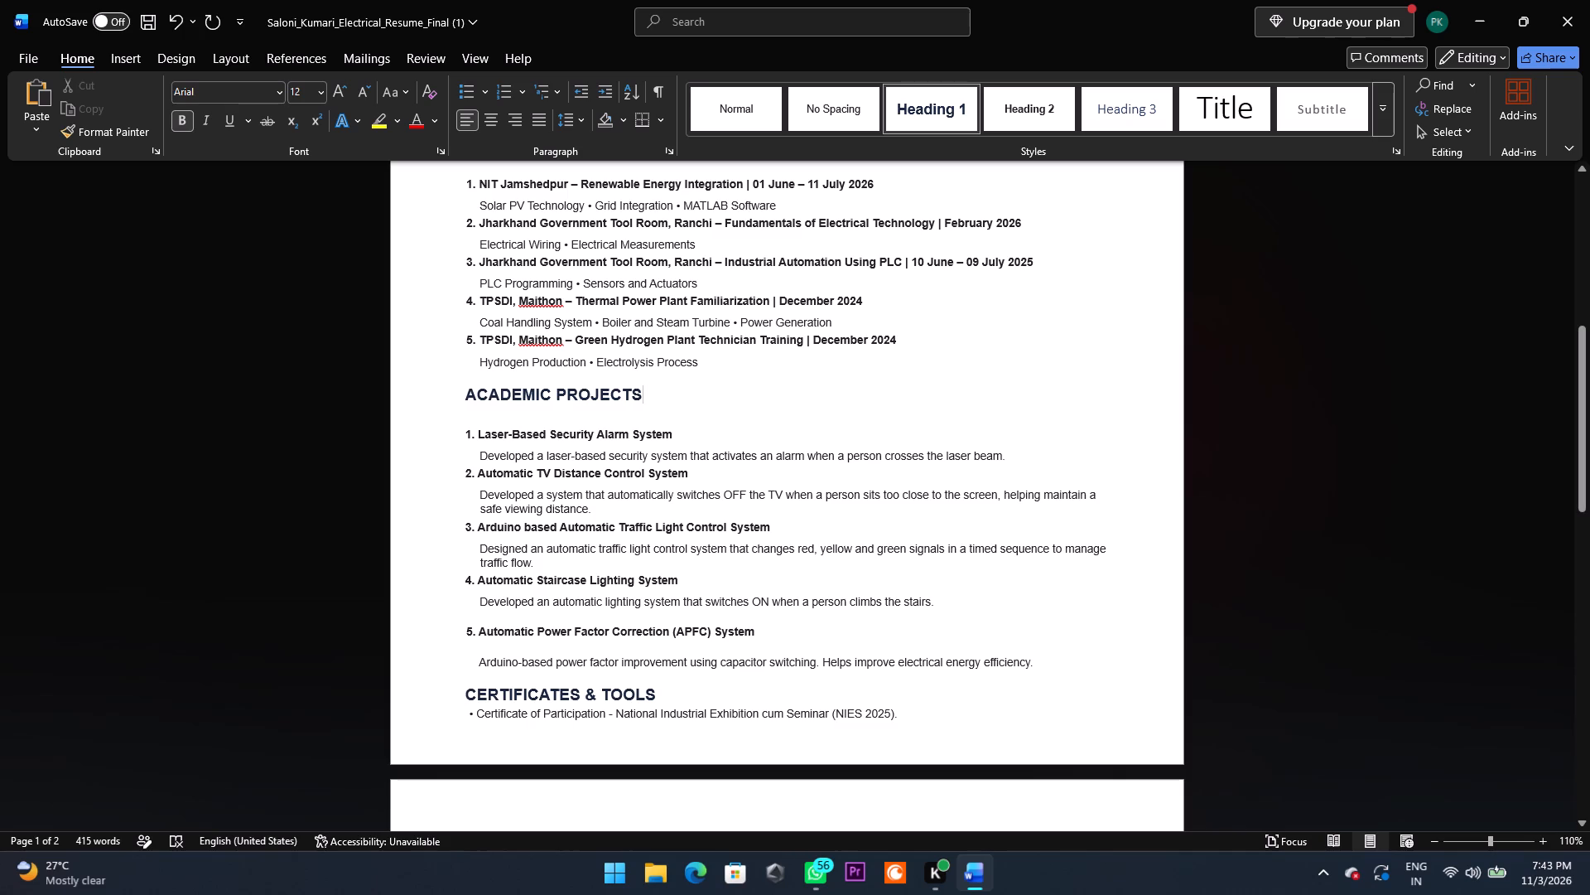
Duplicate the "4. Automatic Staircase Lighting System" project with its description directly below the original entry.
left_click_drag(466, 572, 465, 575)
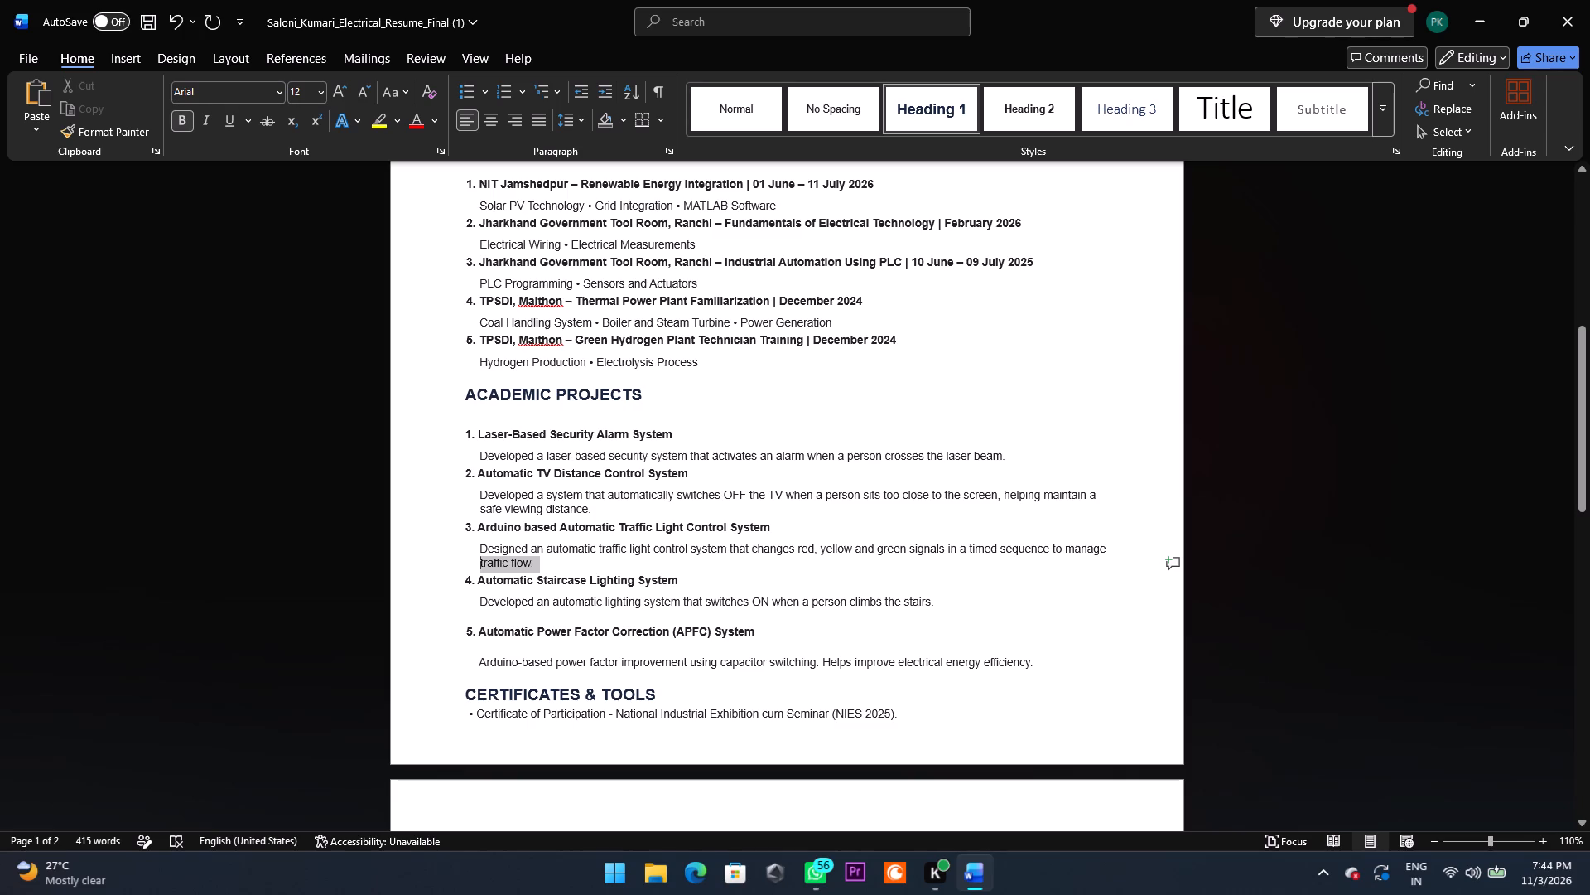
left_click_drag(465, 575, 942, 593)
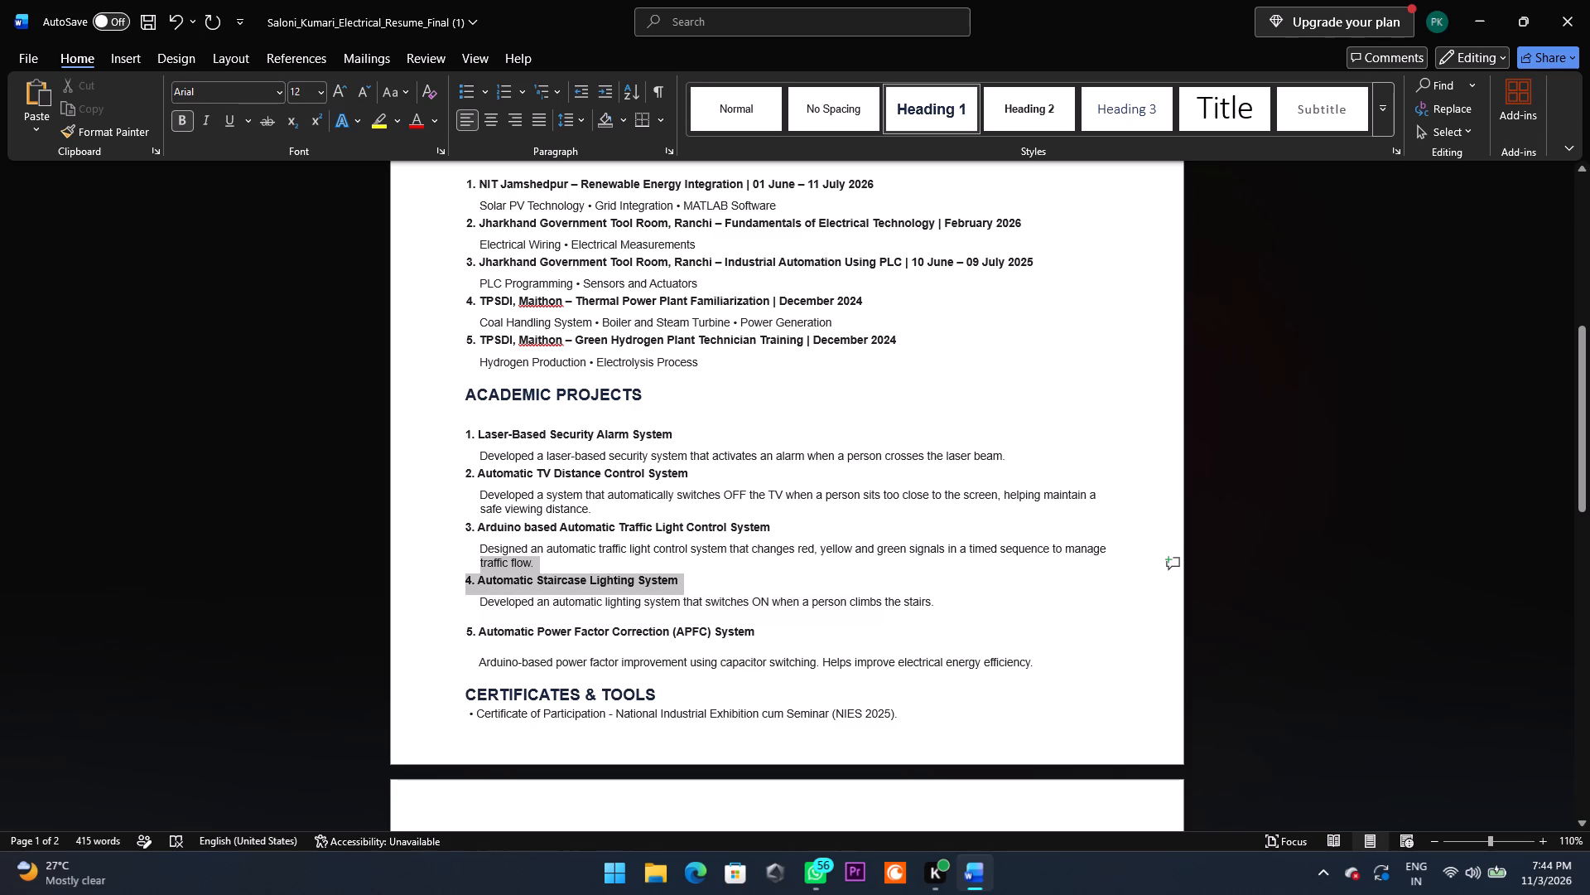
left_click_drag(942, 593, 939, 599)
left_click(939, 599)
left_click_drag(939, 599, 477, 563)
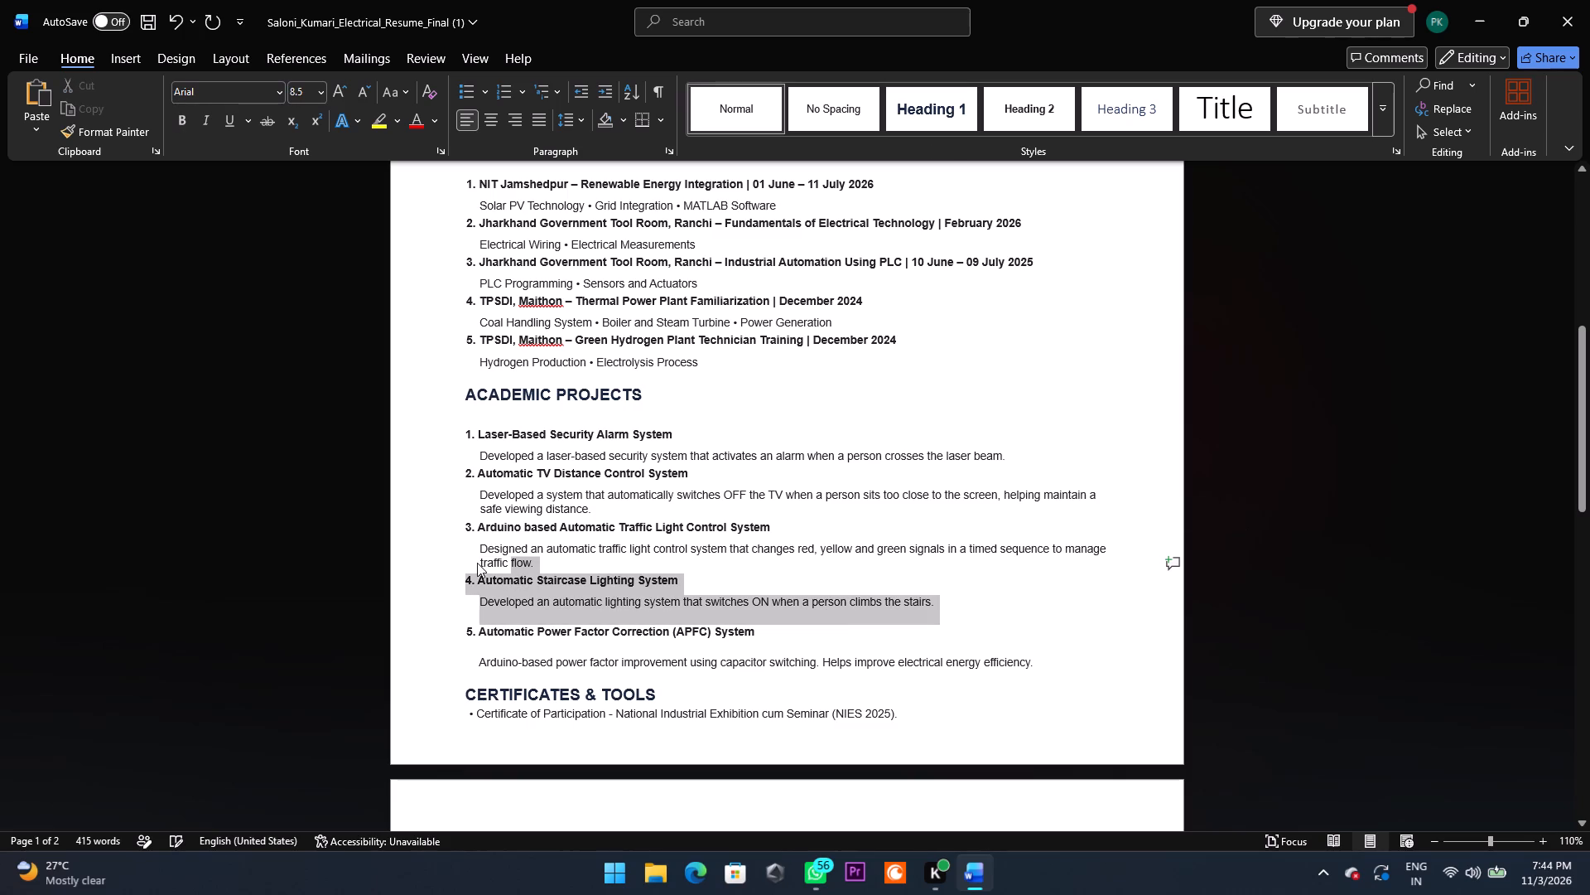
left_click_drag(477, 563, 465, 581)
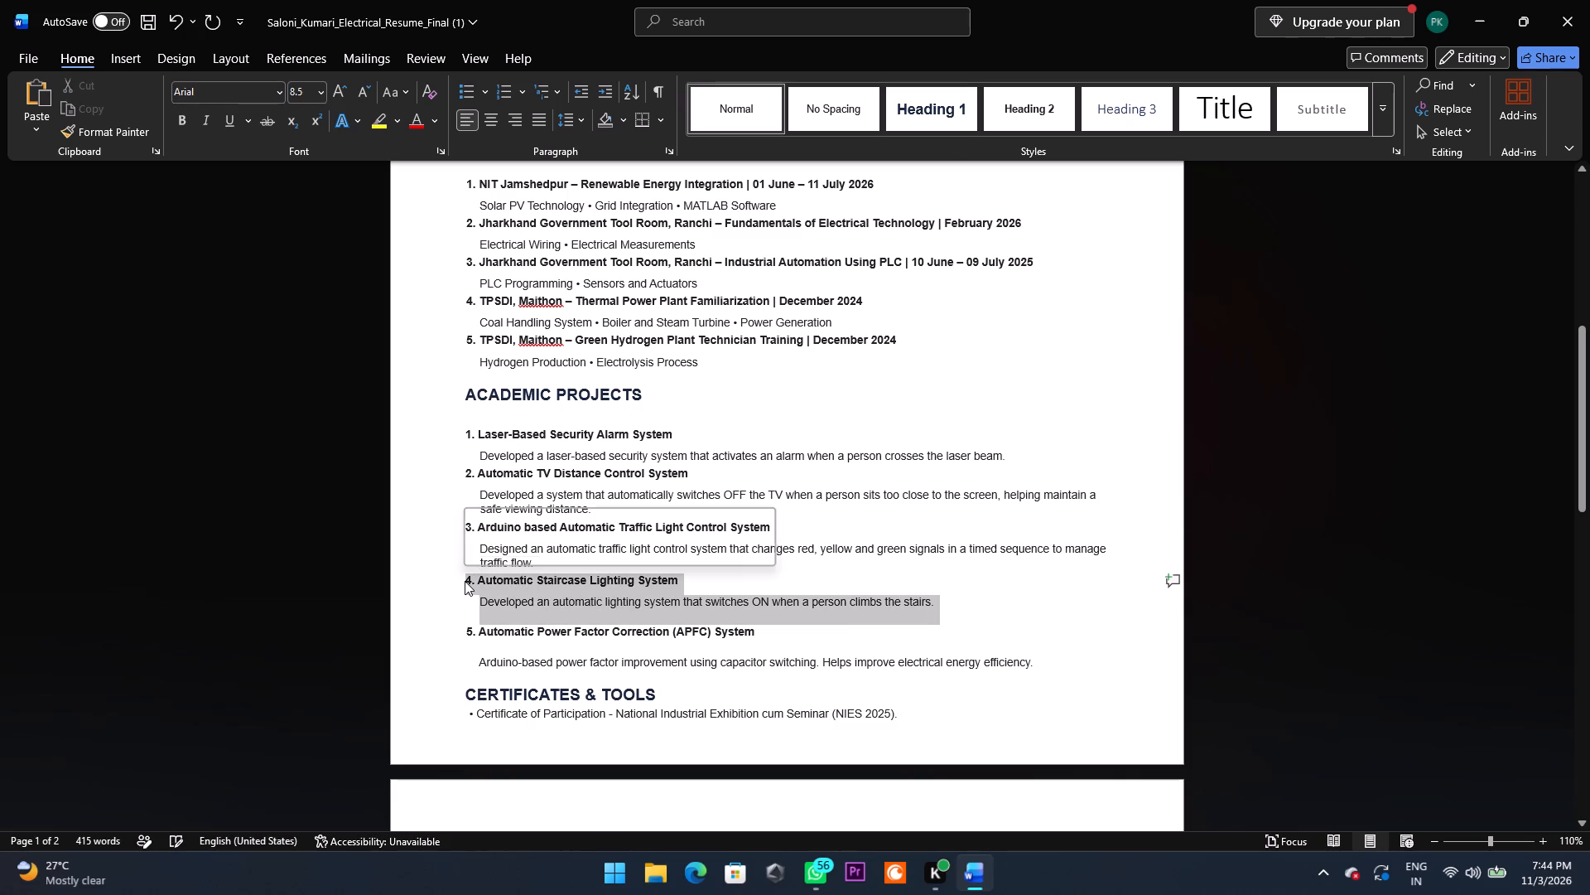
key("ctrl+c")
key("ctrl+c")
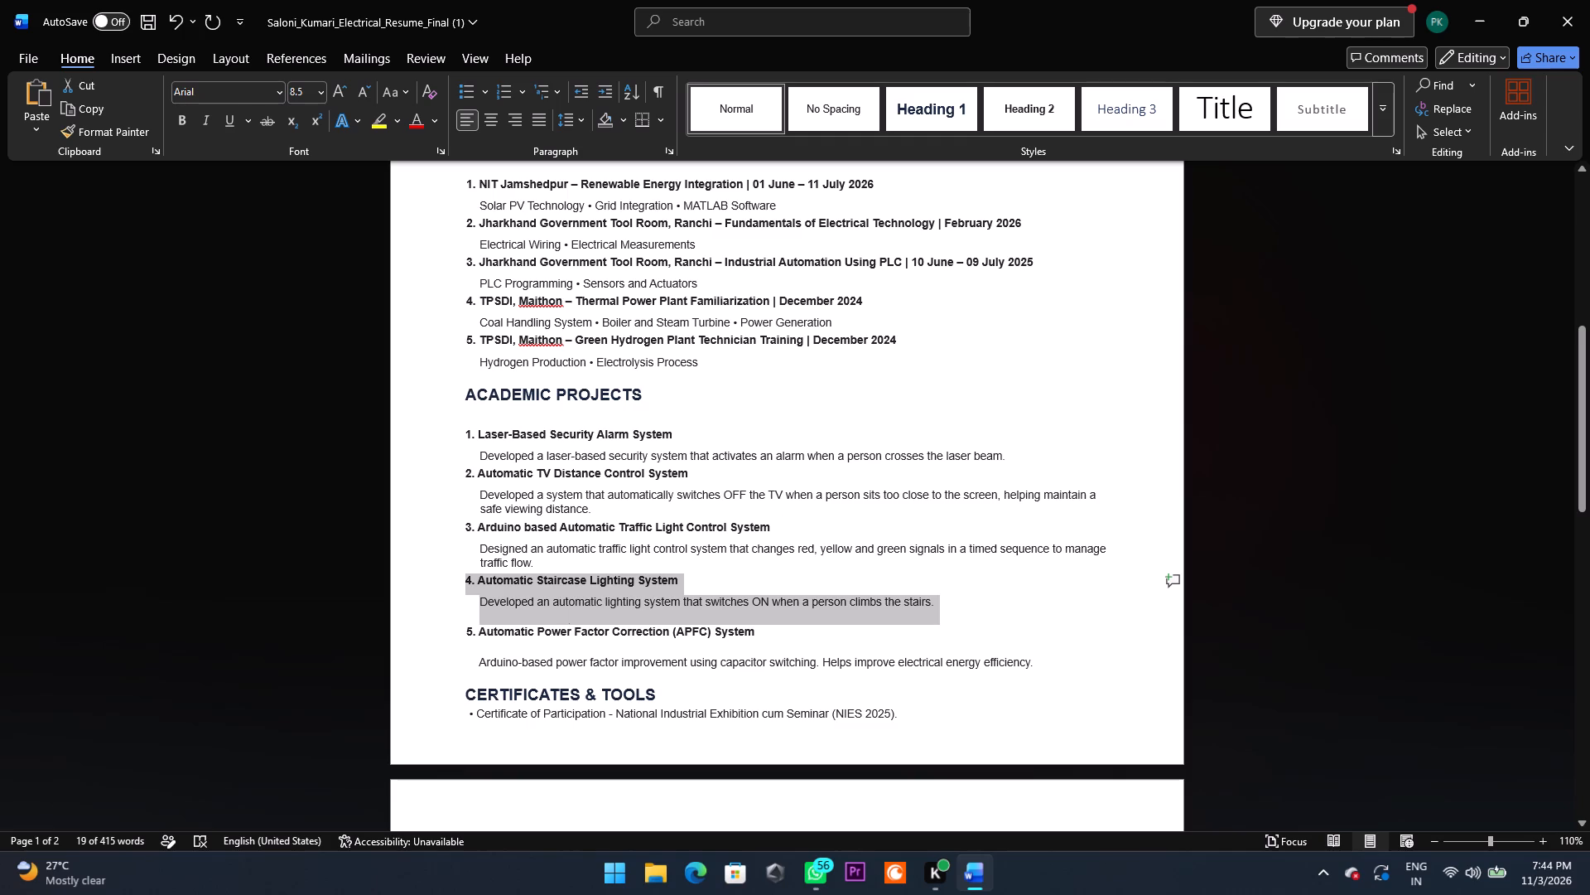
left_click(951, 593)
left_click(946, 602)
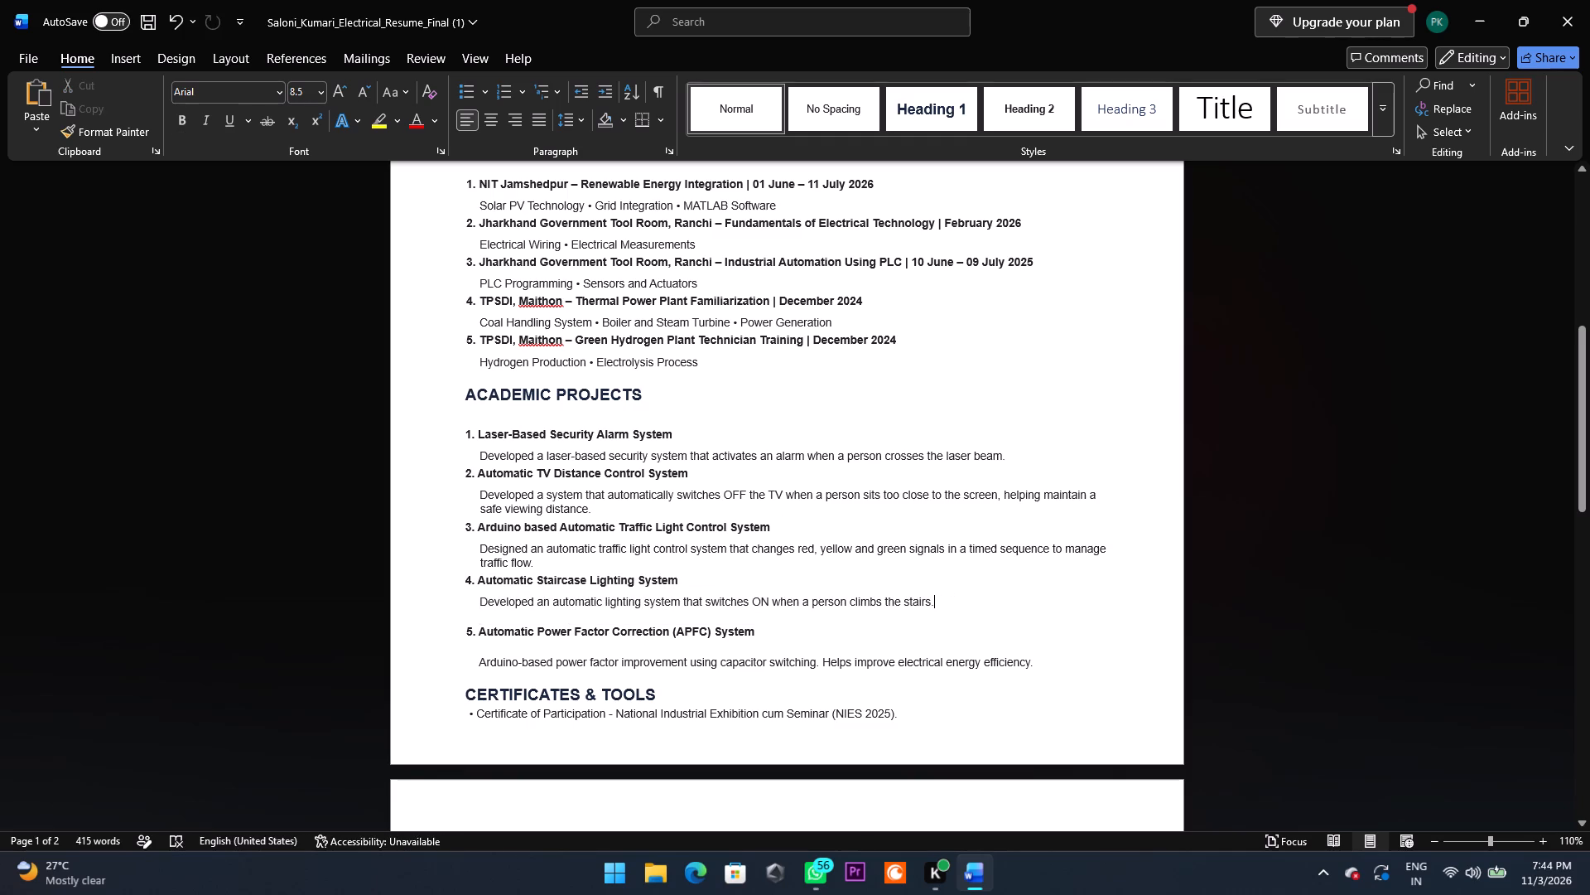
key("Return")
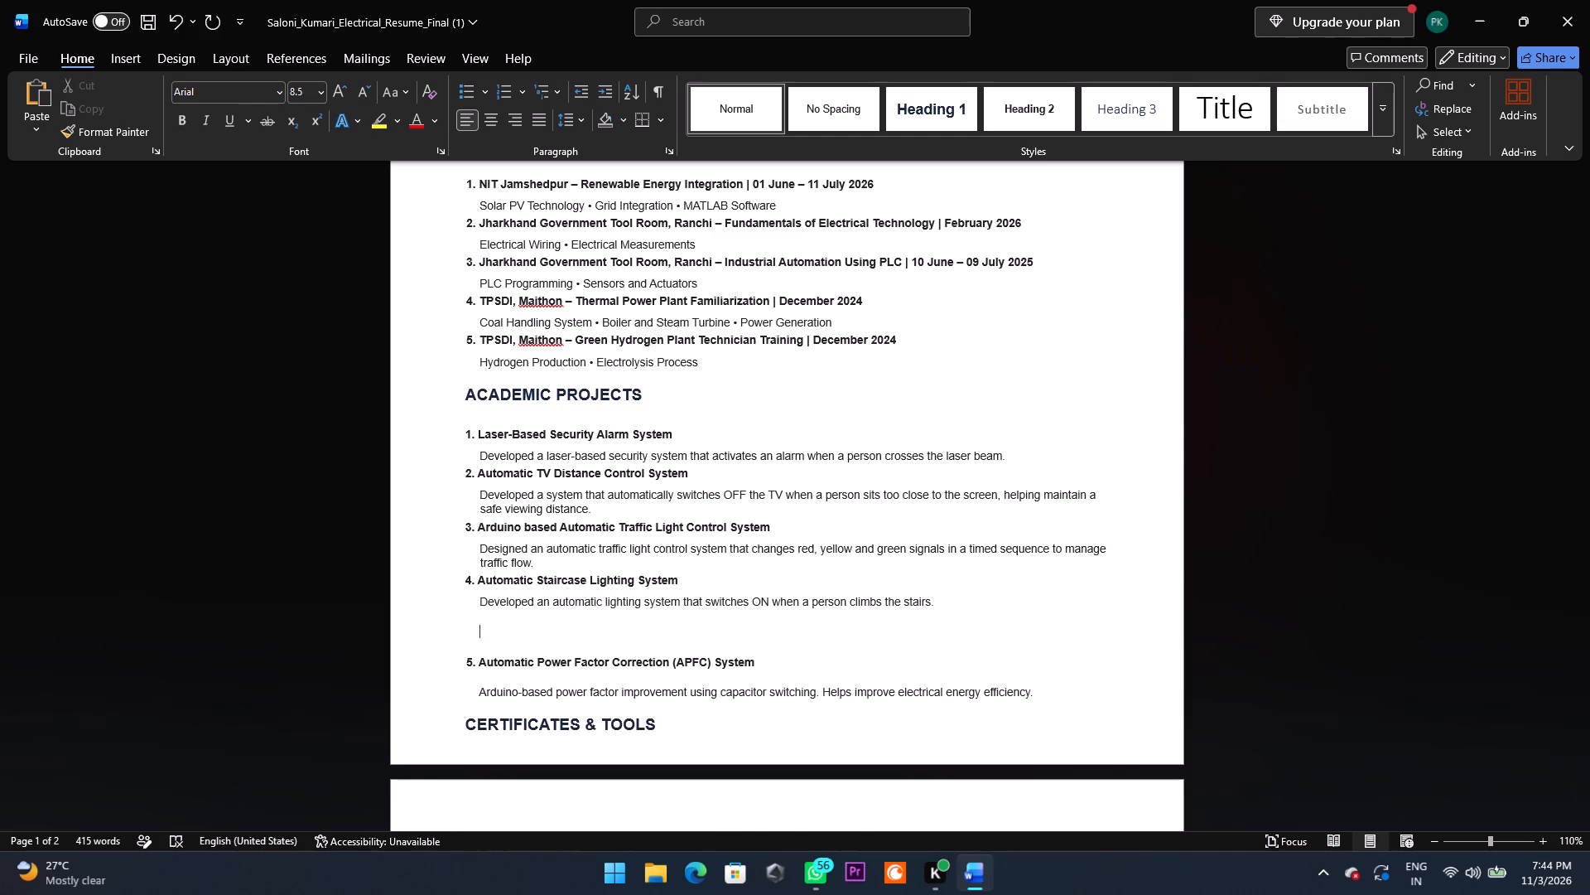
key("BackSpace")
key("ctrl+v")
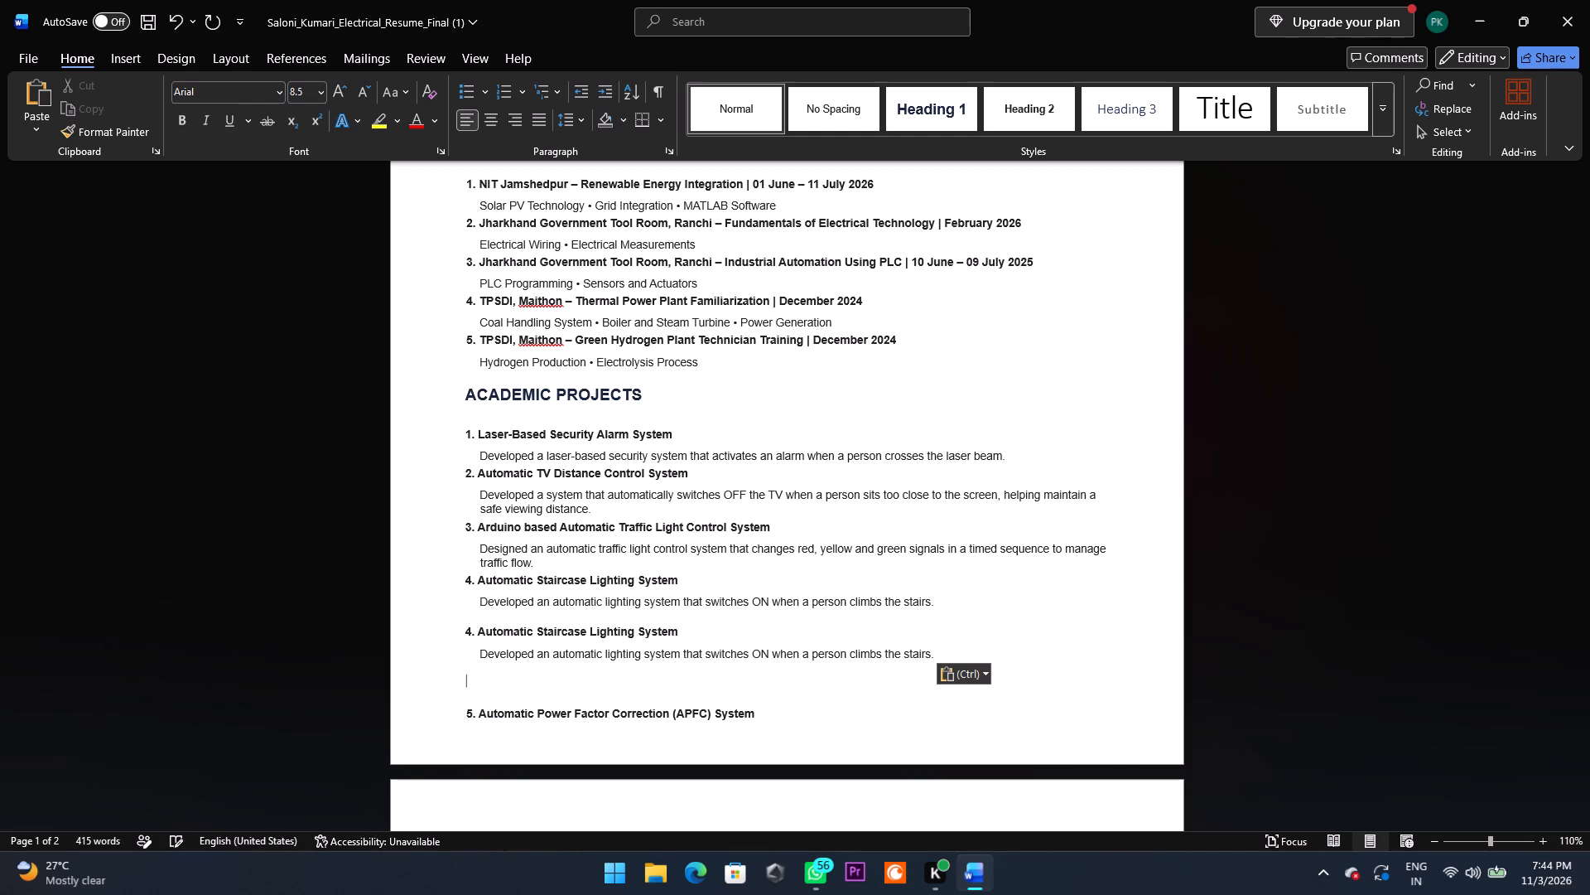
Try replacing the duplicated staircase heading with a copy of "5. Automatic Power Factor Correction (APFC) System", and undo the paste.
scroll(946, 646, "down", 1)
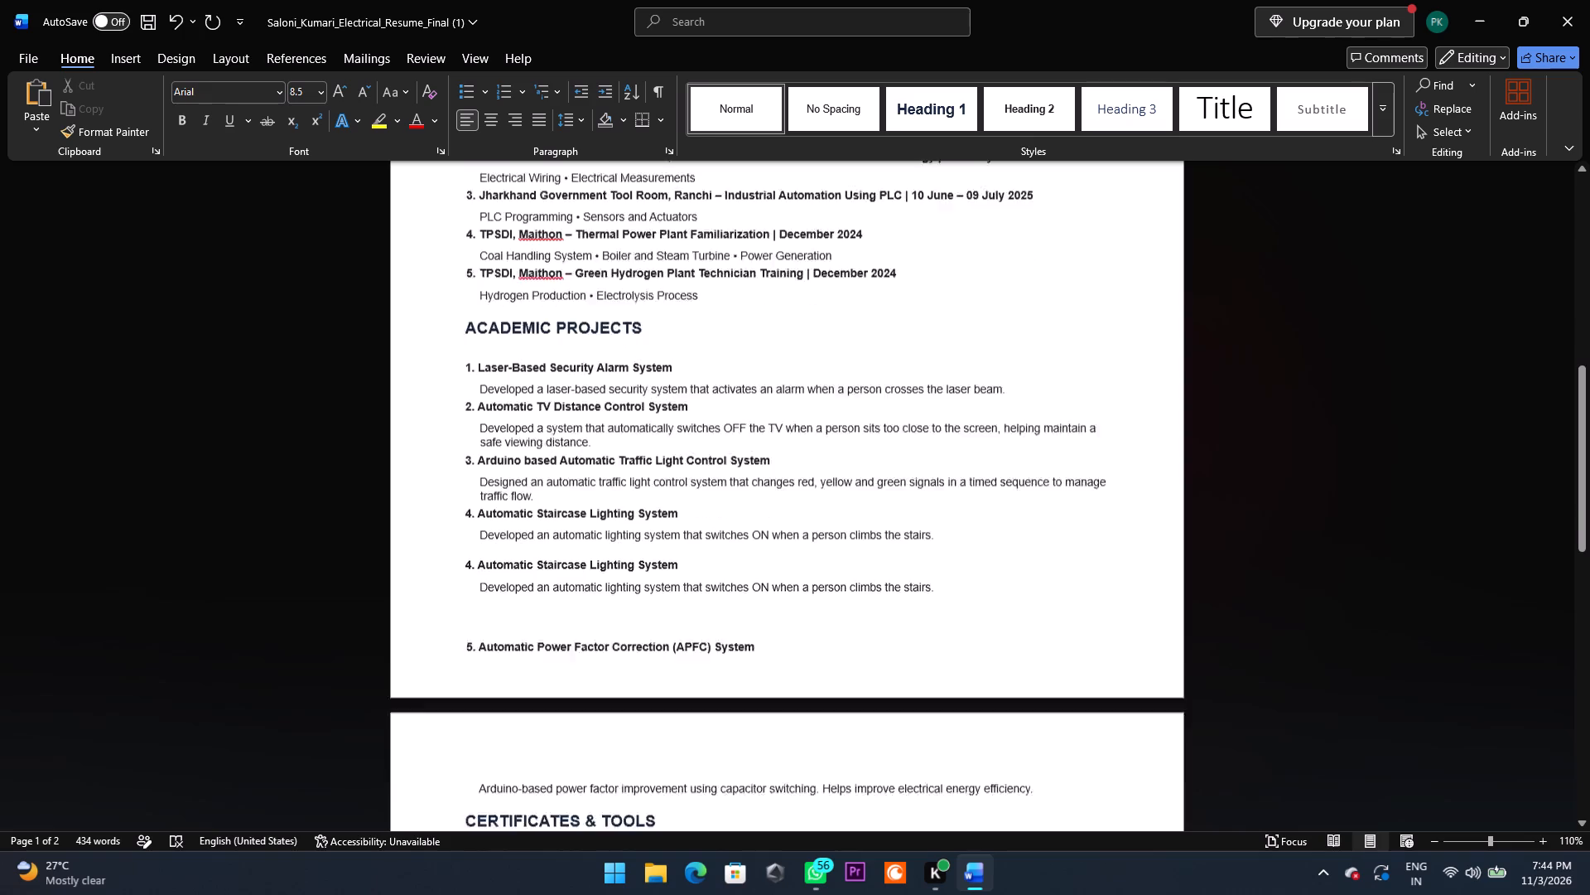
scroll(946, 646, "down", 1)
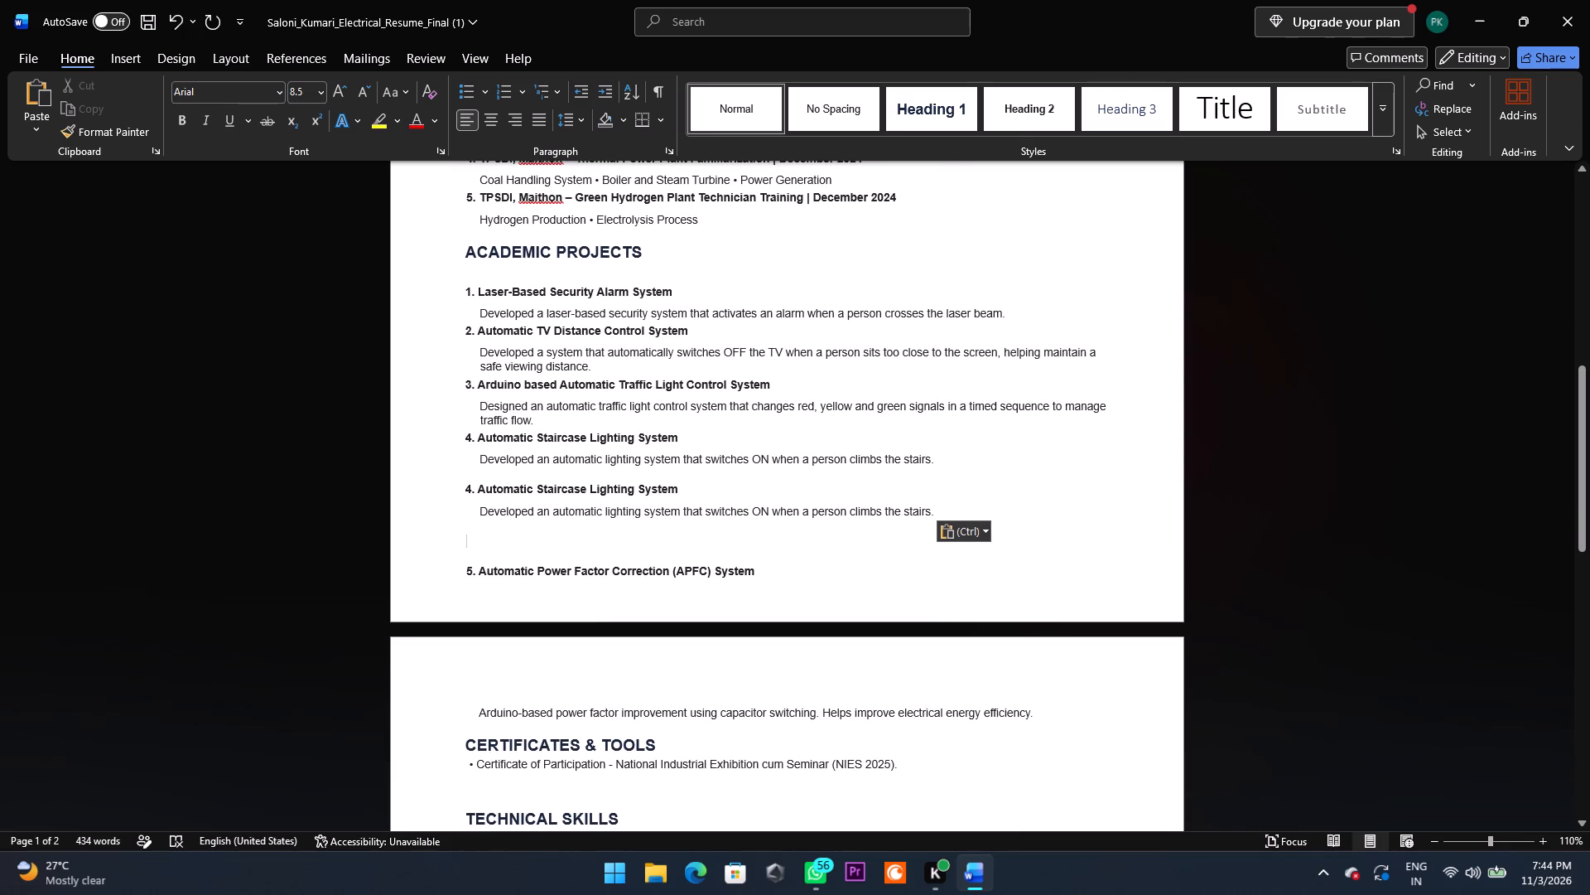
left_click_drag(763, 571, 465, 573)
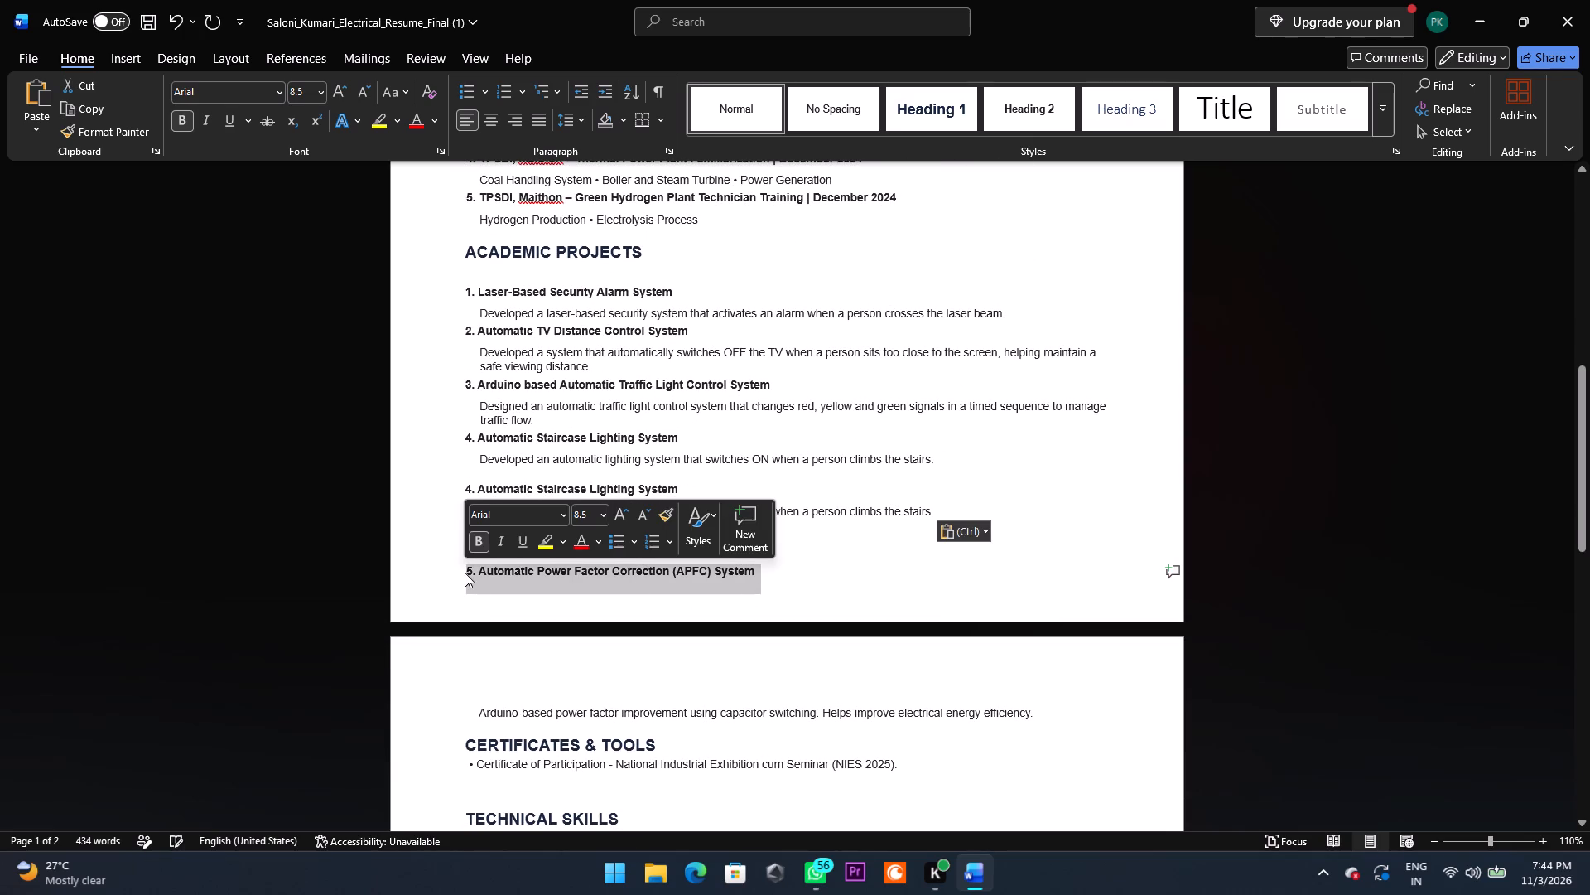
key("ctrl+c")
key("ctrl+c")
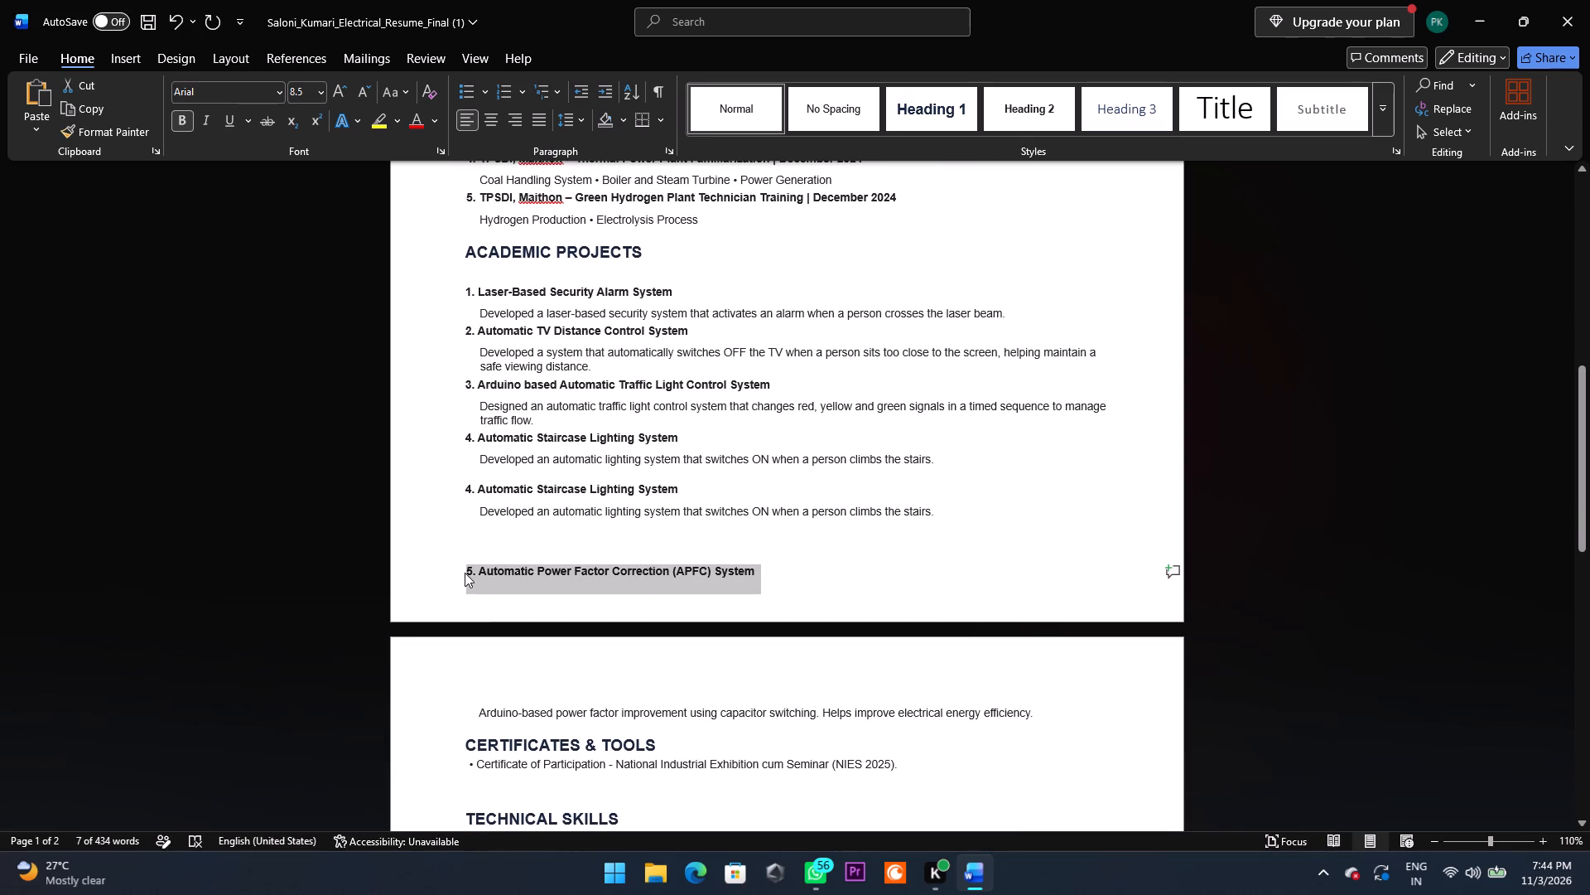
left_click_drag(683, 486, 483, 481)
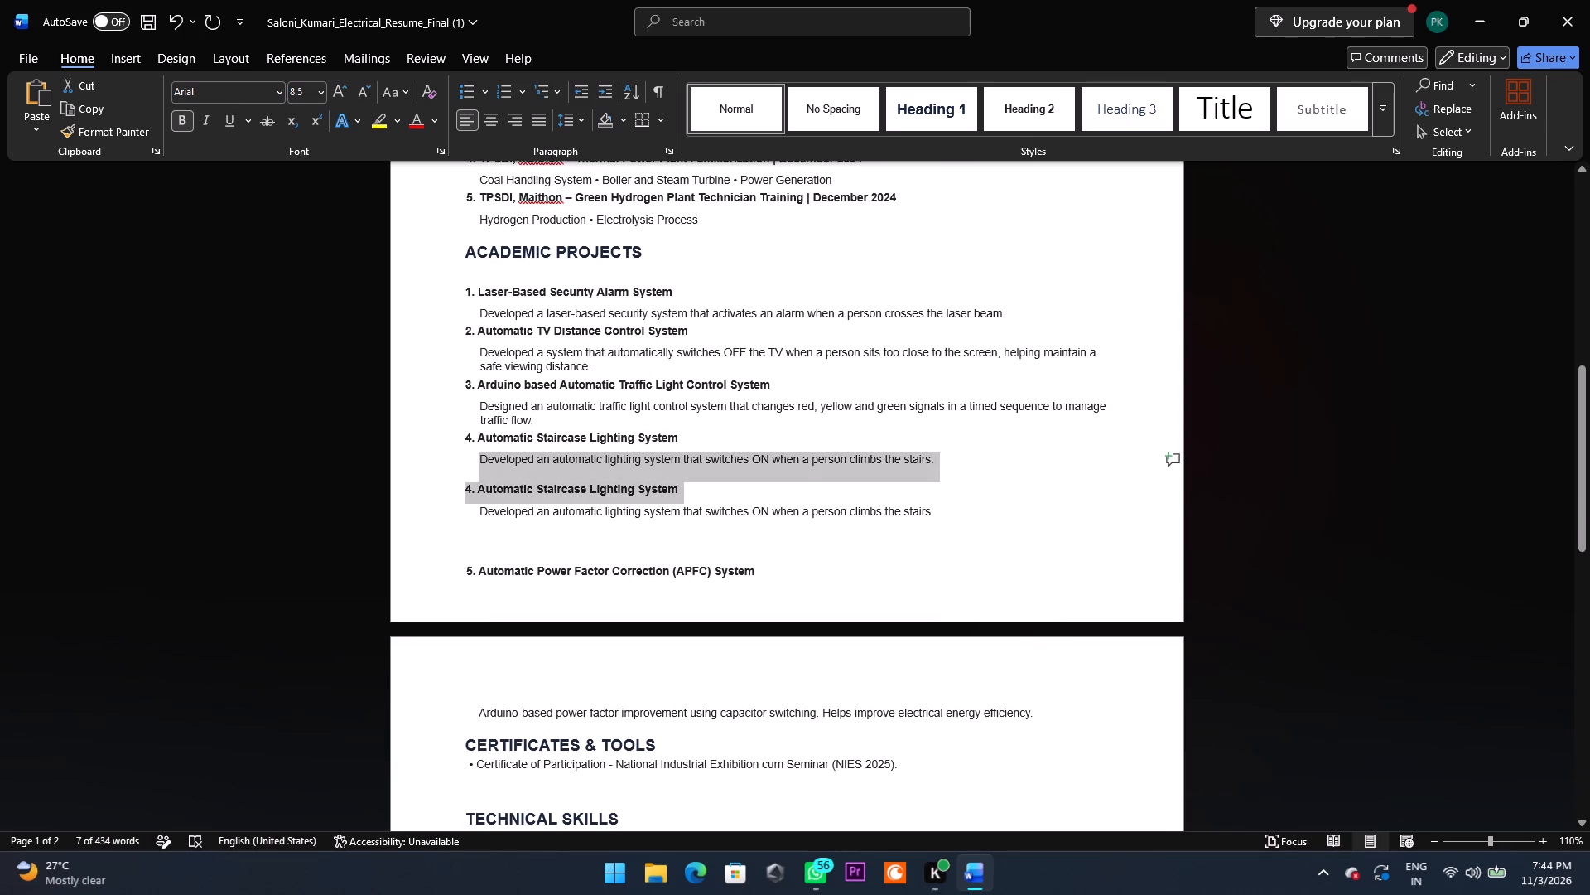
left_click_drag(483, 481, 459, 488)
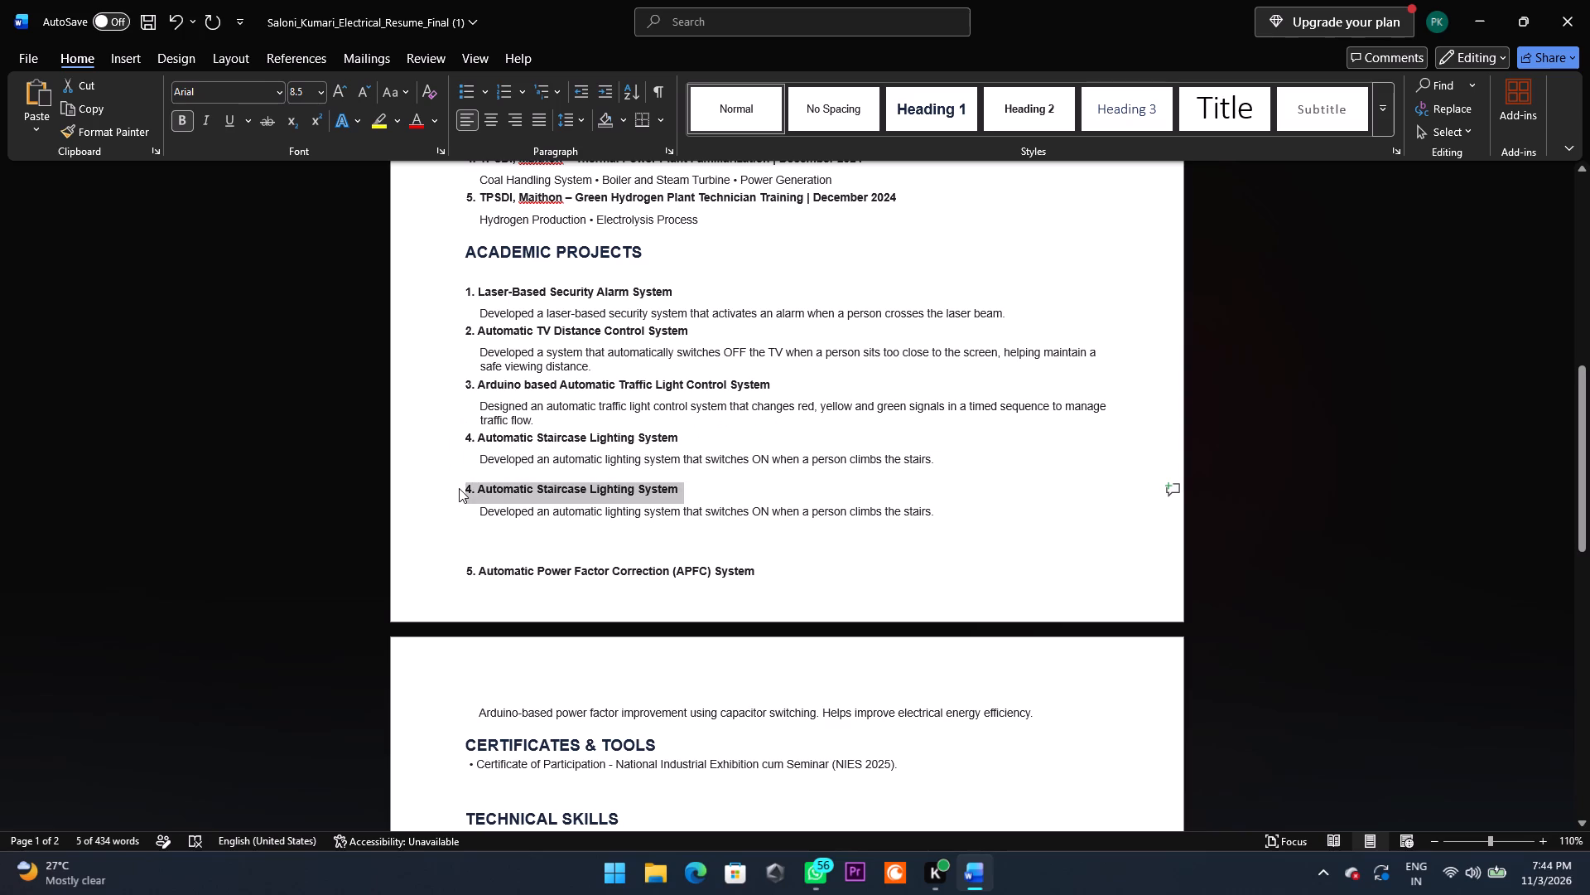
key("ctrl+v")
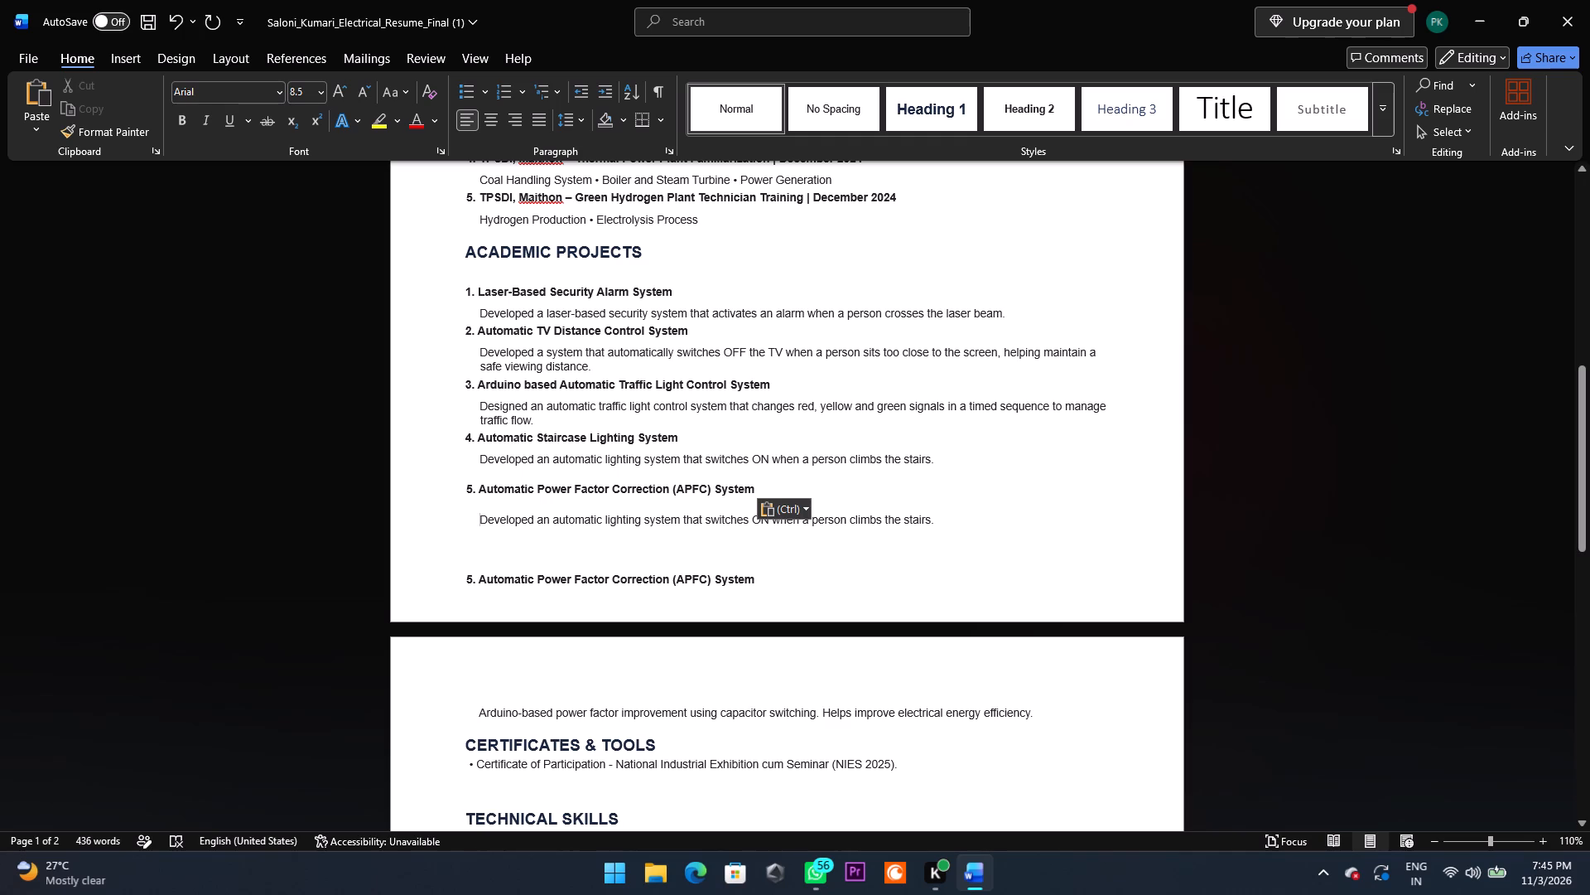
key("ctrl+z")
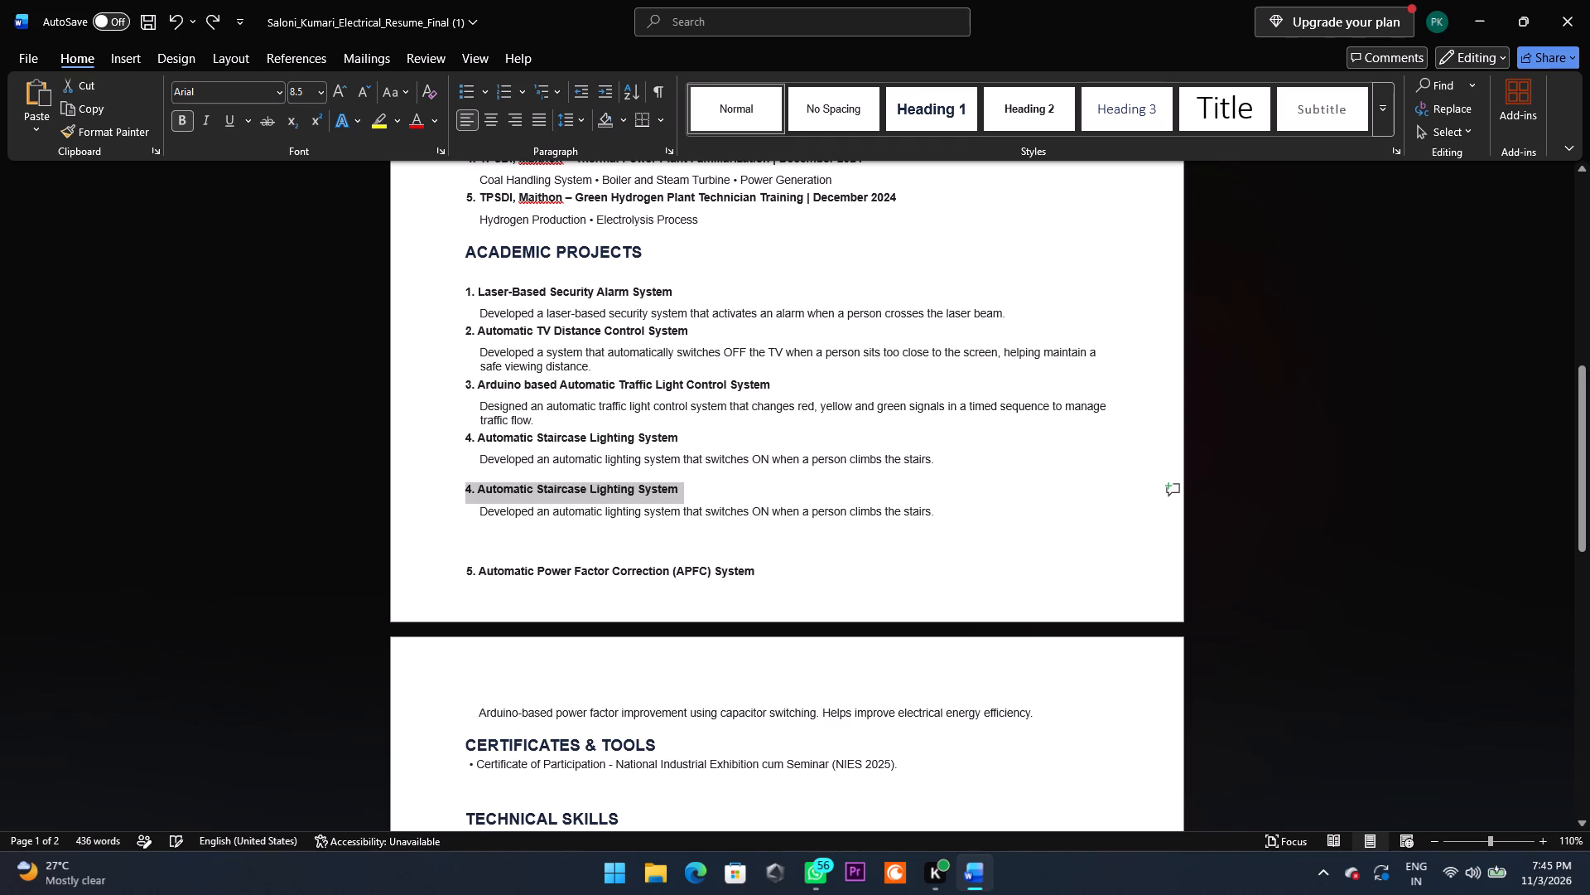
Change the duplicated staircase project heading to read "4. Automatic Power Factor Correction (APFC) System".
left_click(686, 489)
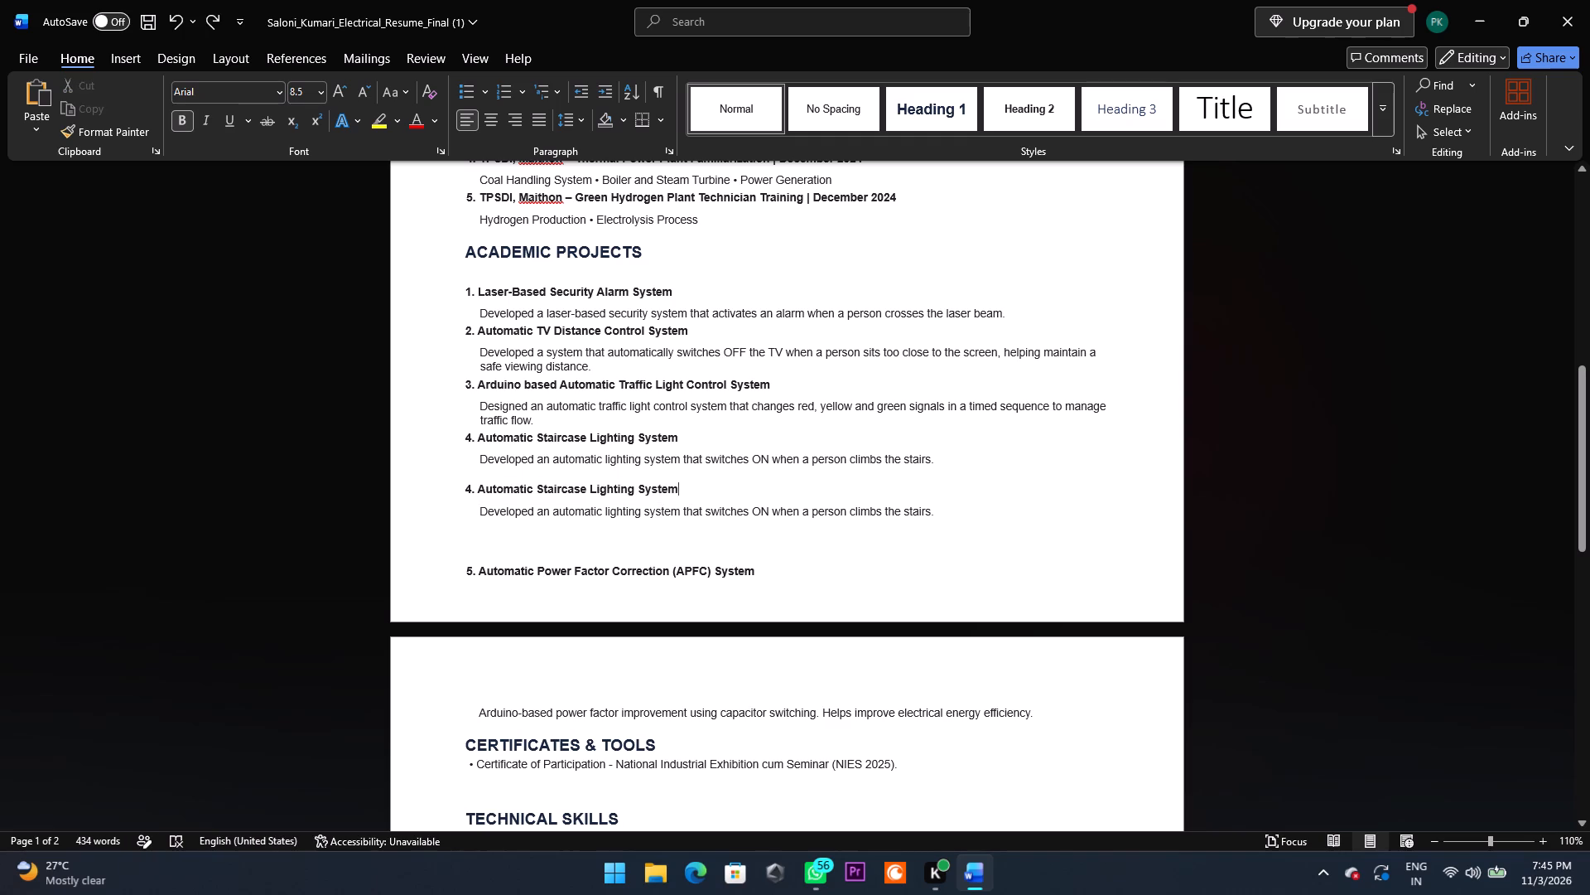
key("BackSpace")
key("BackSpace")
key("BackSpace")
key("BackSpace")
key("BackSpace")
key("BackSpace")
key("BackSpace")
key("BackSpace")
key("BackSpace")
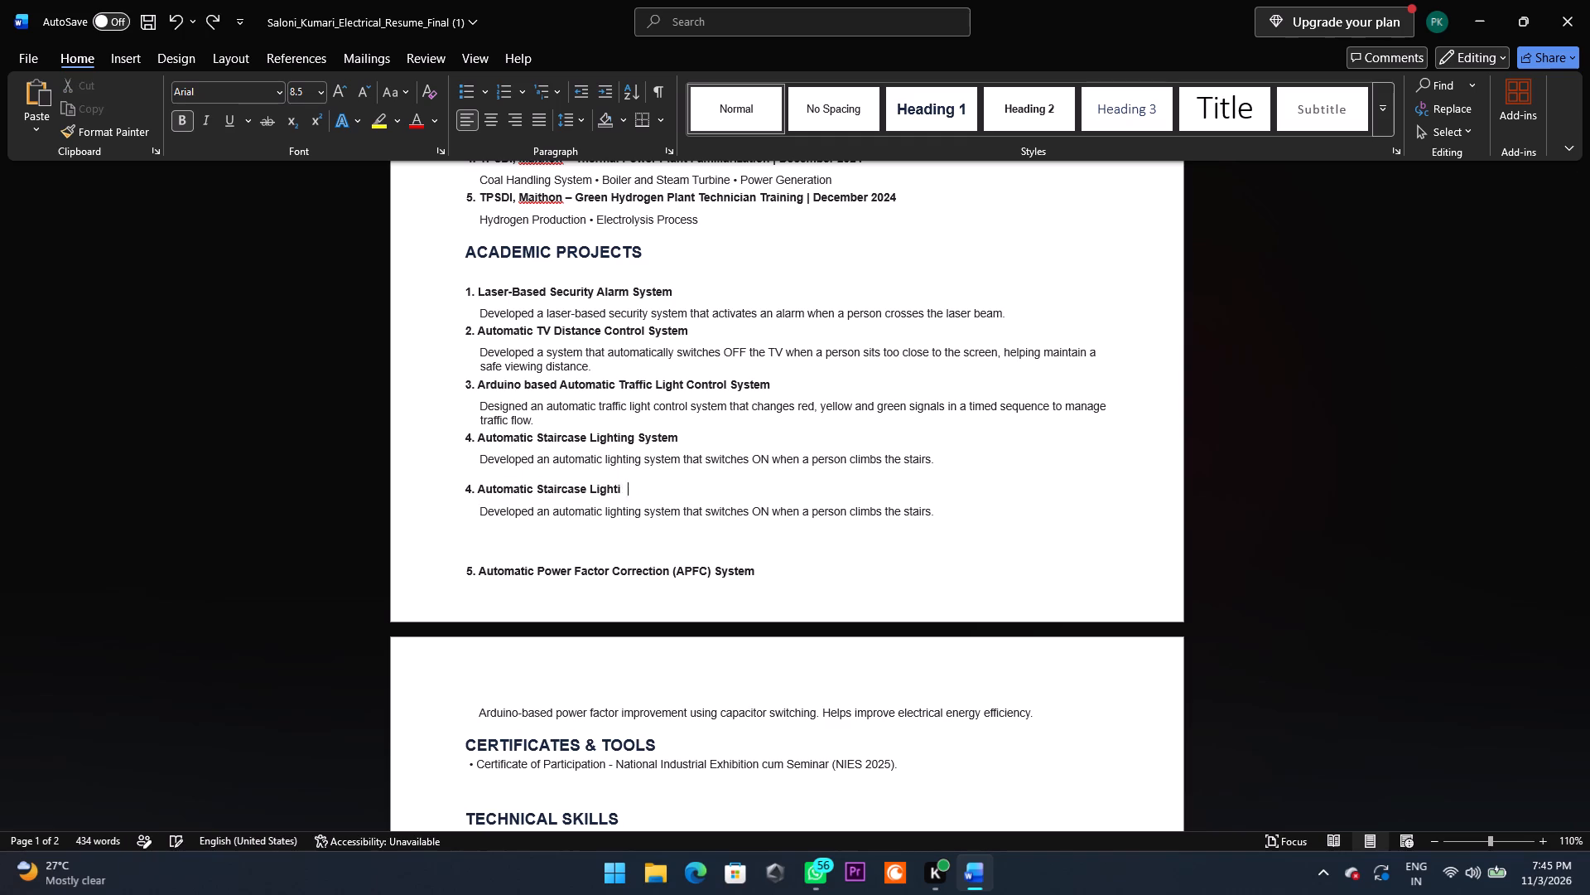
key("BackSpace")
key("BackSpace")
key("BackSpace")
key("BackSpace")
key("BackSpace")
key("BackSpace")
key("BackSpace")
key("BackSpace")
key("BackSpace")
key("BackSpace")
key("BackSpace")
key("BackSpace")
key("BackSpace")
key("BackSpace")
key("BackSpace")
key("BackSpace")
type("Power")
key("space")
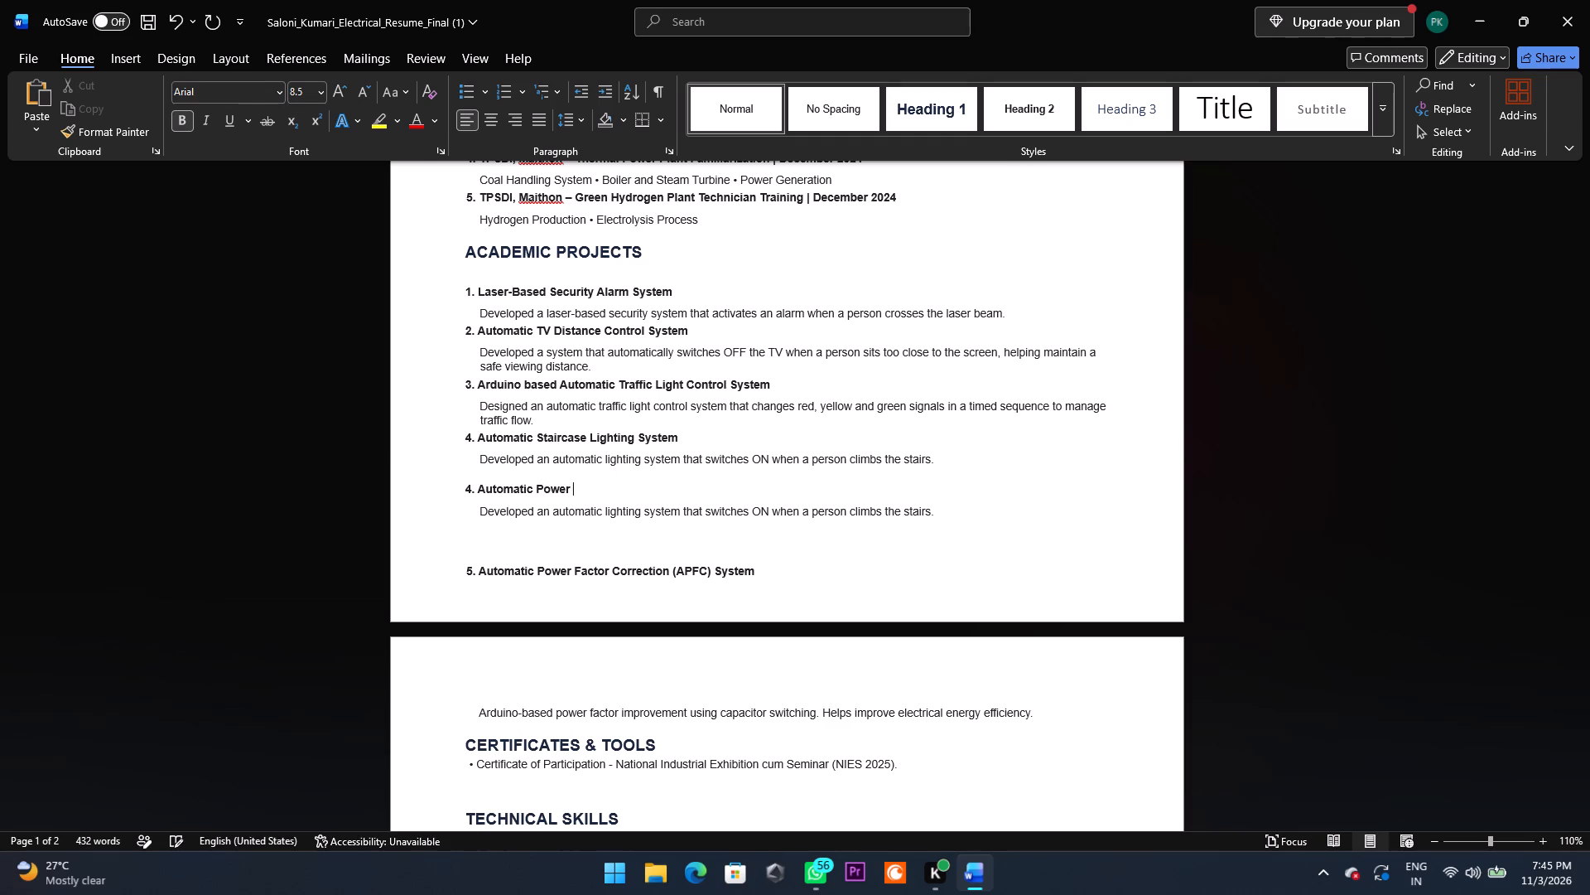
type("Factor")
key("space")
type("Correc")
type("tion")
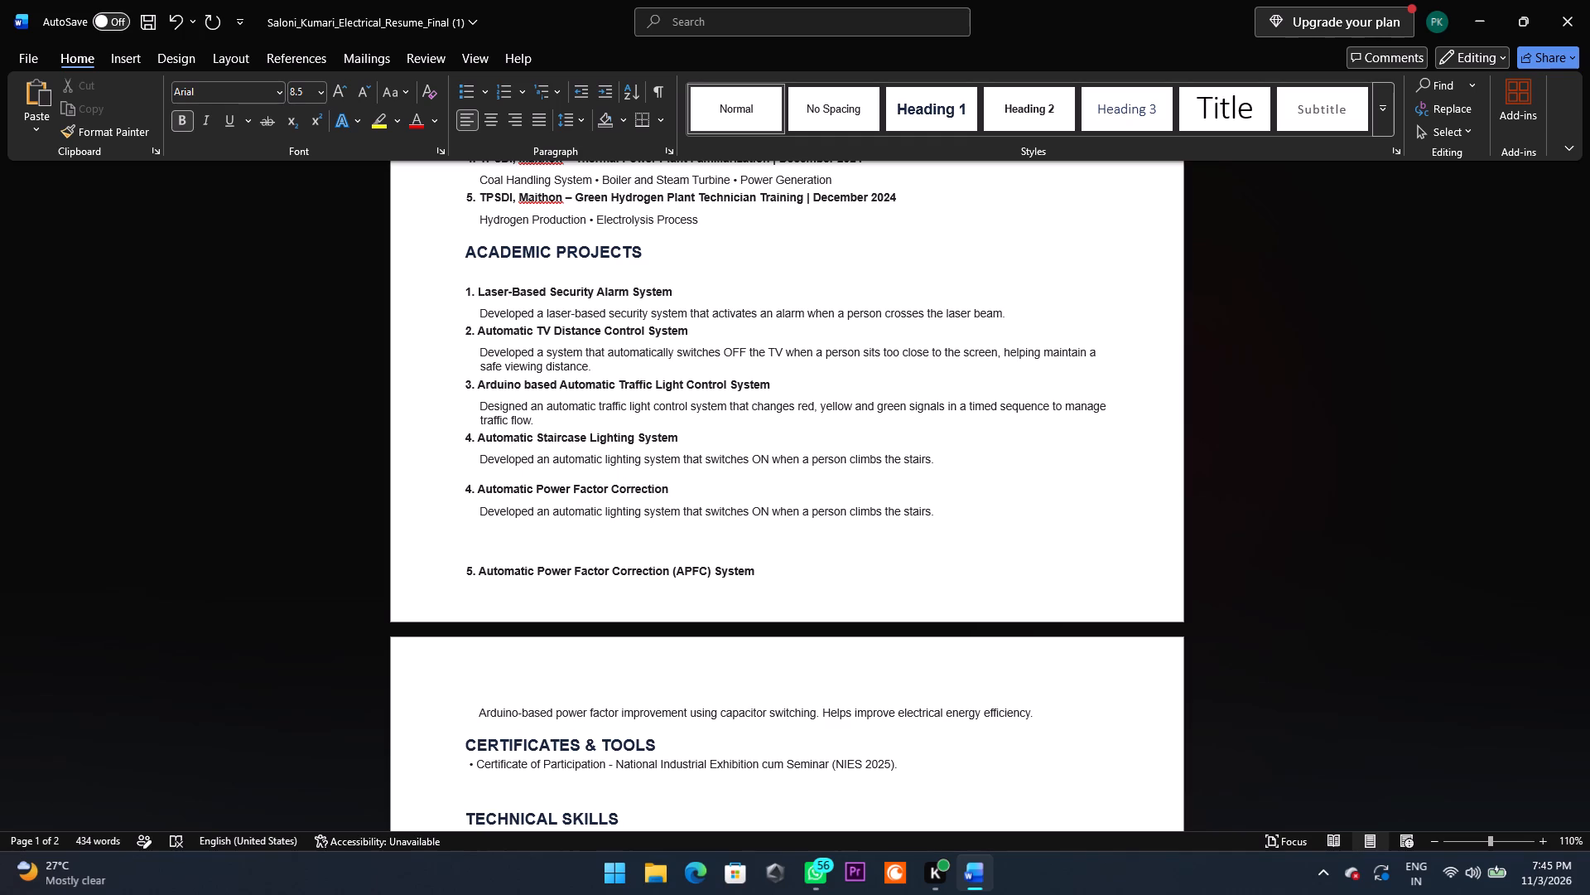
key("space")
type("()")
key("a")
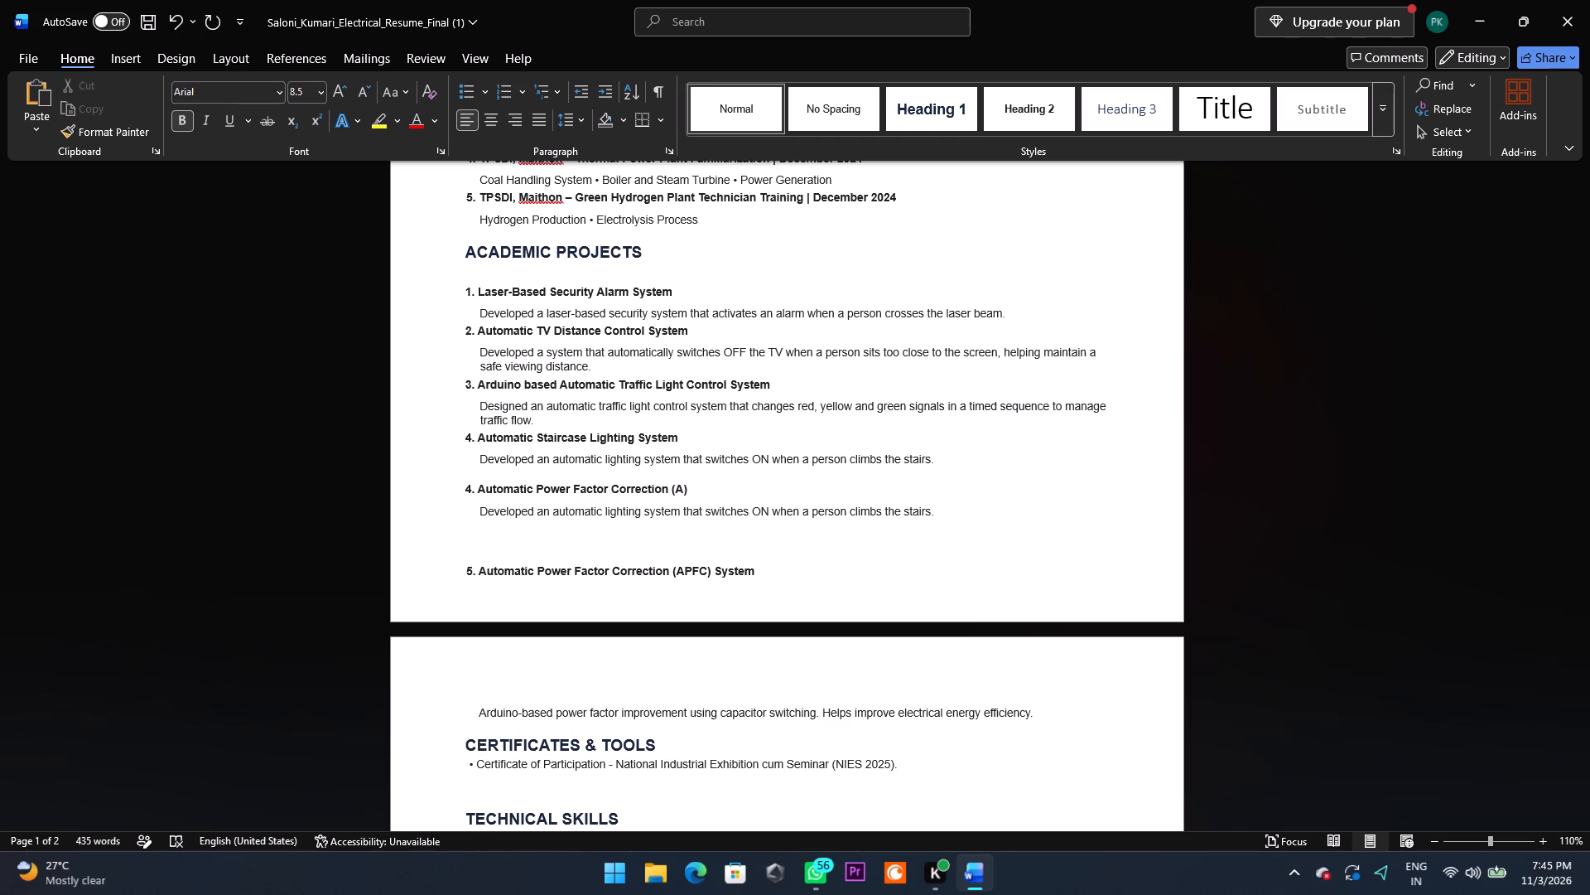
key("p")
type("FC")
key("Right")
key("space")
type("ystem")
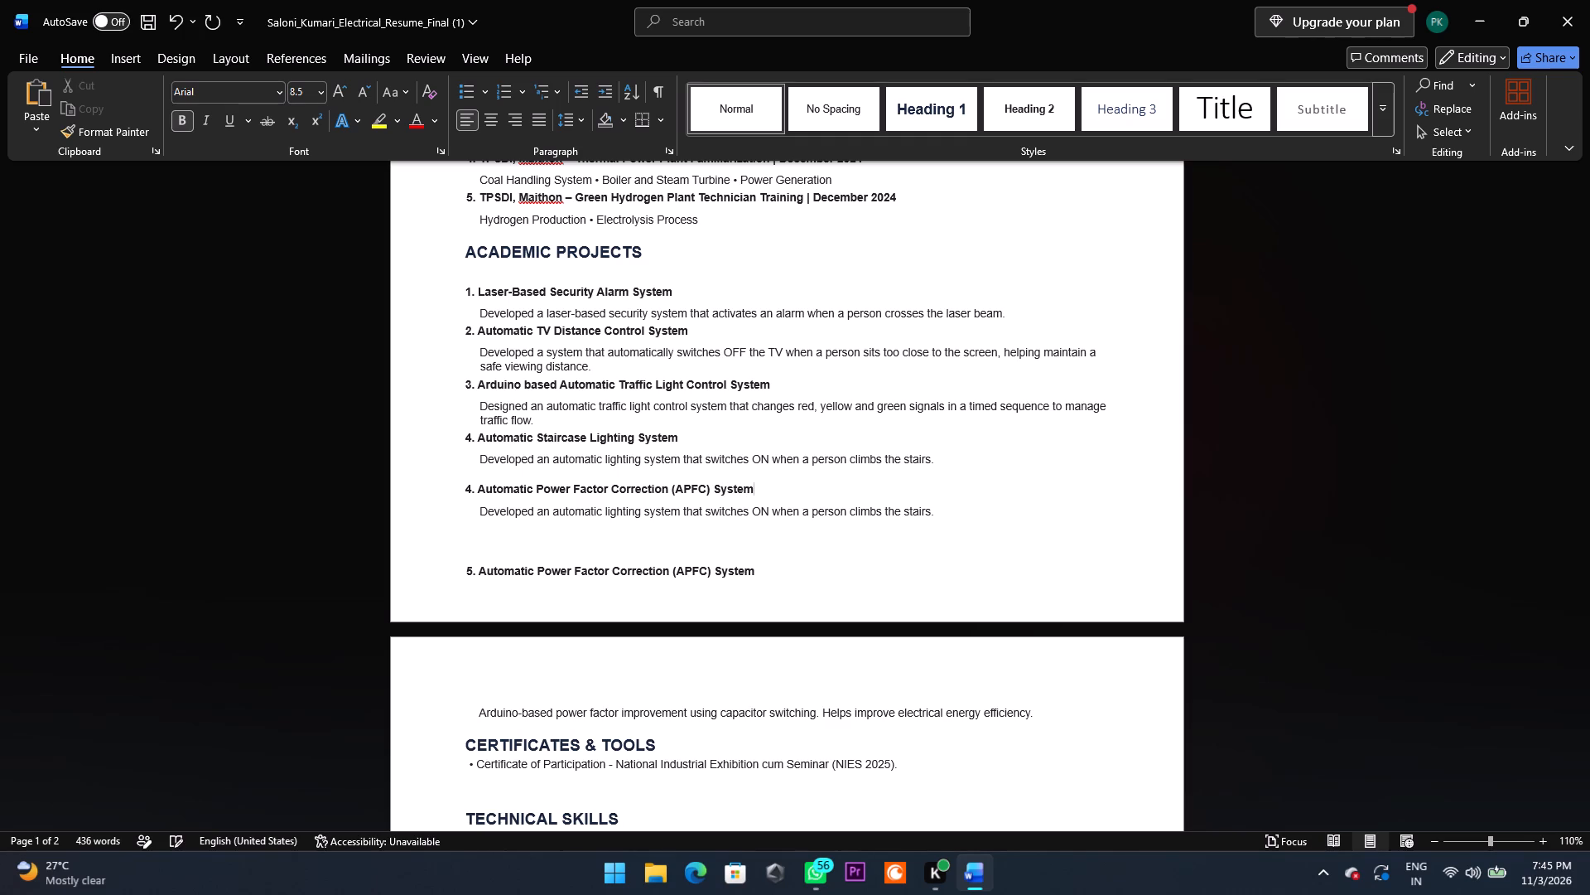
Replace the description under the new APFC heading with a copy of the original APFC description from the second page.
left_click(492, 713)
left_click_drag(475, 713, 662, 711)
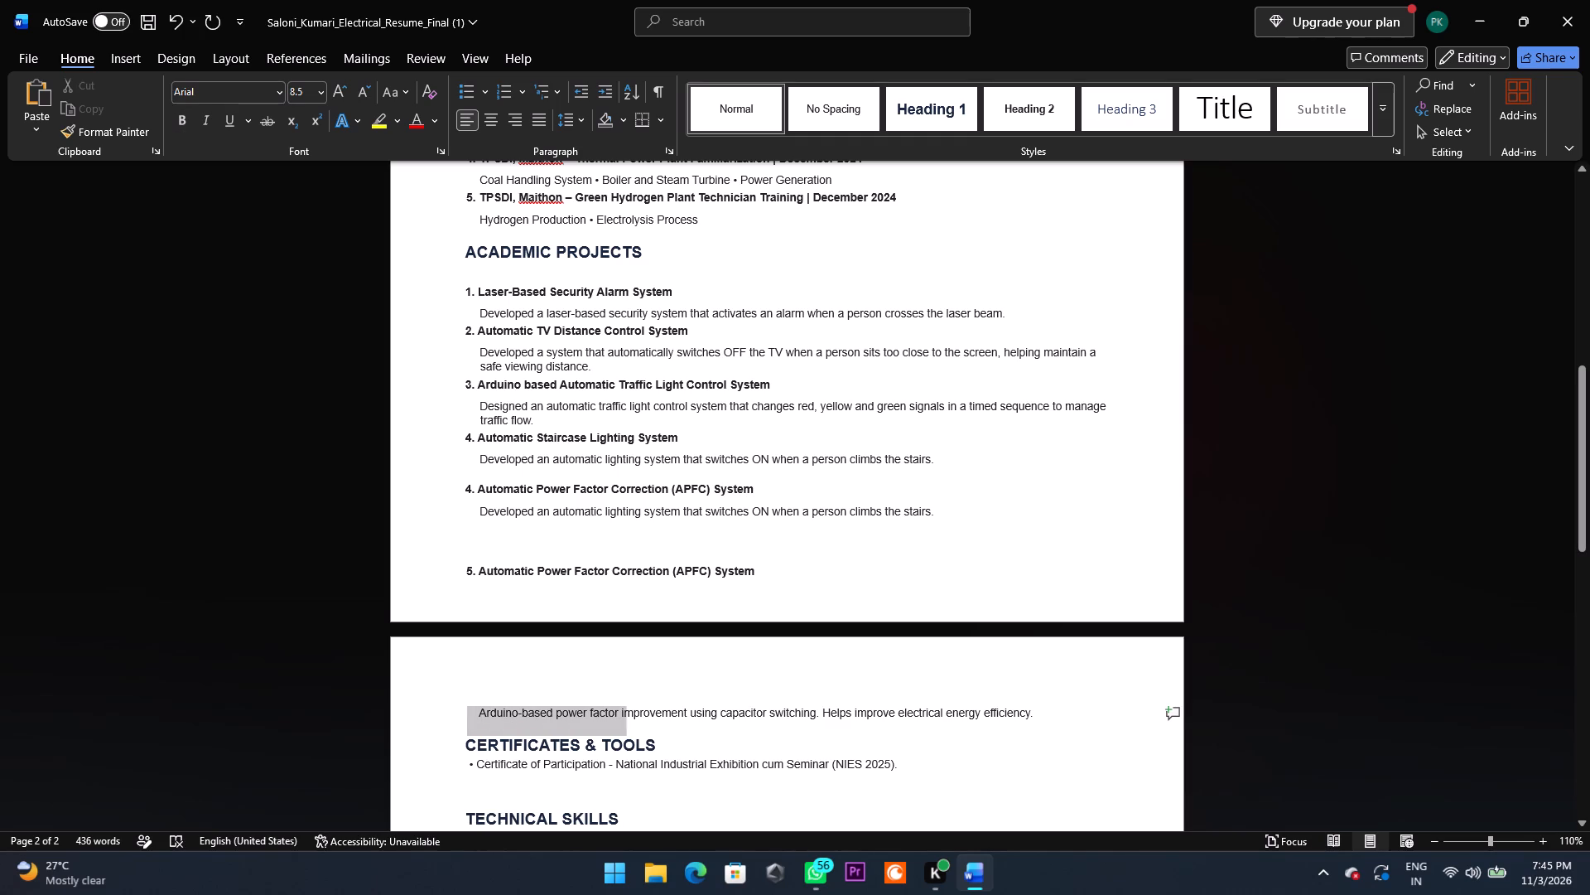
left_click_drag(662, 711, 1038, 718)
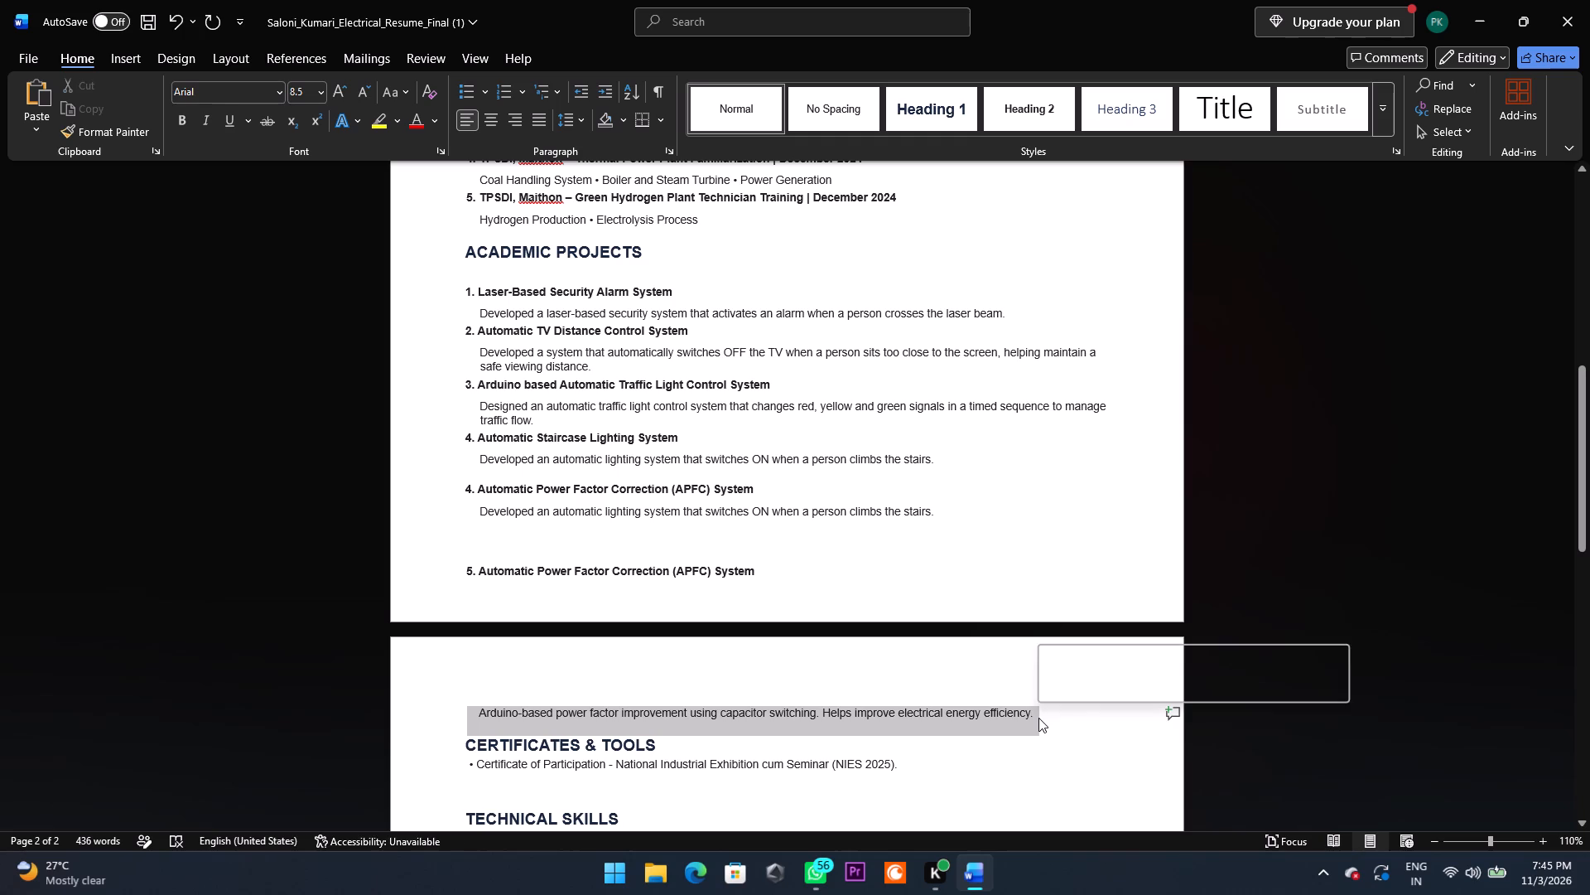
key("ctrl+c")
key("ctrl+c")
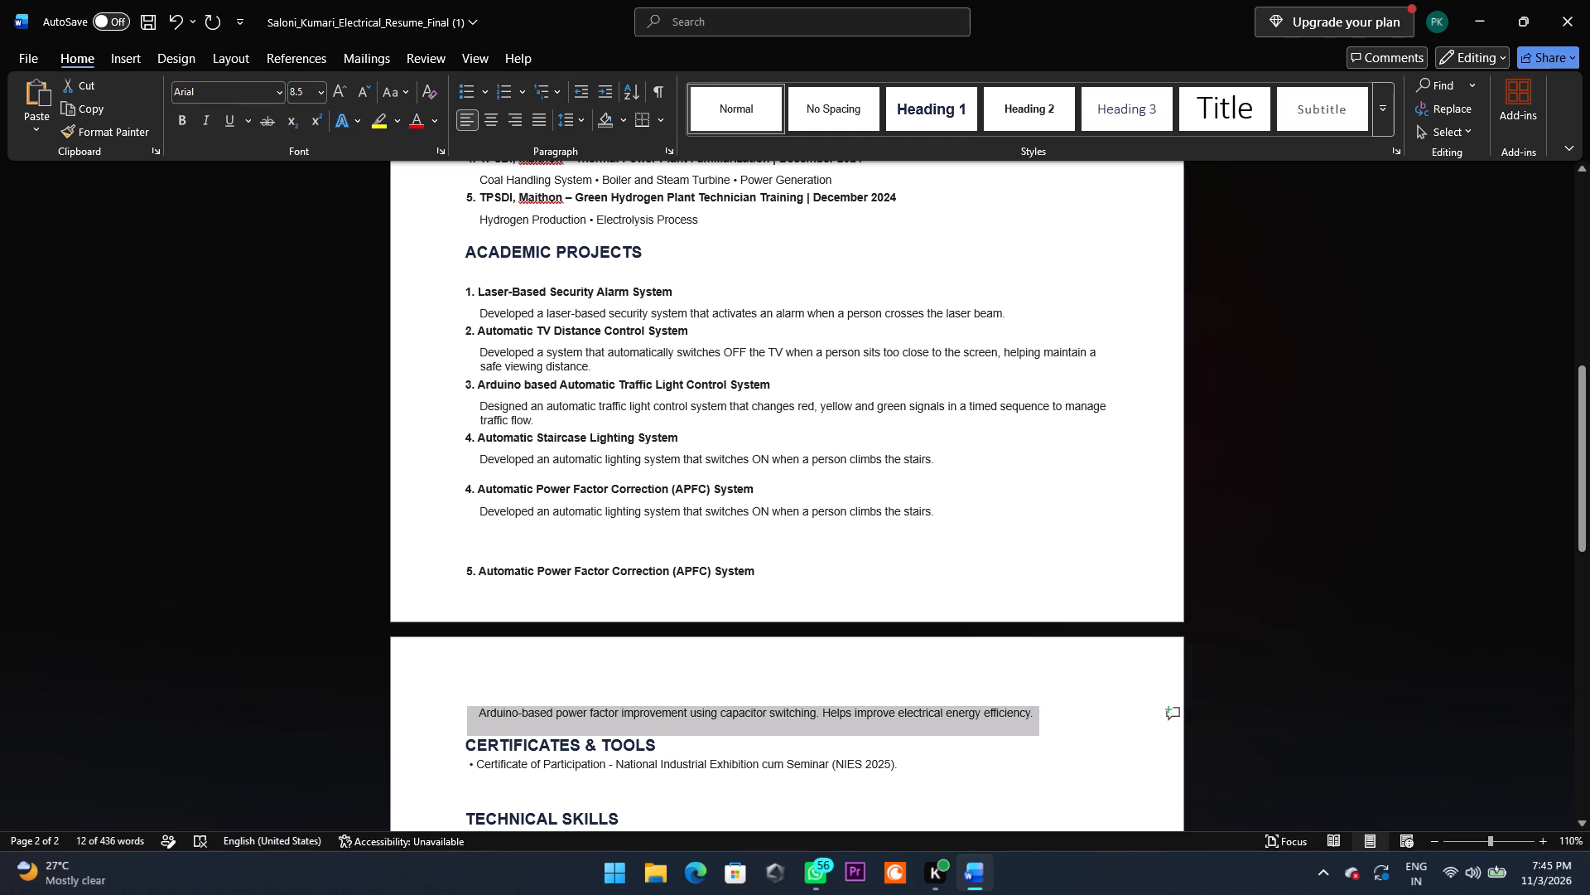
left_click_drag(932, 513, 580, 529)
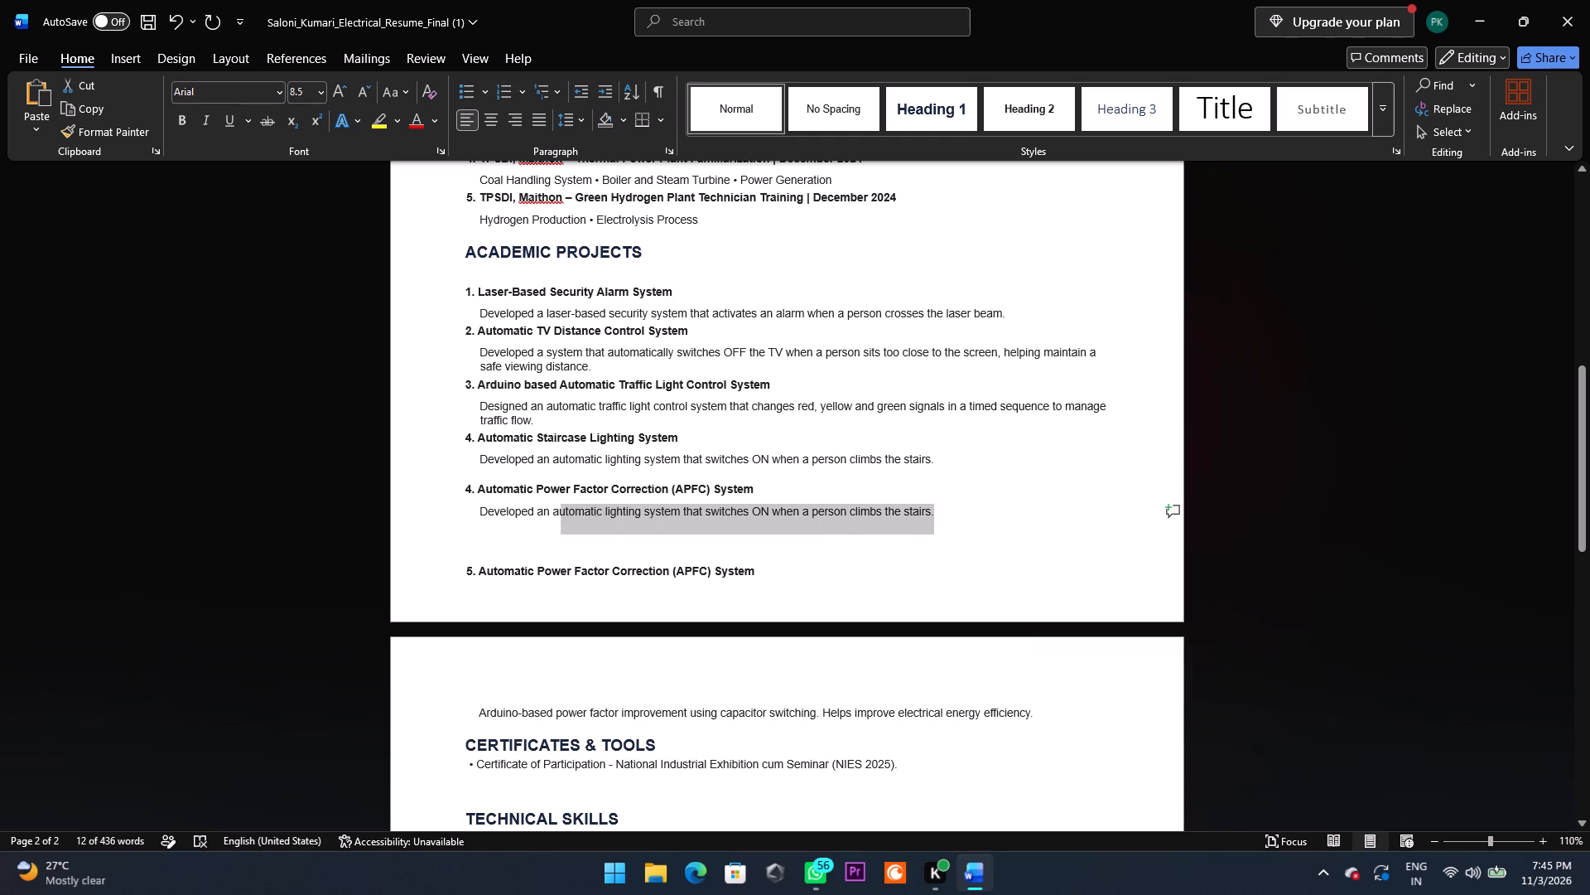
left_click_drag(580, 529, 484, 515)
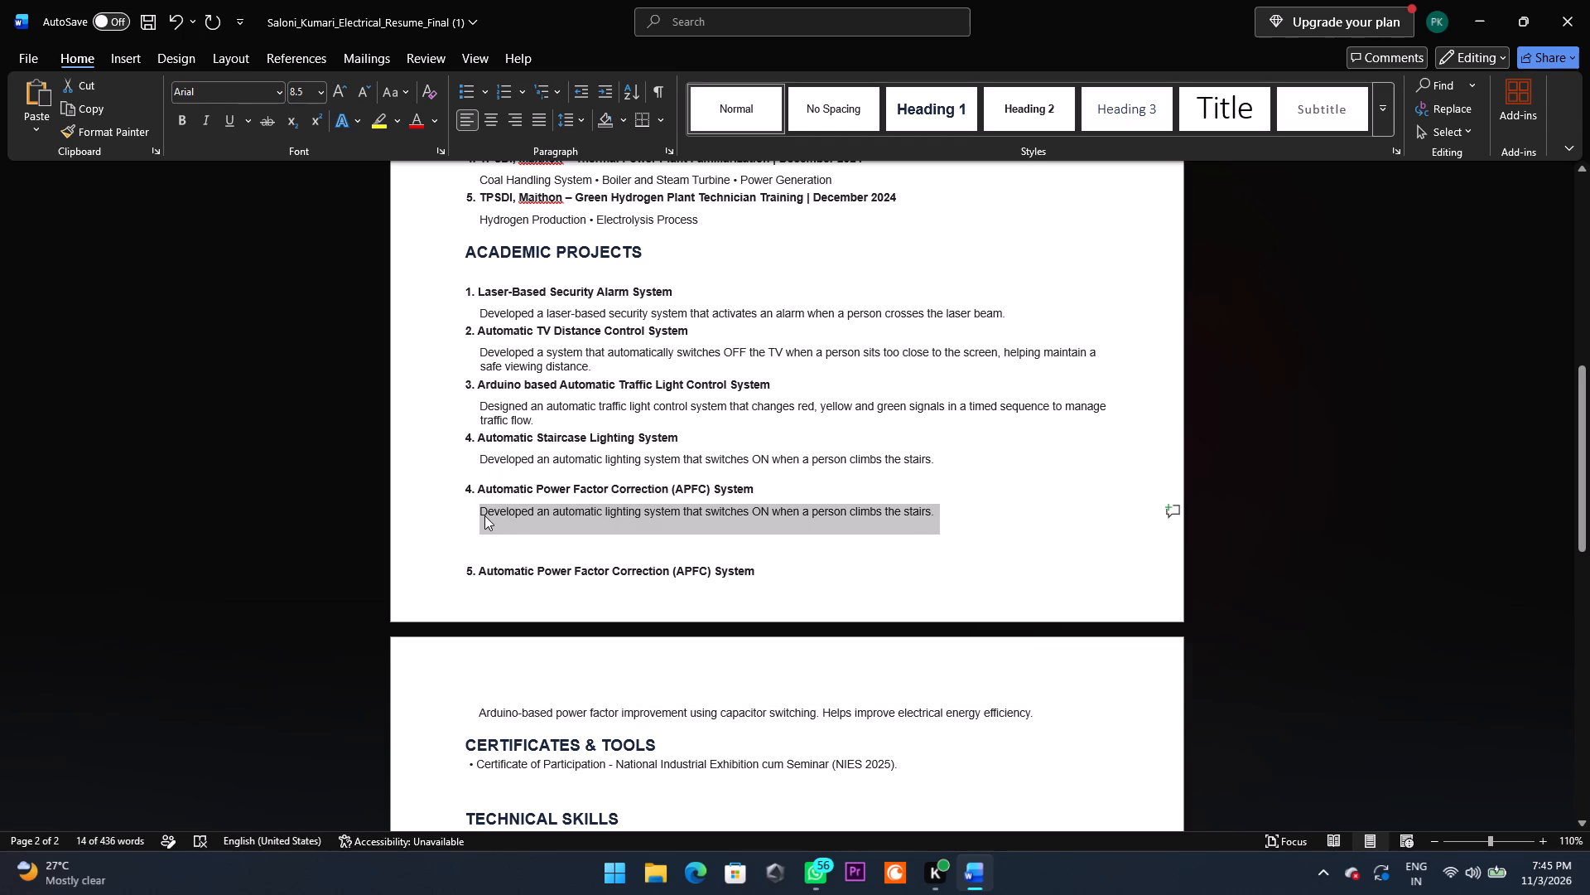
key("ctrl+v")
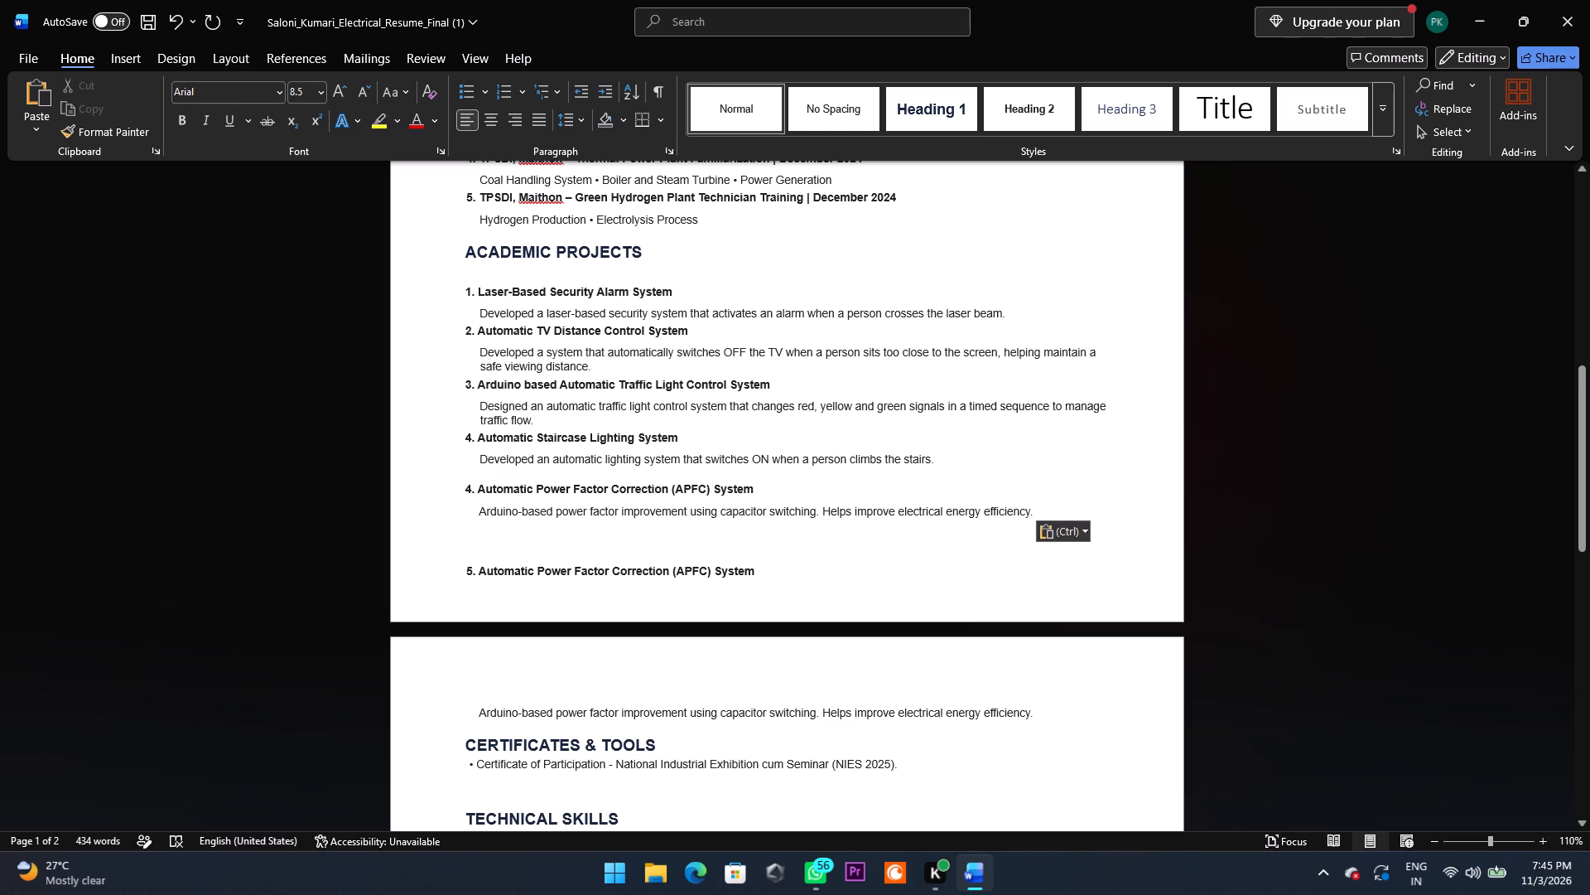
Renumber the new APFC project heading as 5.
left_click(473, 492)
key("Left")
key("BackSpace")
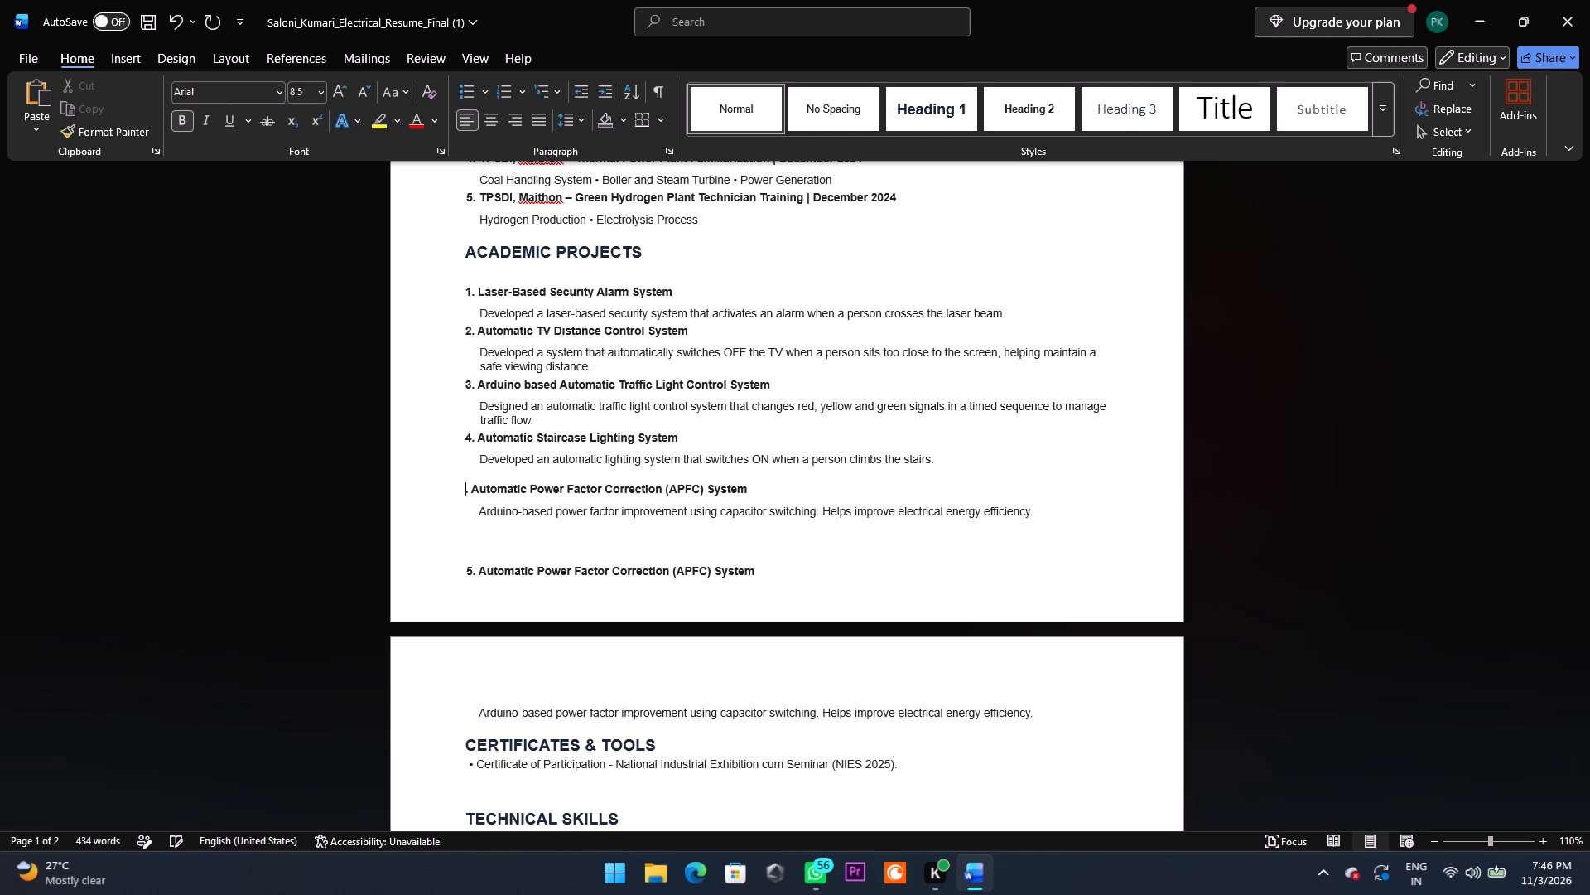
key("5")
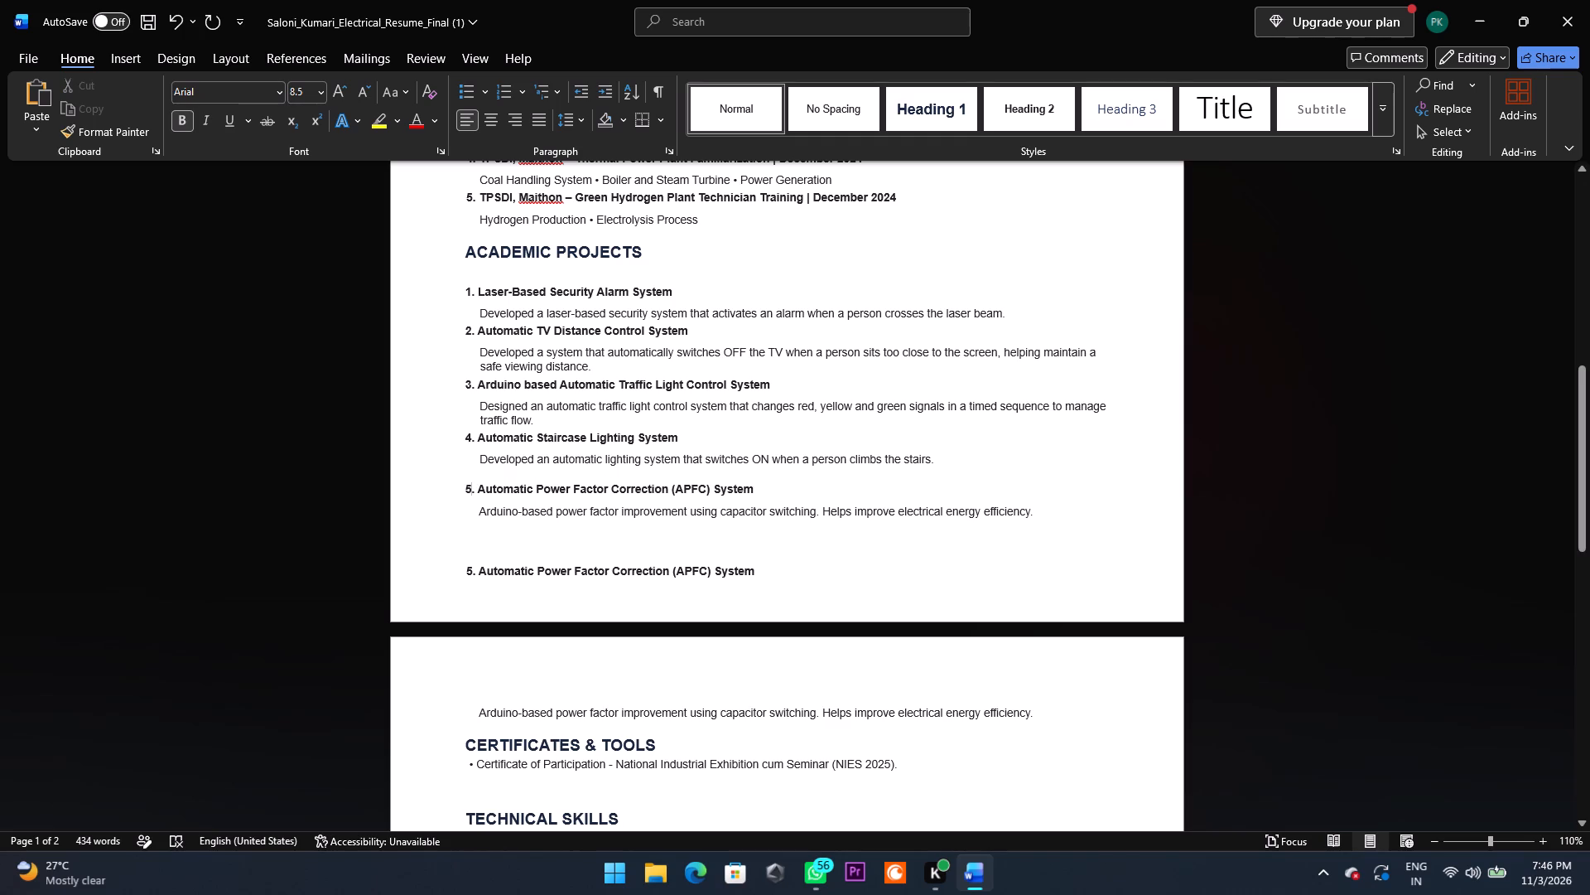
Delete the original APFC project entry, both its heading and its description that runs onto the second page.
left_click_drag(462, 569, 621, 626)
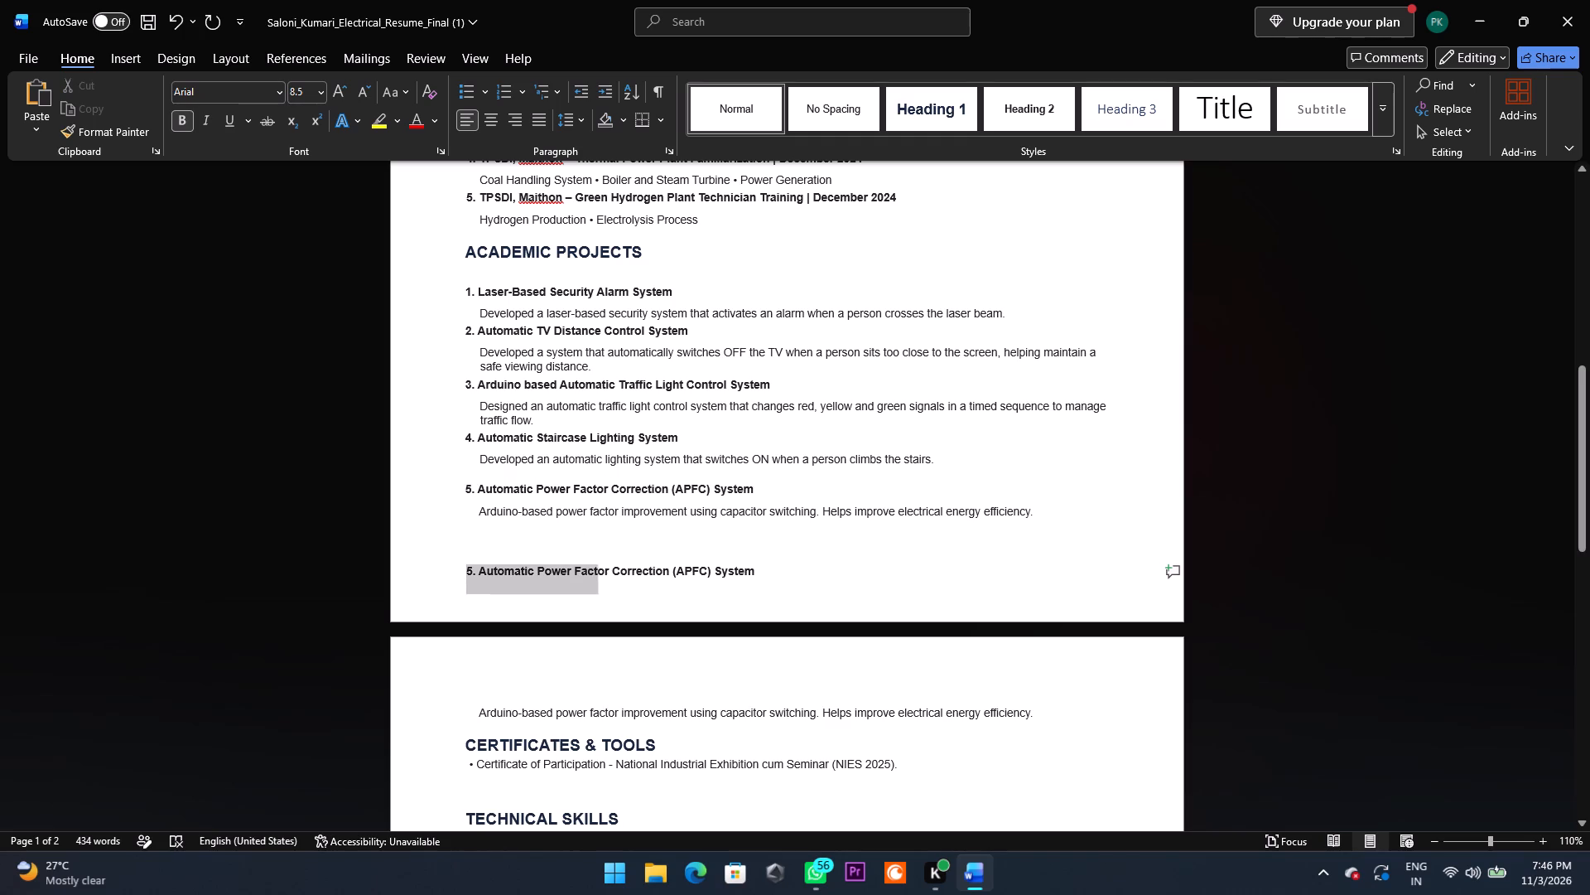
left_click_drag(621, 626, 1031, 708)
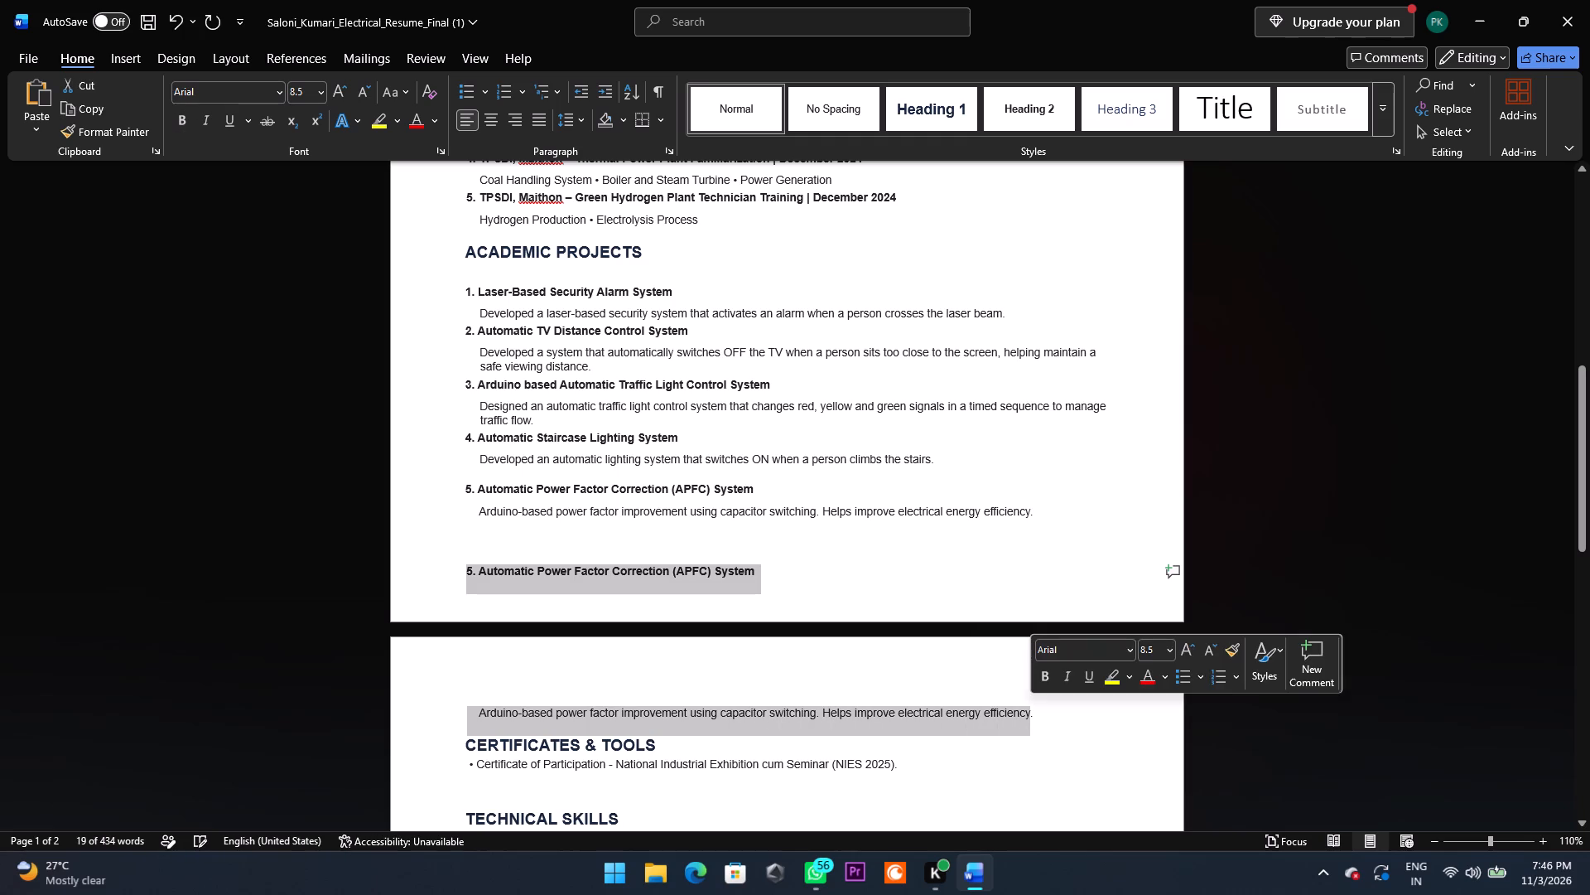
key("BackSpace")
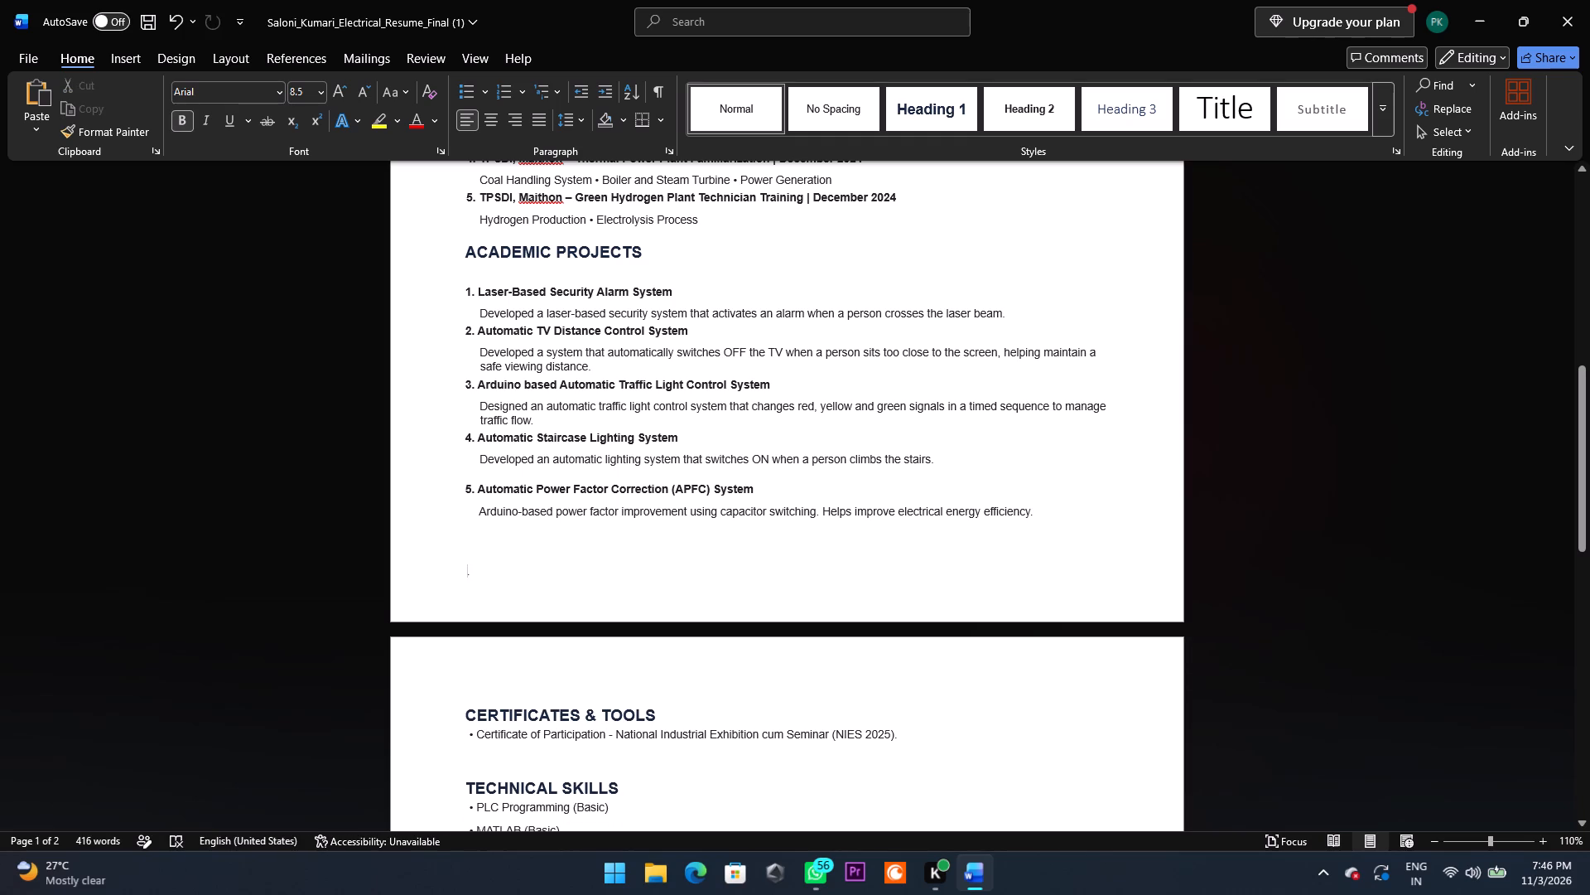
key("BackSpace")
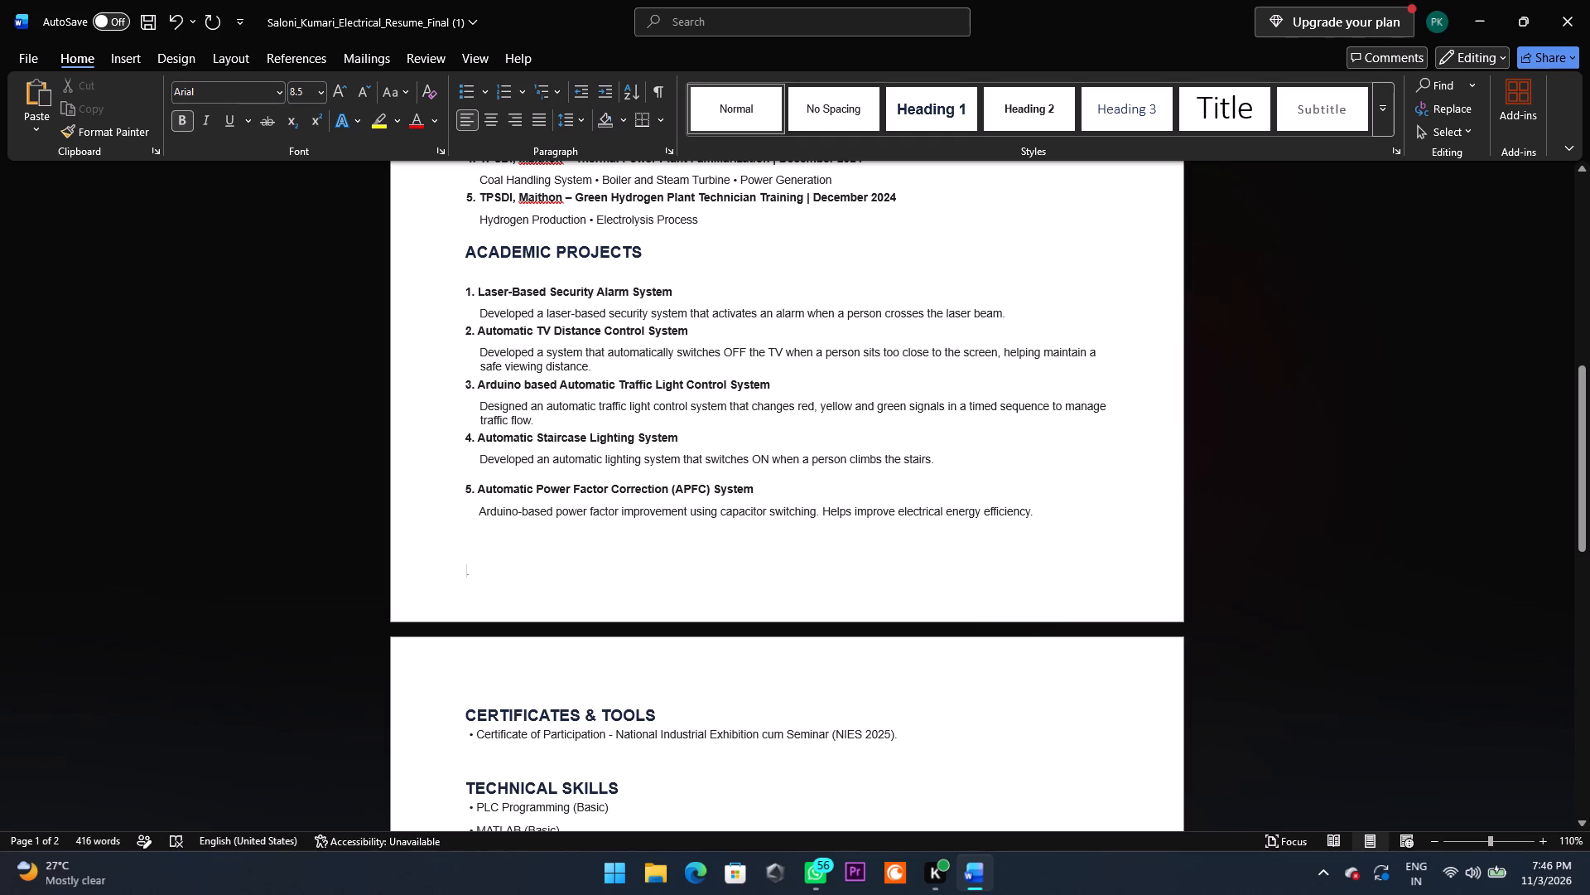
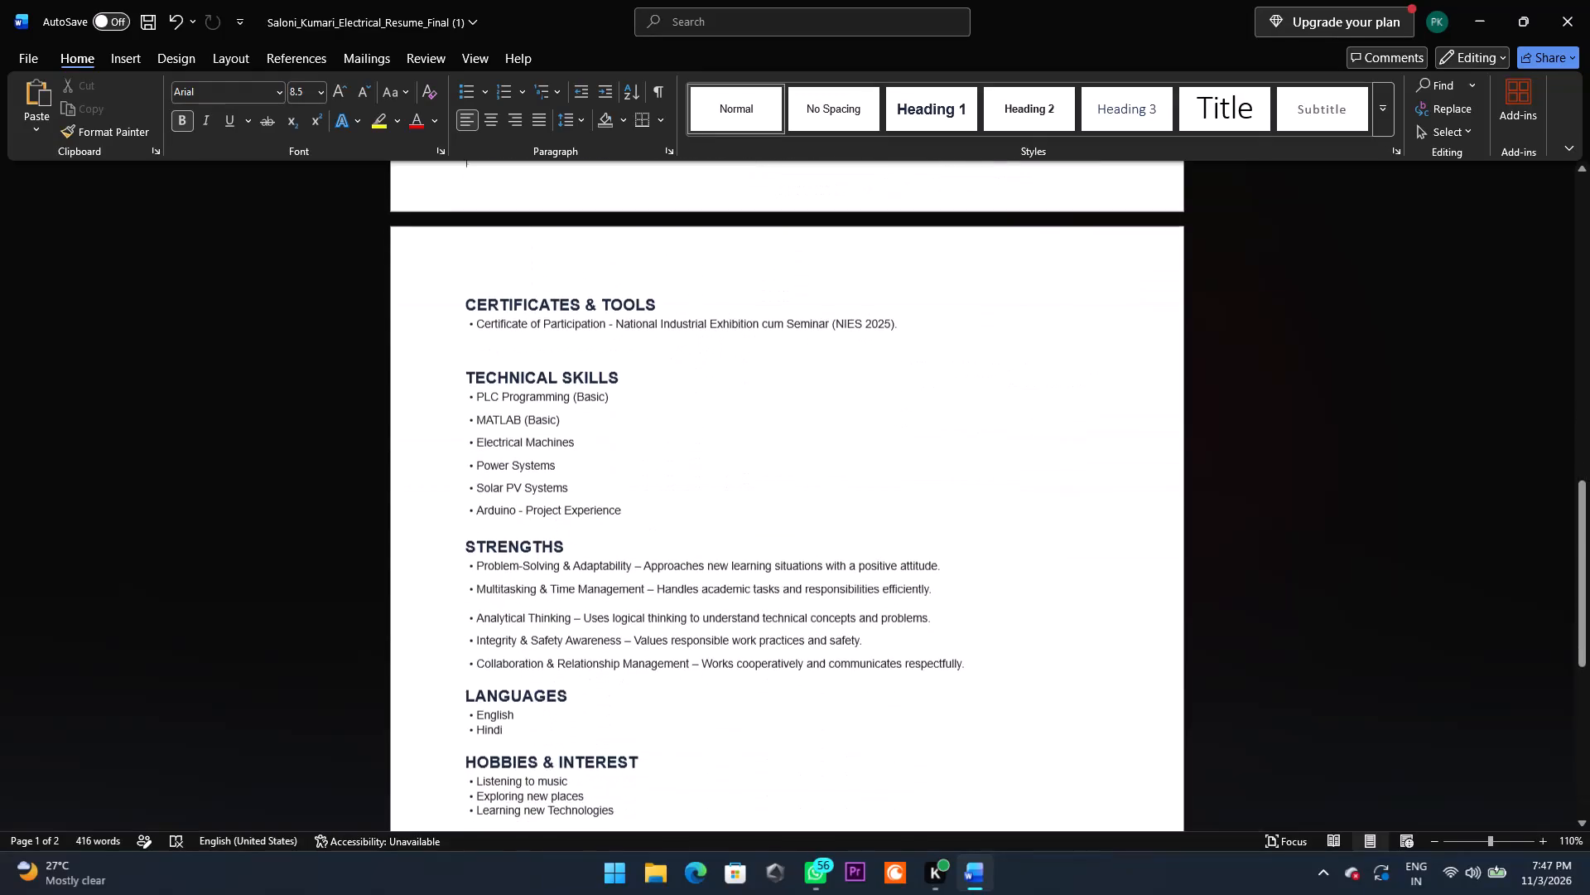
Delete the blank underlines and the "Date:" label between them from the line below the declaration sentence.
scroll(585, 562, "down", 1)
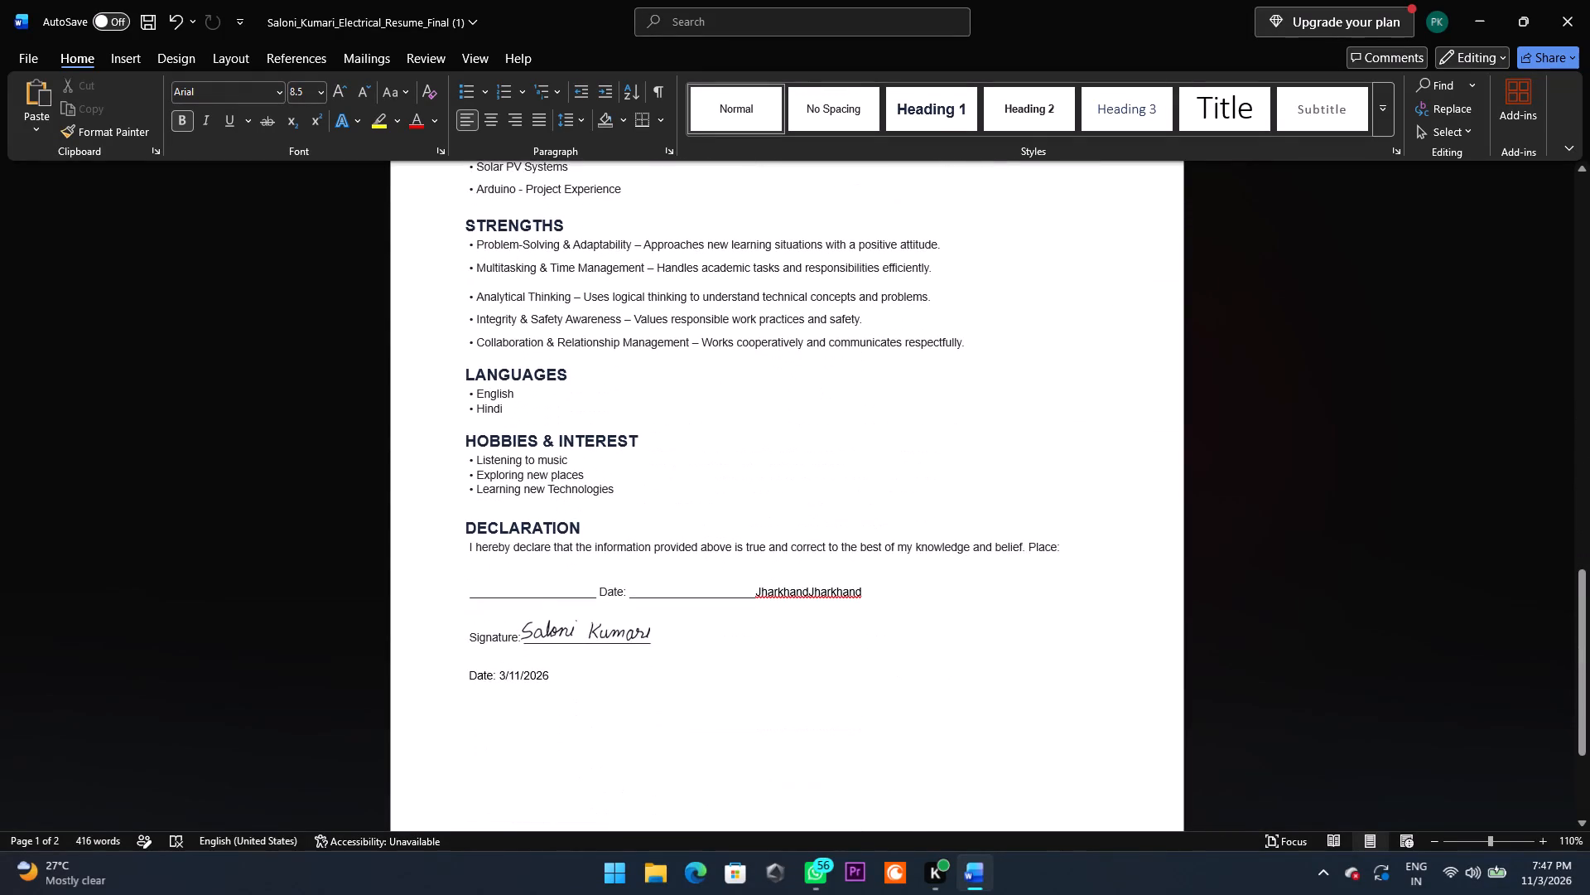
scroll(585, 562, "down", 1)
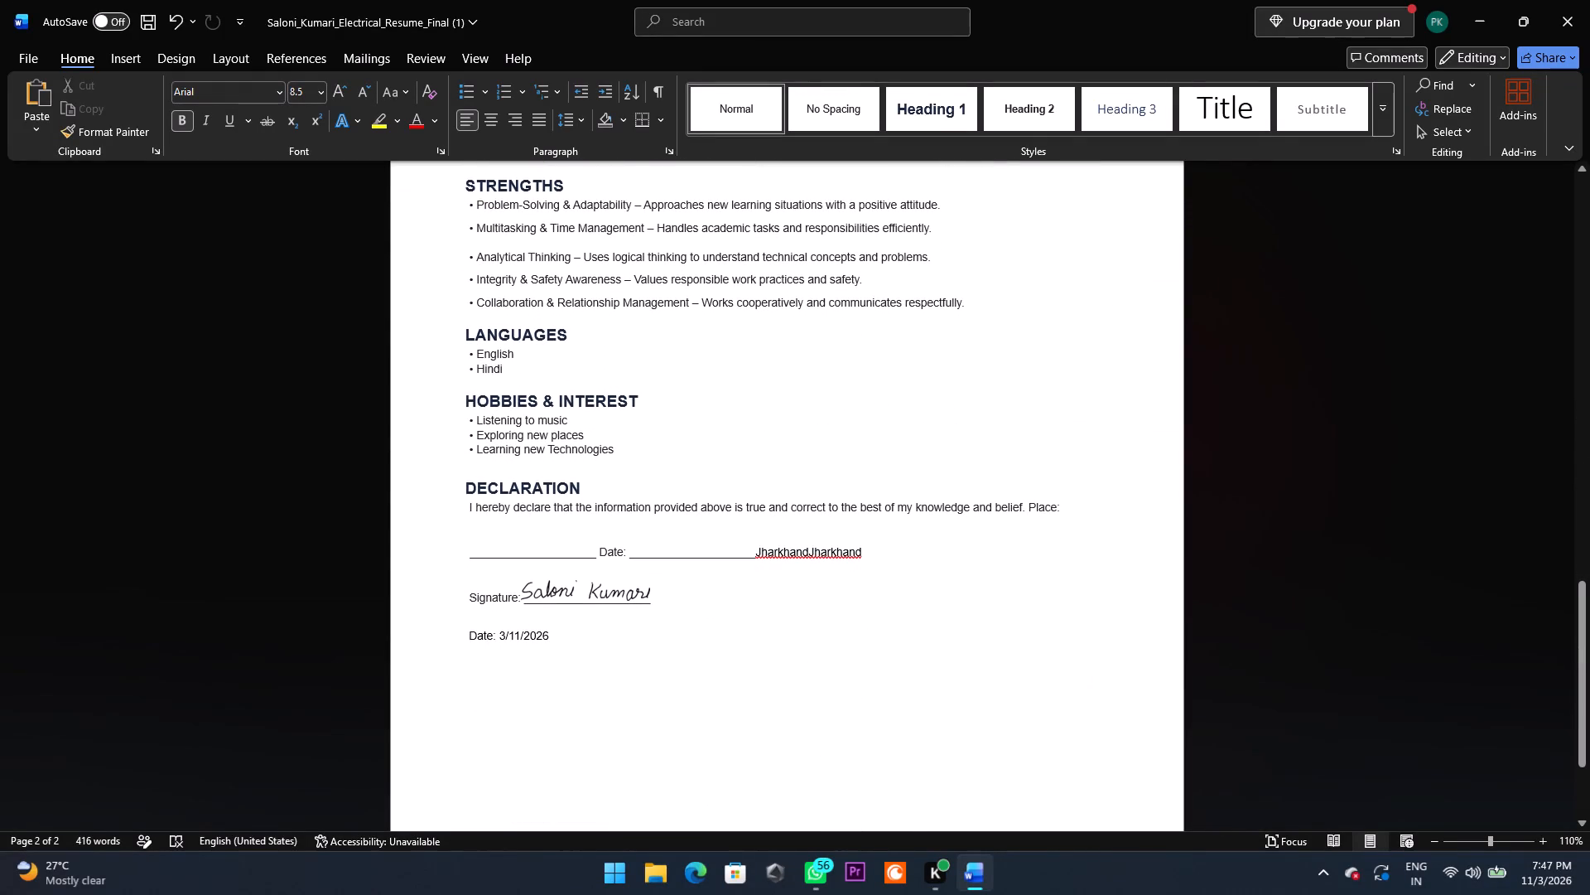
left_click_drag(755, 549, 532, 544)
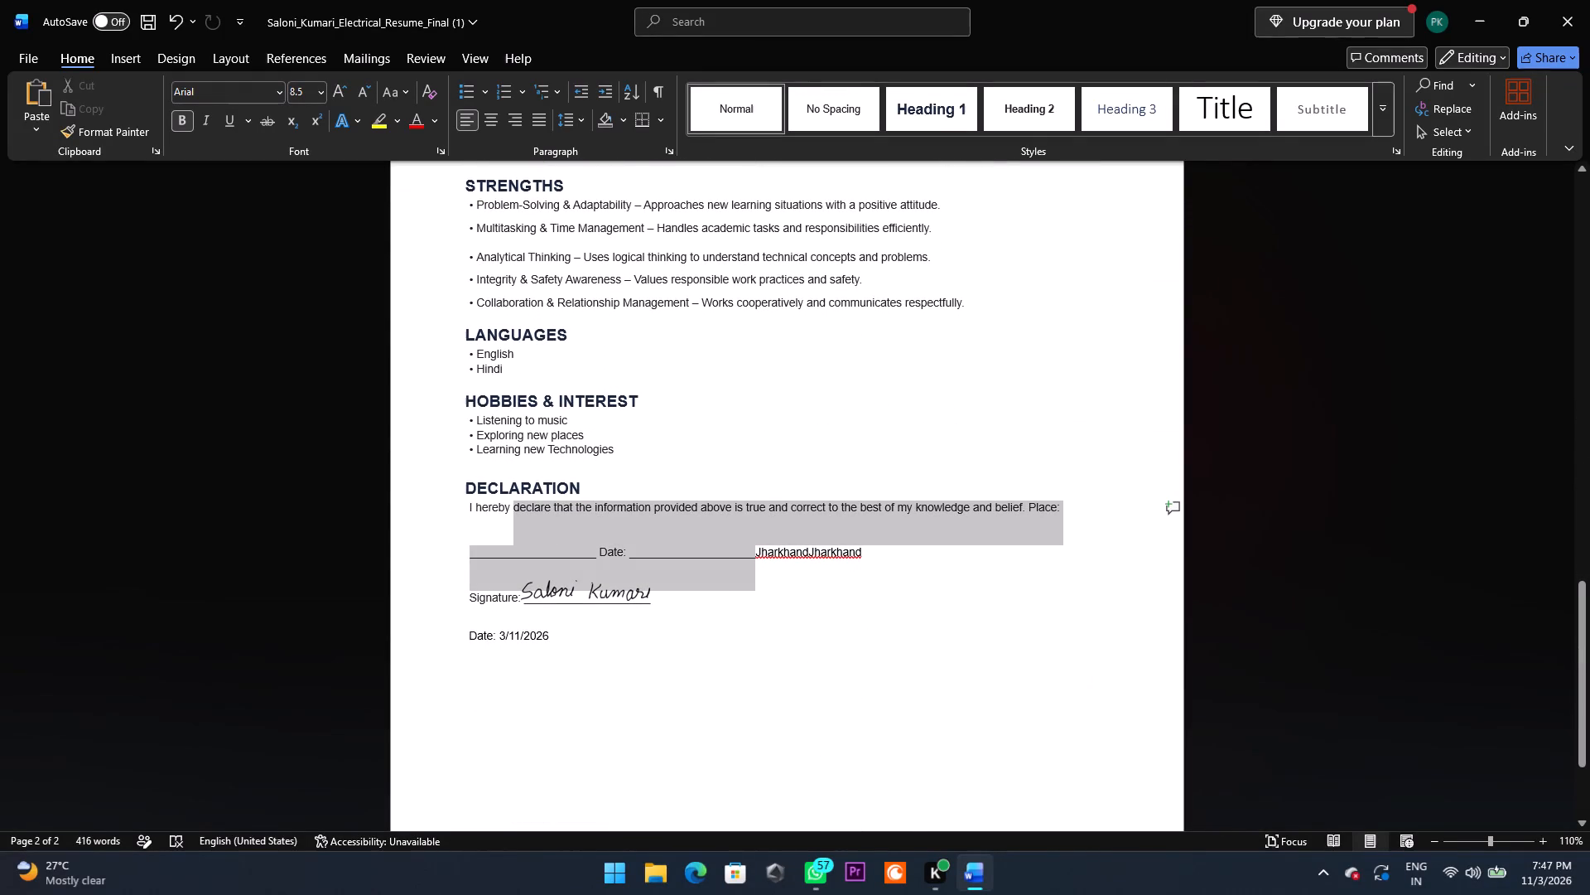
left_click_drag(532, 544, 470, 553)
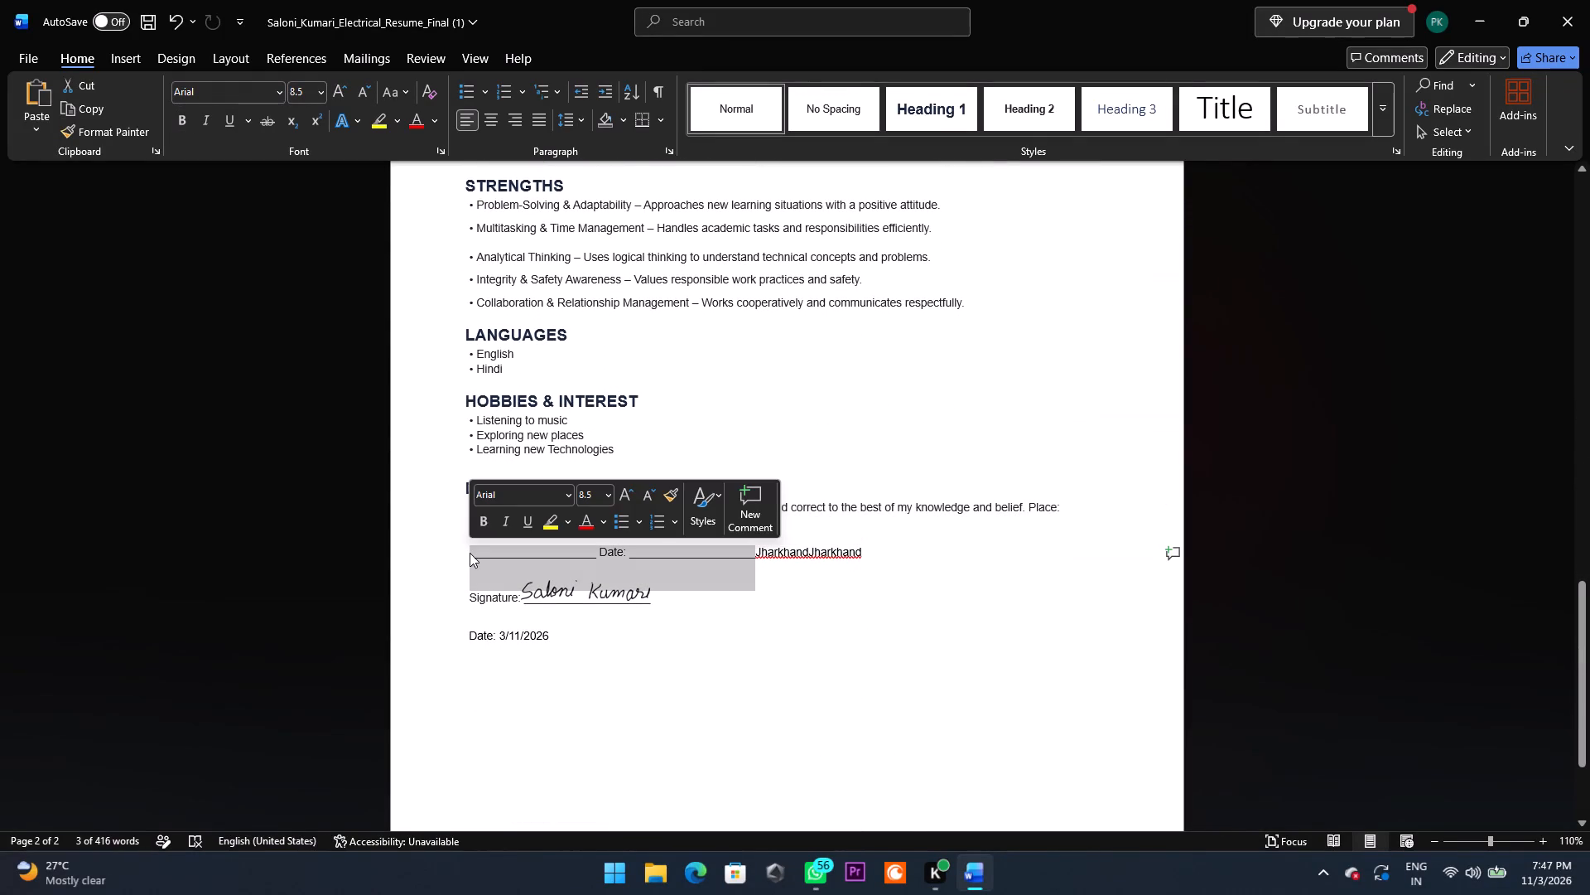
key("BackSpace")
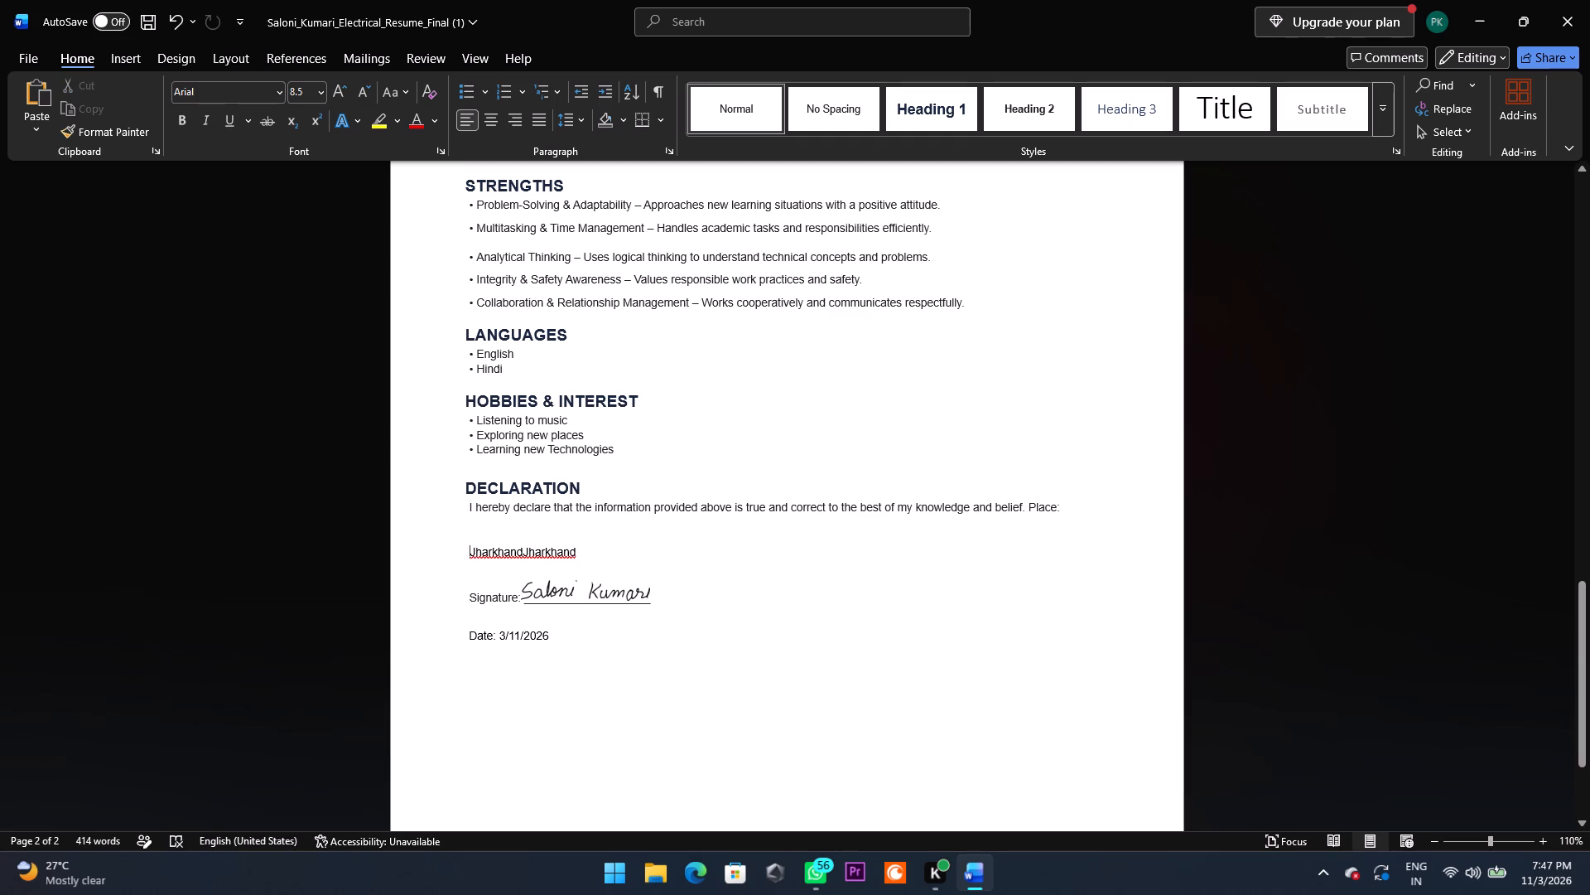
Delete the doubled "JharkhandJharkhand" text under the declaration along with its leftover line.
key("Right")
key("Right")
key("Right")
key("Right")
key("Right")
key("Right")
key("Right")
key("Right")
key("Right")
key("Right")
key("Right")
key("Right")
key("Right")
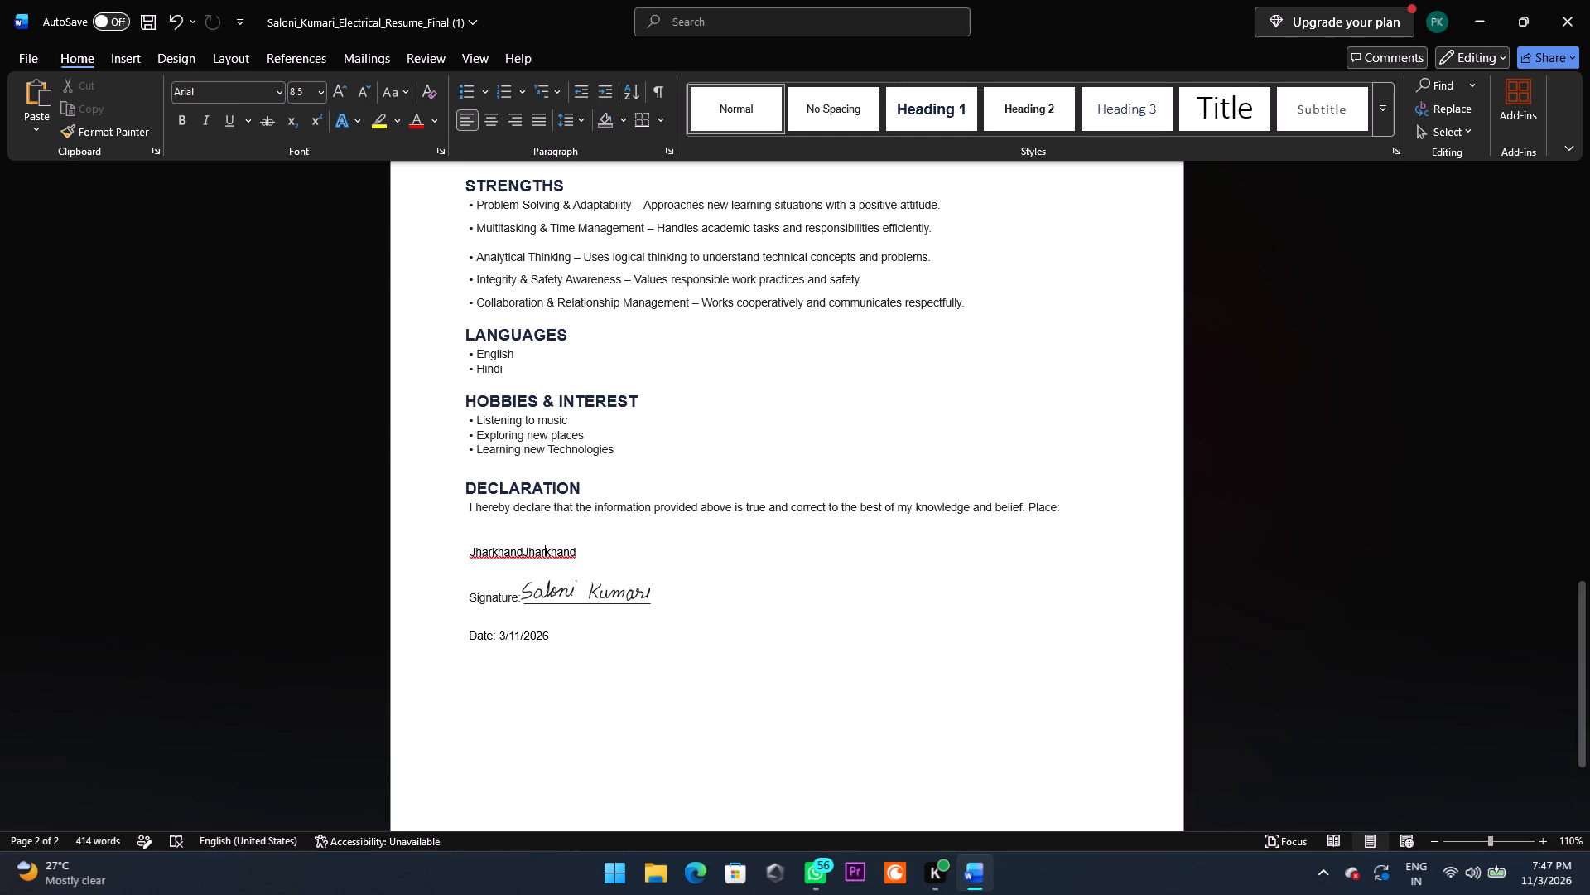
key("Right")
key("Right")
key("Right")
key("Right")
key("Right")
key("Right")
key("Left")
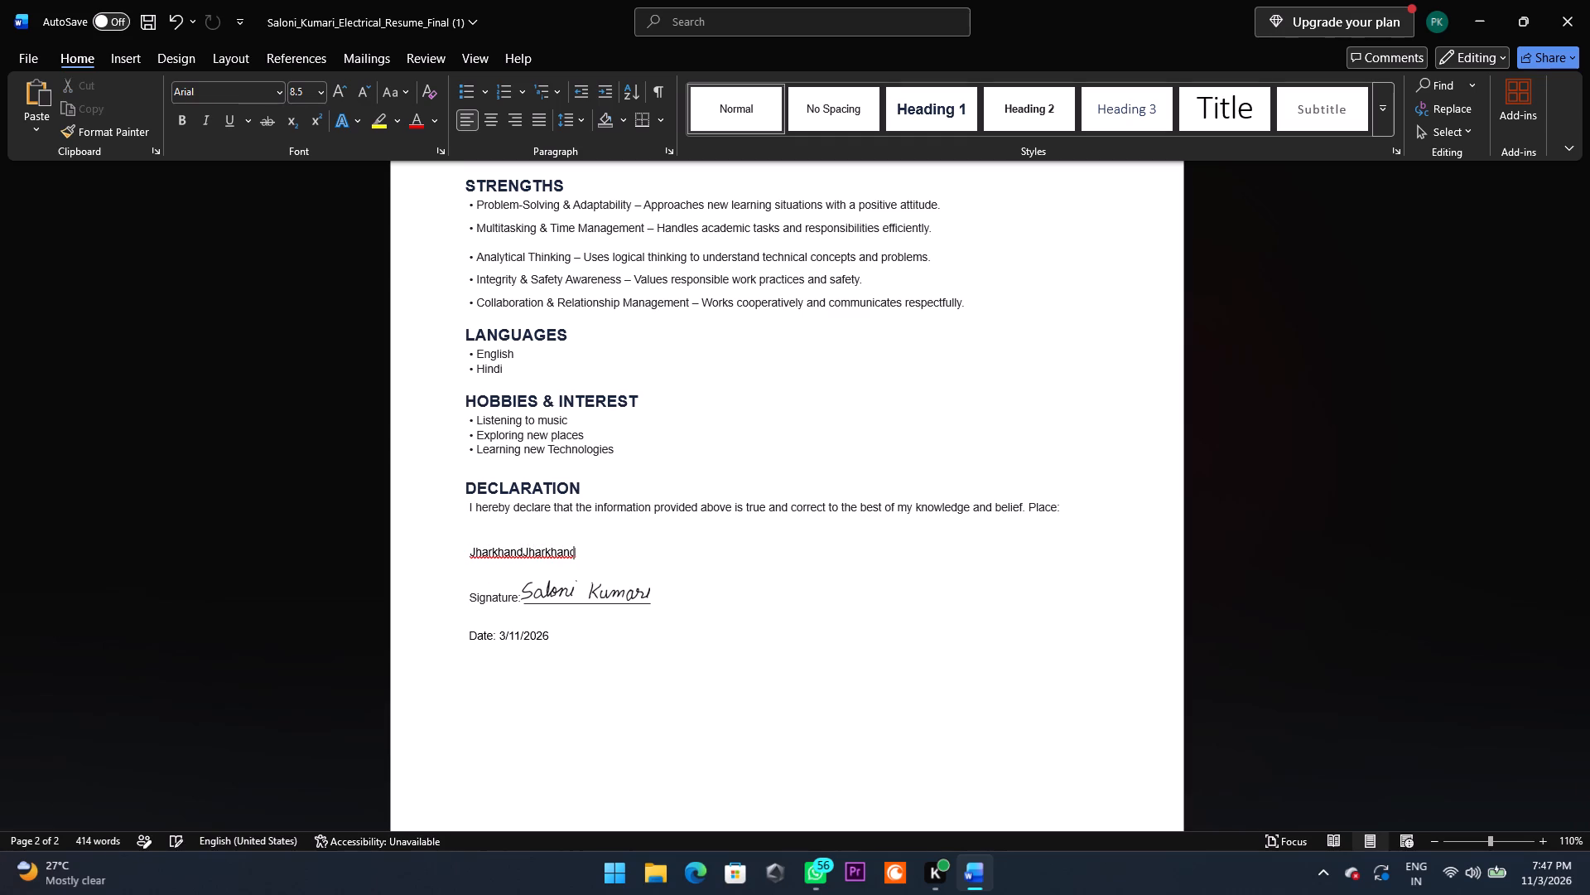
key("BackSpace")
key("BackSpace")
key("BackSpace")
key("BackSpace")
key("BackSpace")
key("BackSpace")
key("BackSpace")
key("BackSpace")
key("BackSpace")
key("BackSpace")
key("BackSpace")
key("BackSpace")
key("BackSpace")
key("BackSpace")
key("BackSpace")
key("BackSpace")
key("BackSpace")
key("BackSpace")
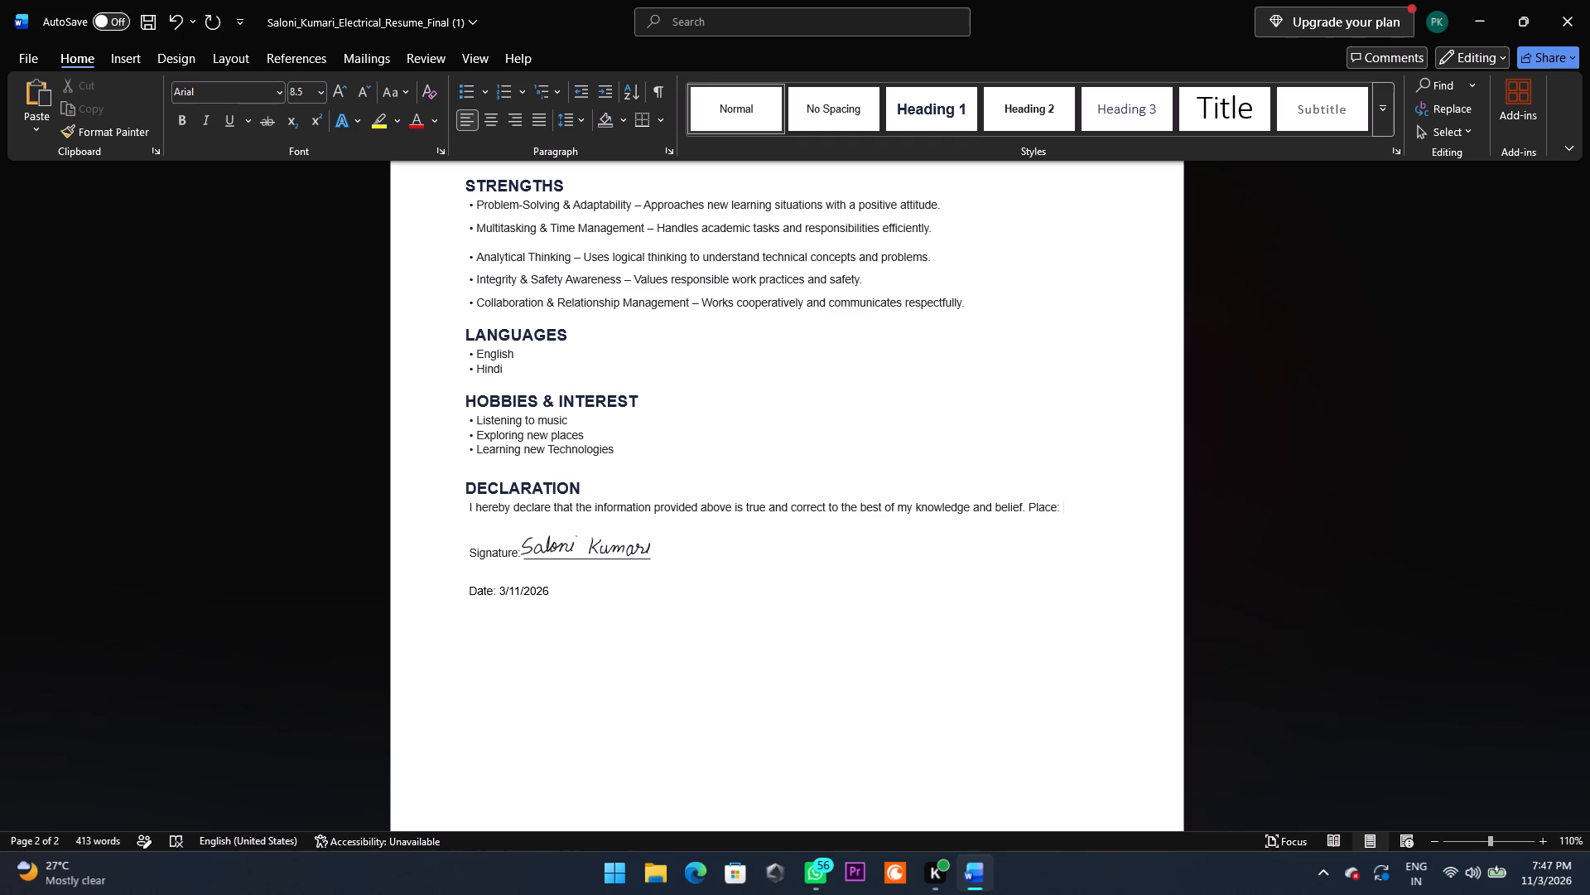
Move the "Place:" label from the end of the declaration sentence onto its own line.
key("Left")
key("Left")
key("Left")
key("Left")
key("Left")
key("Left")
key("Left")
key("Return")
Enter "Jharkhand" after the "Place:" label in the declaration.
key("Right")
key("Right")
key("Right")
key("Right")
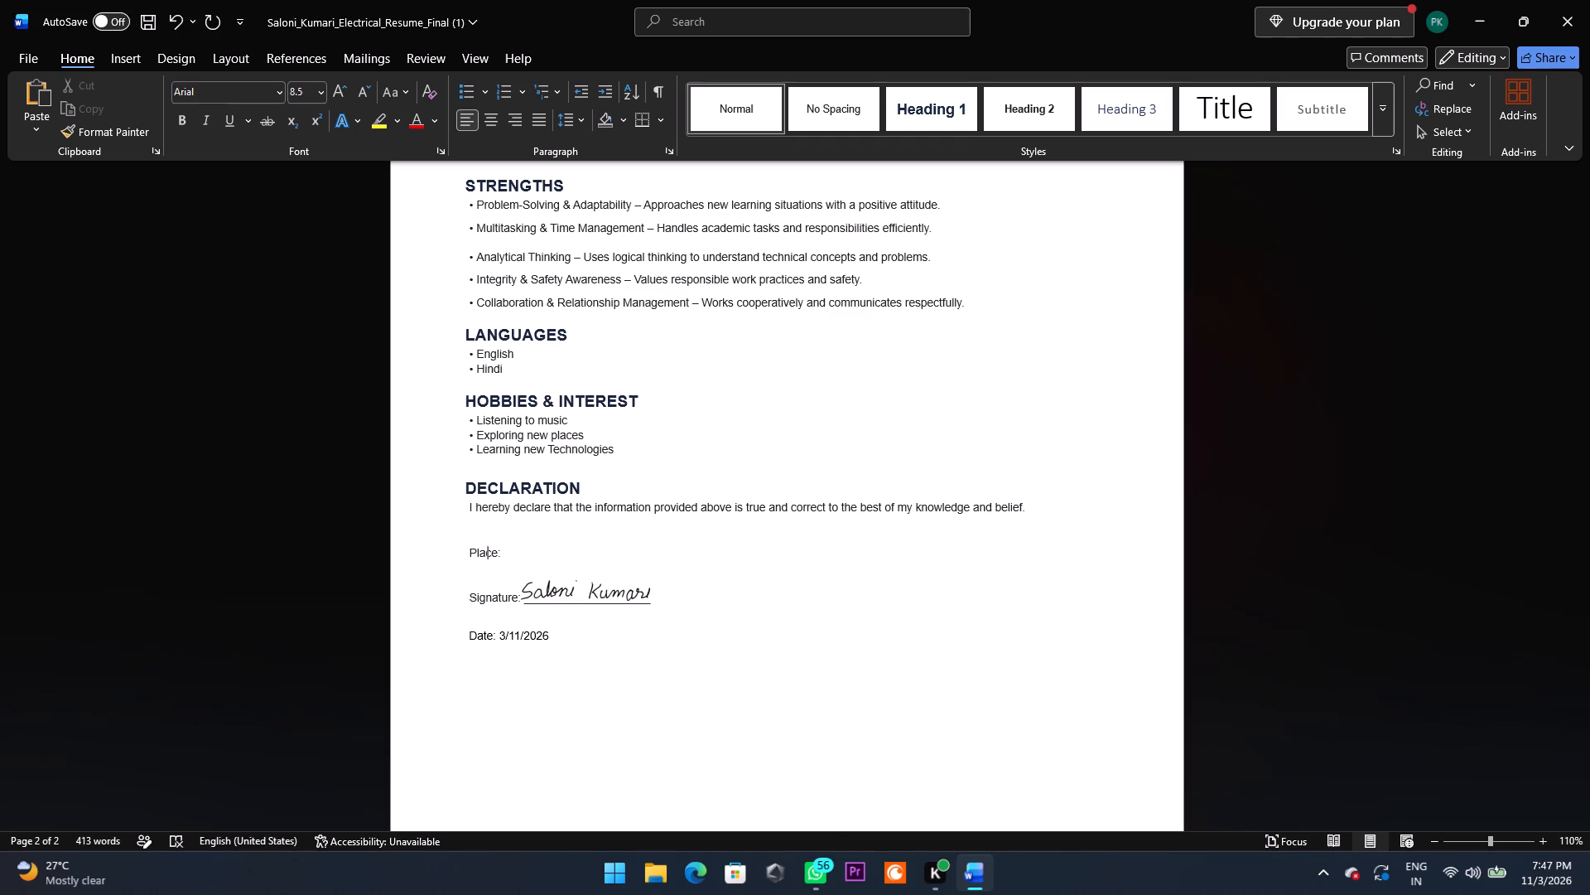
key("Right")
key("Right")
key("space")
type("Jharkhand")
Review the résumé from the declaration back up through the training and academic projects sections, checking layout and spacing.
scroll(470, 553, "up", 3)
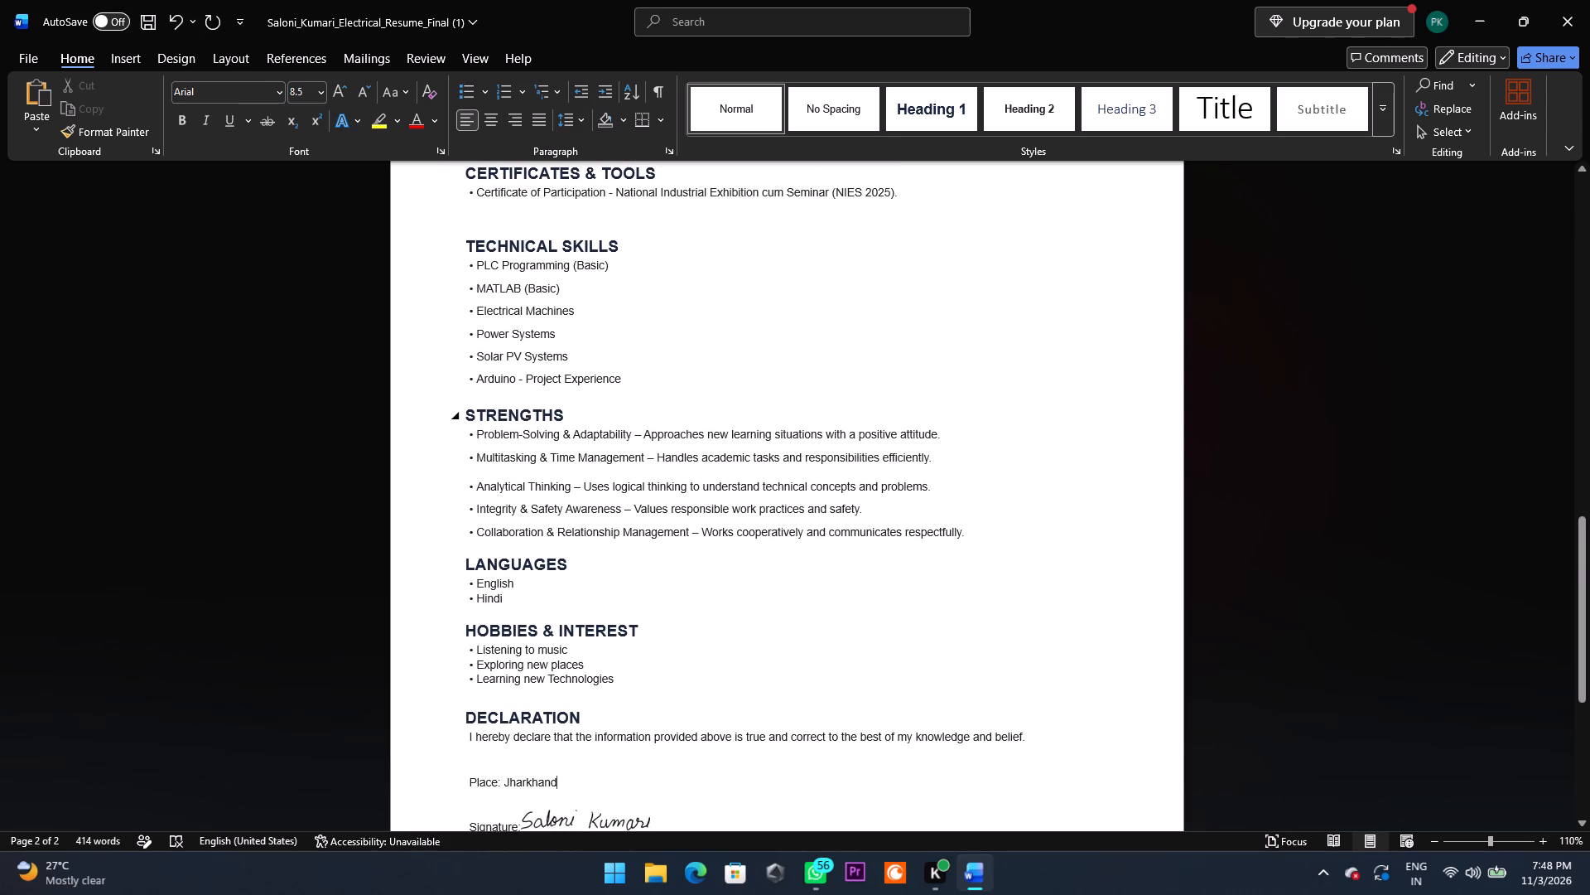
scroll(585, 414, "up", 2)
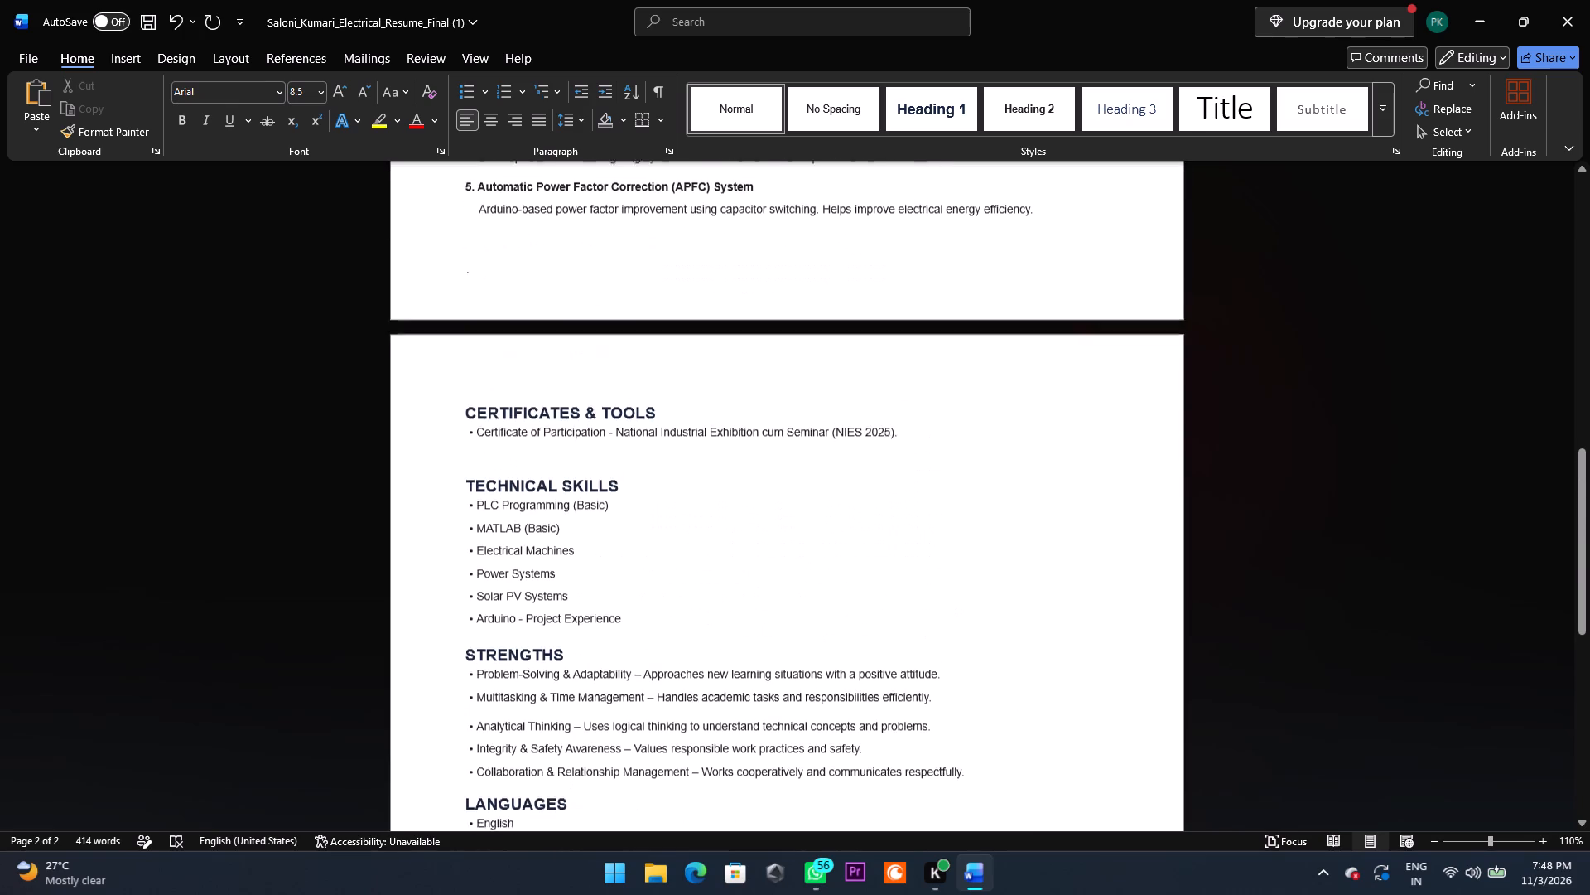
scroll(585, 414, "up", 2)
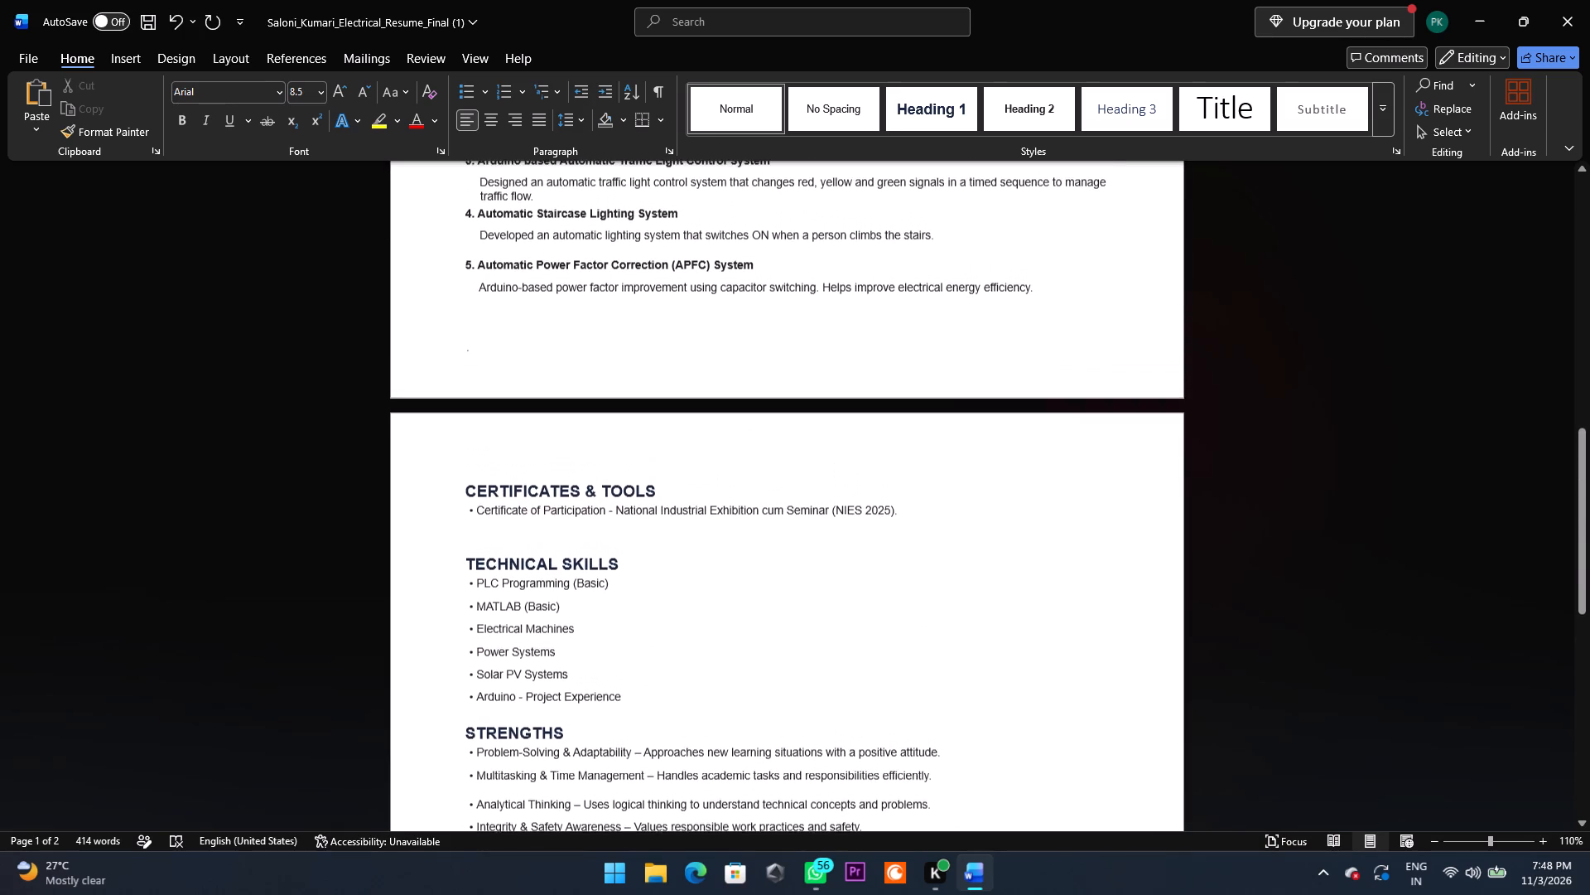
scroll(585, 414, "up", 1)
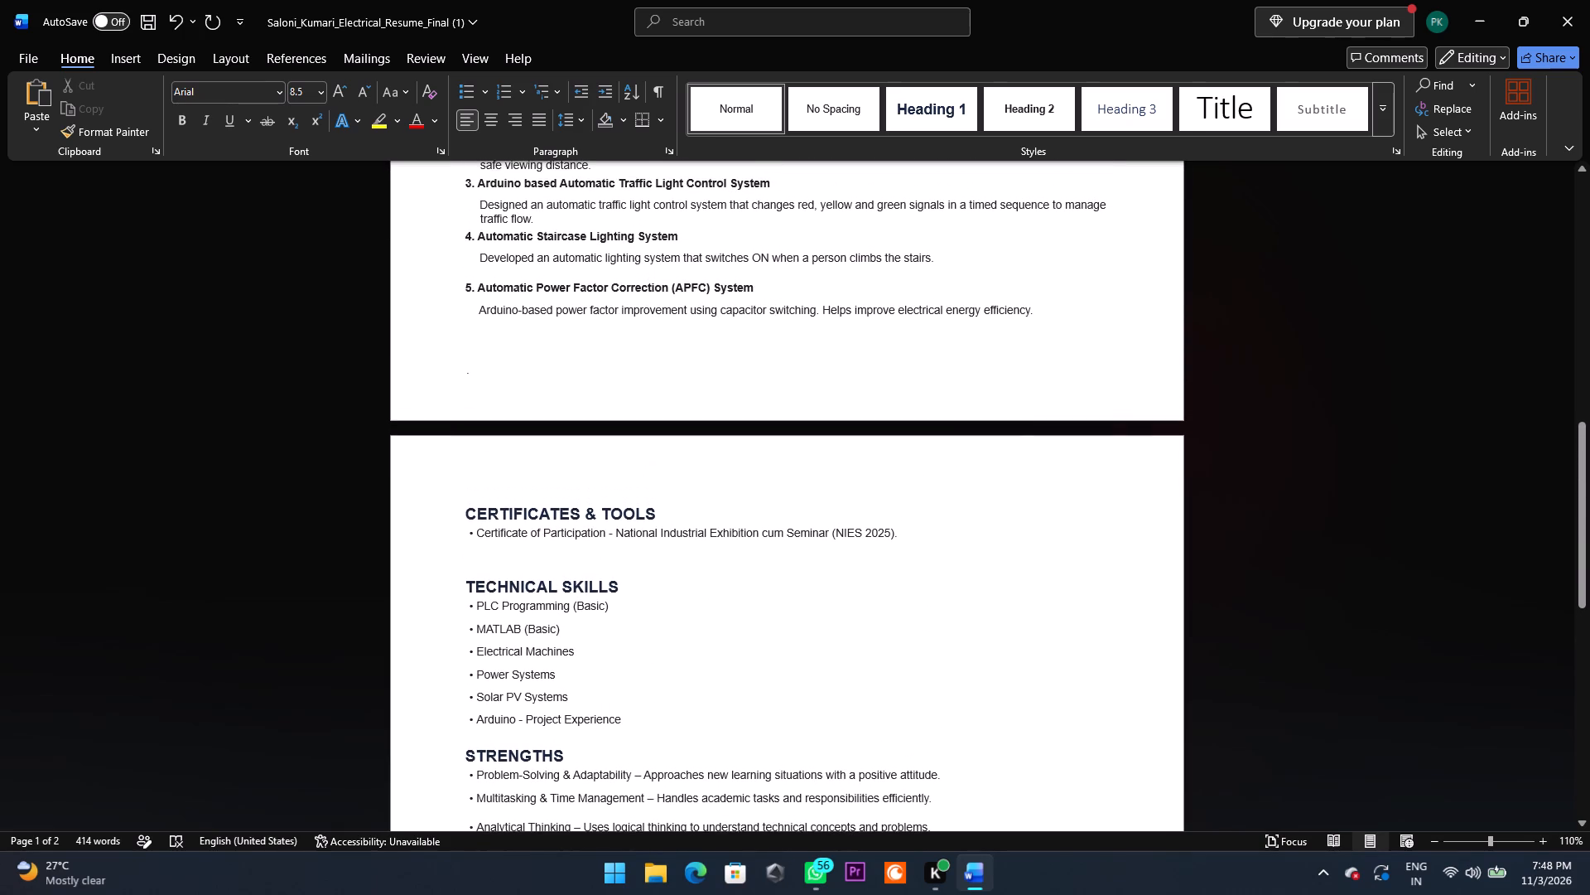
scroll(585, 414, "up", 1)
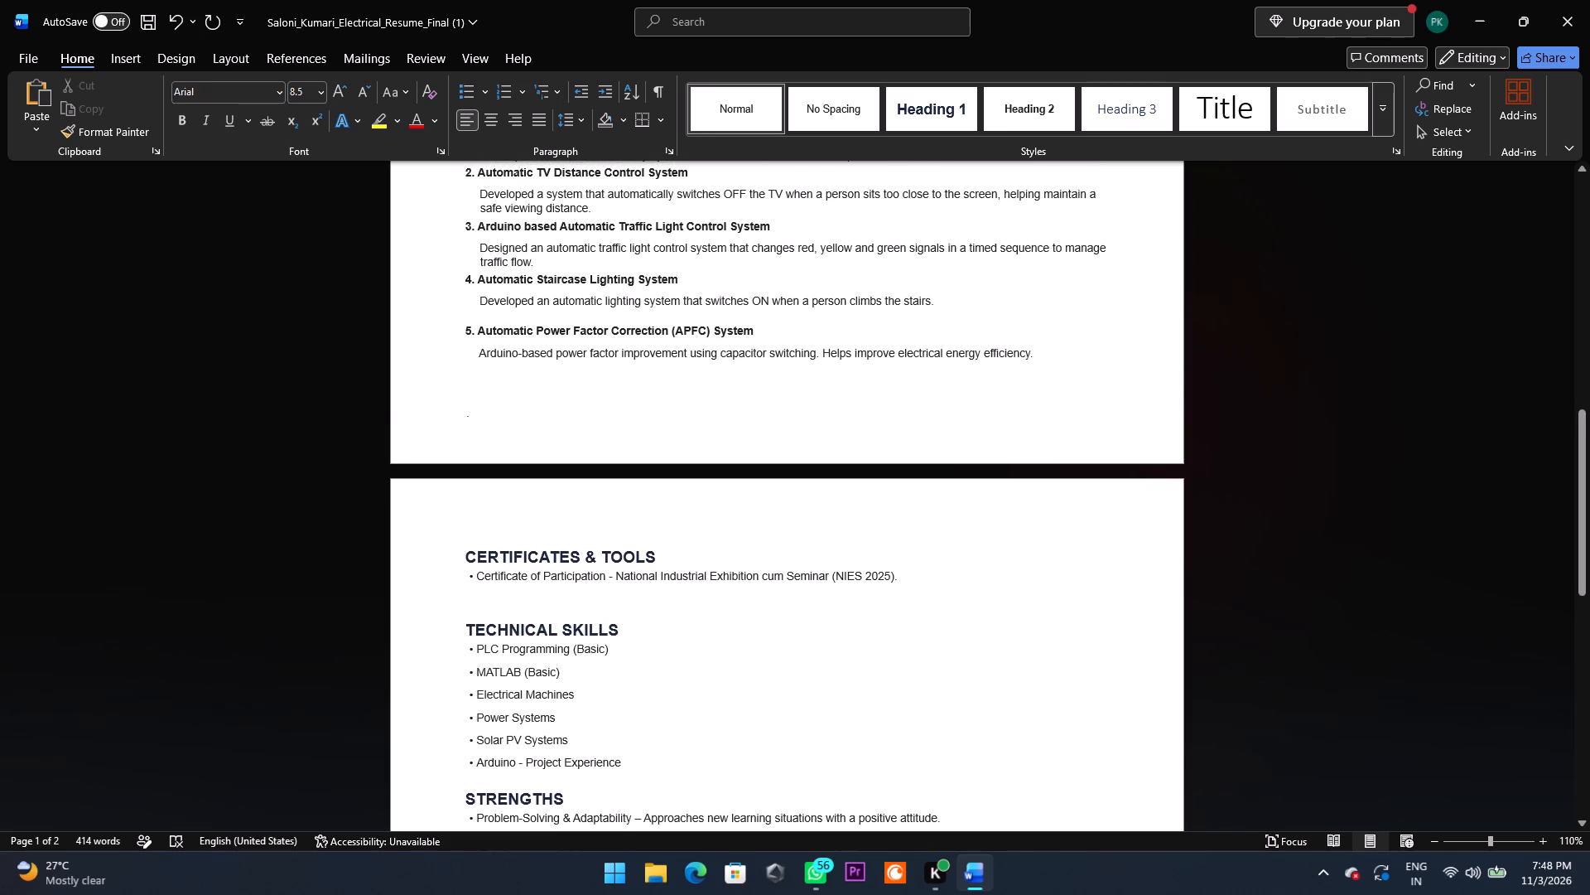
scroll(585, 414, "up", 1)
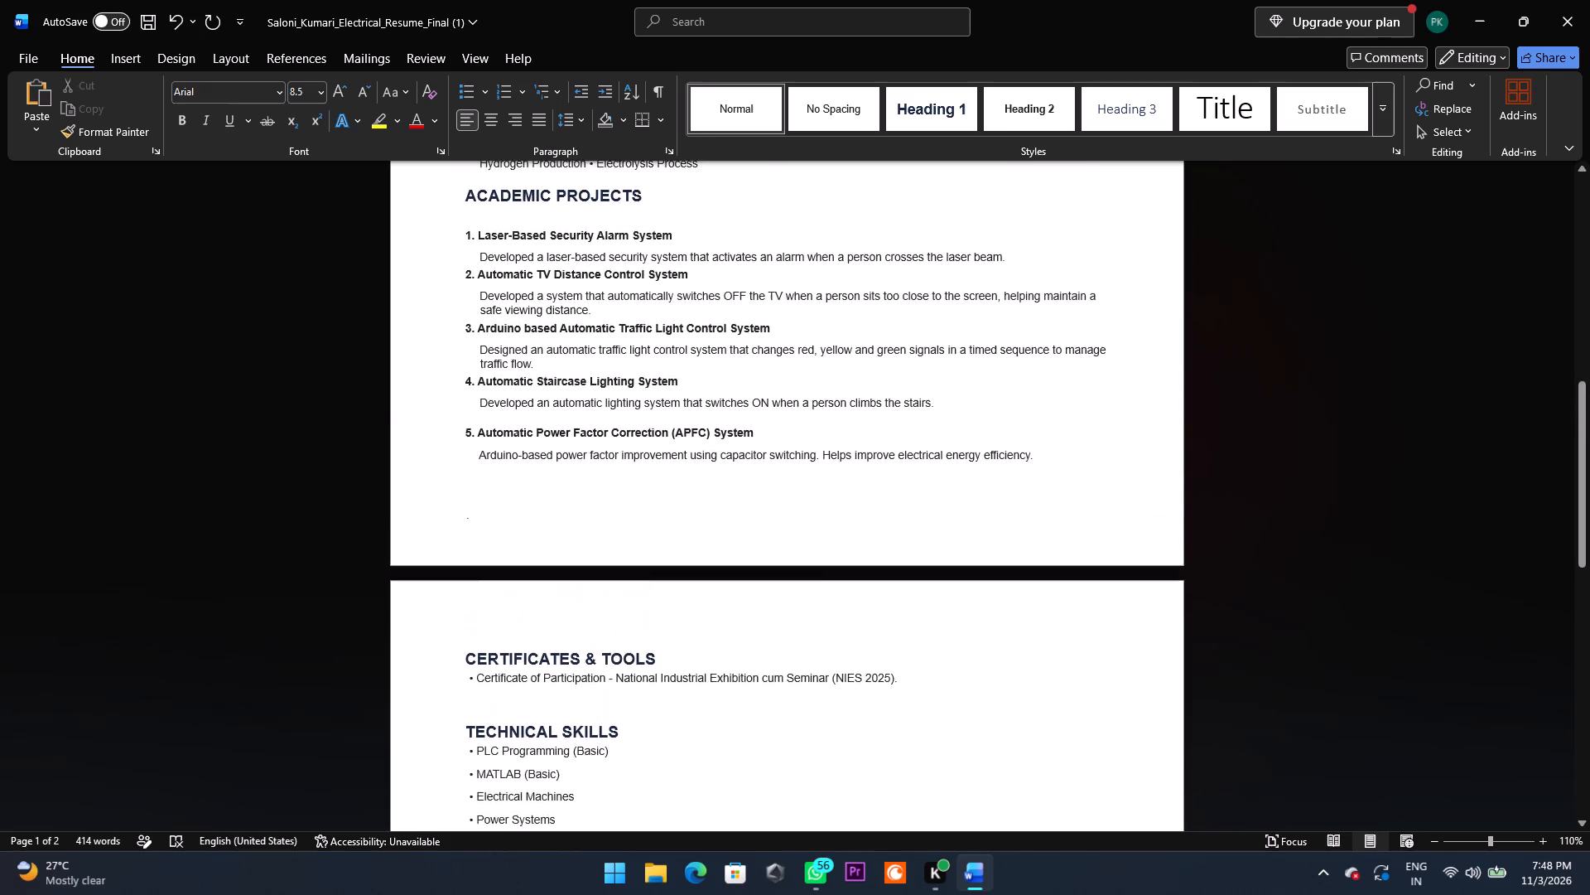
scroll(585, 414, "up", 2)
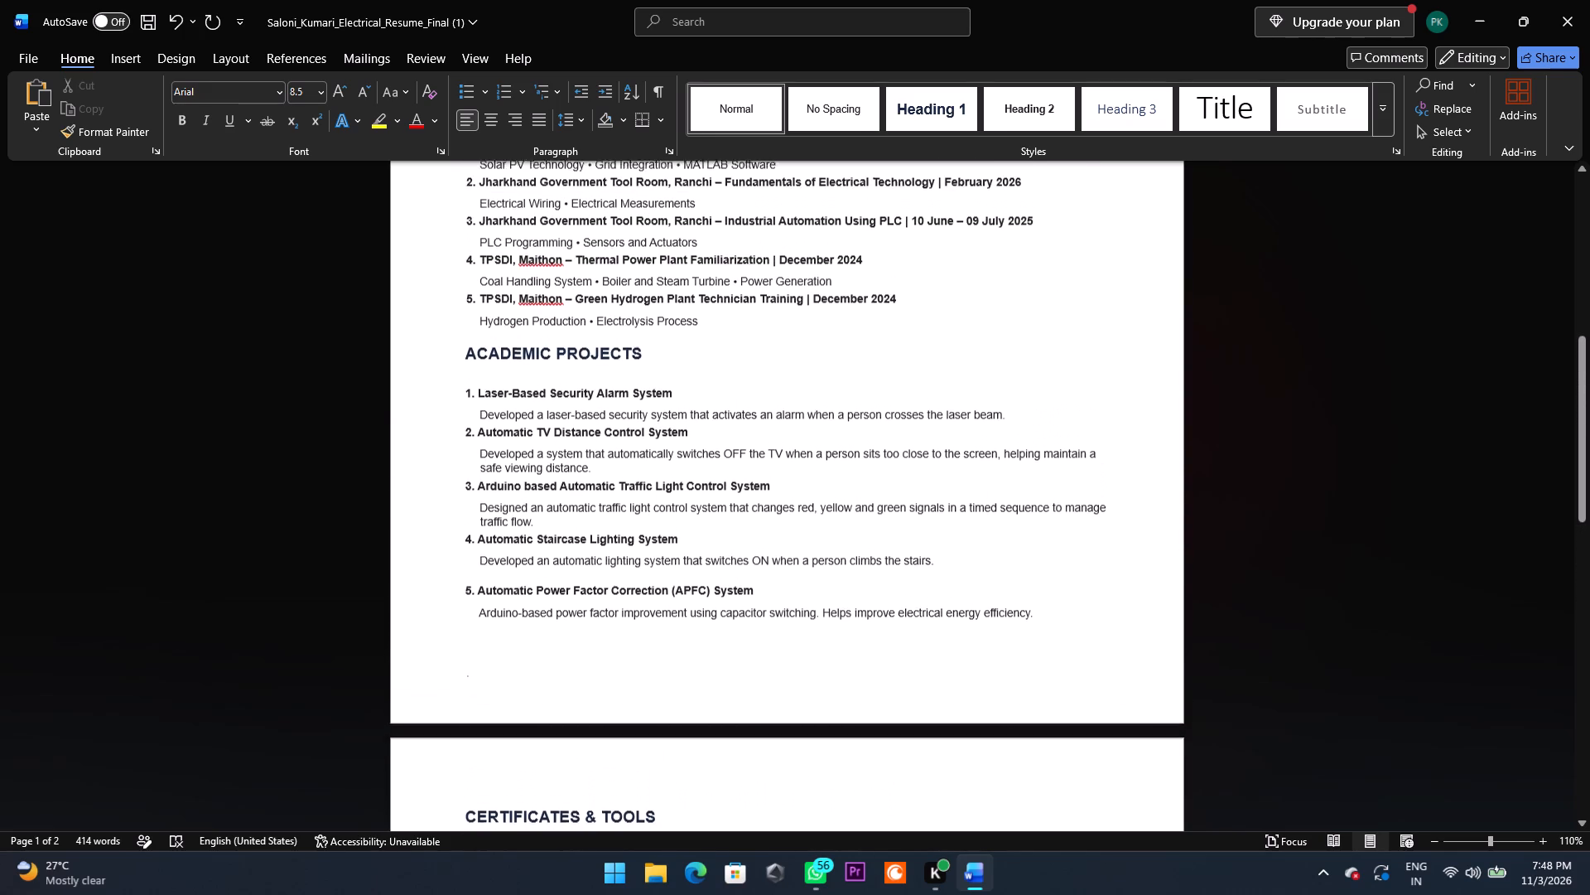
scroll(585, 414, "up", 2)
scroll(585, 414, "down", 2)
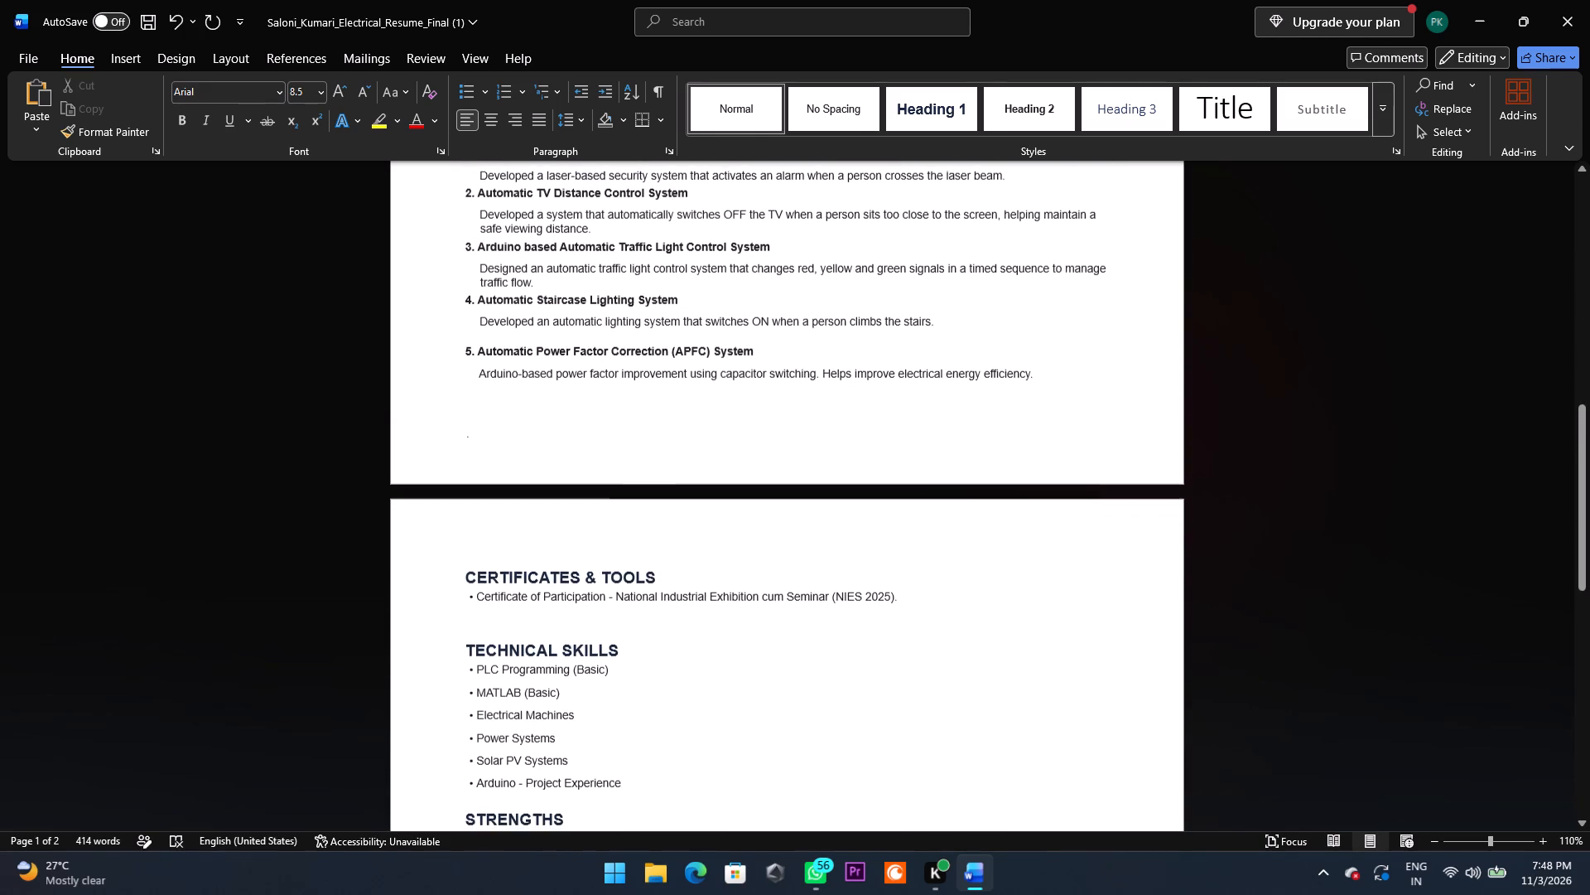
scroll(585, 414, "down", 3)
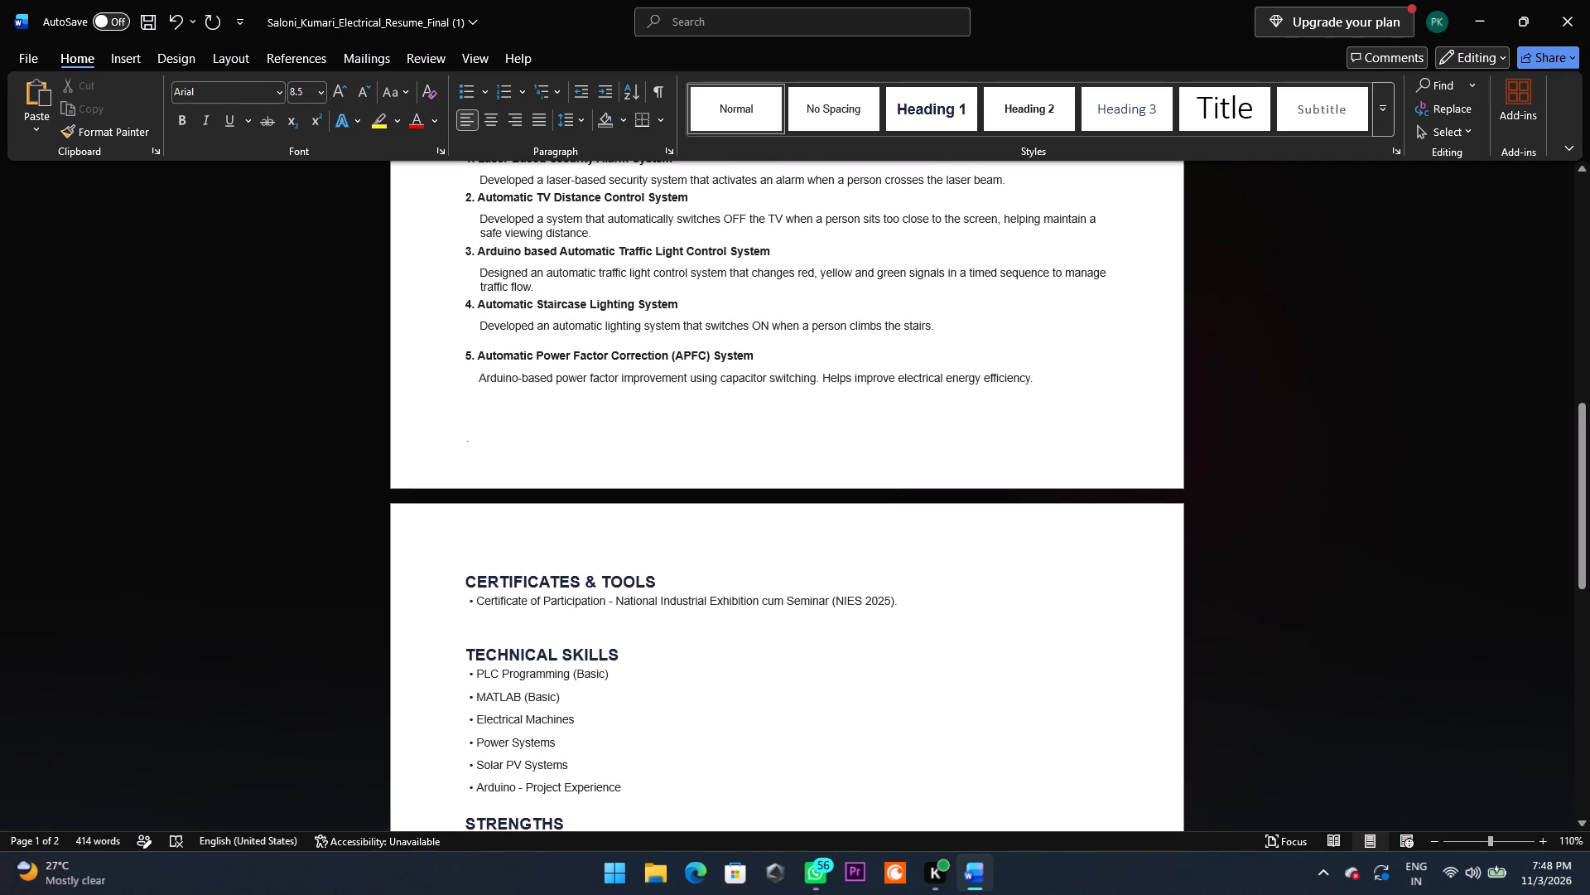
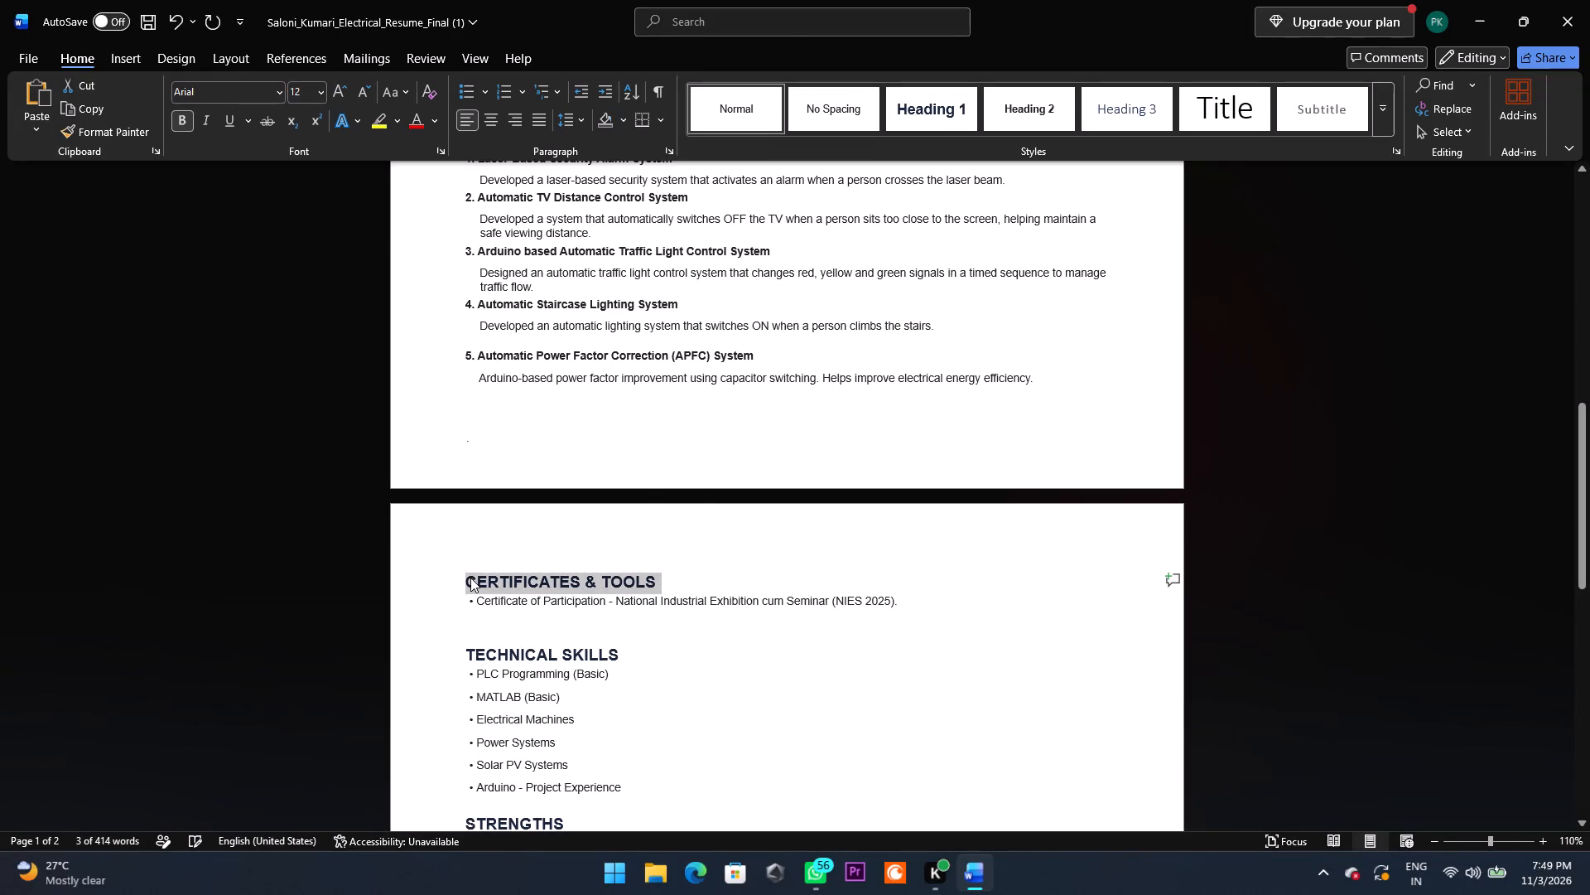
Copy the "CERTIFICATES & TOOLS" heading text at the top of the résumé's second page.
key("ctrl+c")
key("ctrl+c")
left_click(652, 654)
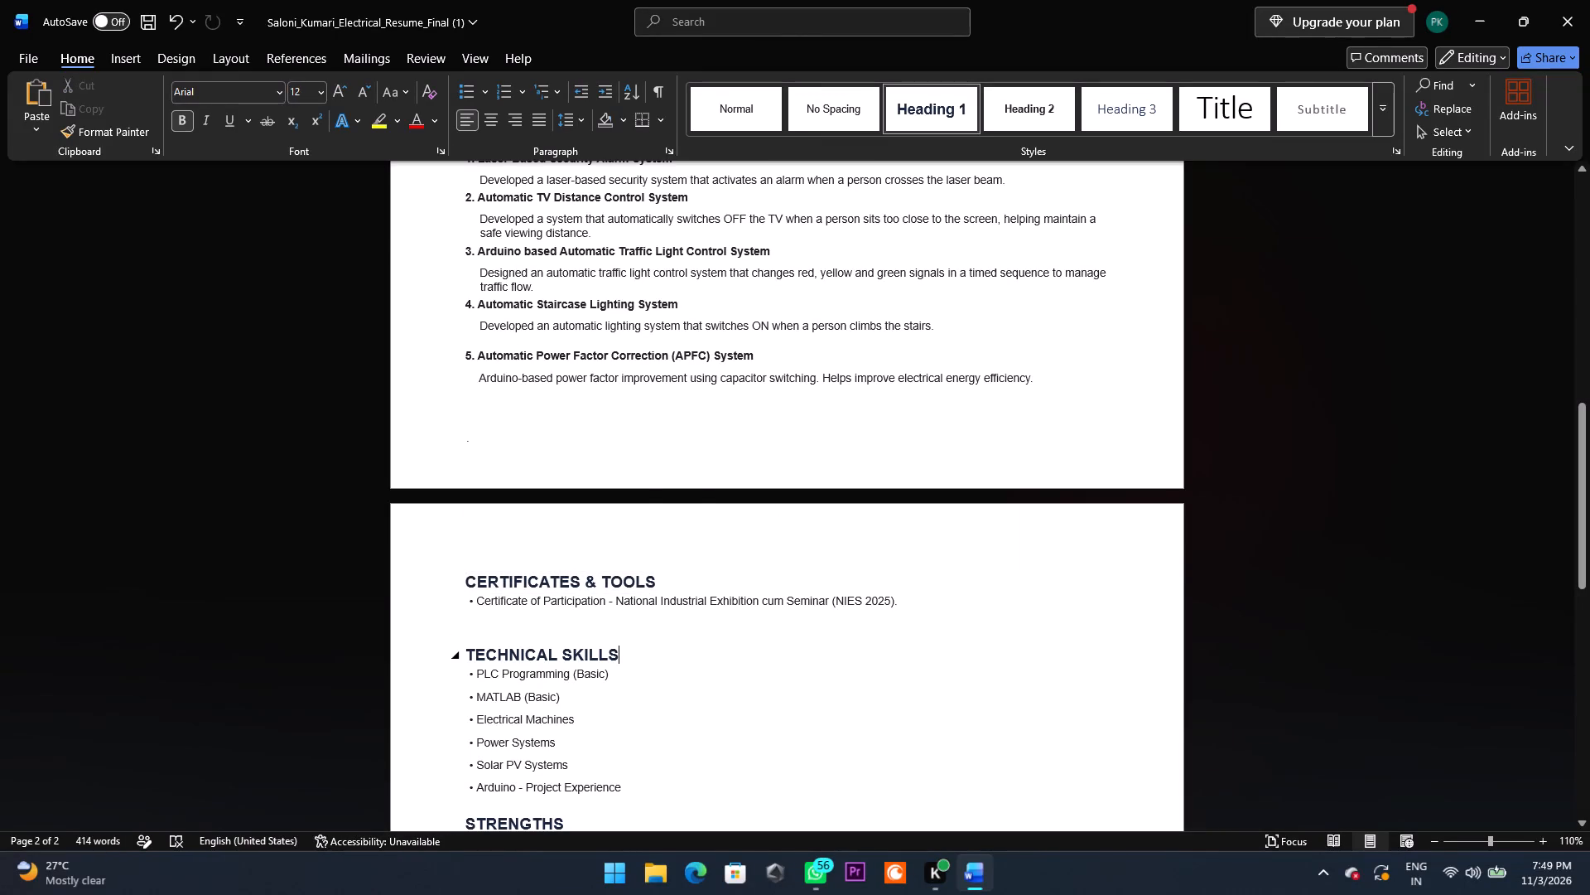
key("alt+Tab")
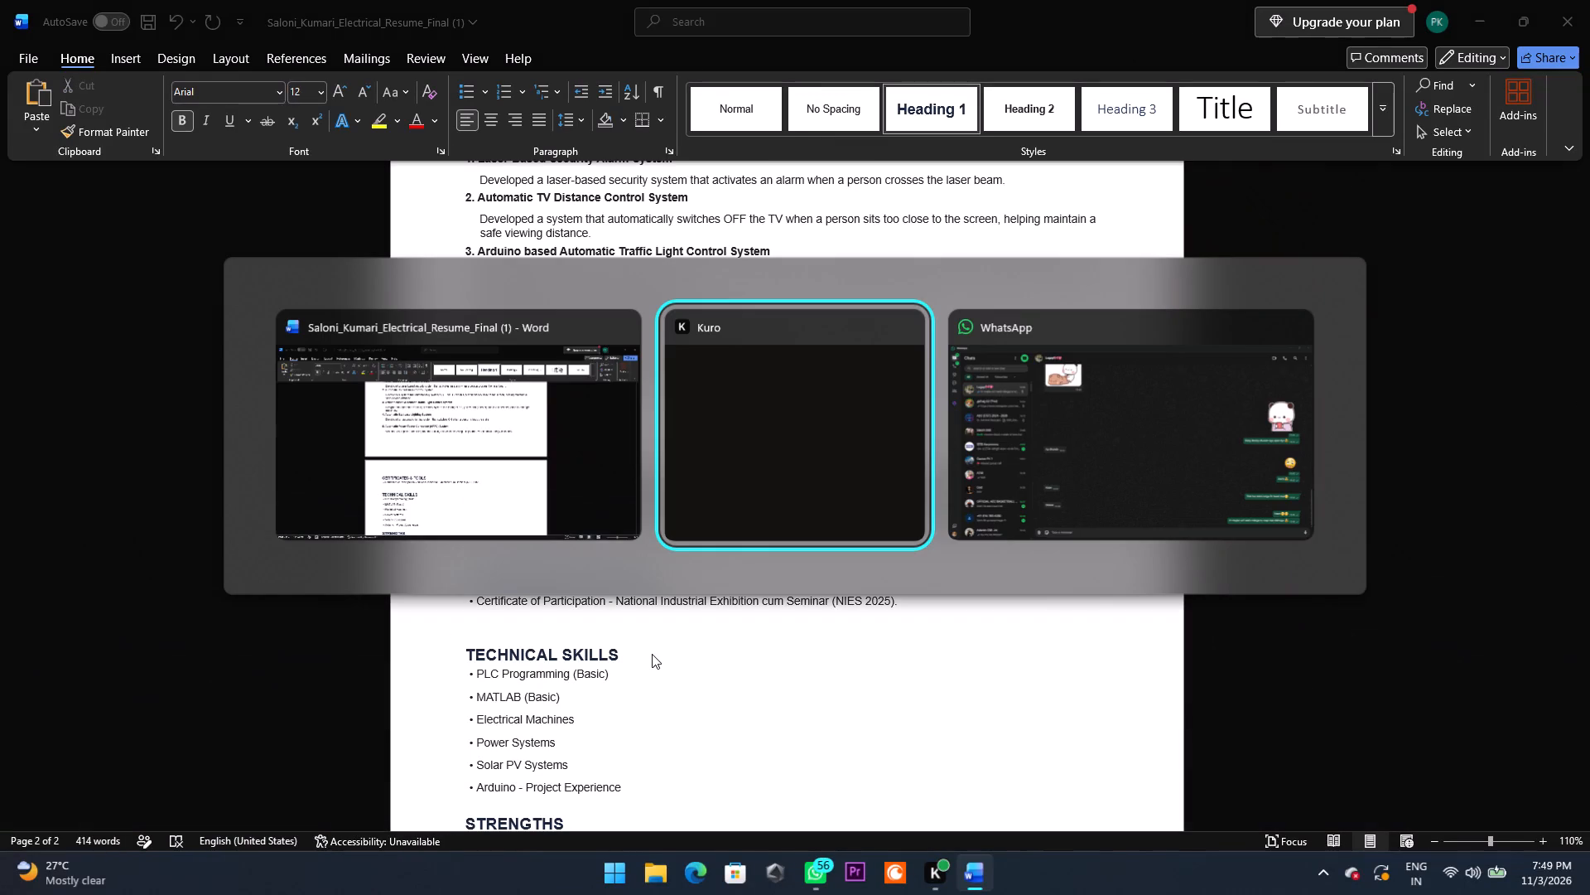
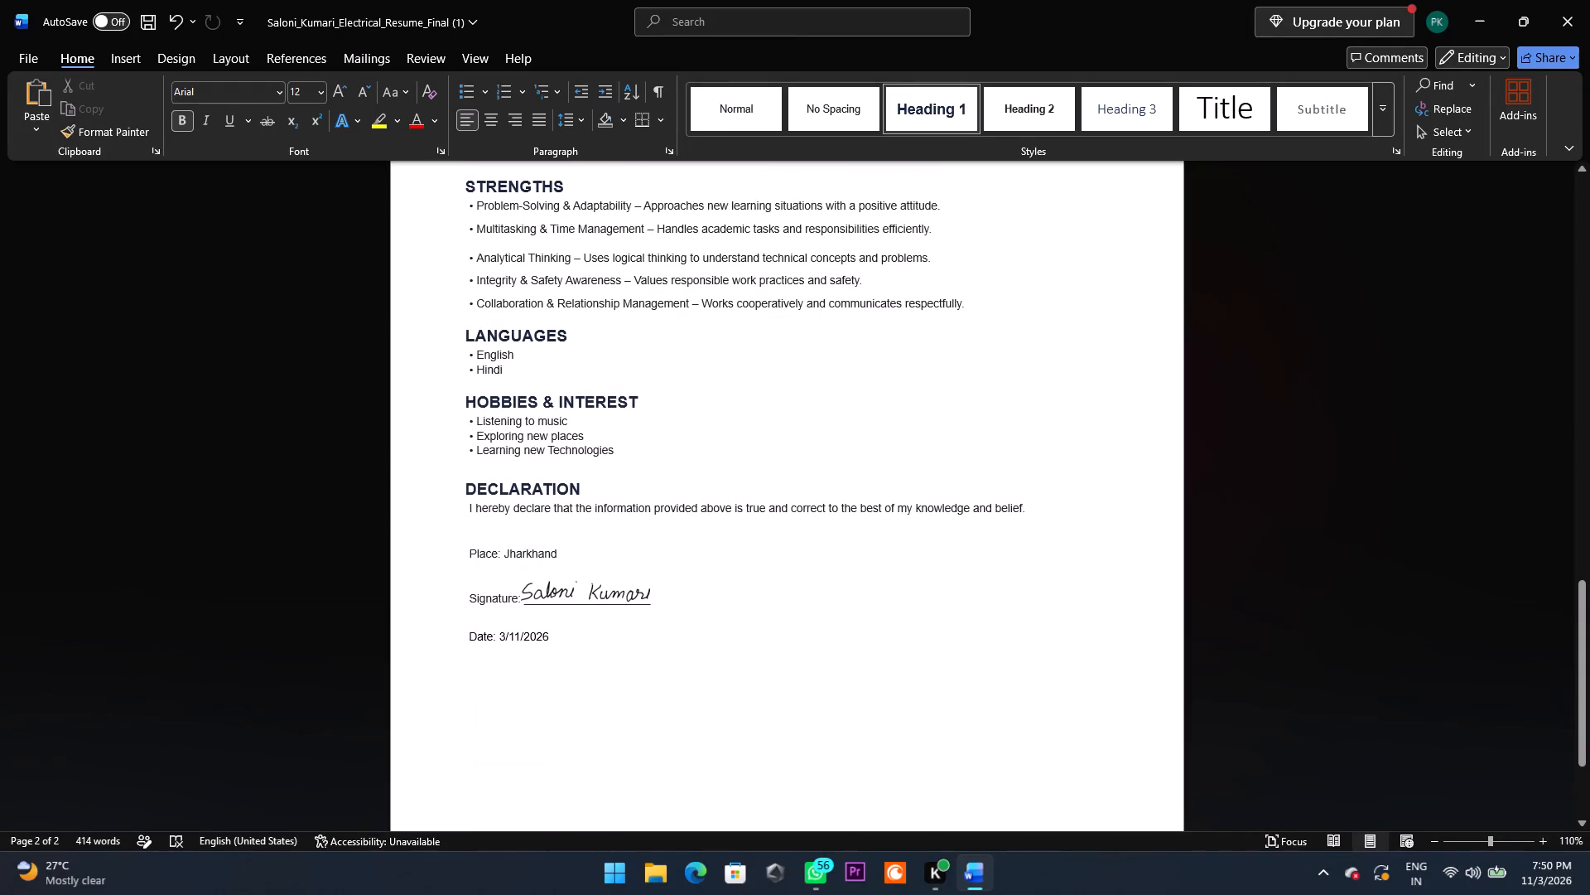
Review the résumé from the declaration back up to the header, checking the layout and spacing of each section.
scroll(701, 825, "up", 3)
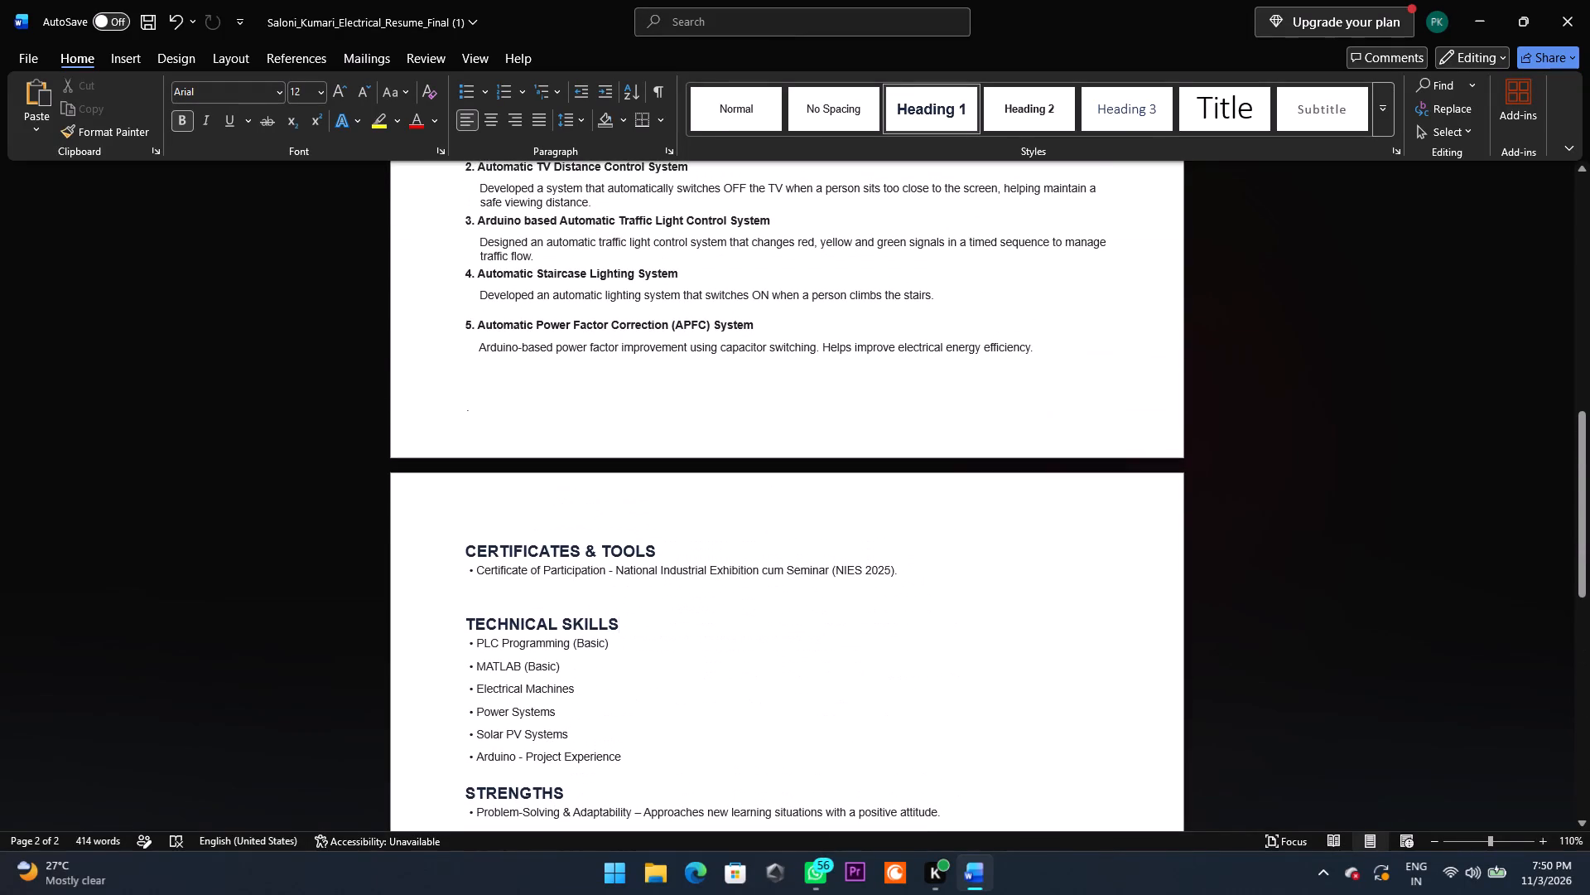
scroll(701, 825, "down", 3)
scroll(605, 734, "up", 1)
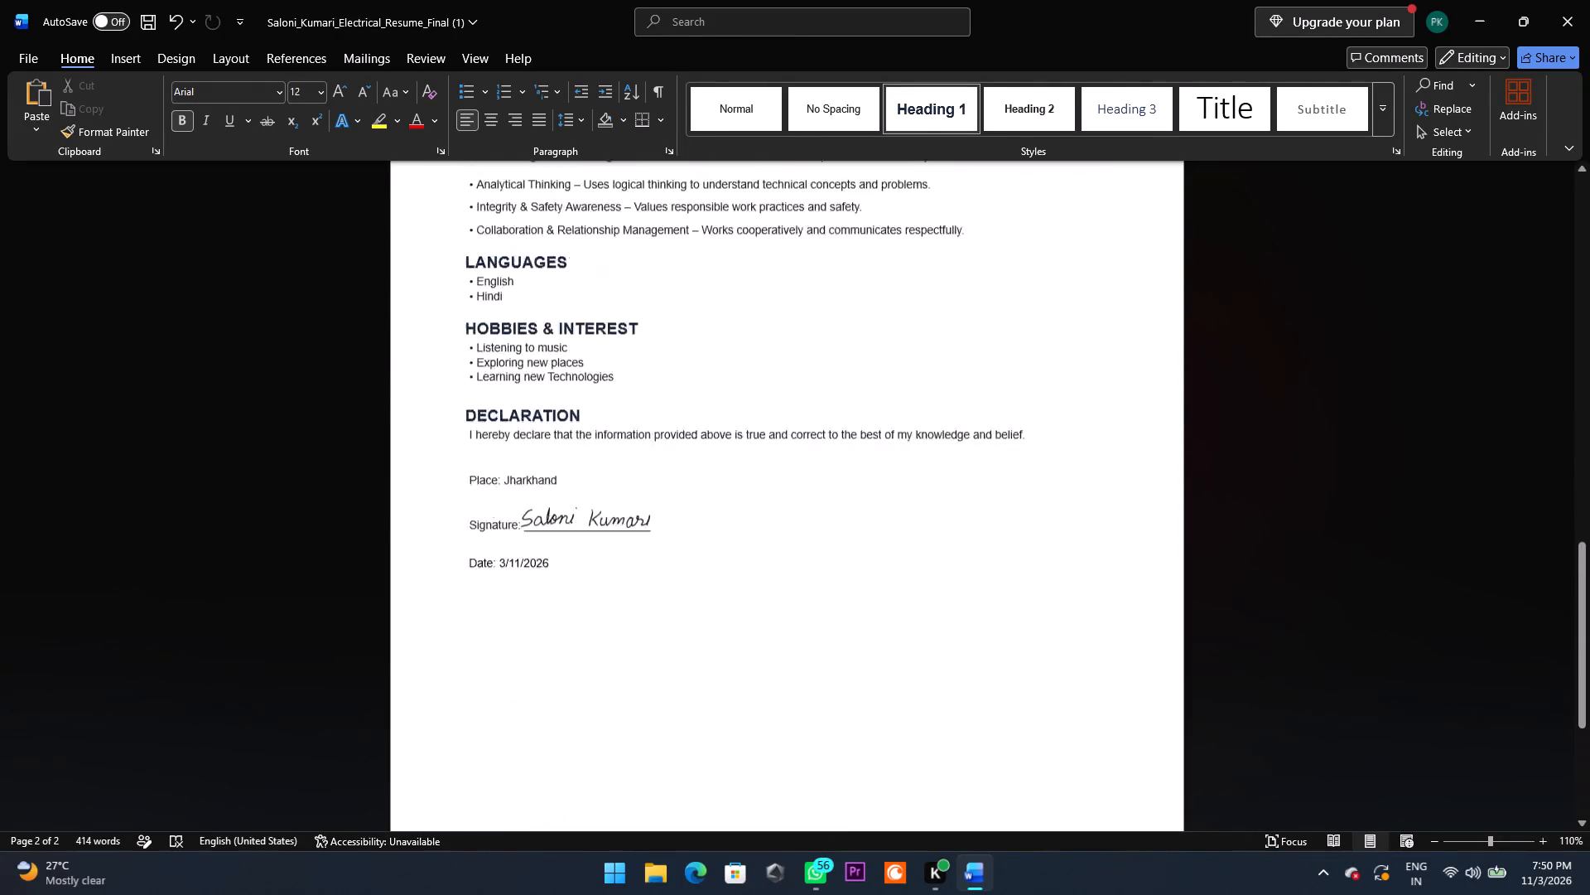
scroll(605, 734, "up", 4)
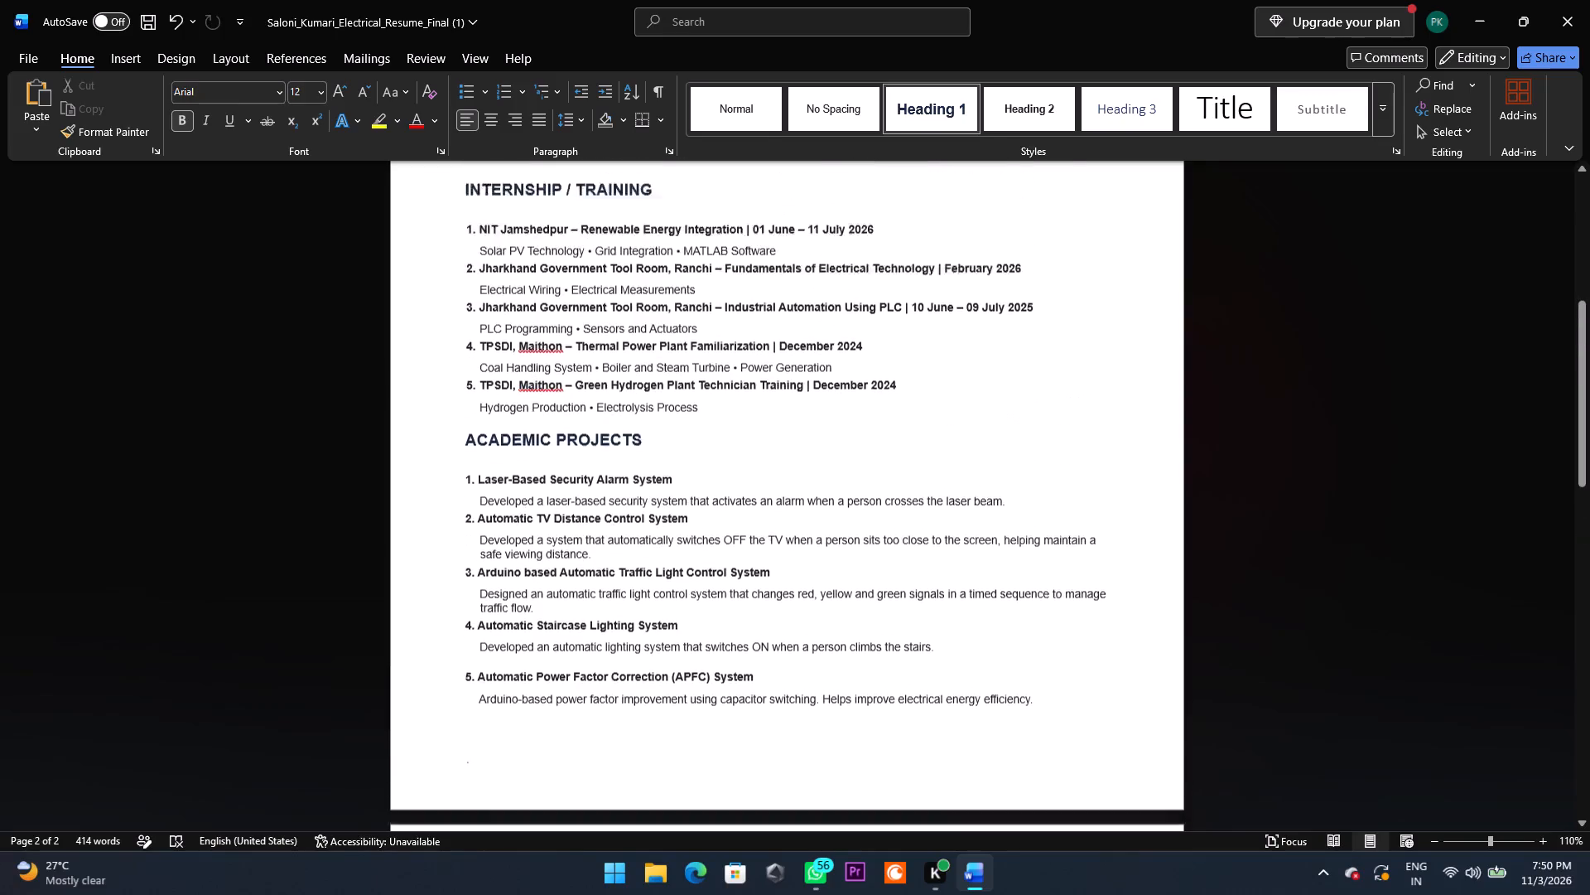
scroll(605, 734, "up", 5)
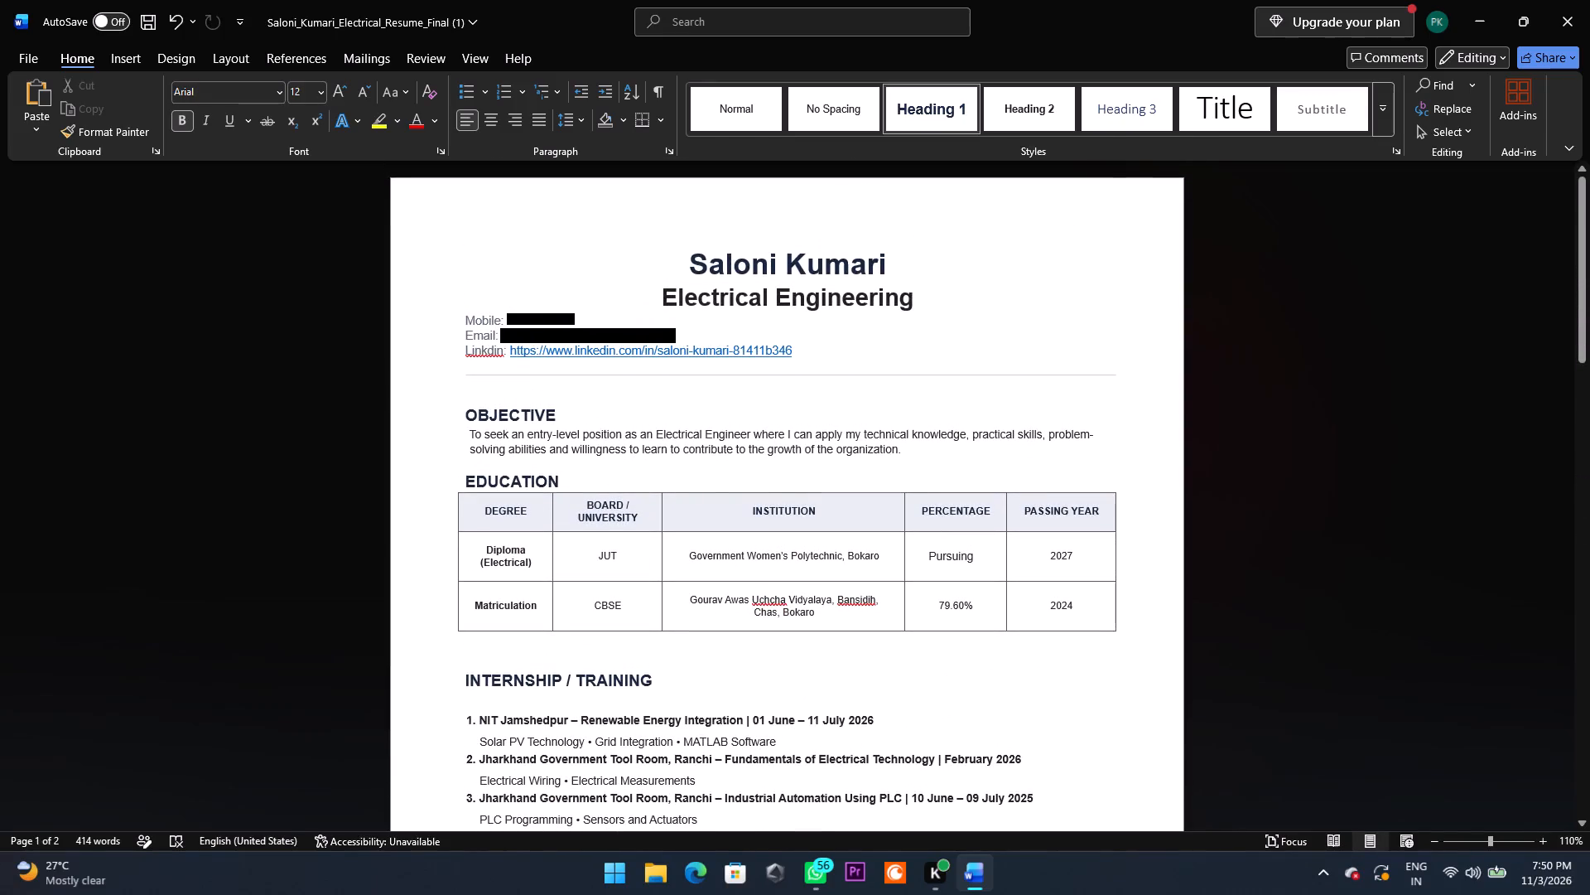
Select the whole "Electrical Engineering" line beneath the name and open its font size choices.
left_click_drag(917, 297, 749, 299)
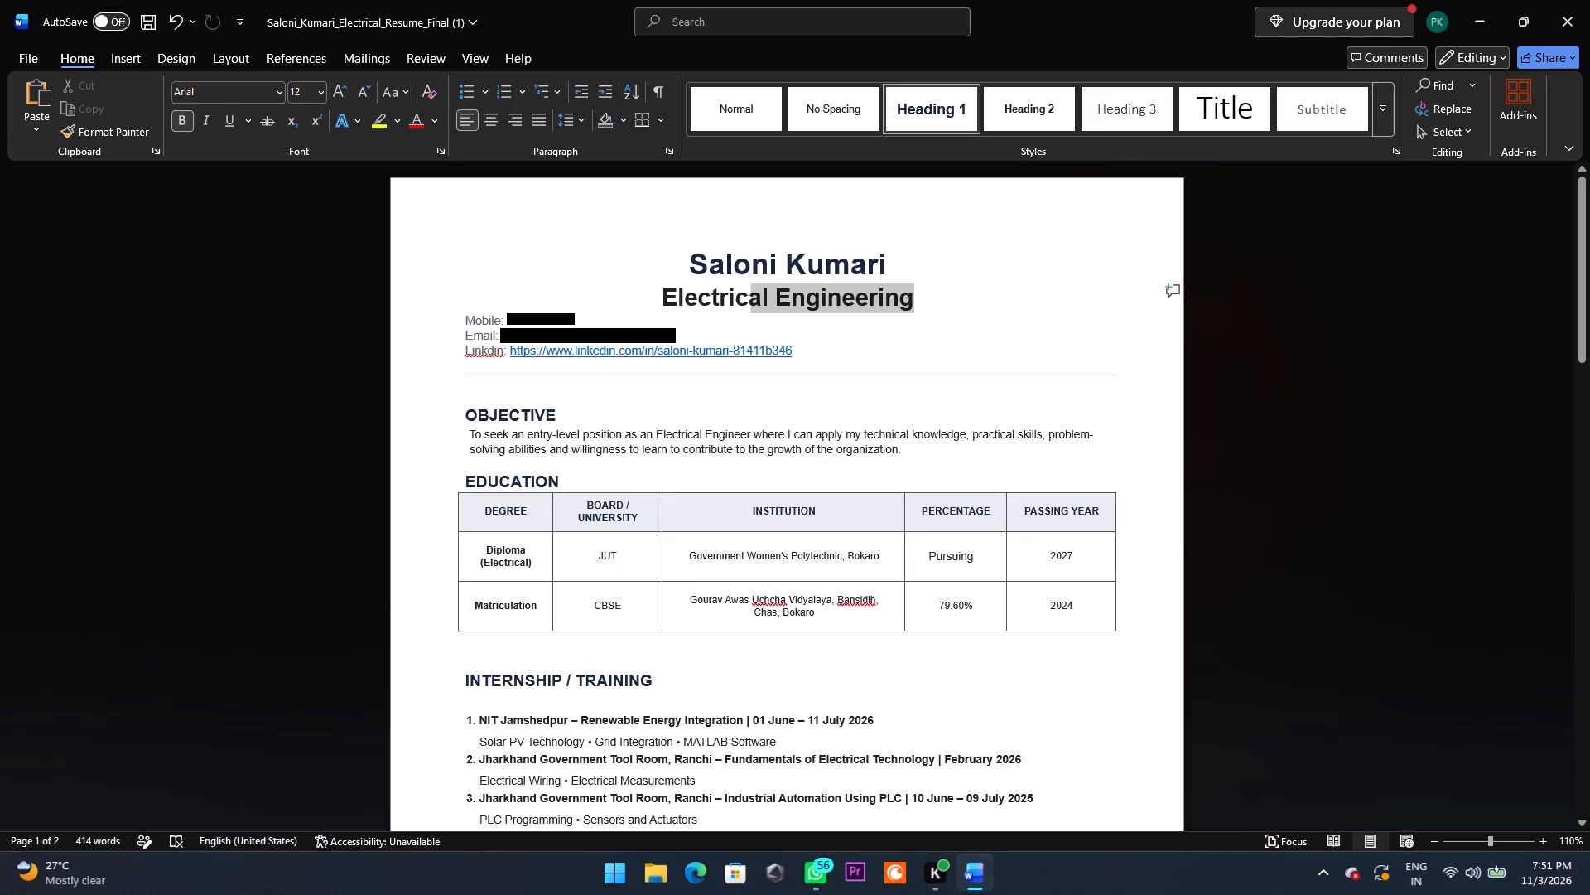
left_click_drag(749, 299, 689, 293)
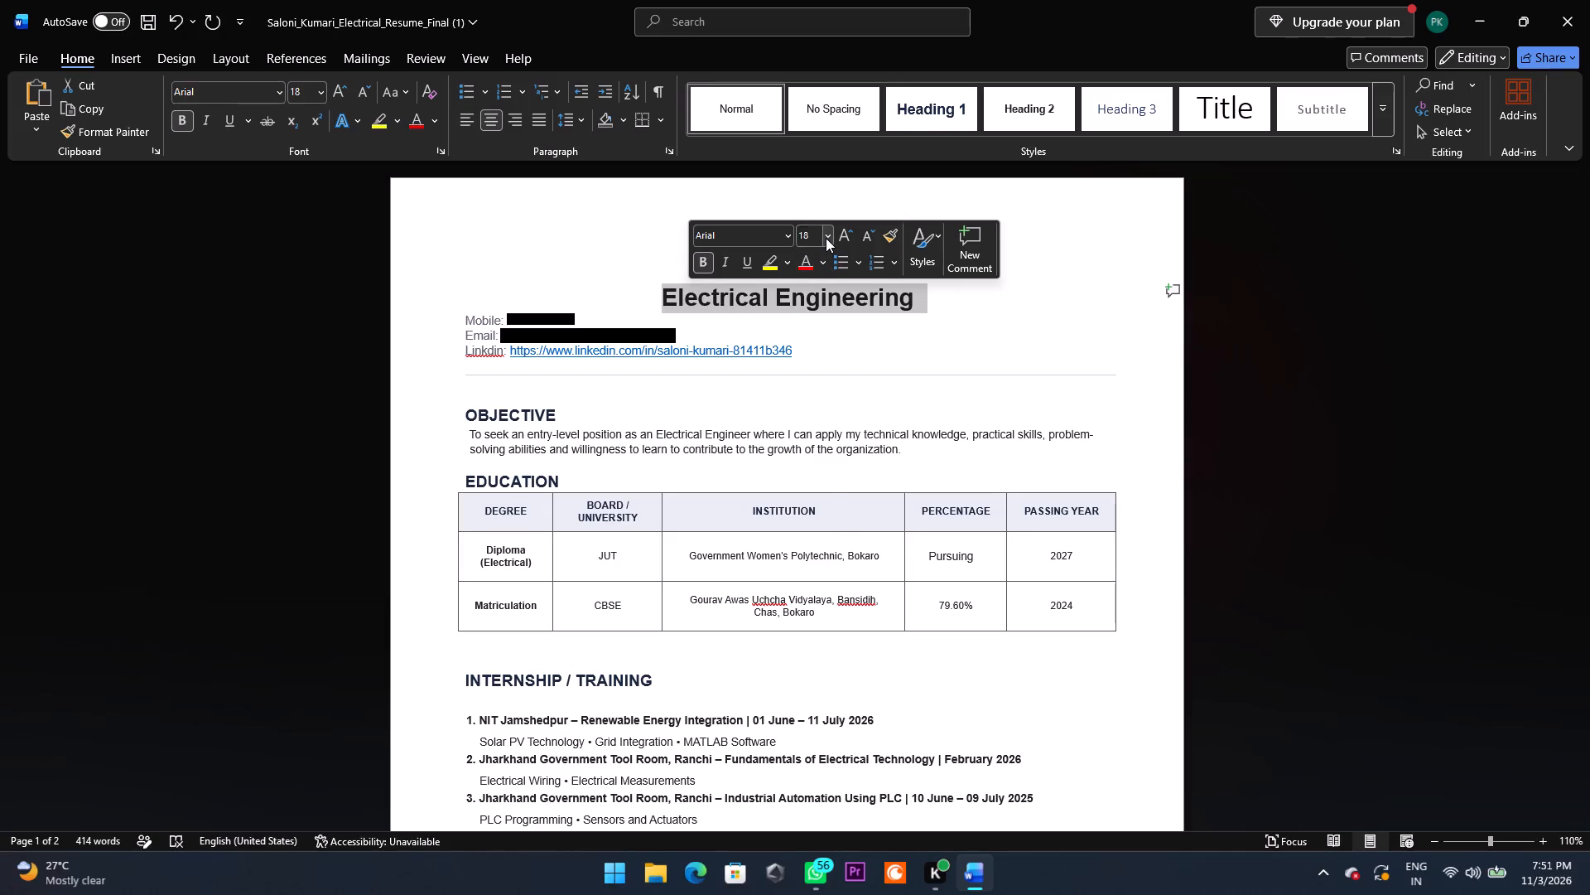
left_click(826, 238)
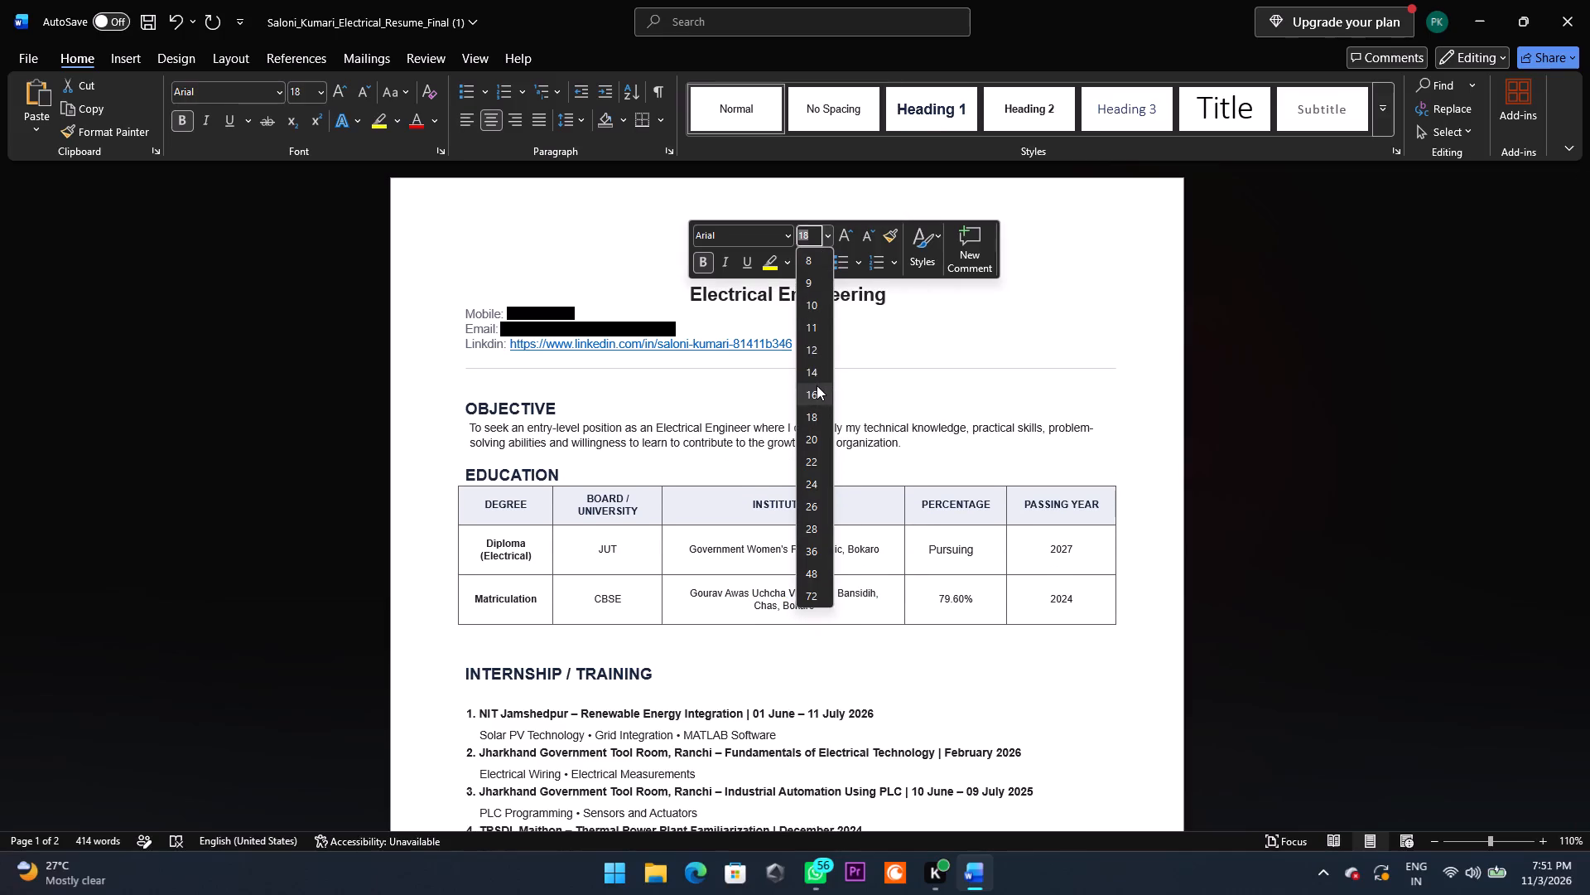
Set the font size of the "Electrical Engineering" subtitle under the name to 16.
left_click(817, 385)
left_click(932, 327)
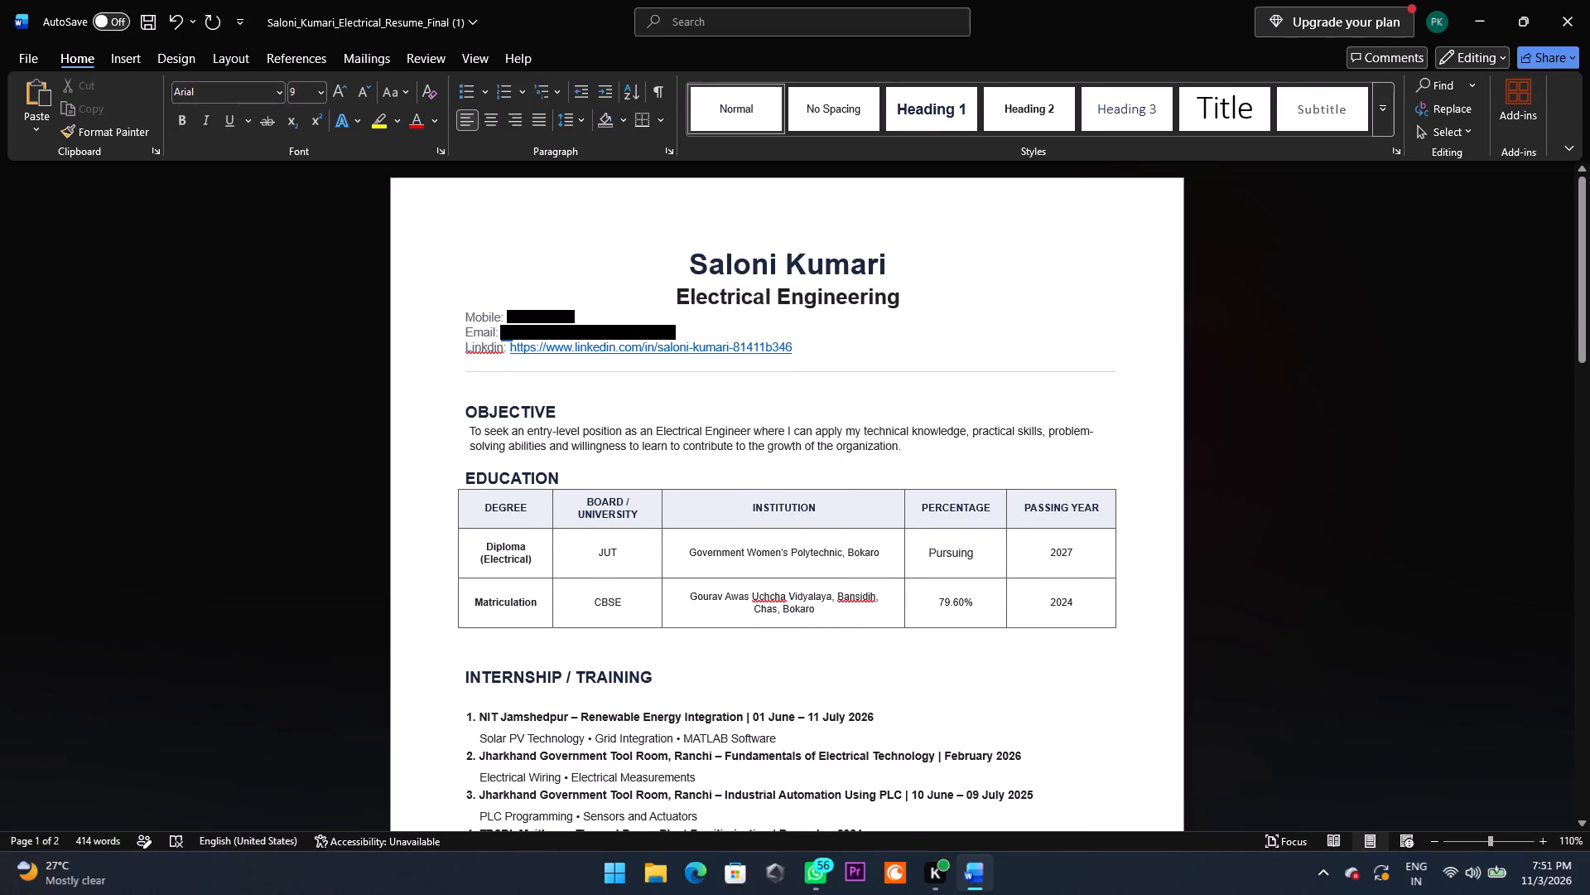
Save the résumé as a Word document on the Desktop, removing the "(1)" suffix from its file name.
left_click(28, 51)
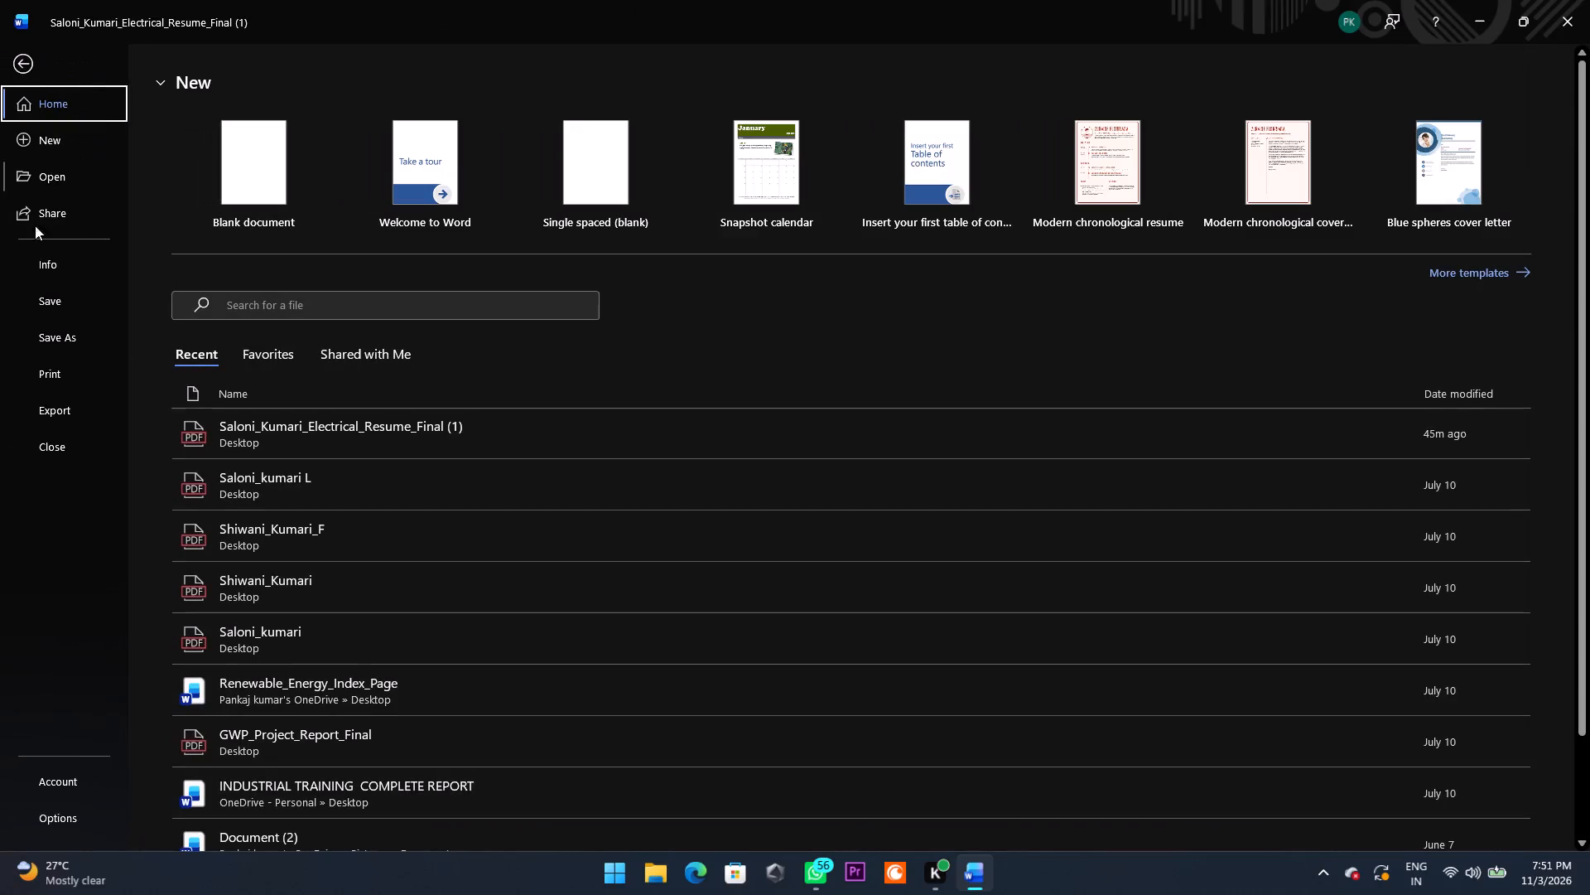
left_click(51, 288)
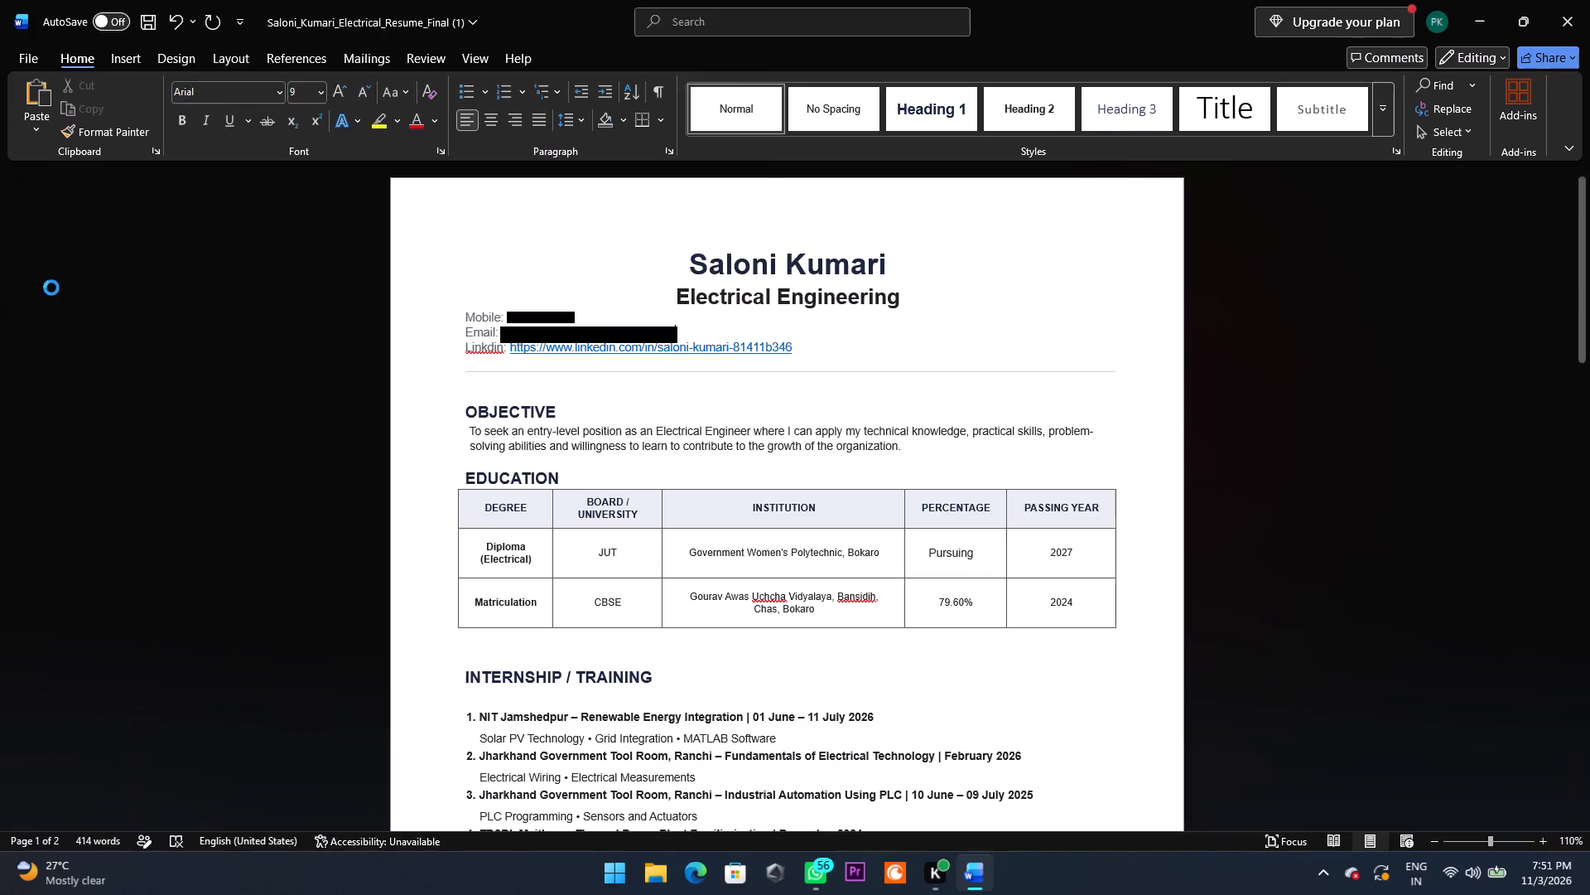
scroll(84, 192, "up", 3)
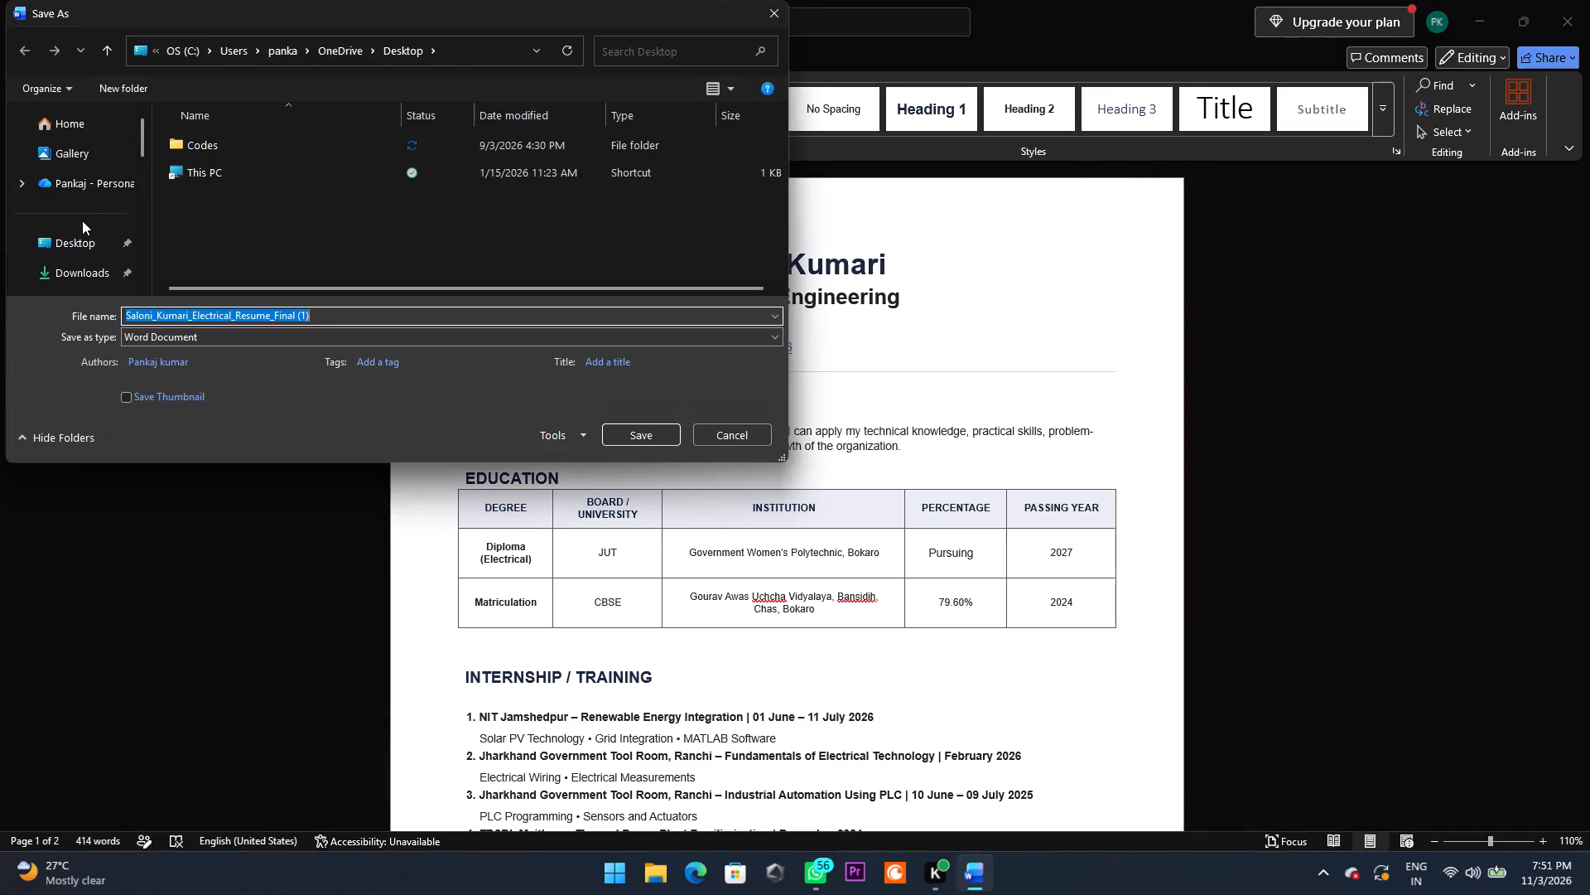
left_click(88, 249)
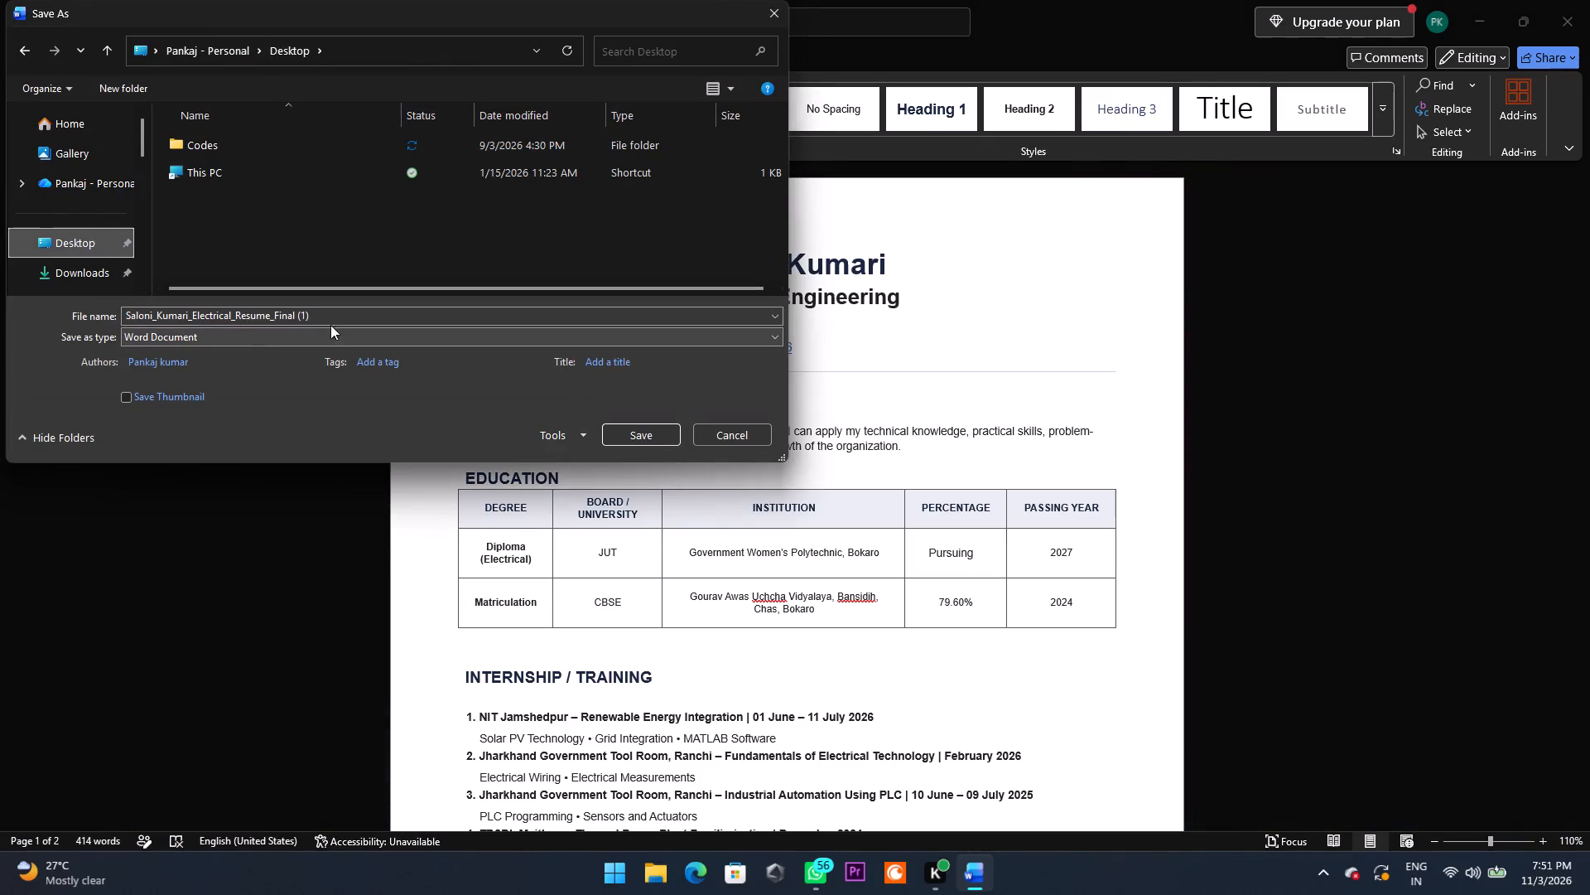
left_click(326, 312)
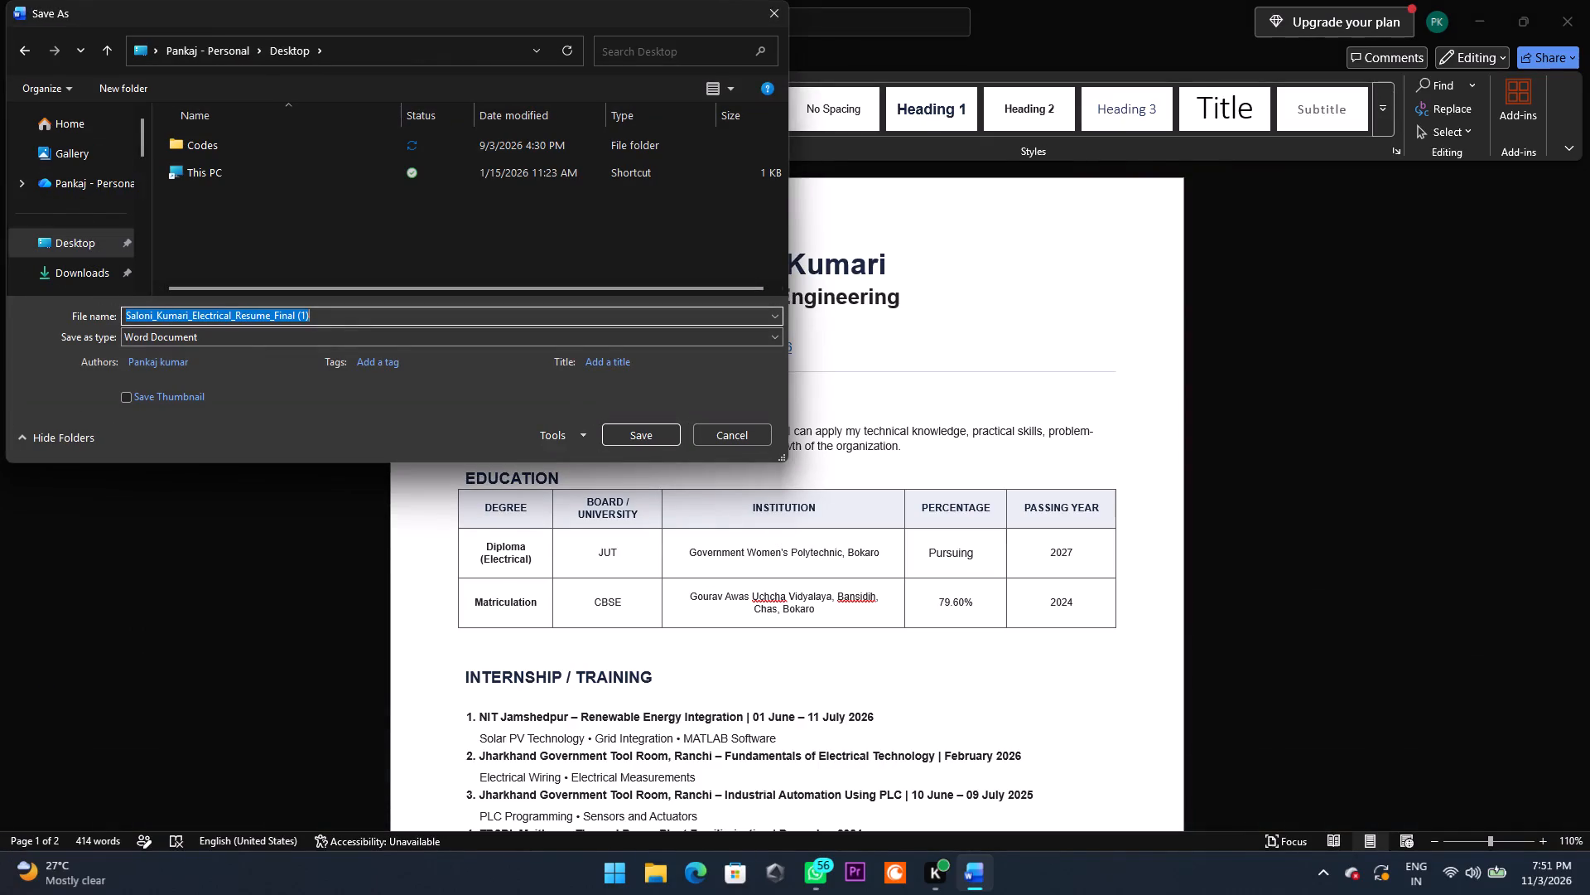
key("Right")
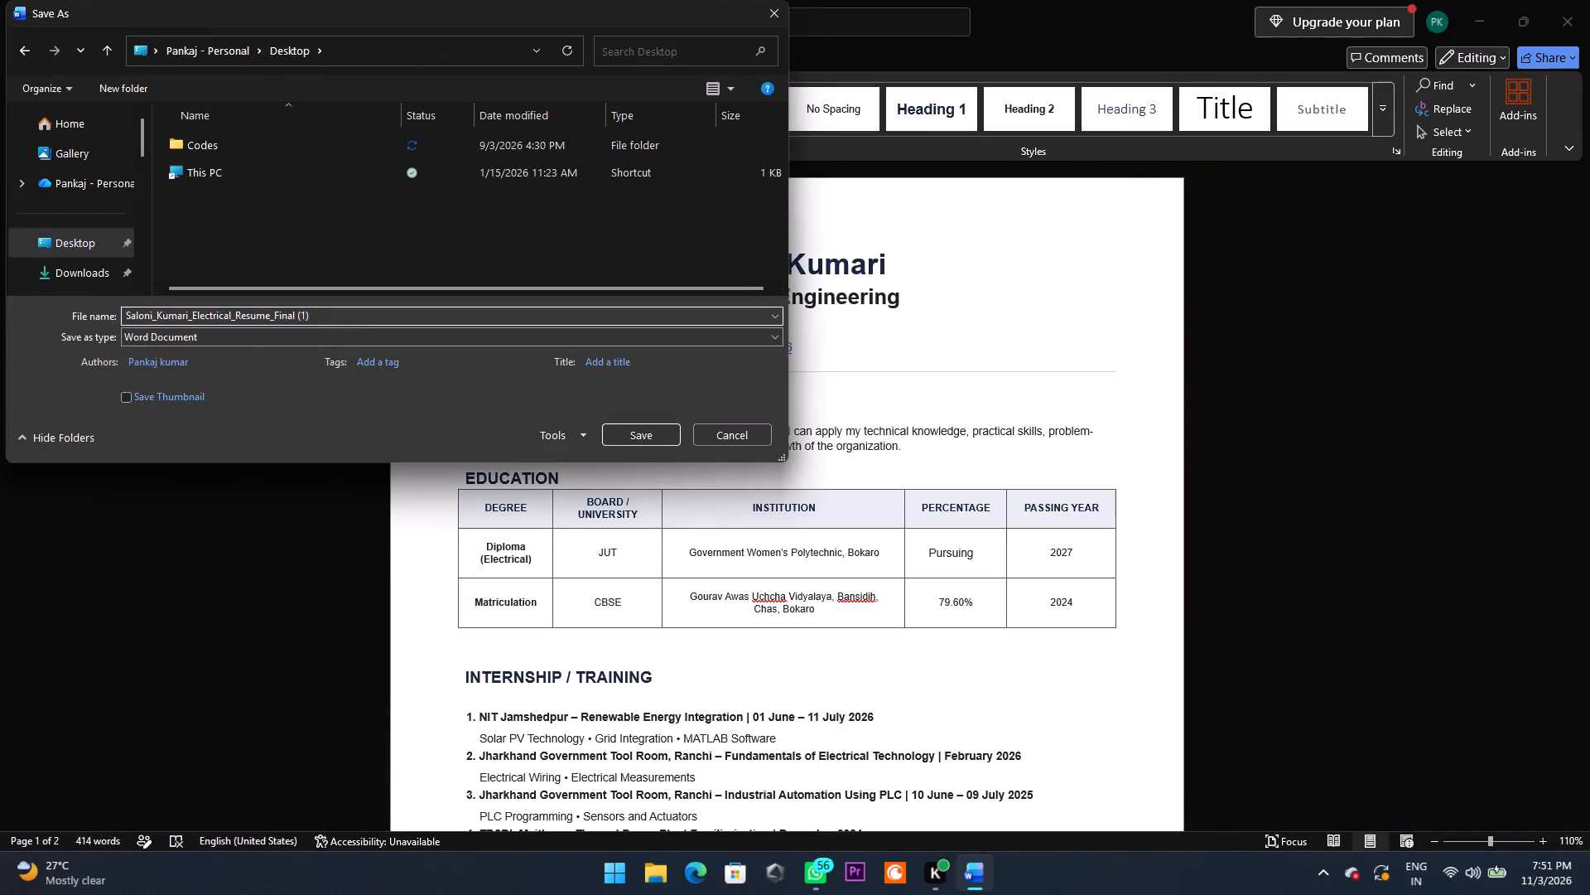
key("BackSpace")
key("BackSpace")
key("BackSpace")
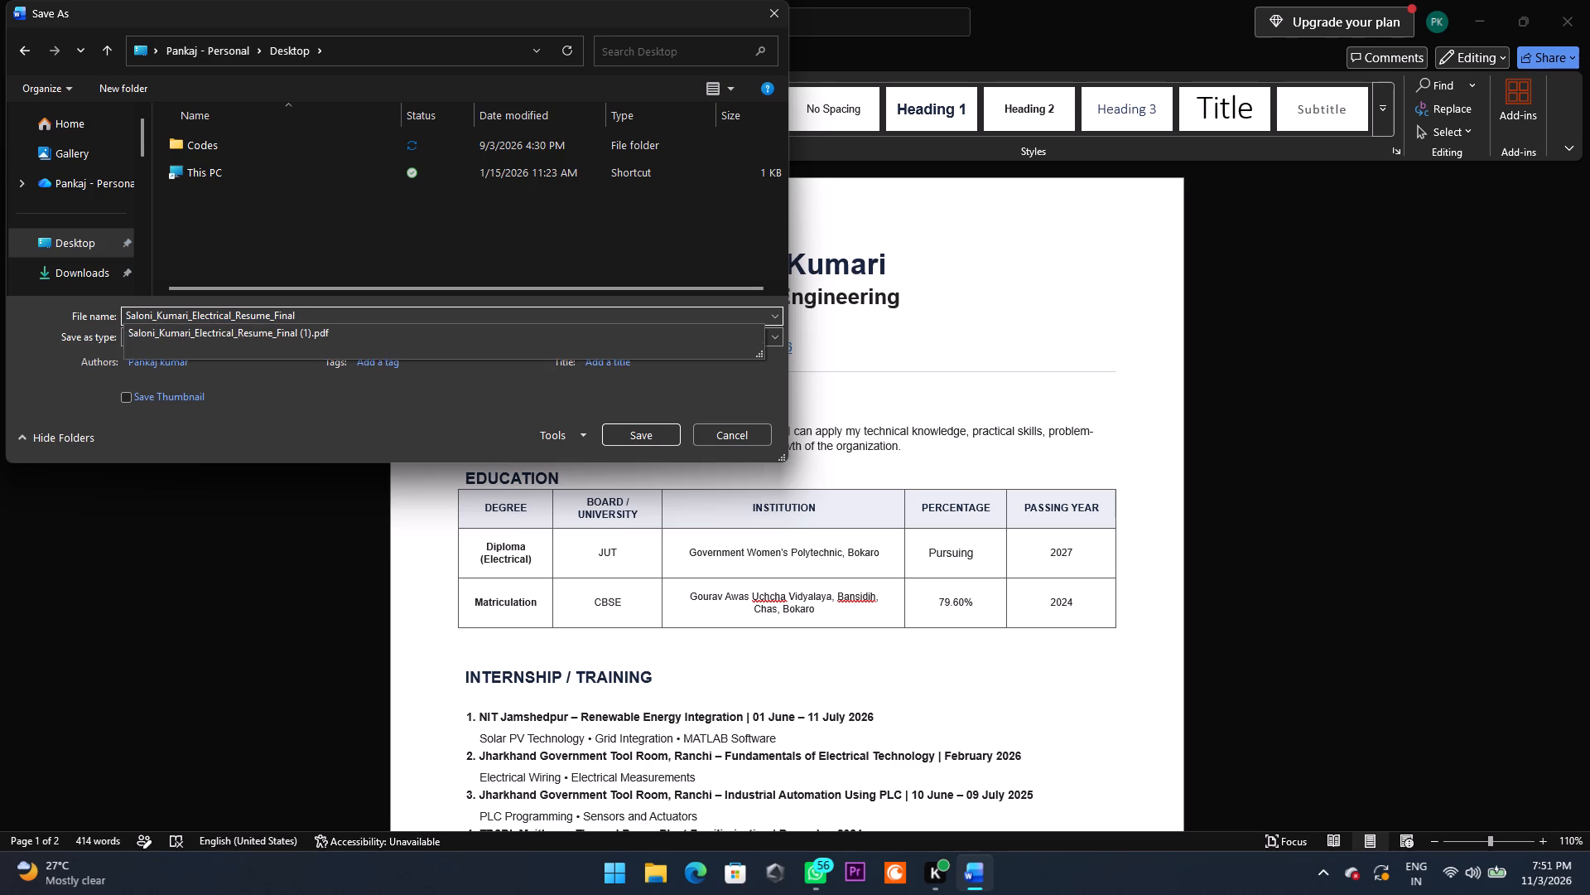
key("BackSpace")
left_click(633, 432)
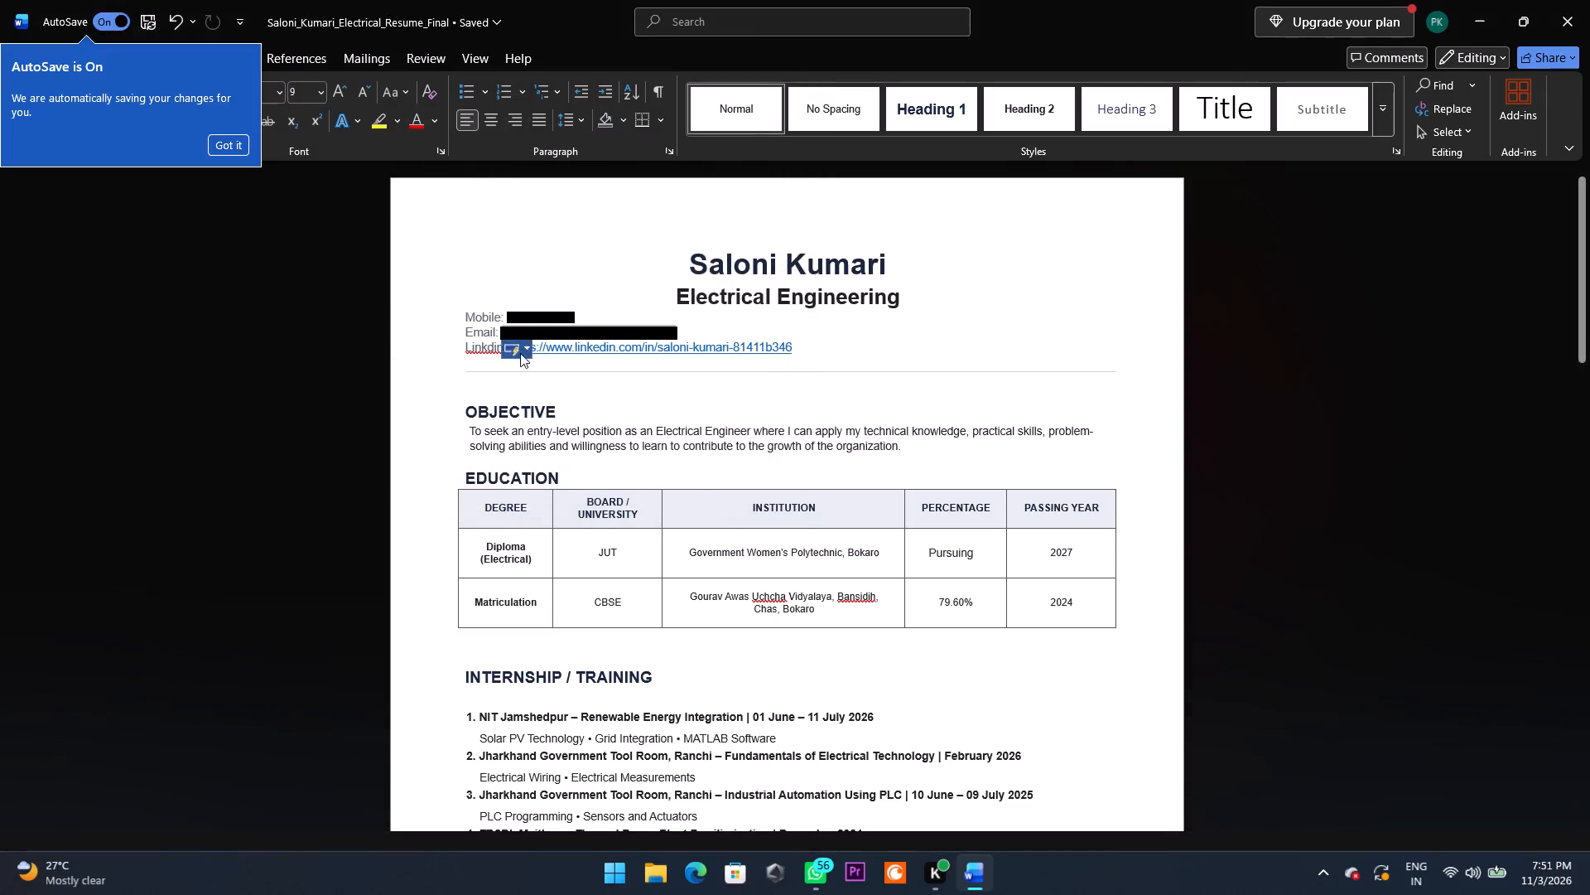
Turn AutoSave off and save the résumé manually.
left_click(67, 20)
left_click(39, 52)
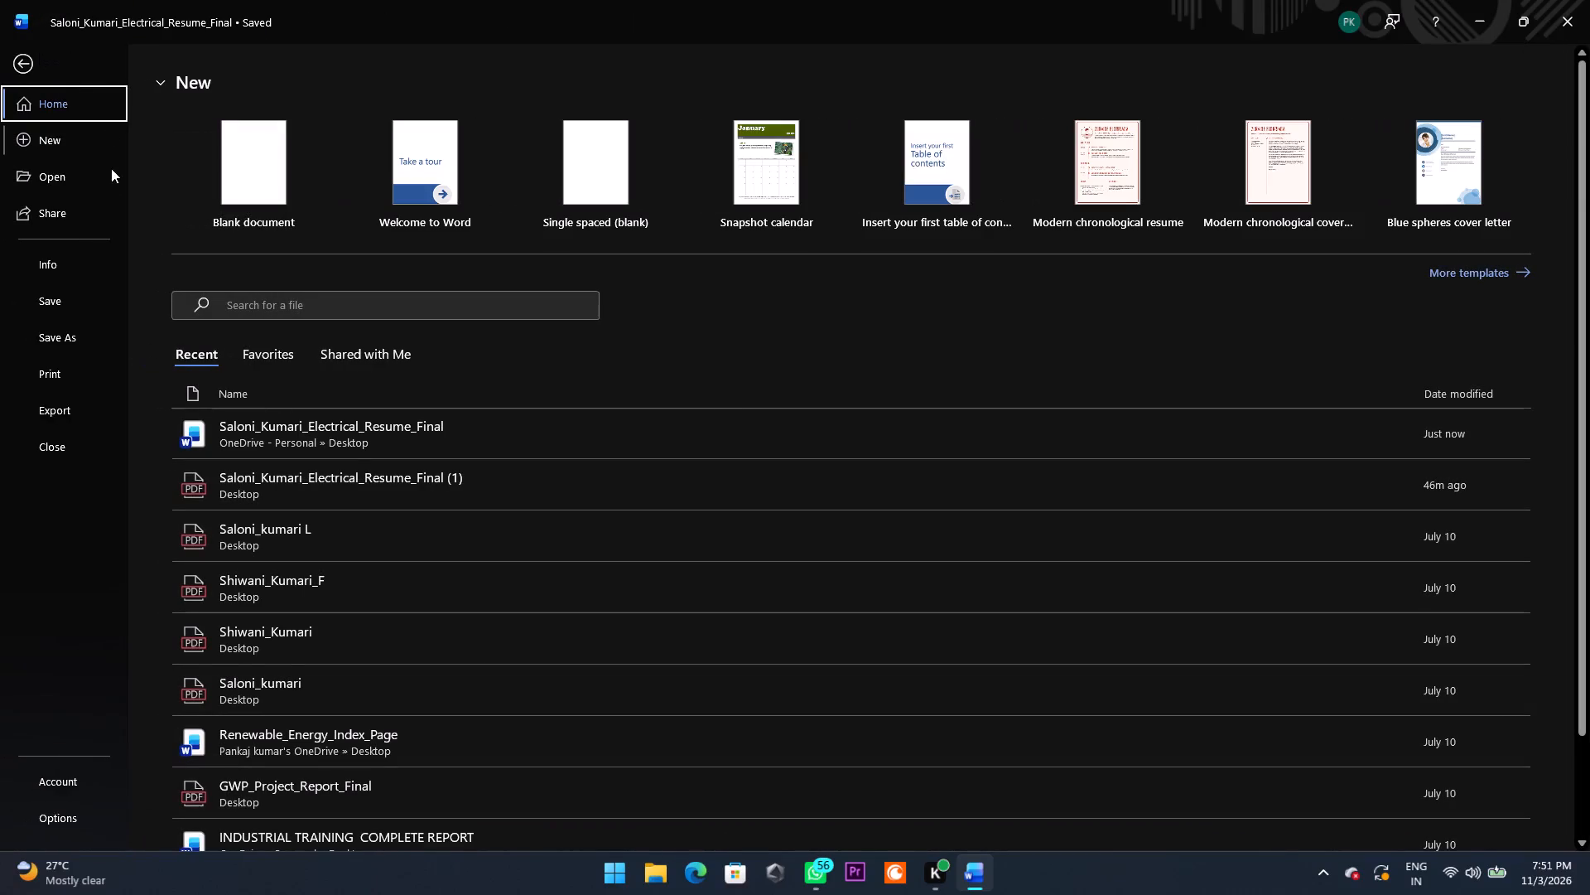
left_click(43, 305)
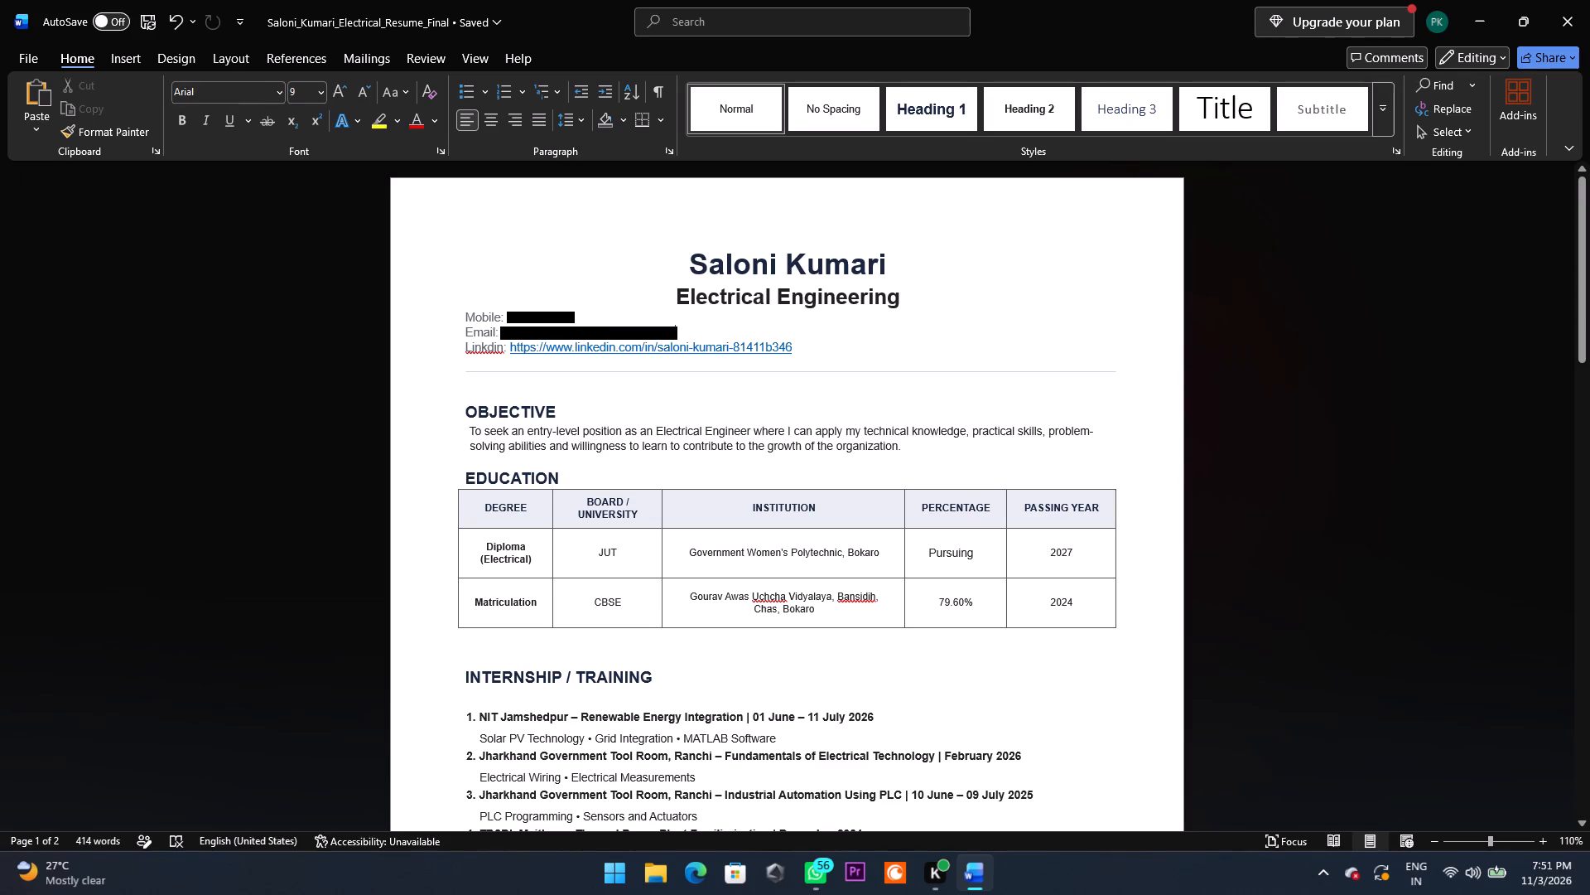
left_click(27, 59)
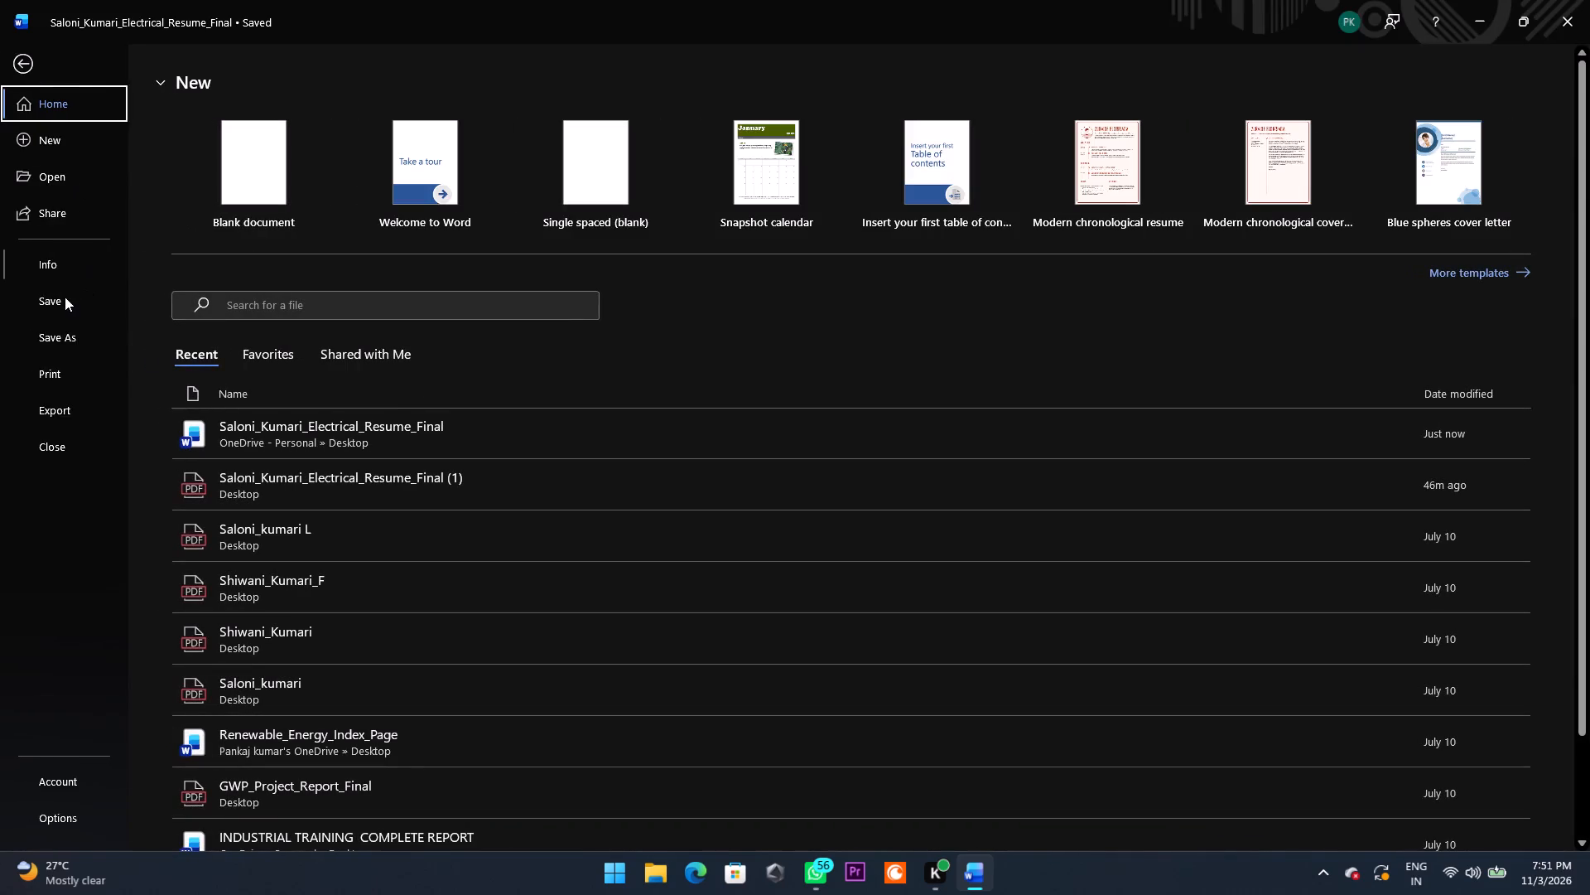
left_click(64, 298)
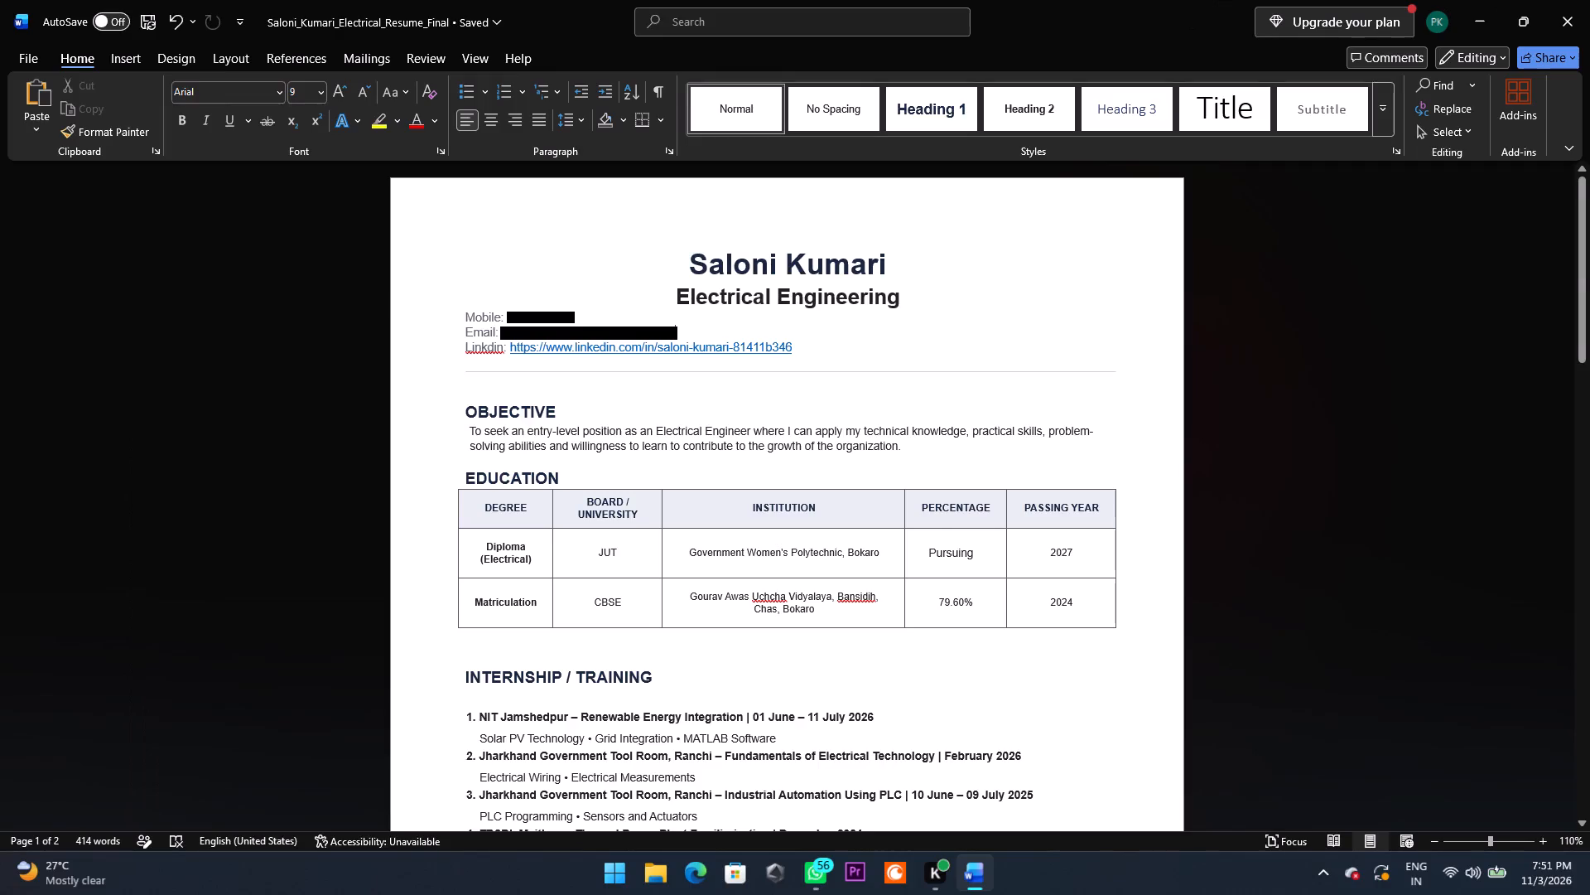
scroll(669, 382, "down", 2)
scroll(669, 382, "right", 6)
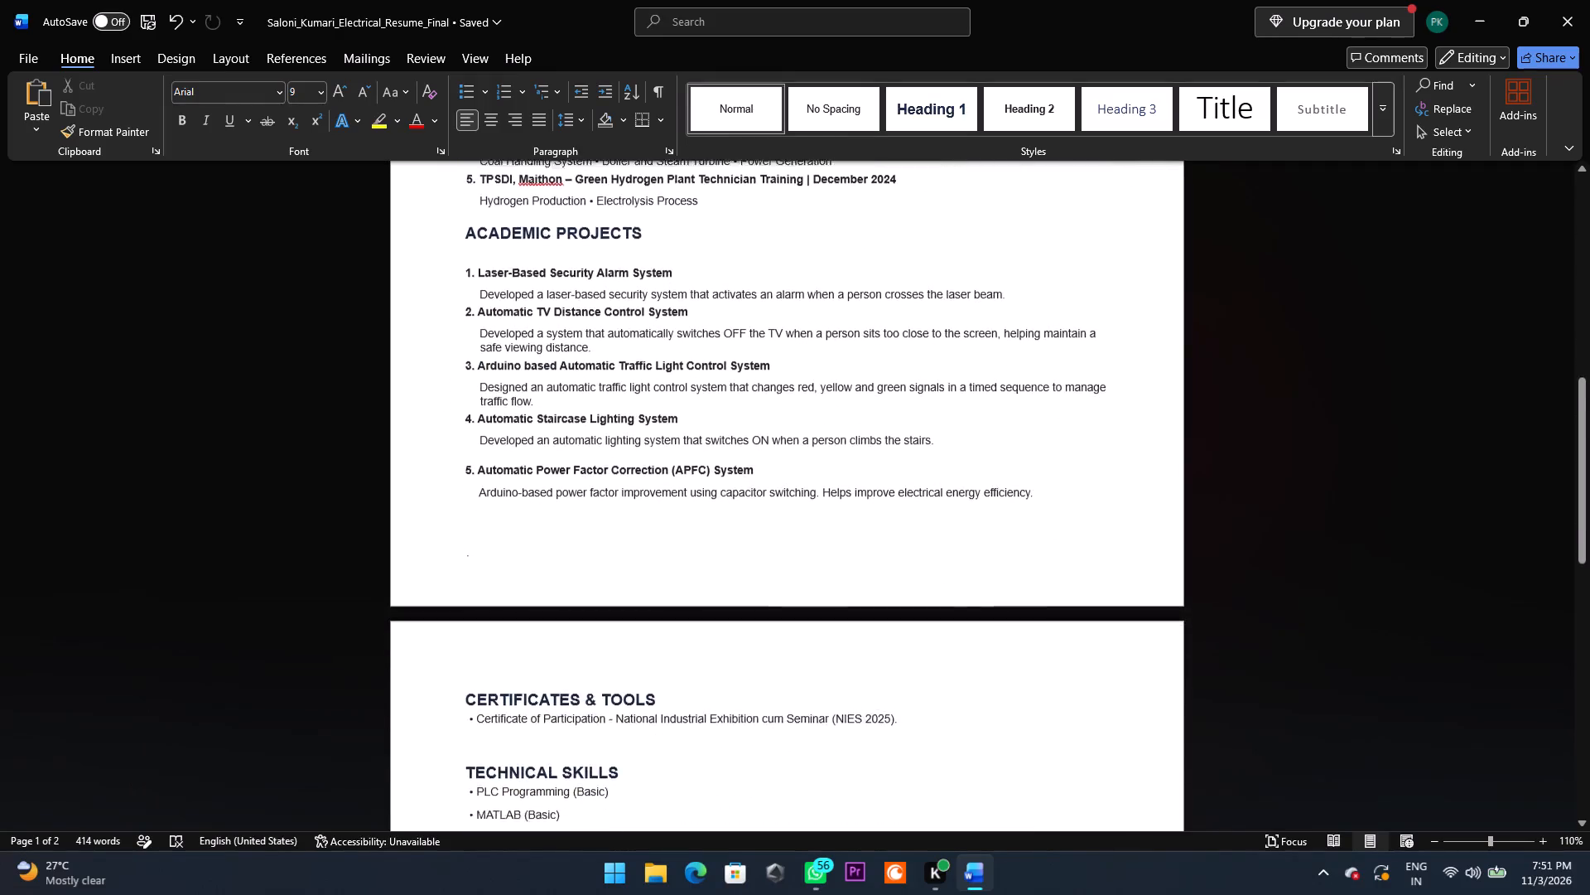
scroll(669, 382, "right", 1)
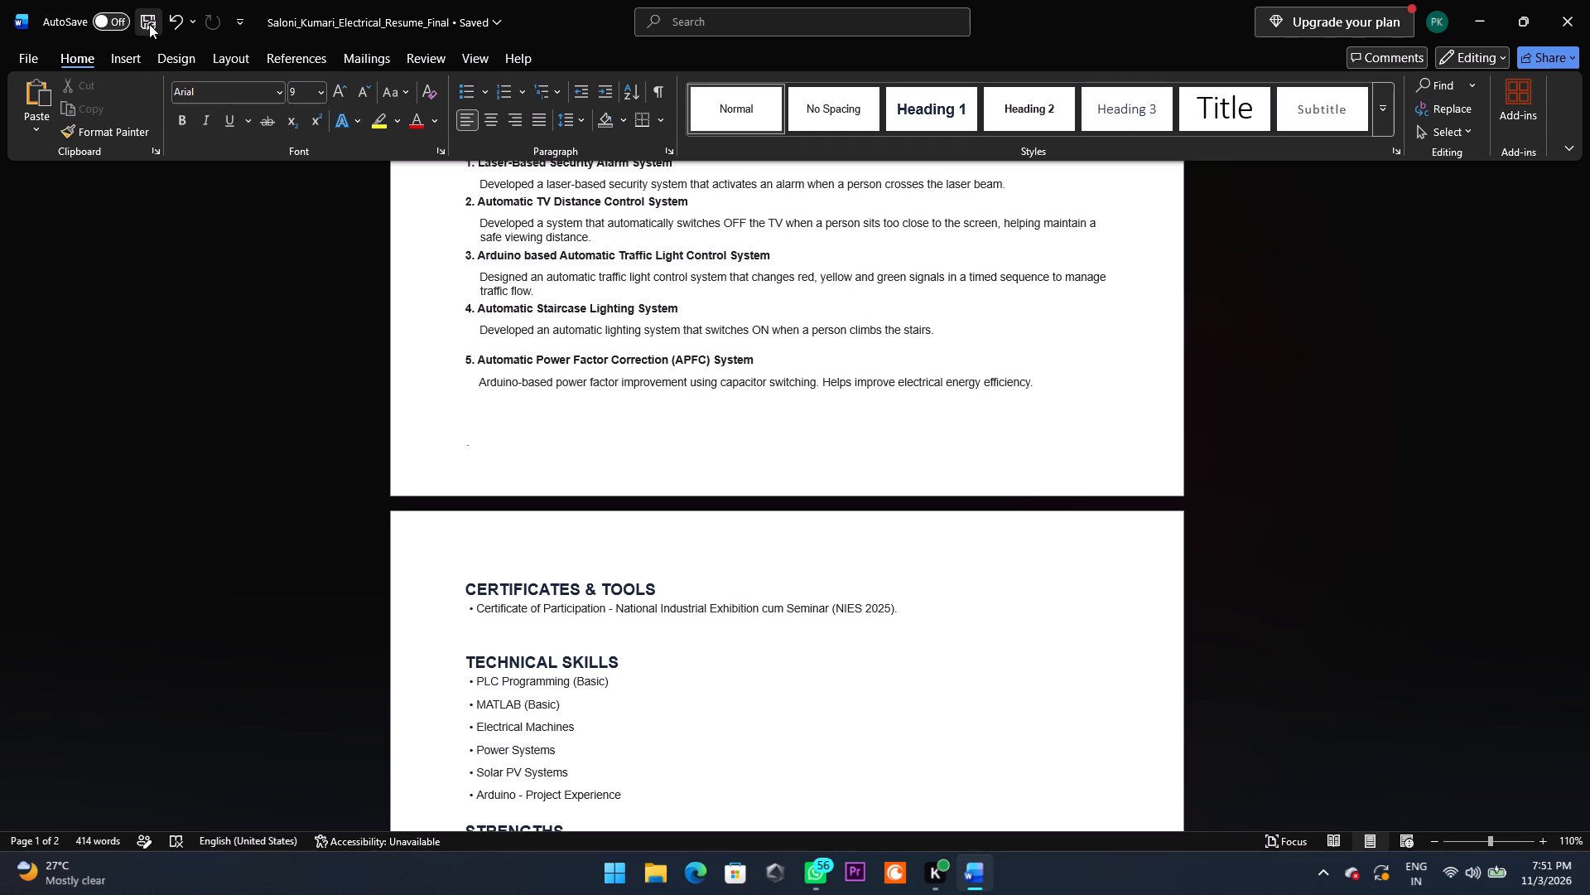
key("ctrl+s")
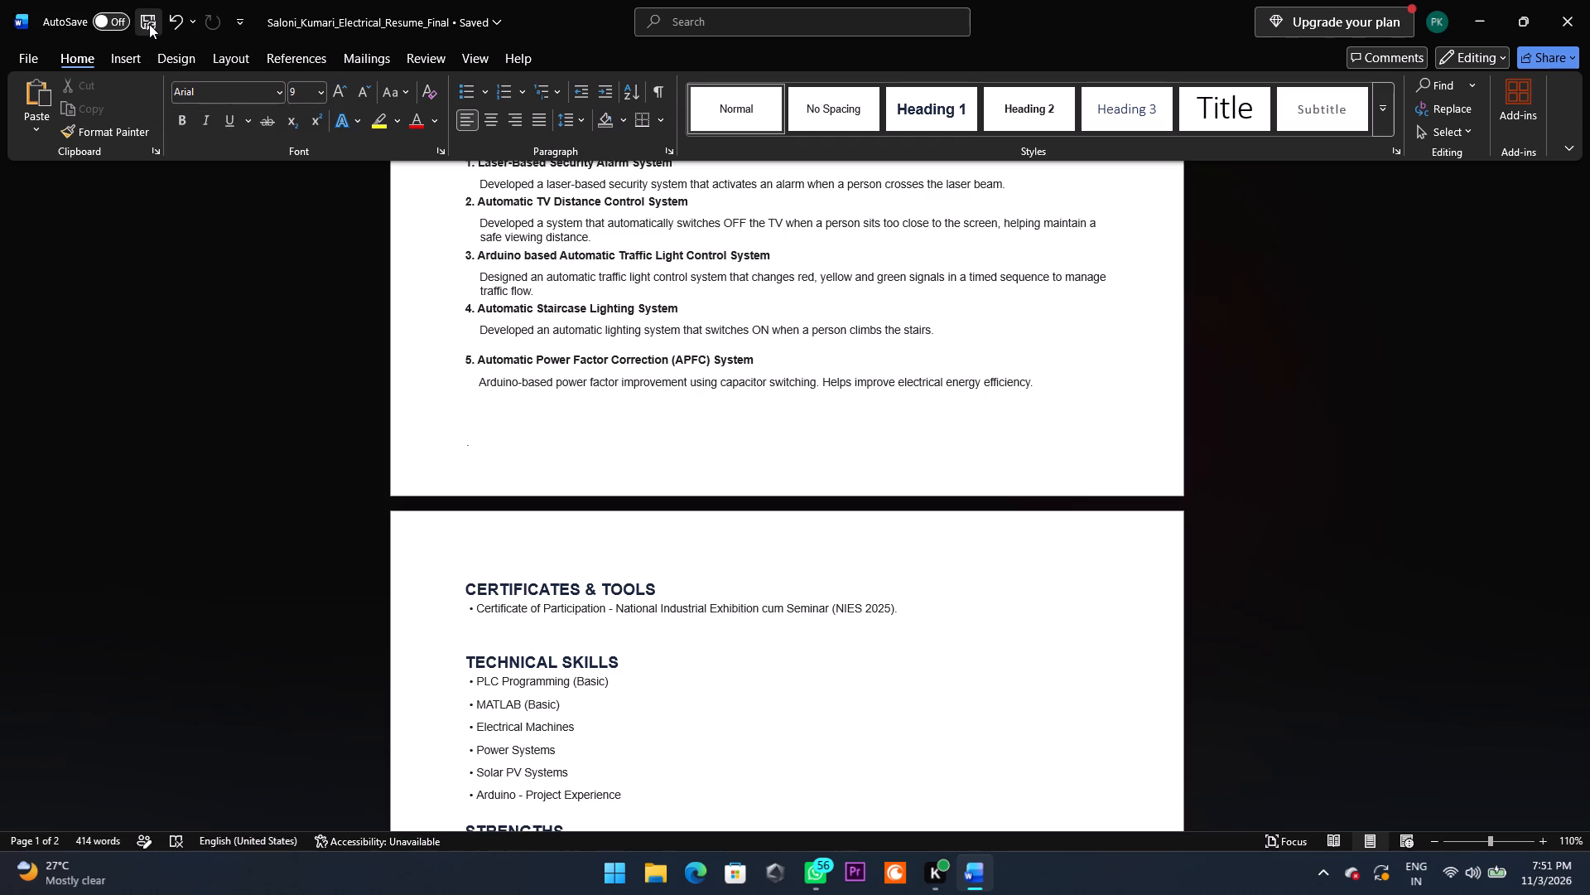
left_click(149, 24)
Turn AutoSave on and save the résumé once more.
left_click(108, 25)
key("ctrl+s")
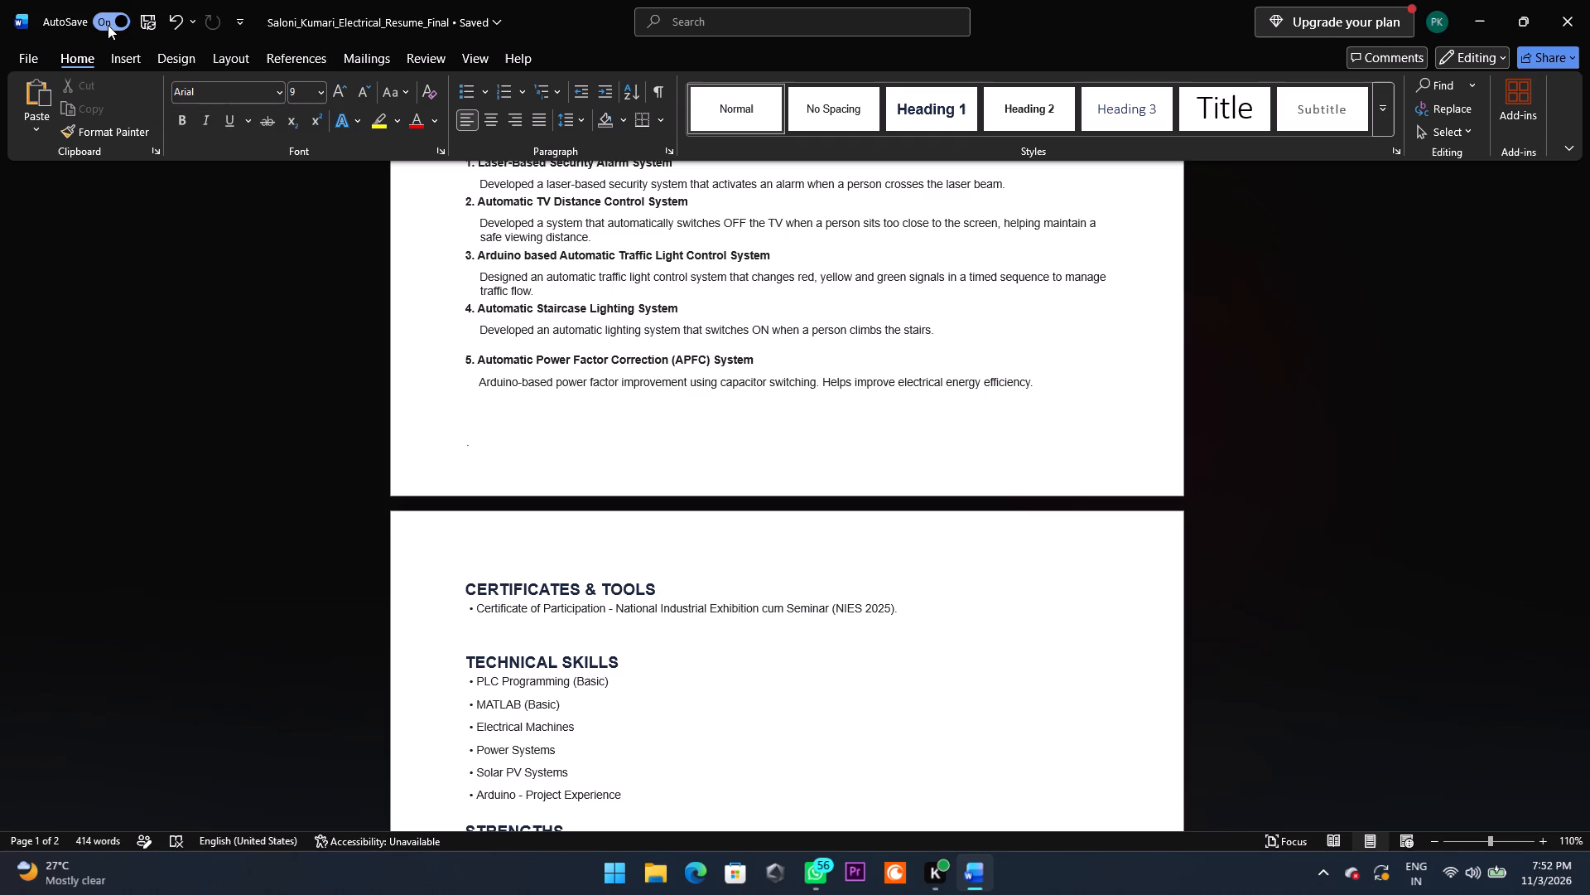
key("ctrl+s")
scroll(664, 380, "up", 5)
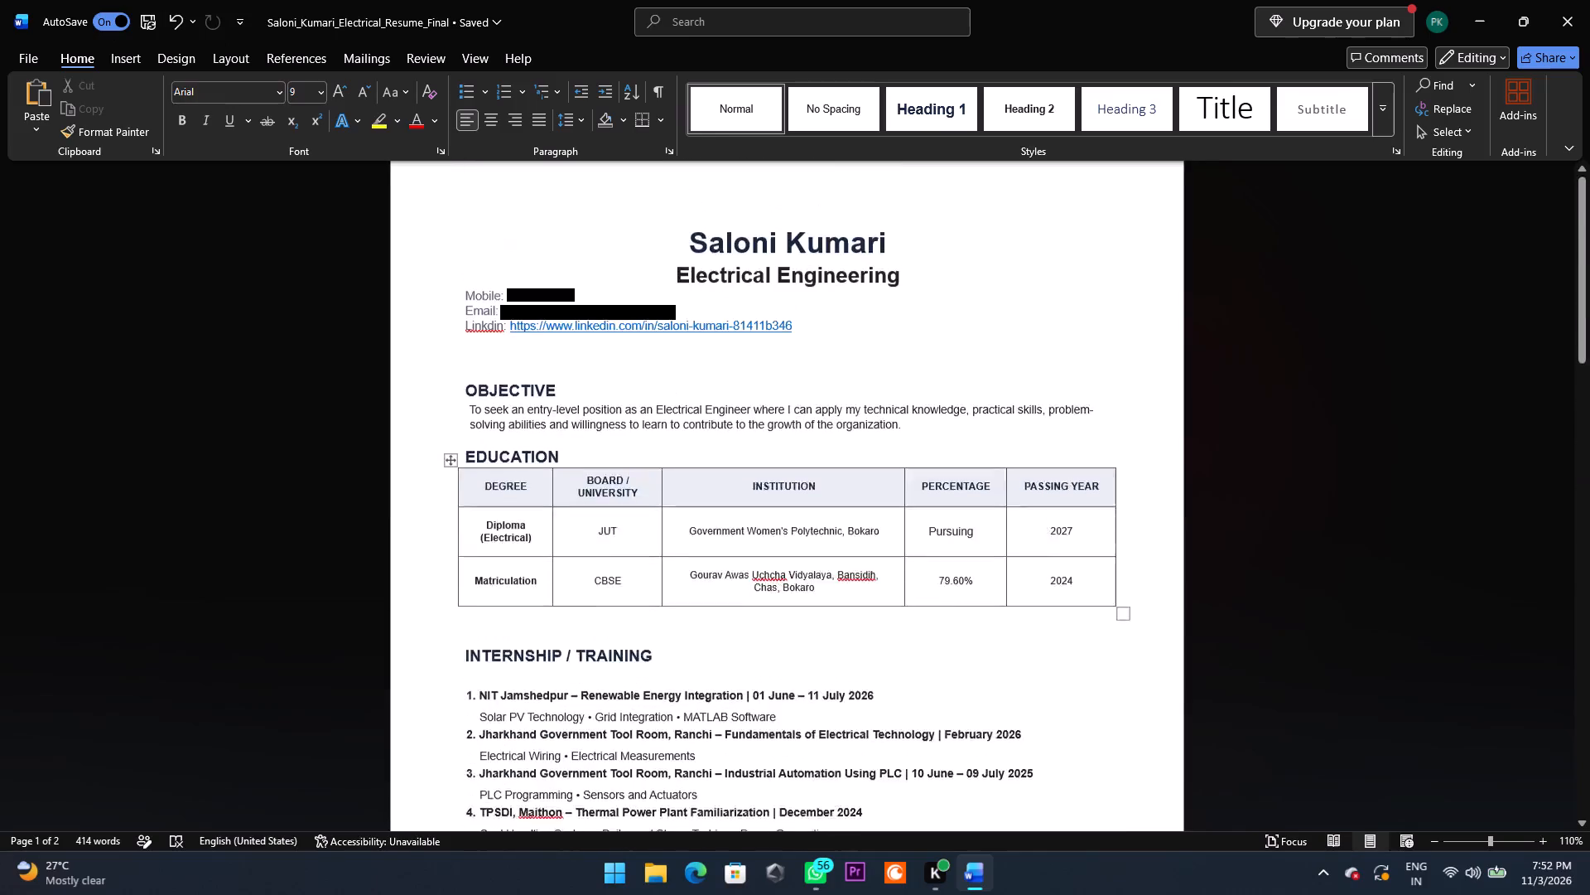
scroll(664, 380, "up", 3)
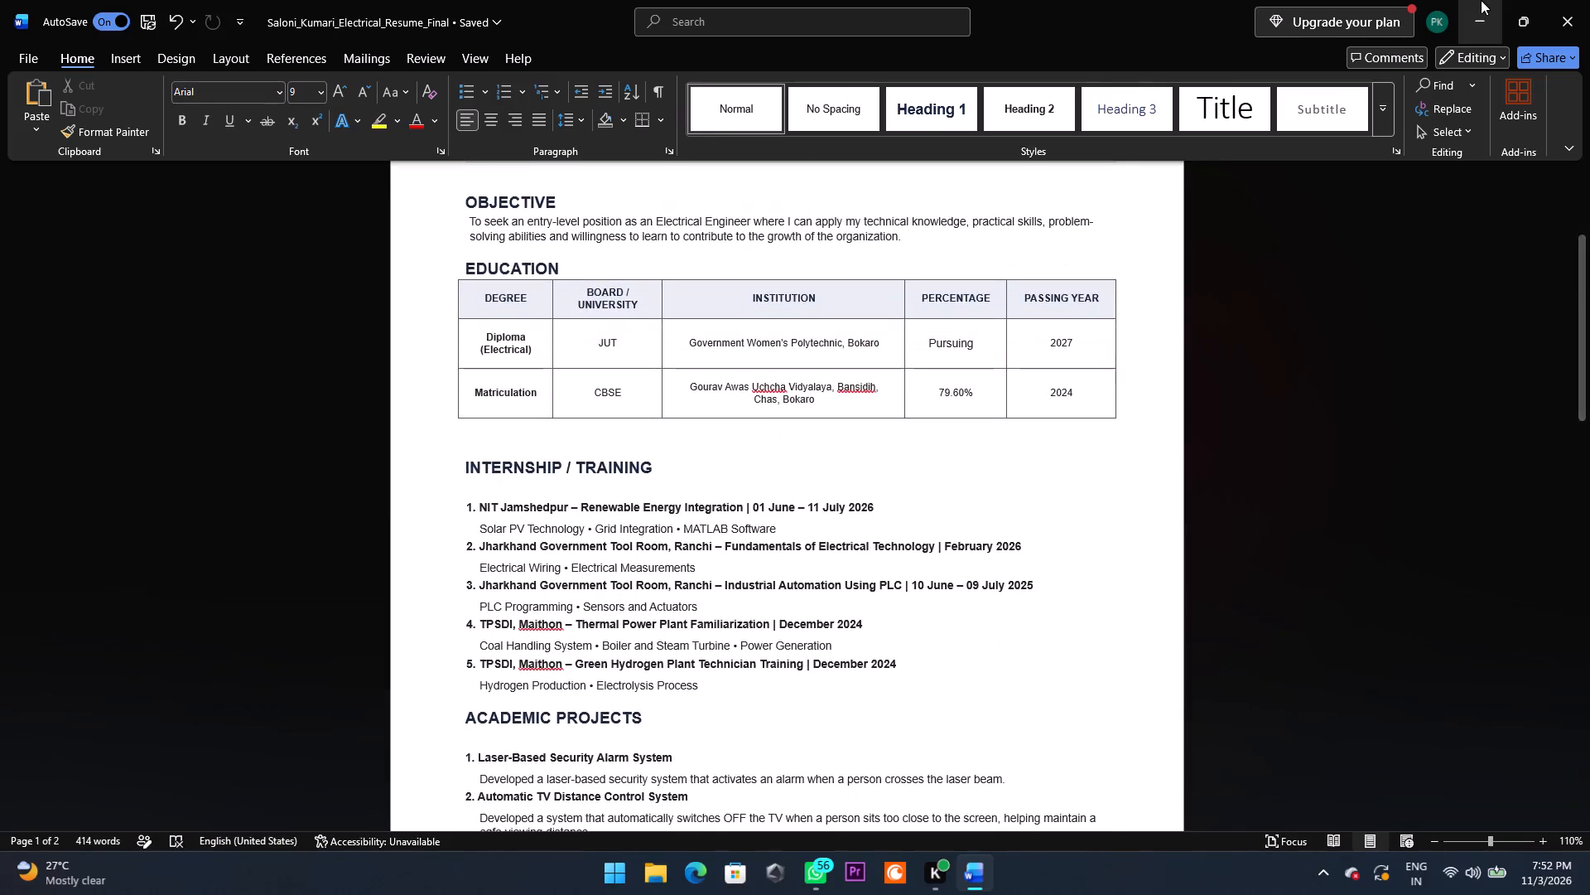
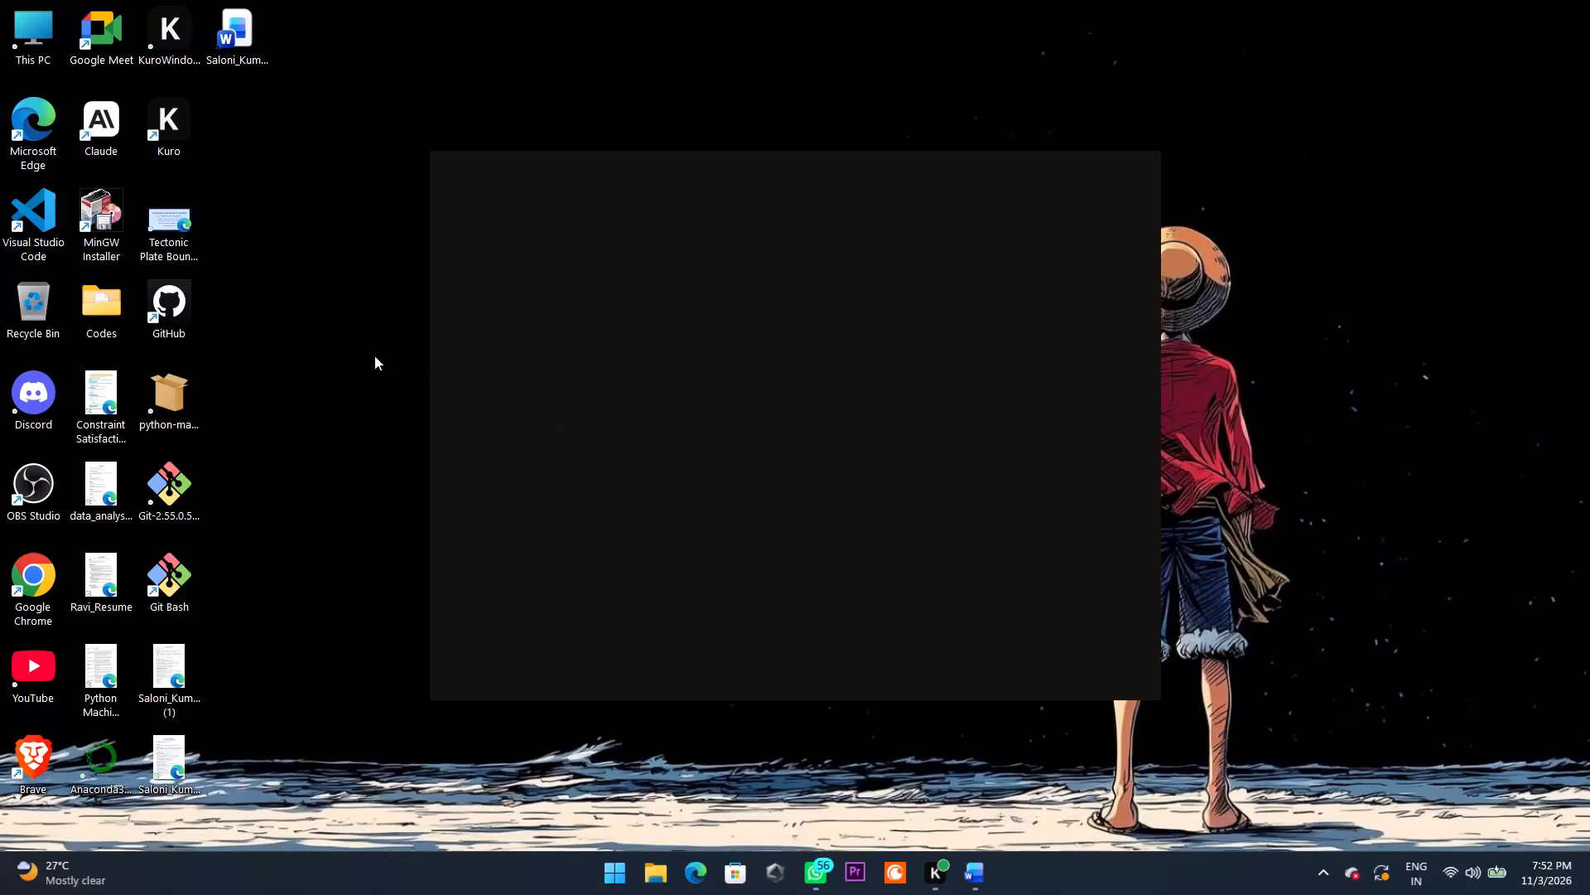
Reopen the résumé Word document from the Desktop.
right_click(238, 38)
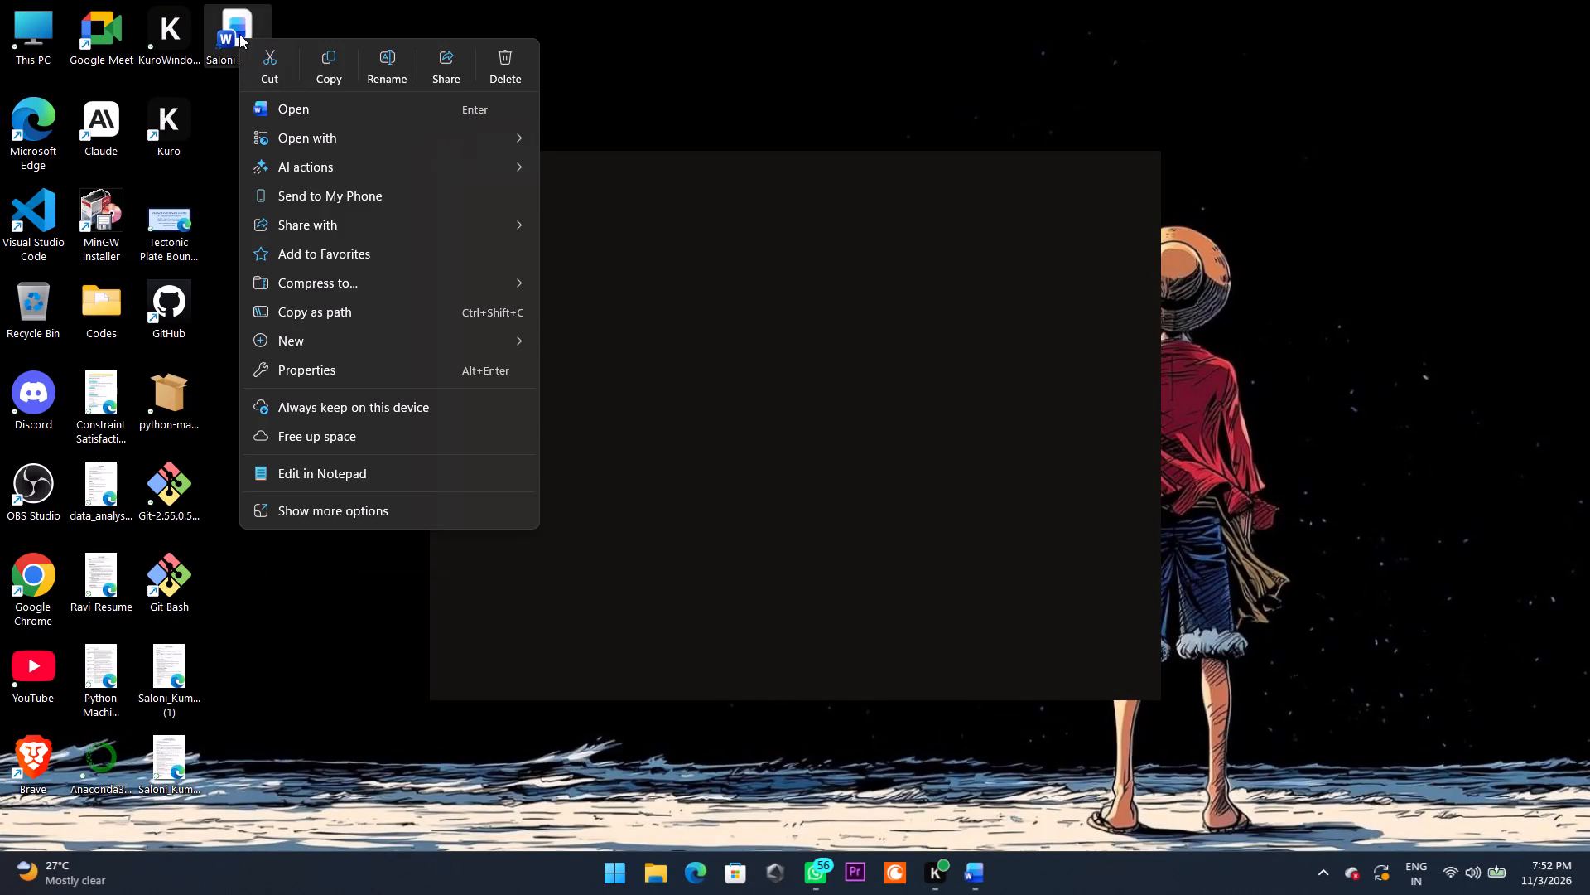
left_click(239, 34)
double_click(239, 34)
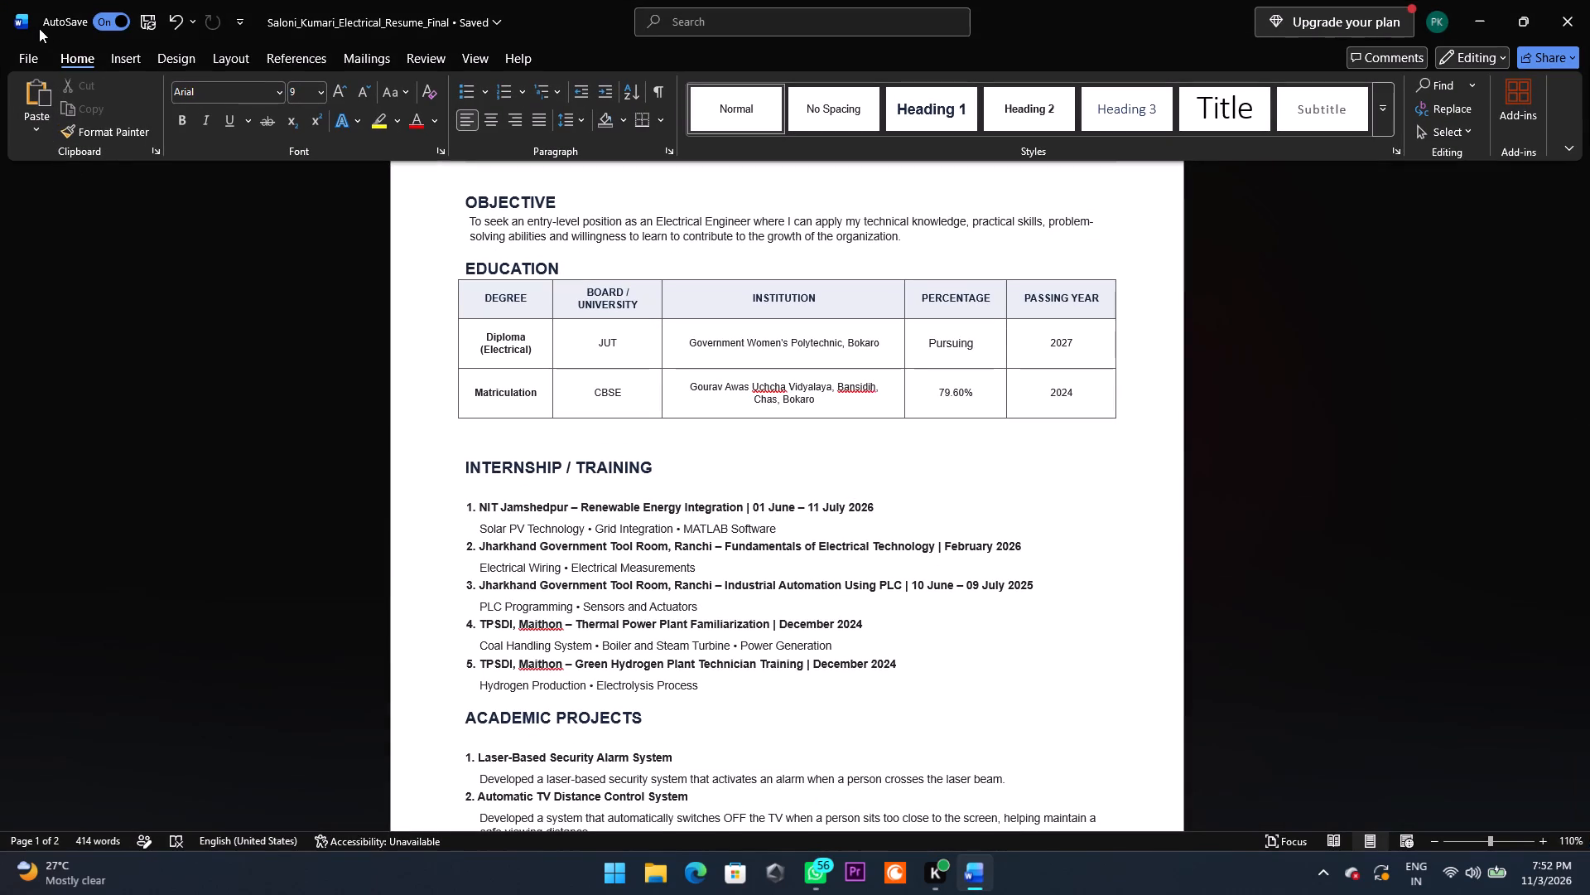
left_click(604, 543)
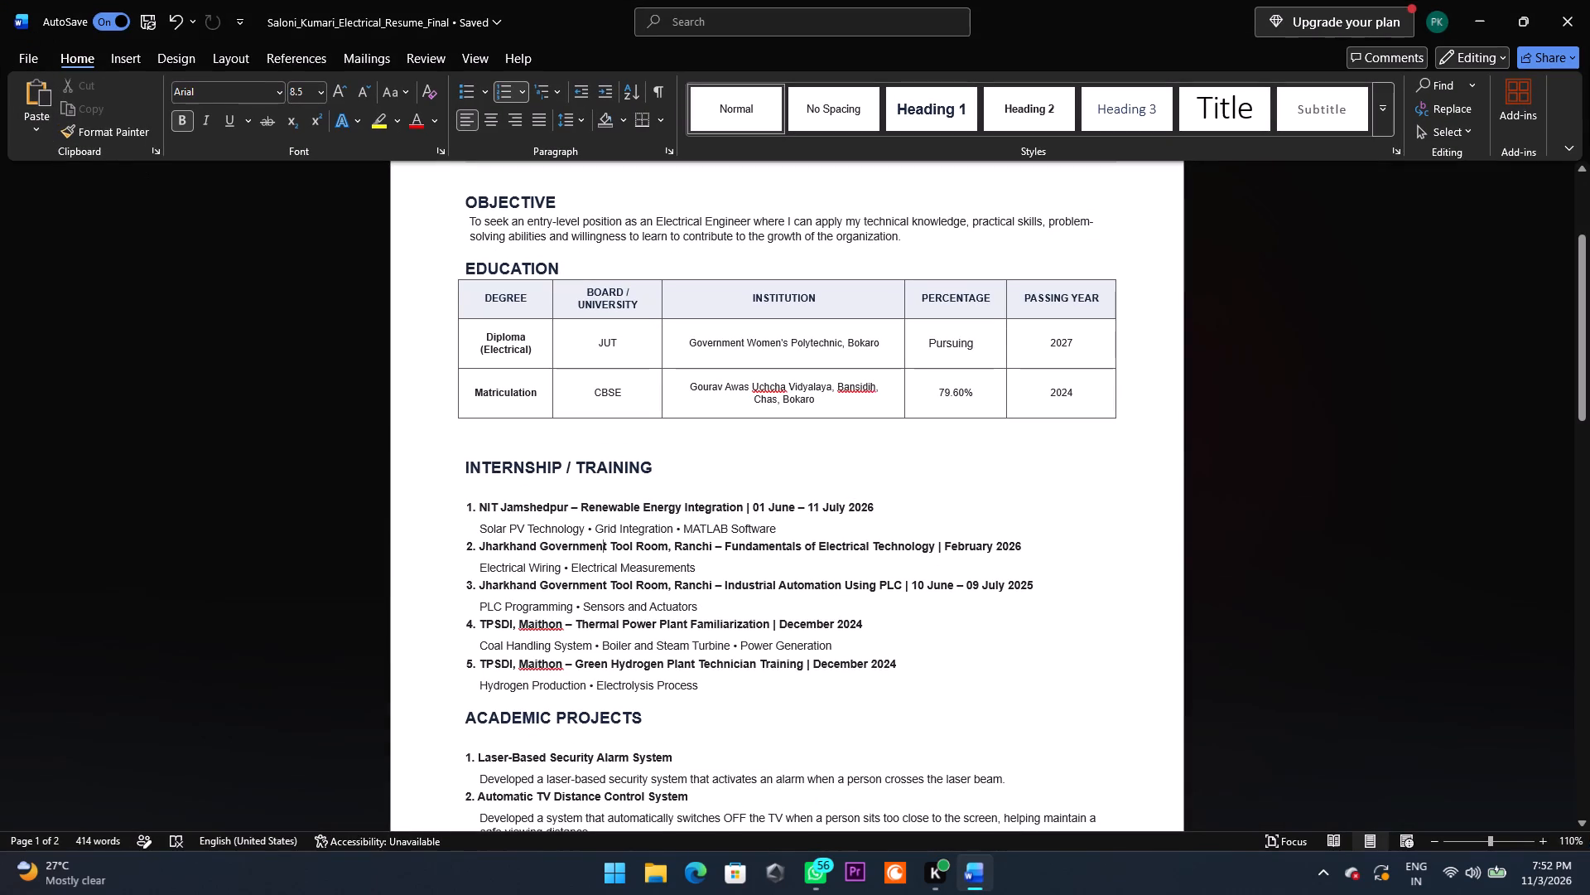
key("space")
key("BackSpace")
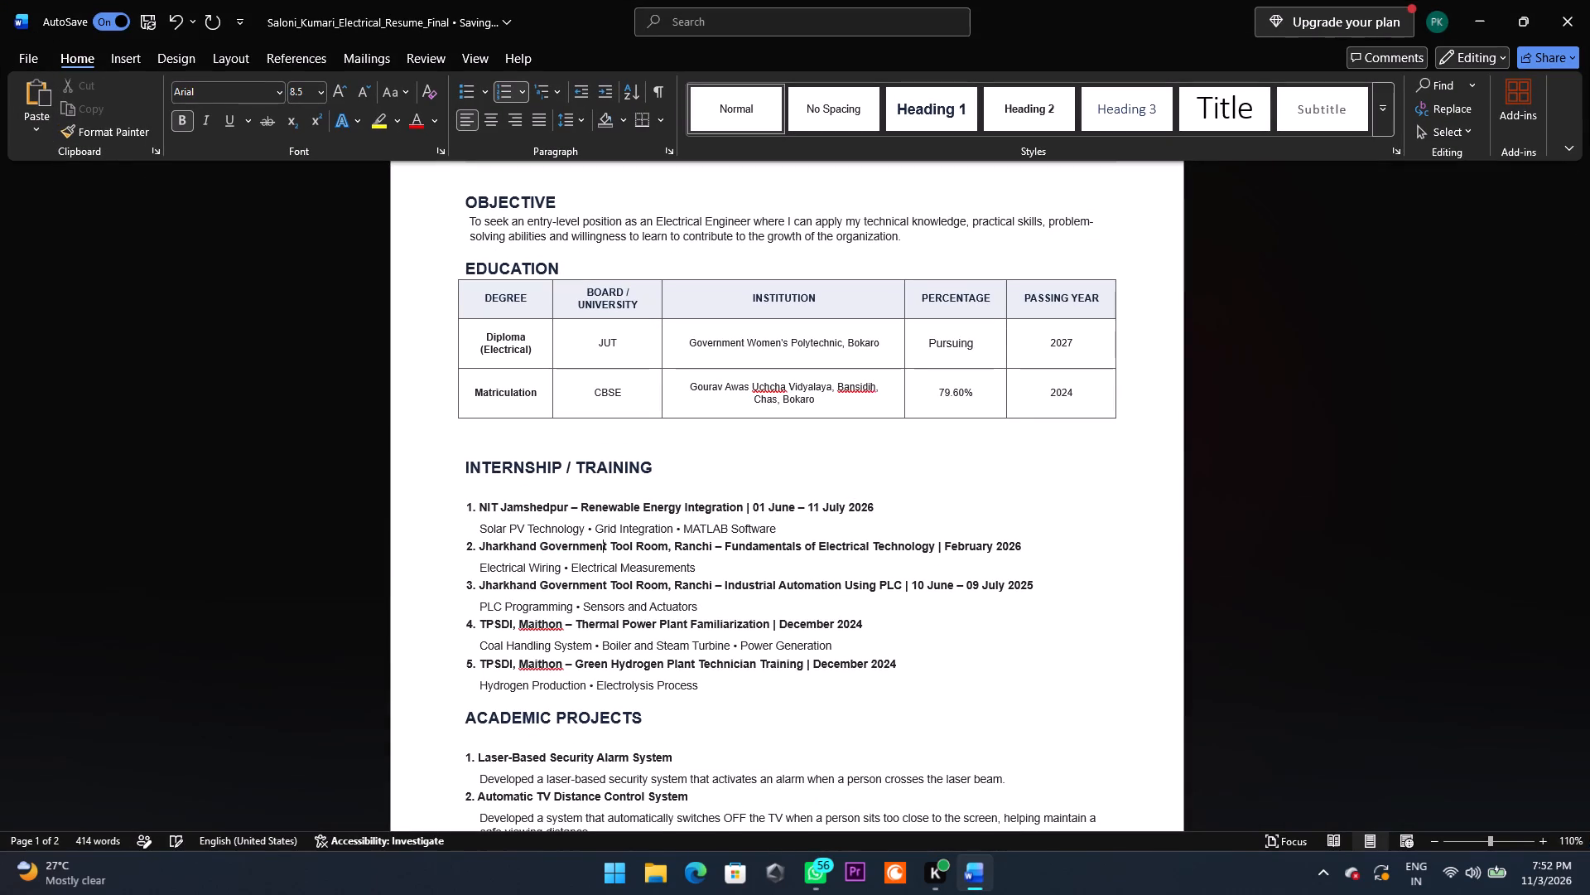
Save a copy of the résumé as a PDF on the Desktop, keeping the same file name.
left_click(29, 53)
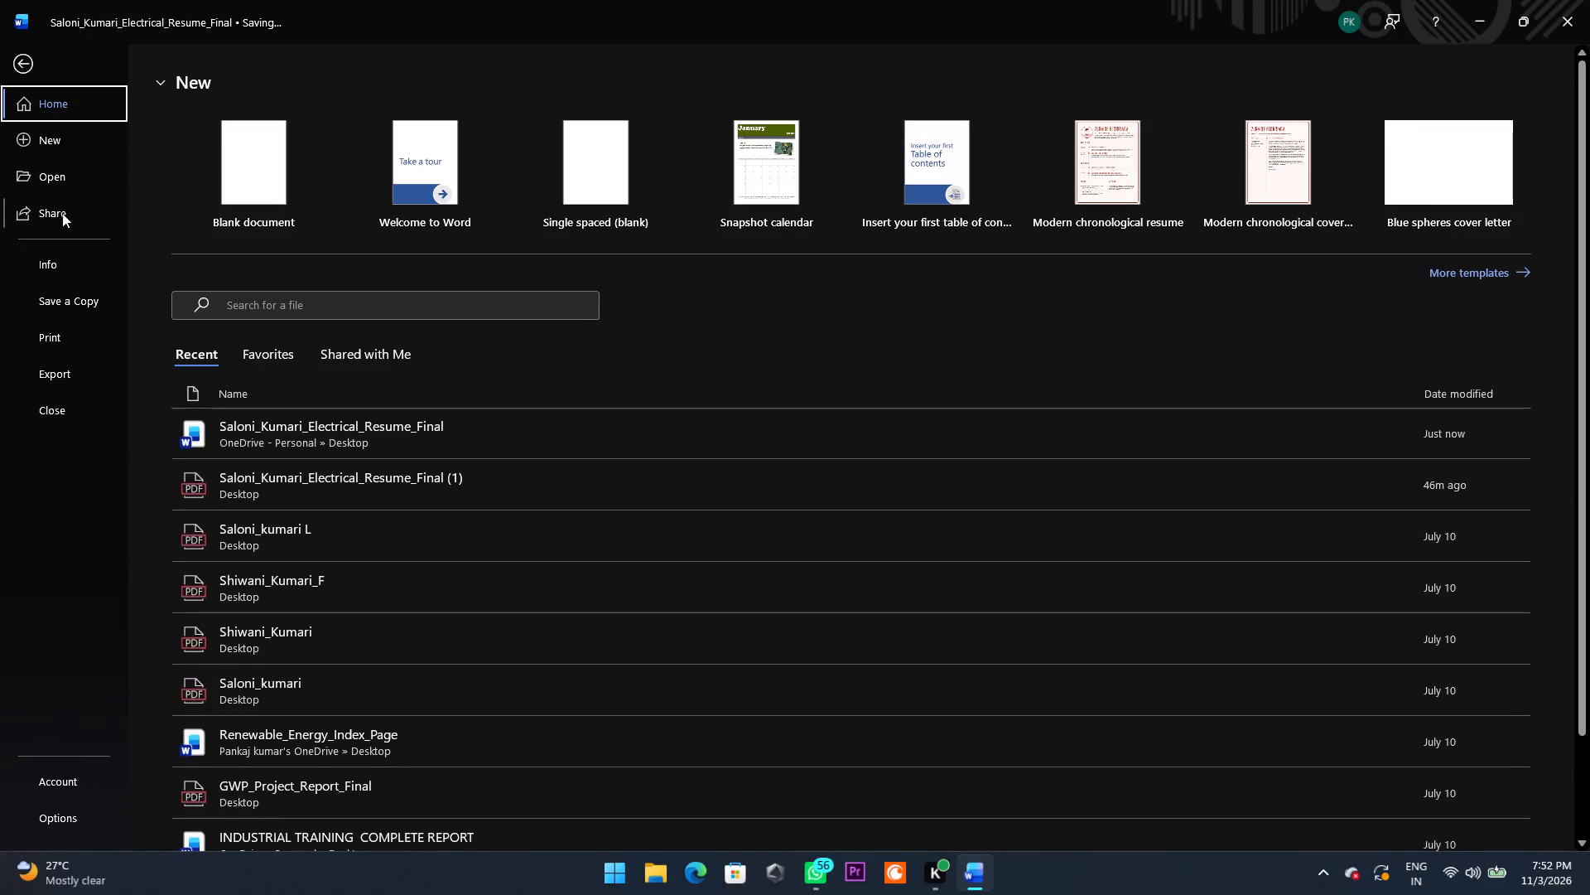
left_click(89, 295)
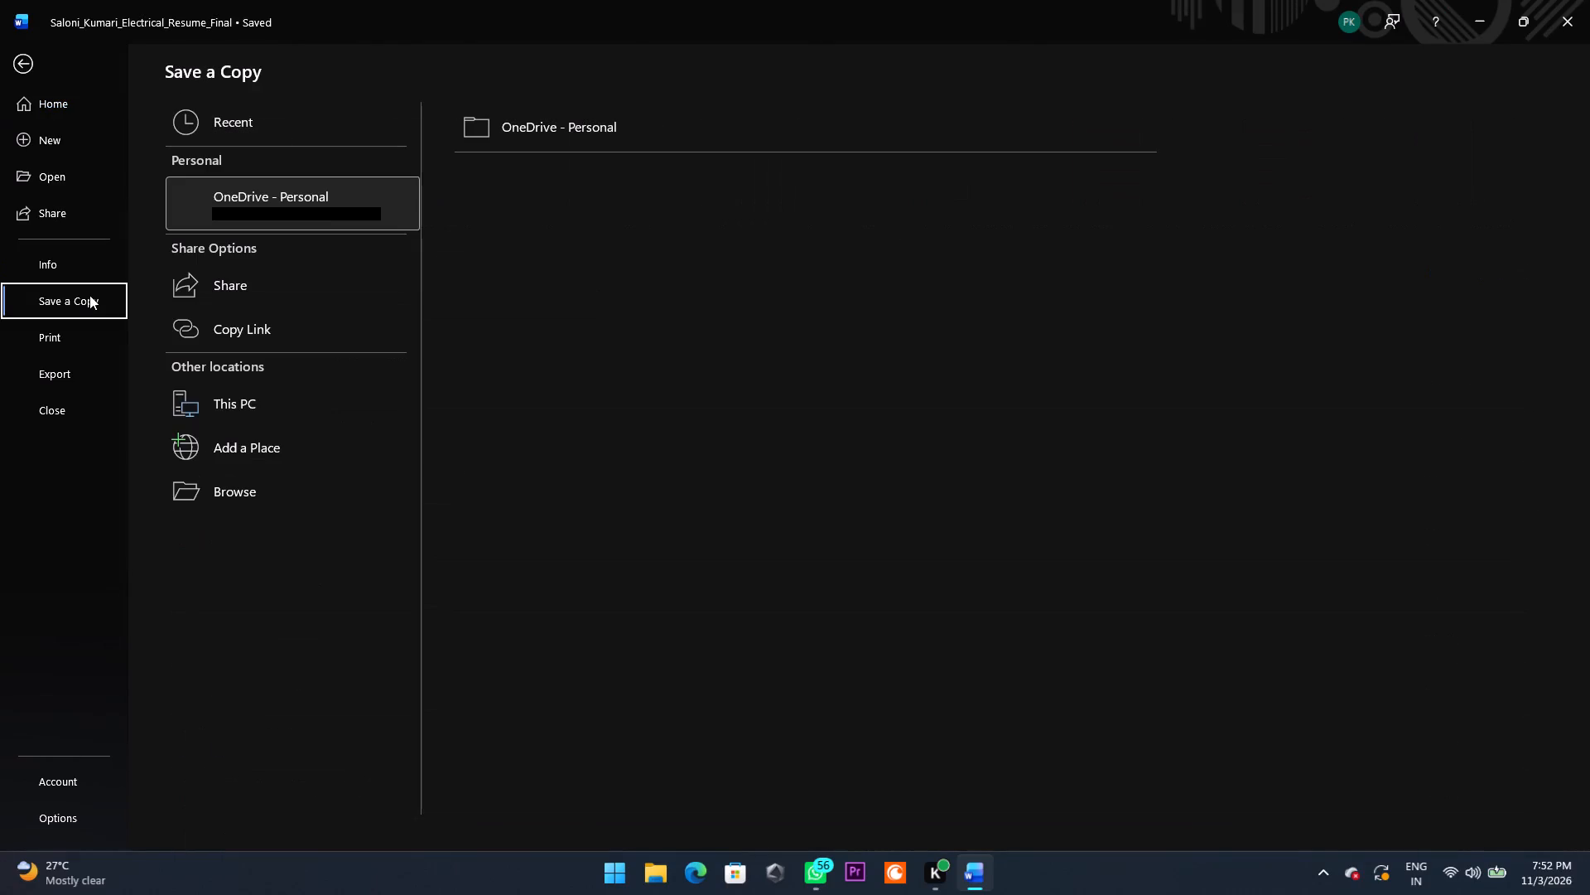
left_click(260, 409)
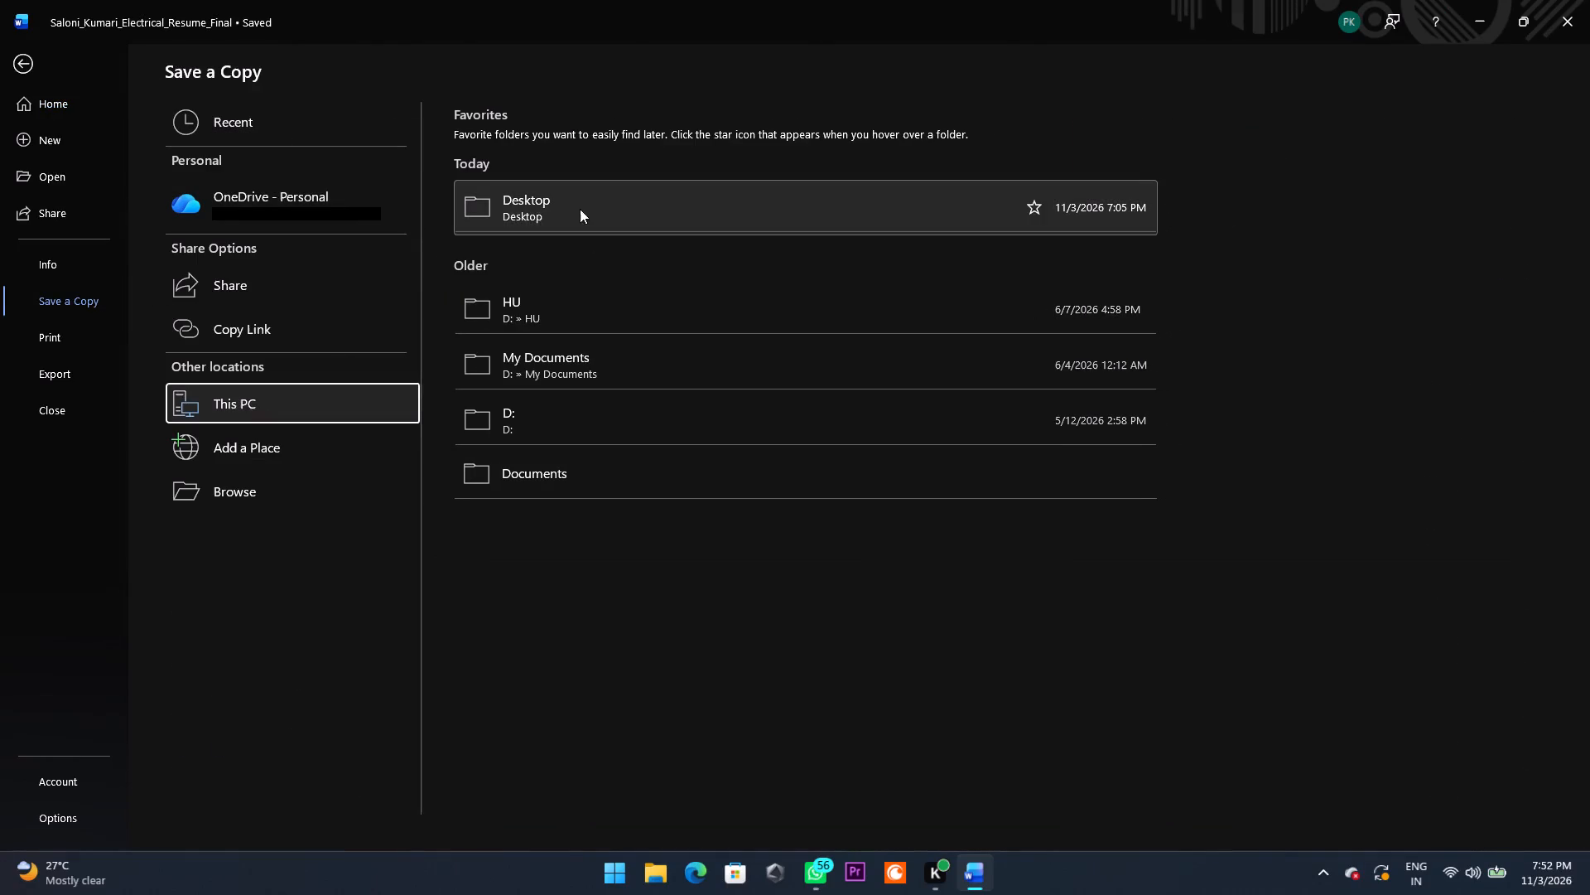
left_click(580, 209)
left_click(370, 337)
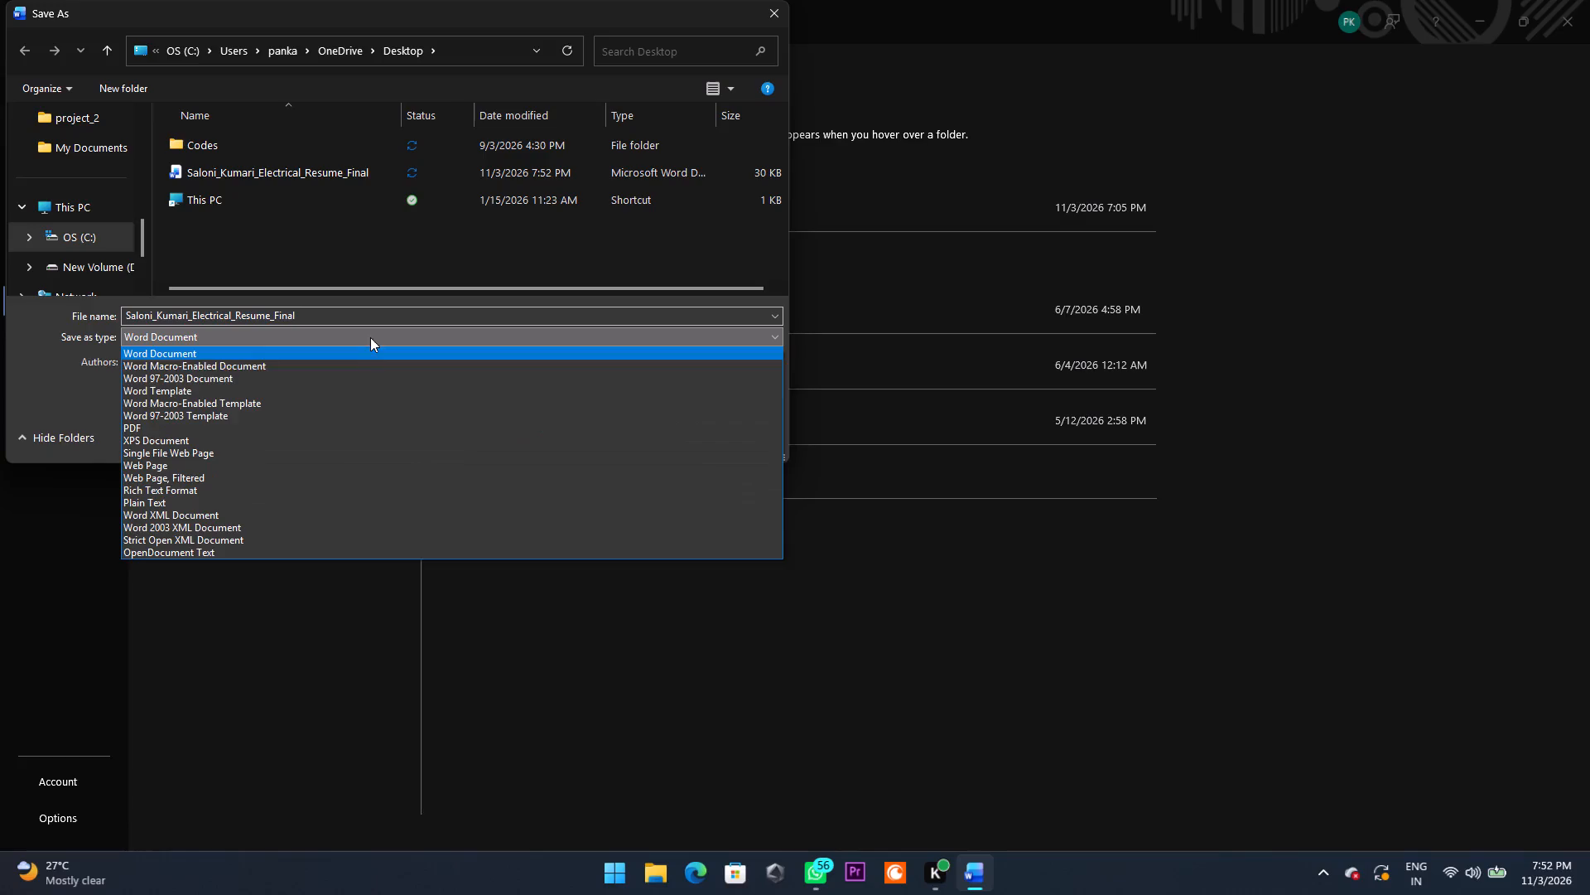
left_click(354, 431)
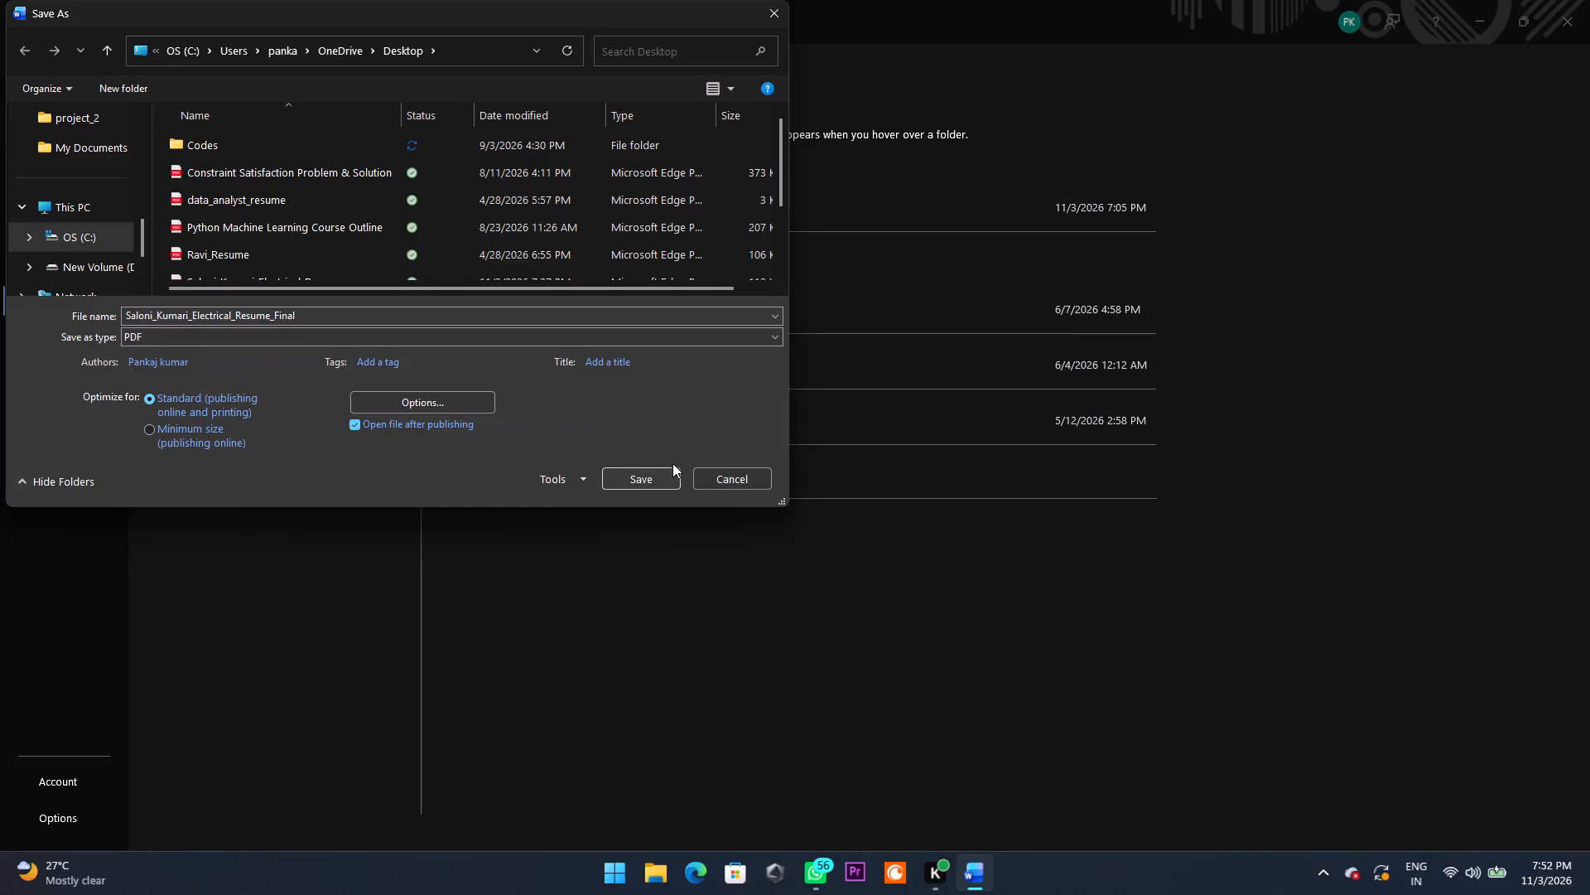
left_click(663, 479)
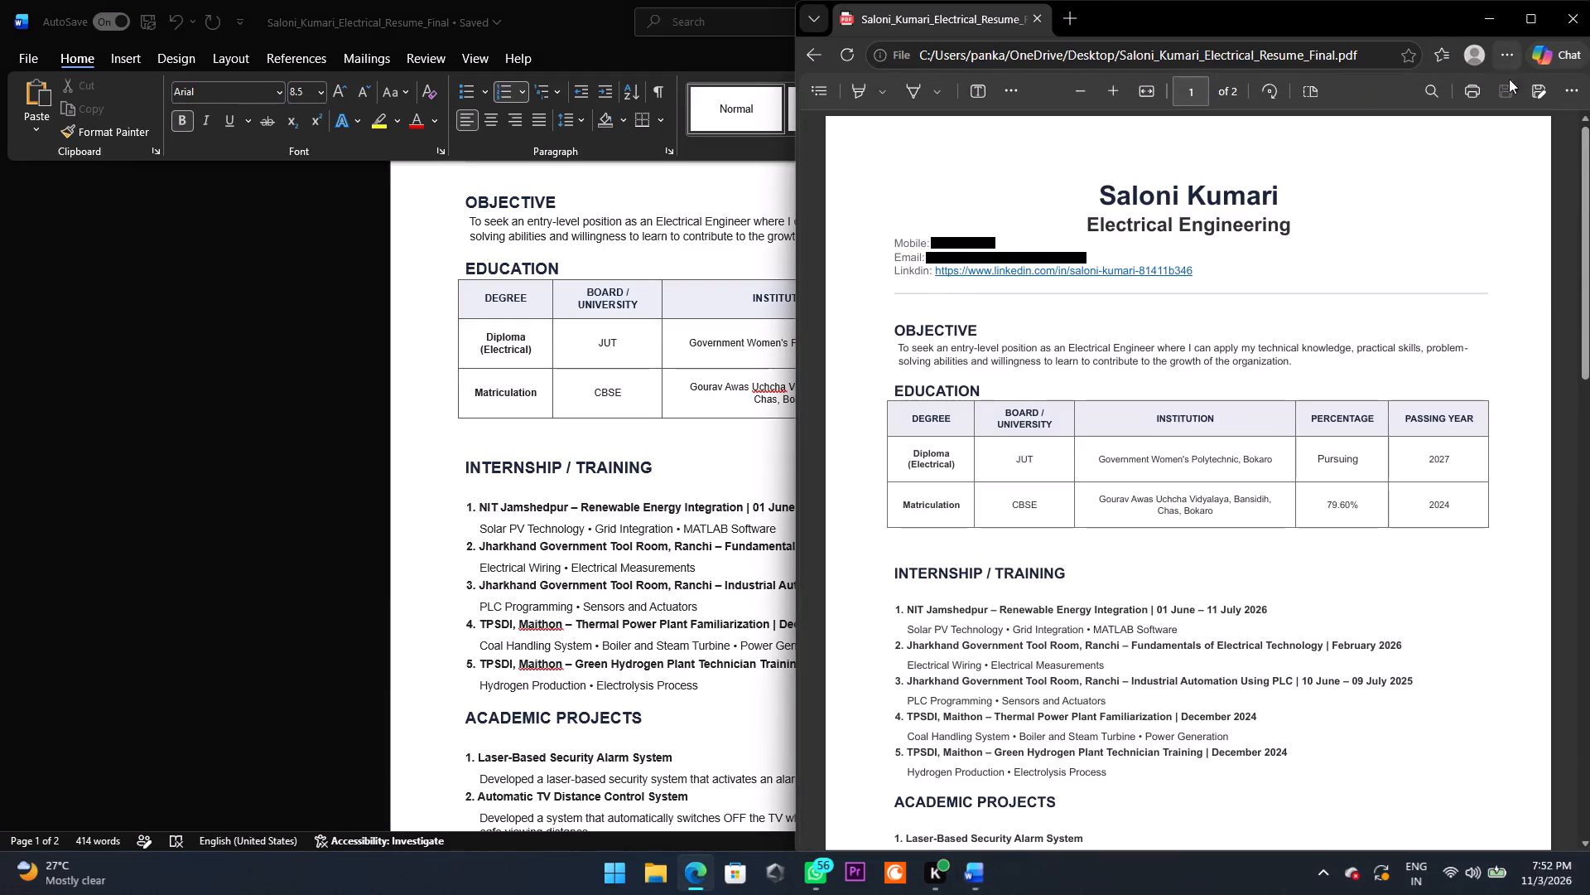
Look through both pages of the exported résumé PDF in Edge, close it and return to Word.
scroll(1328, 485, "down", 3)
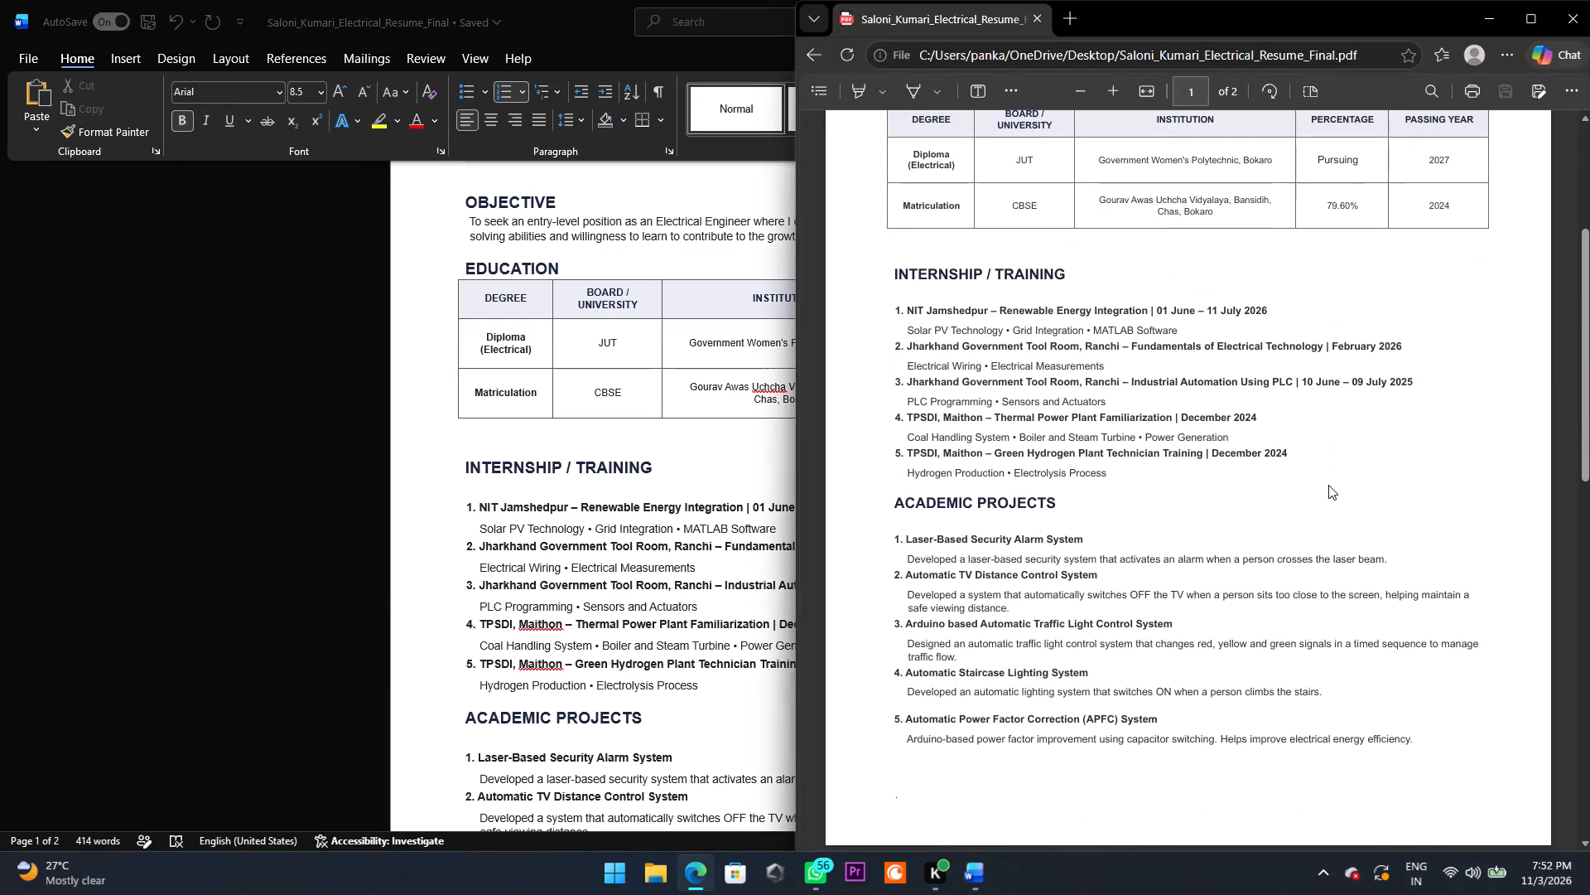
scroll(1328, 485, "down", 3)
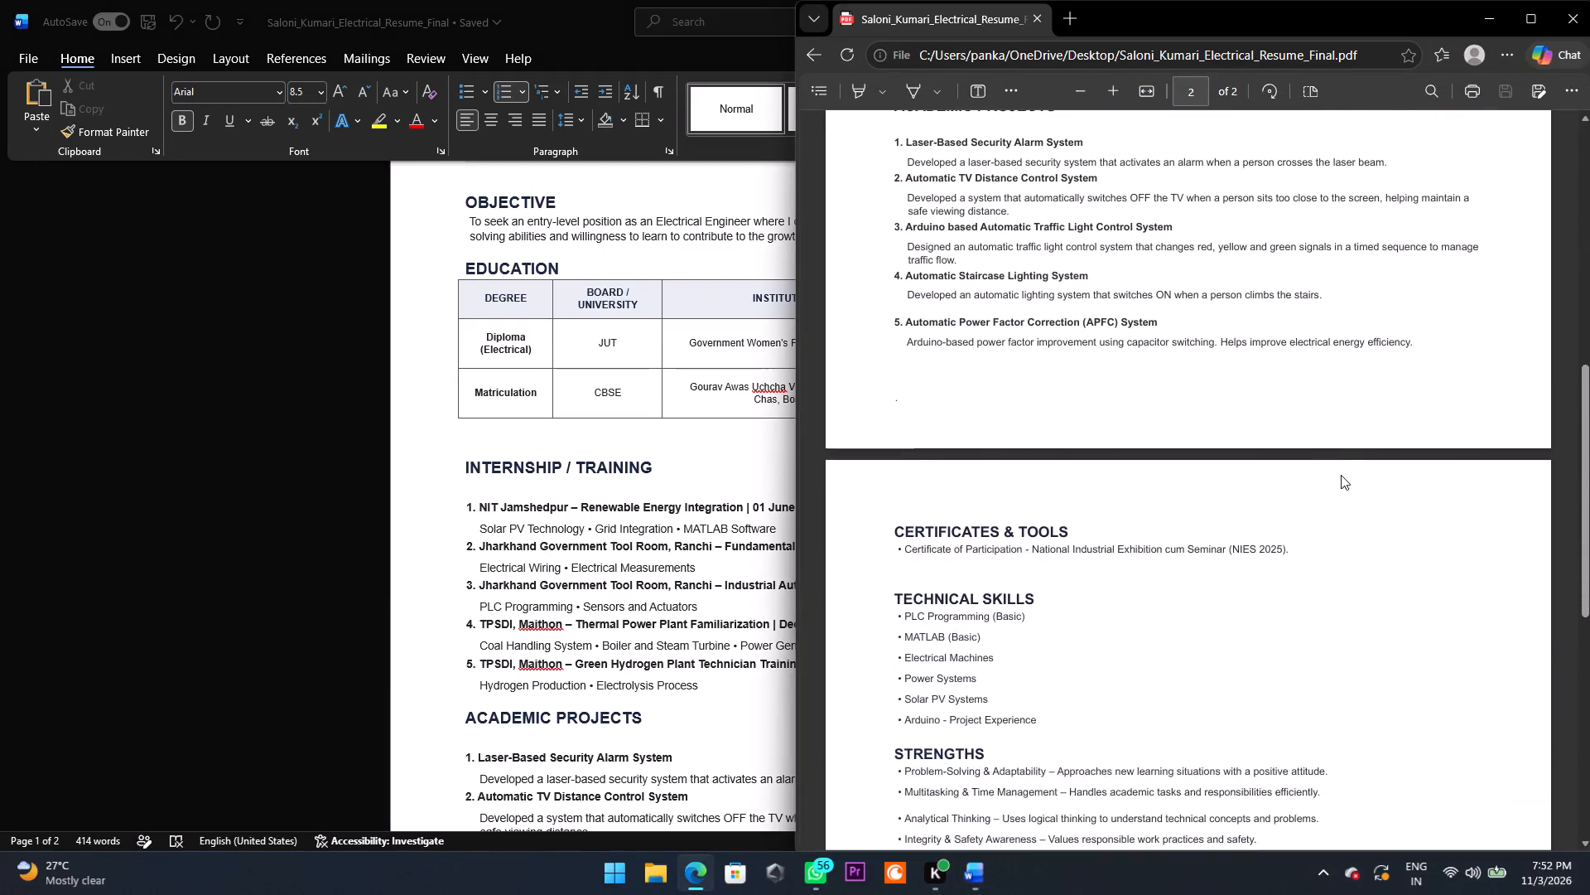
scroll(1341, 475, "down", 1)
scroll(1341, 475, "right", 1)
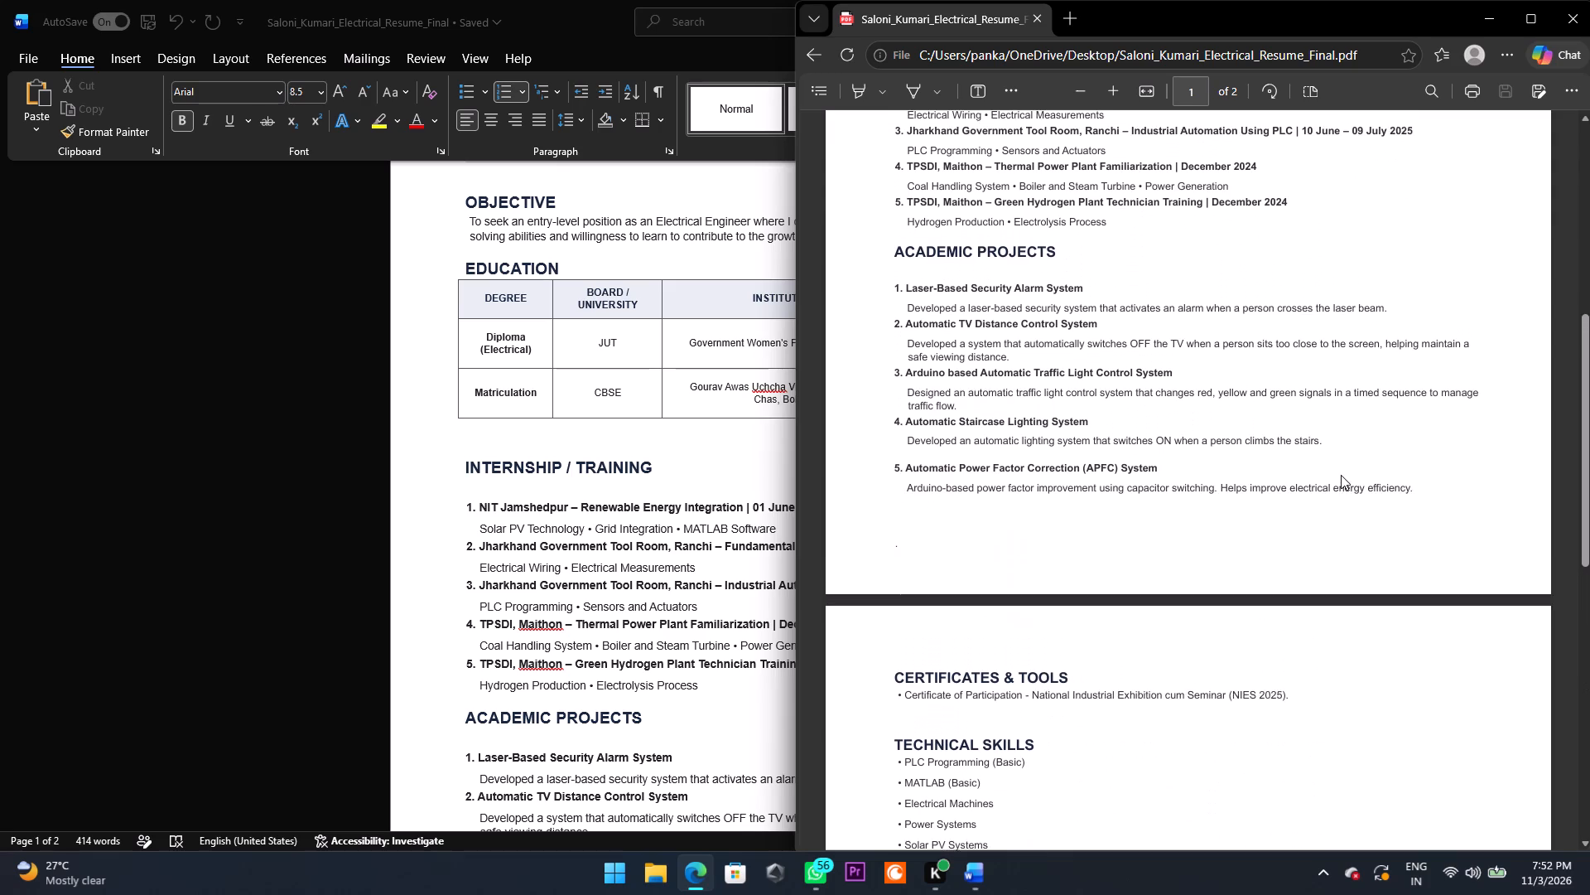
left_click(1573, 25)
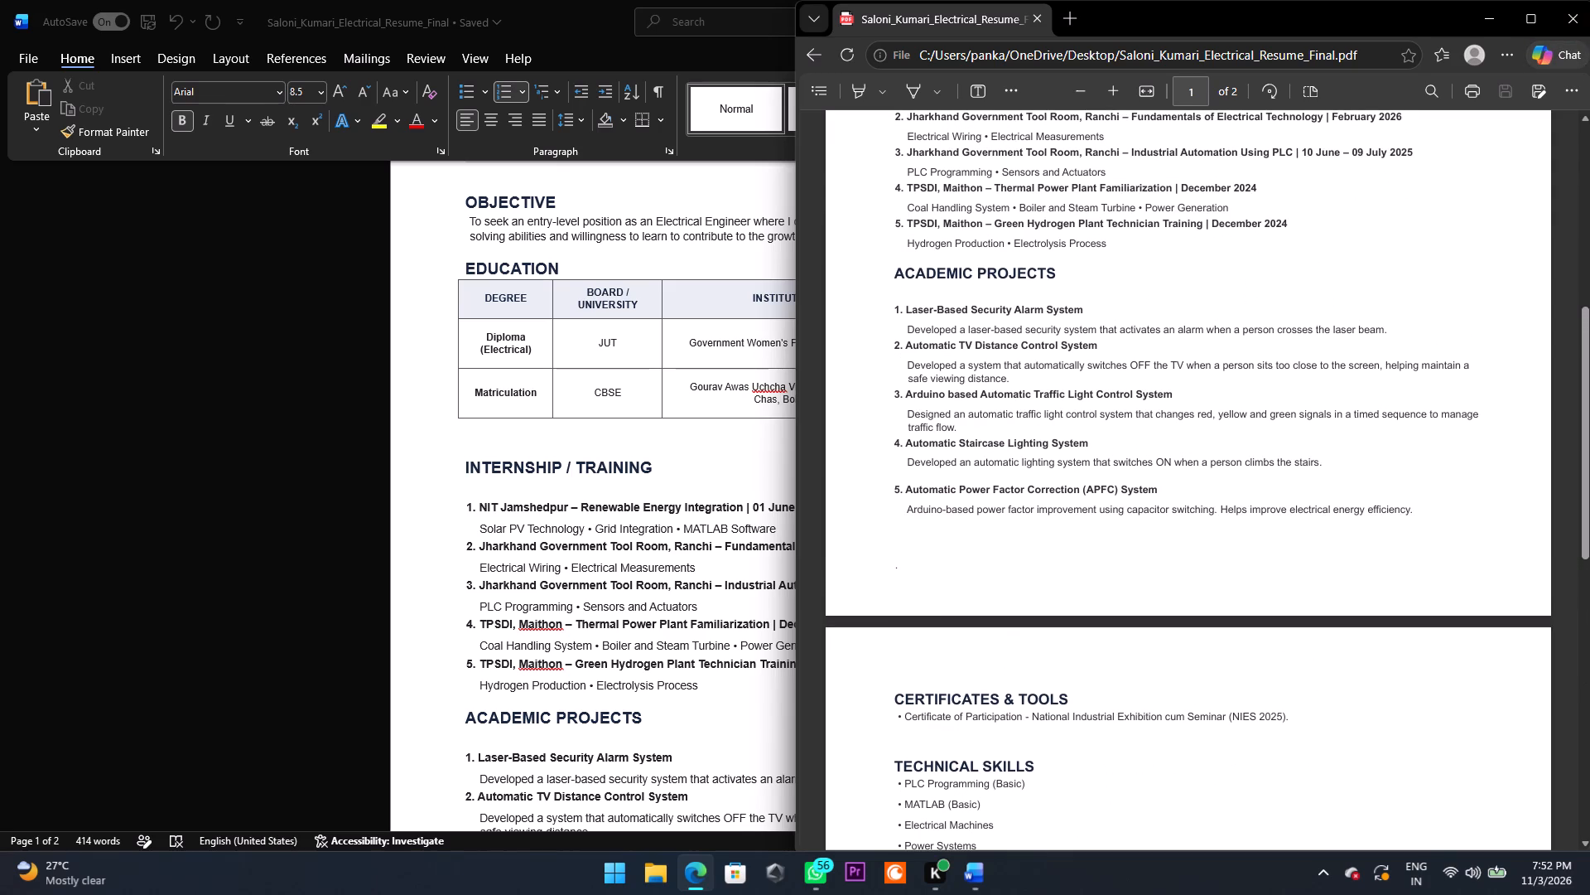
left_click(1562, 22)
Delete the stray dot and blank lines between the Automatic Power Factor Correction project and the CERTIFICATES & TOOLS heading.
scroll(925, 574, "down", 4)
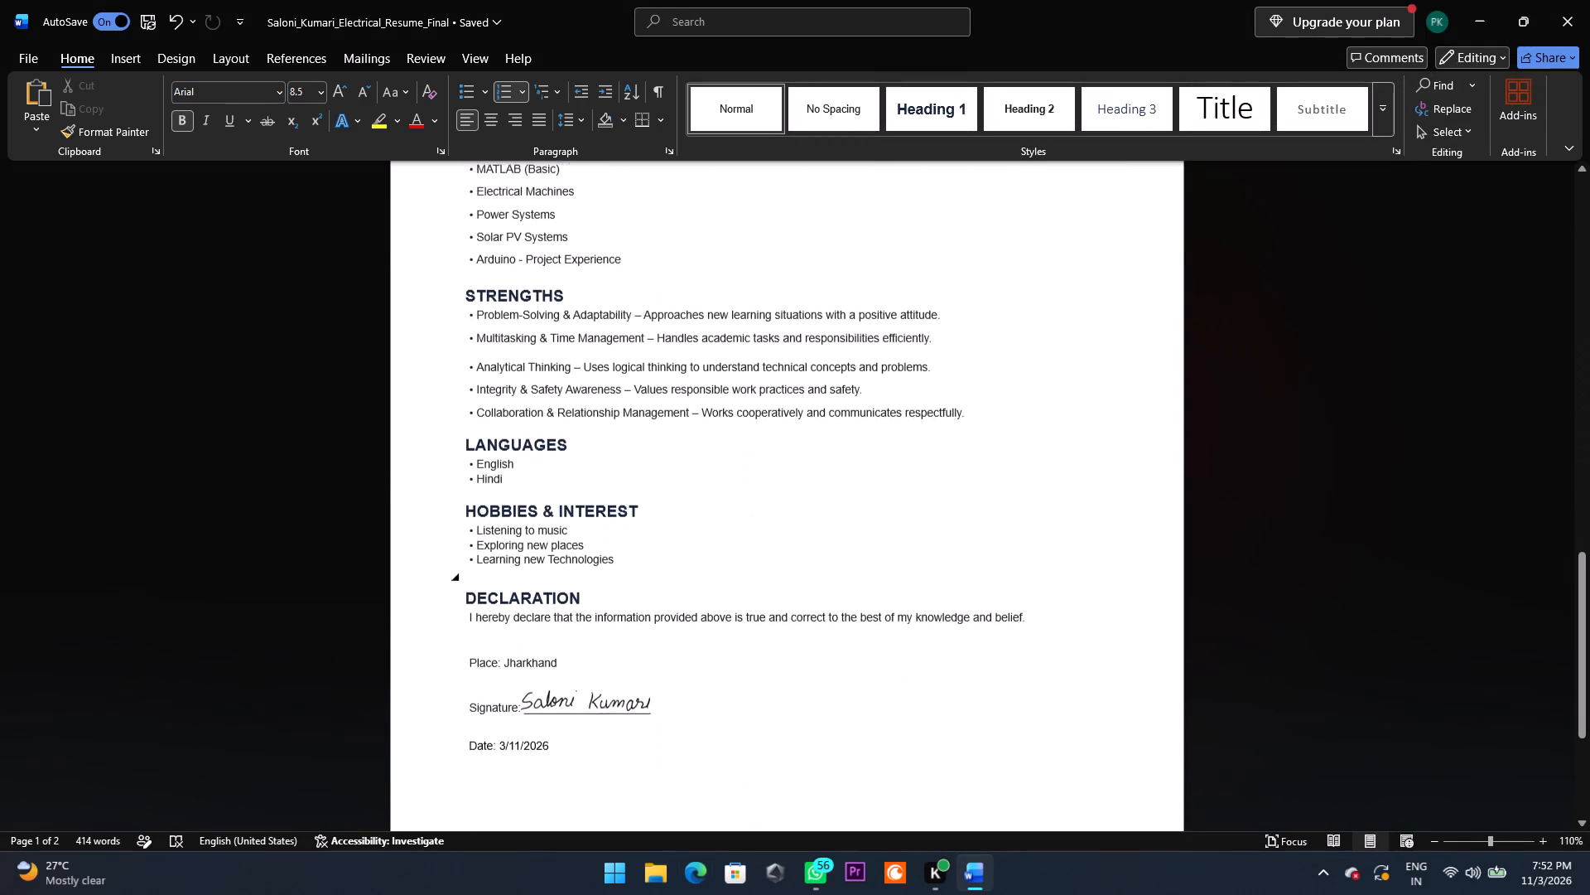
scroll(566, 409, "up", 4)
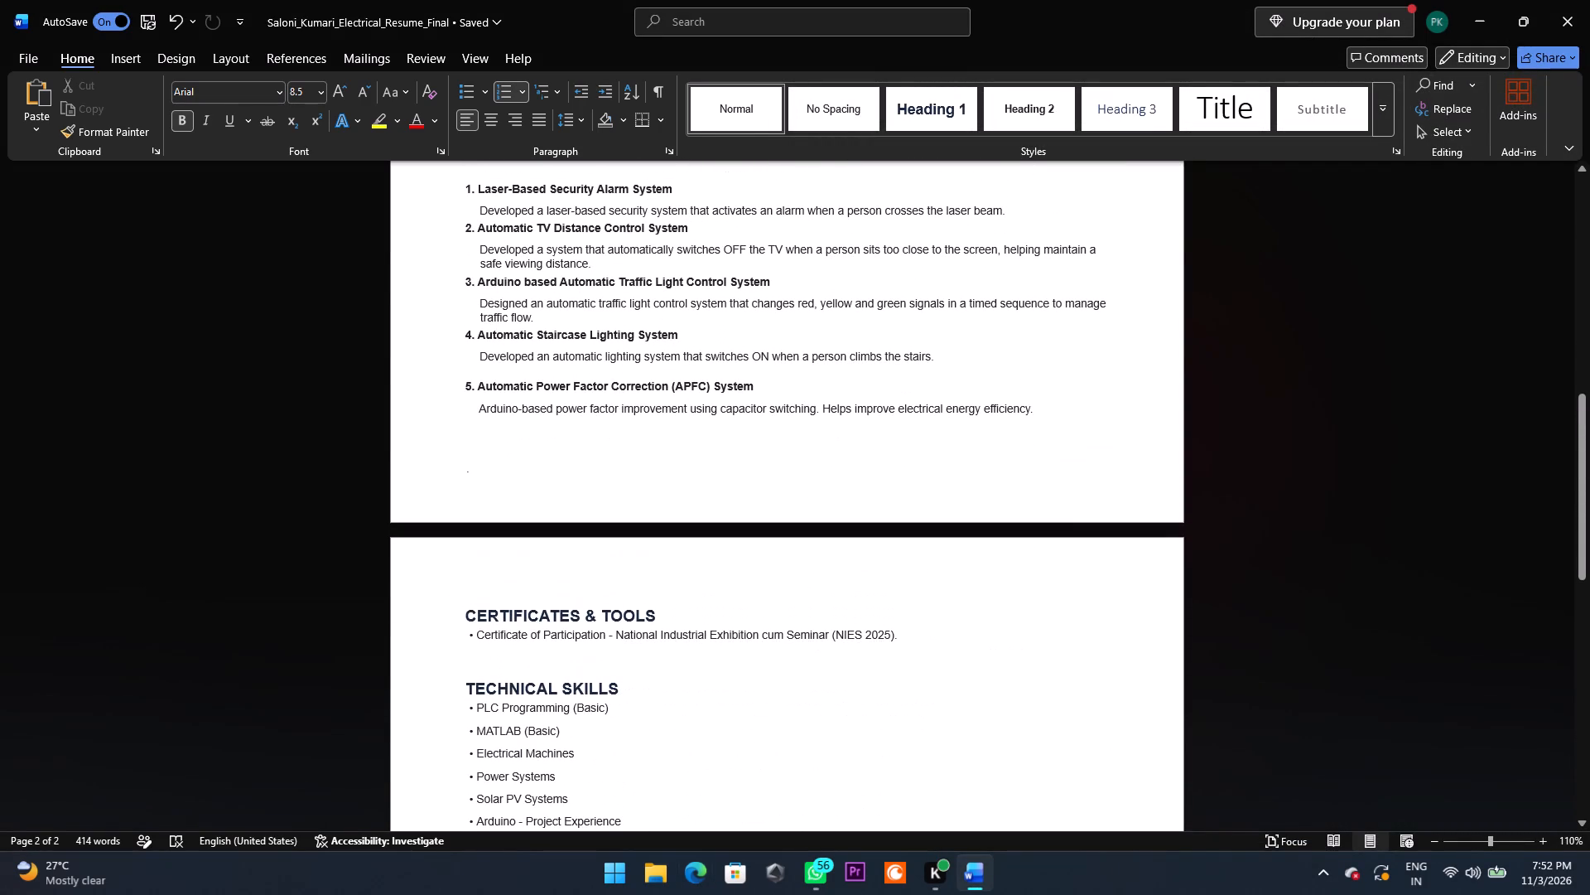
left_click_drag(532, 472, 521, 434)
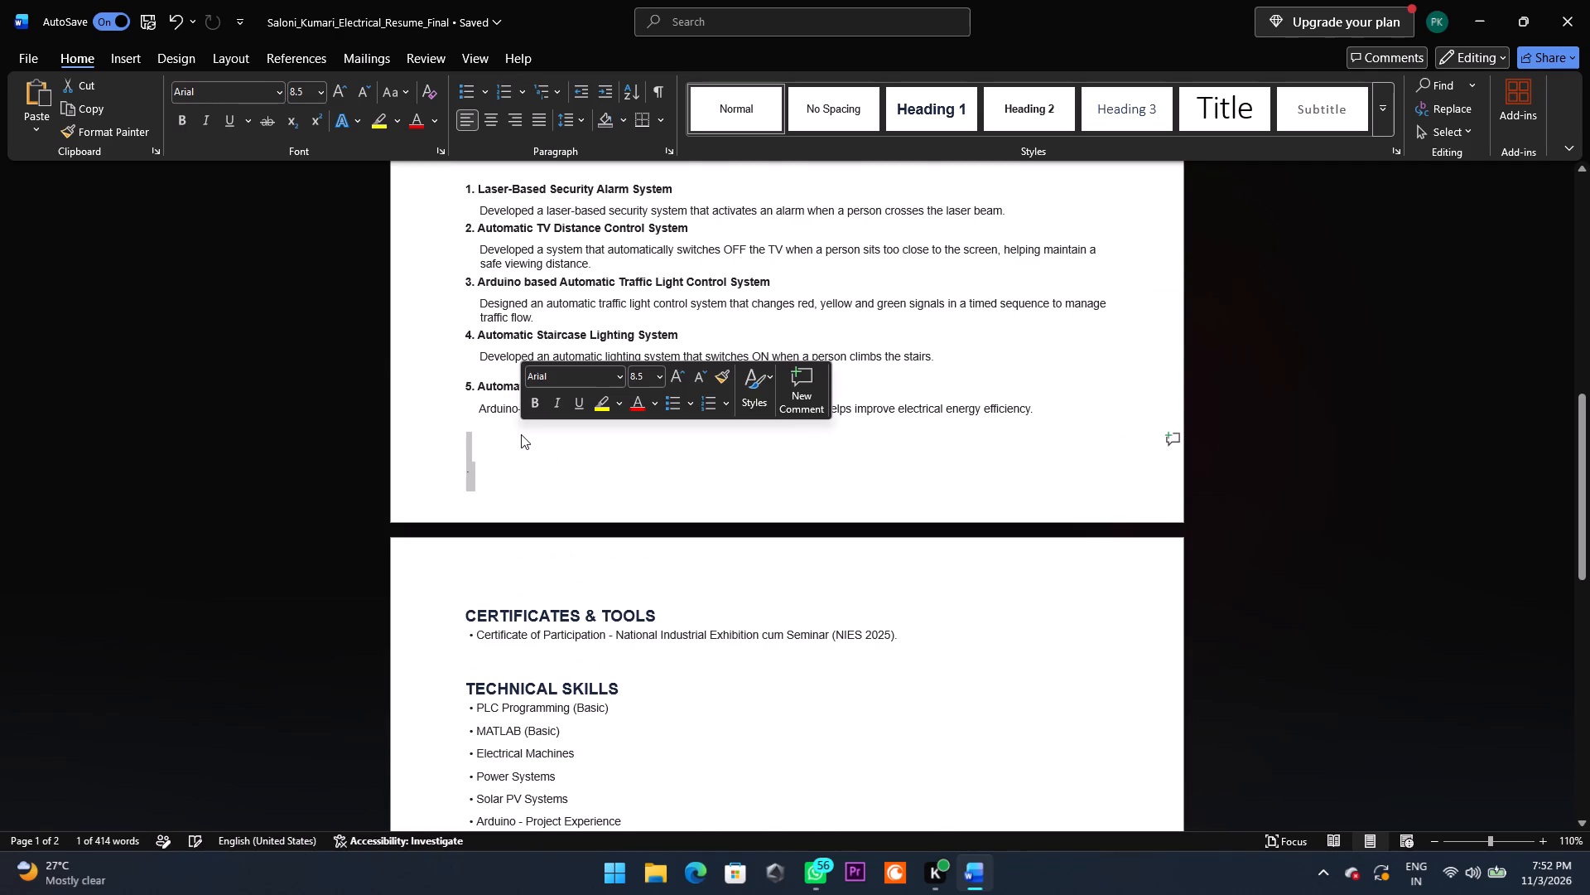
key("BackSpace")
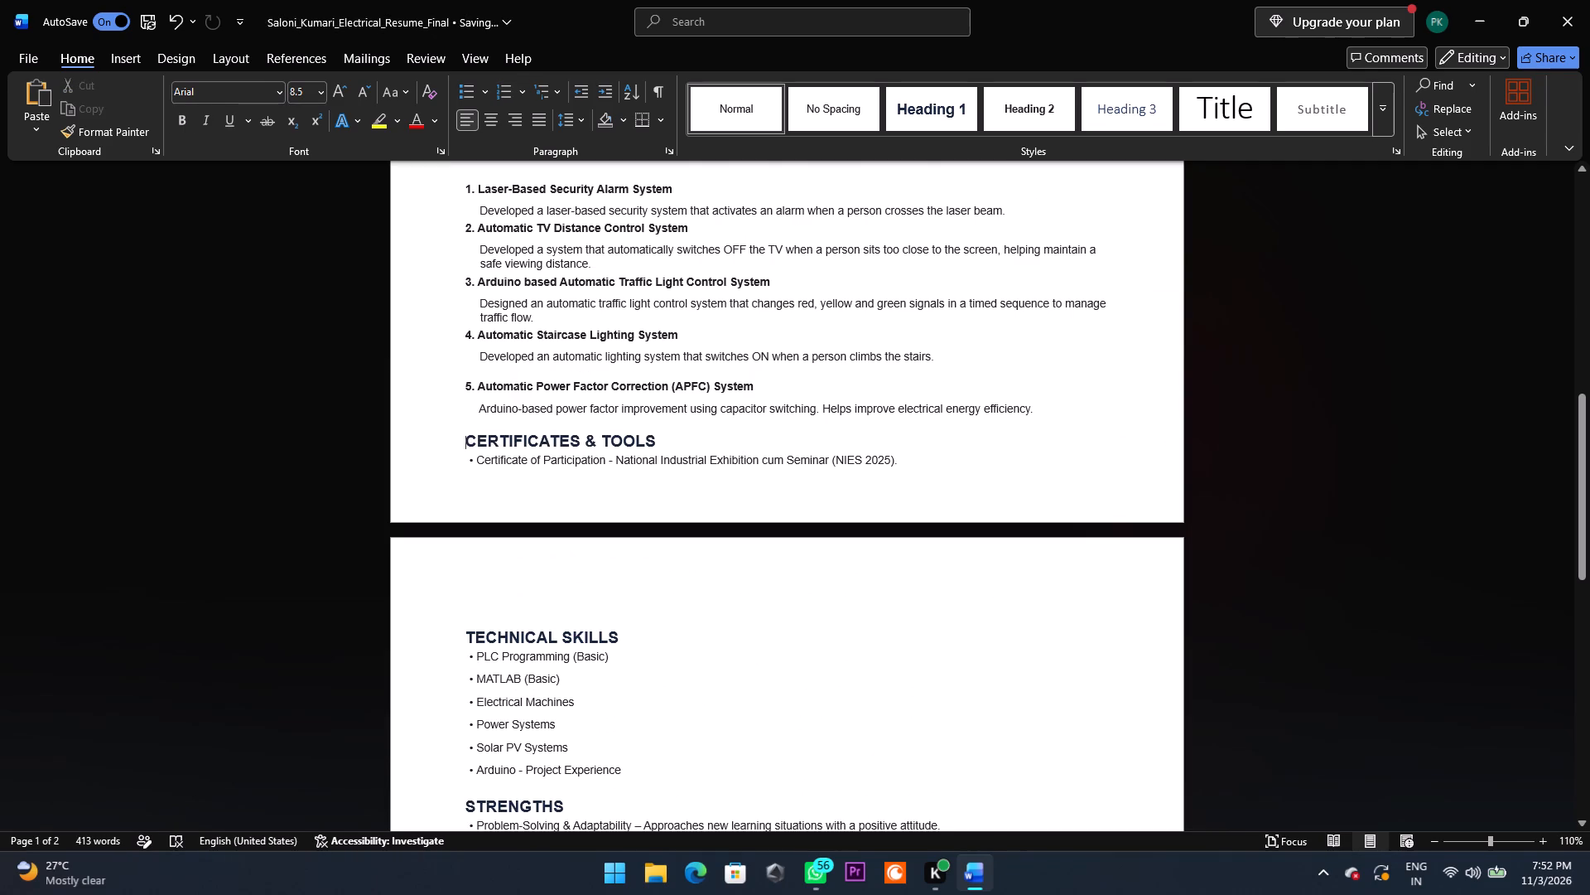
Remove the blank lines between the NIES 2025 certificate entry and the TECHNICAL SKILLS heading, undoing any excess deletion in the entry's closing punctuation.
left_click(504, 612)
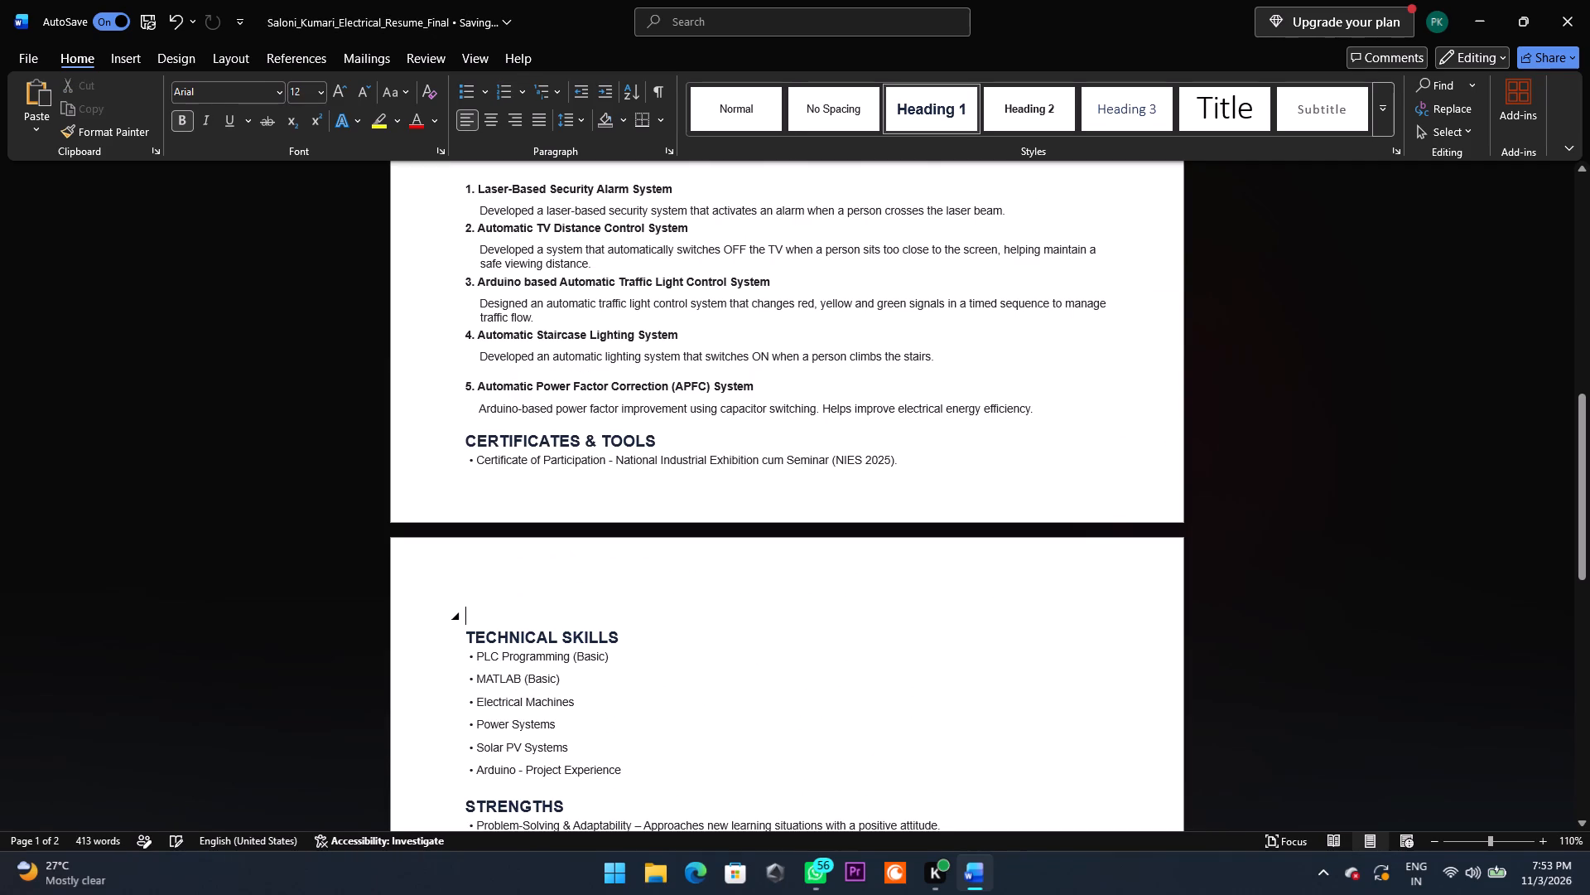
key("BackSpace")
key("BackSpace")
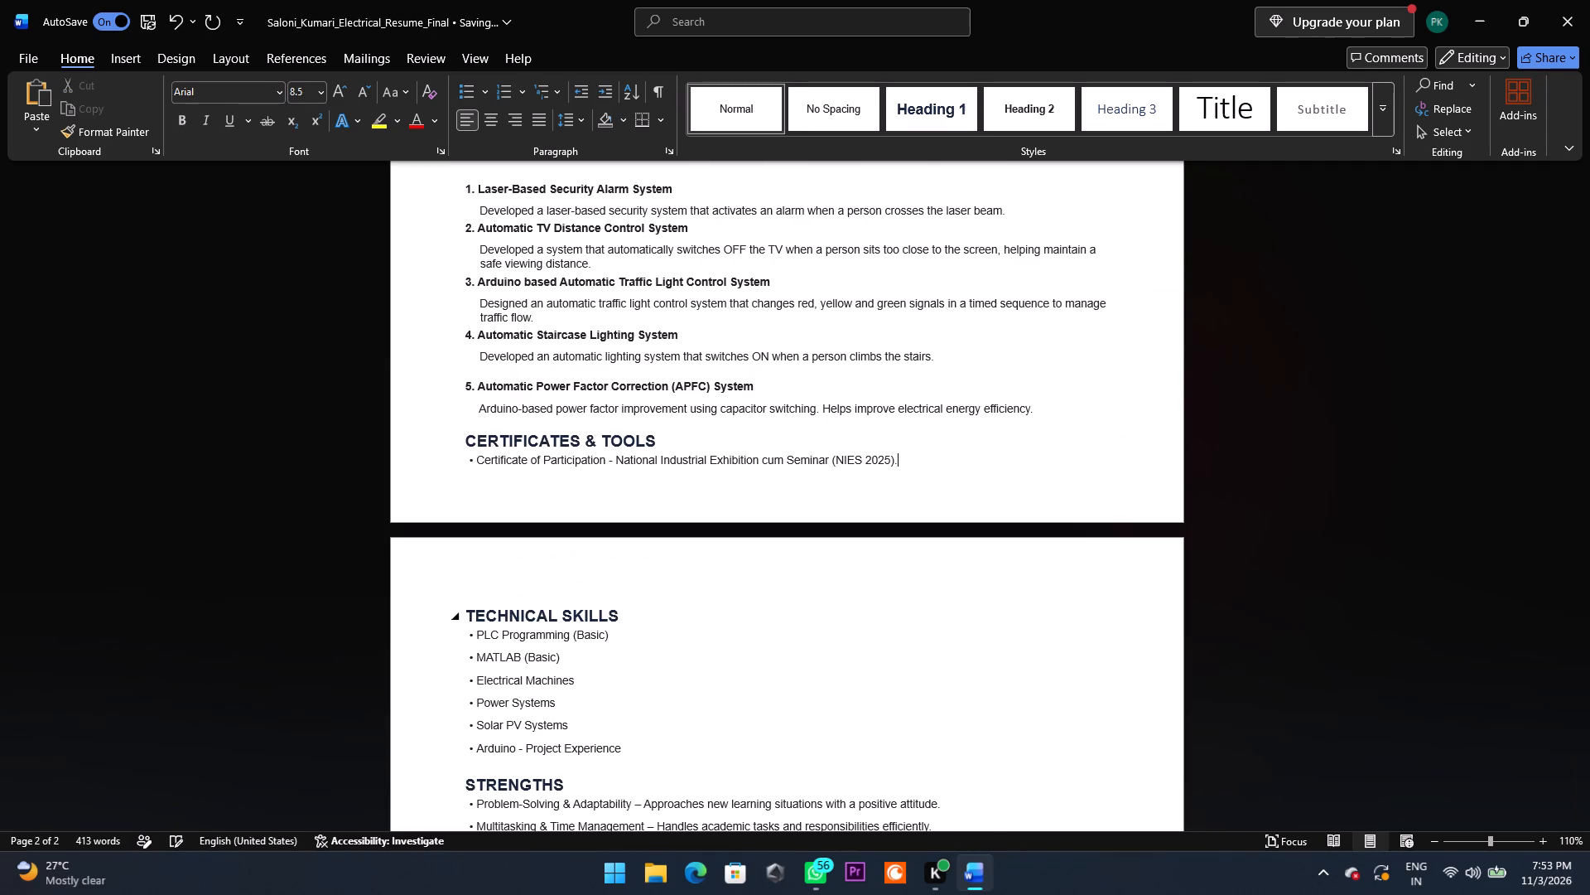
key("BackSpace")
key("BackSpace")
key("ctrl+z")
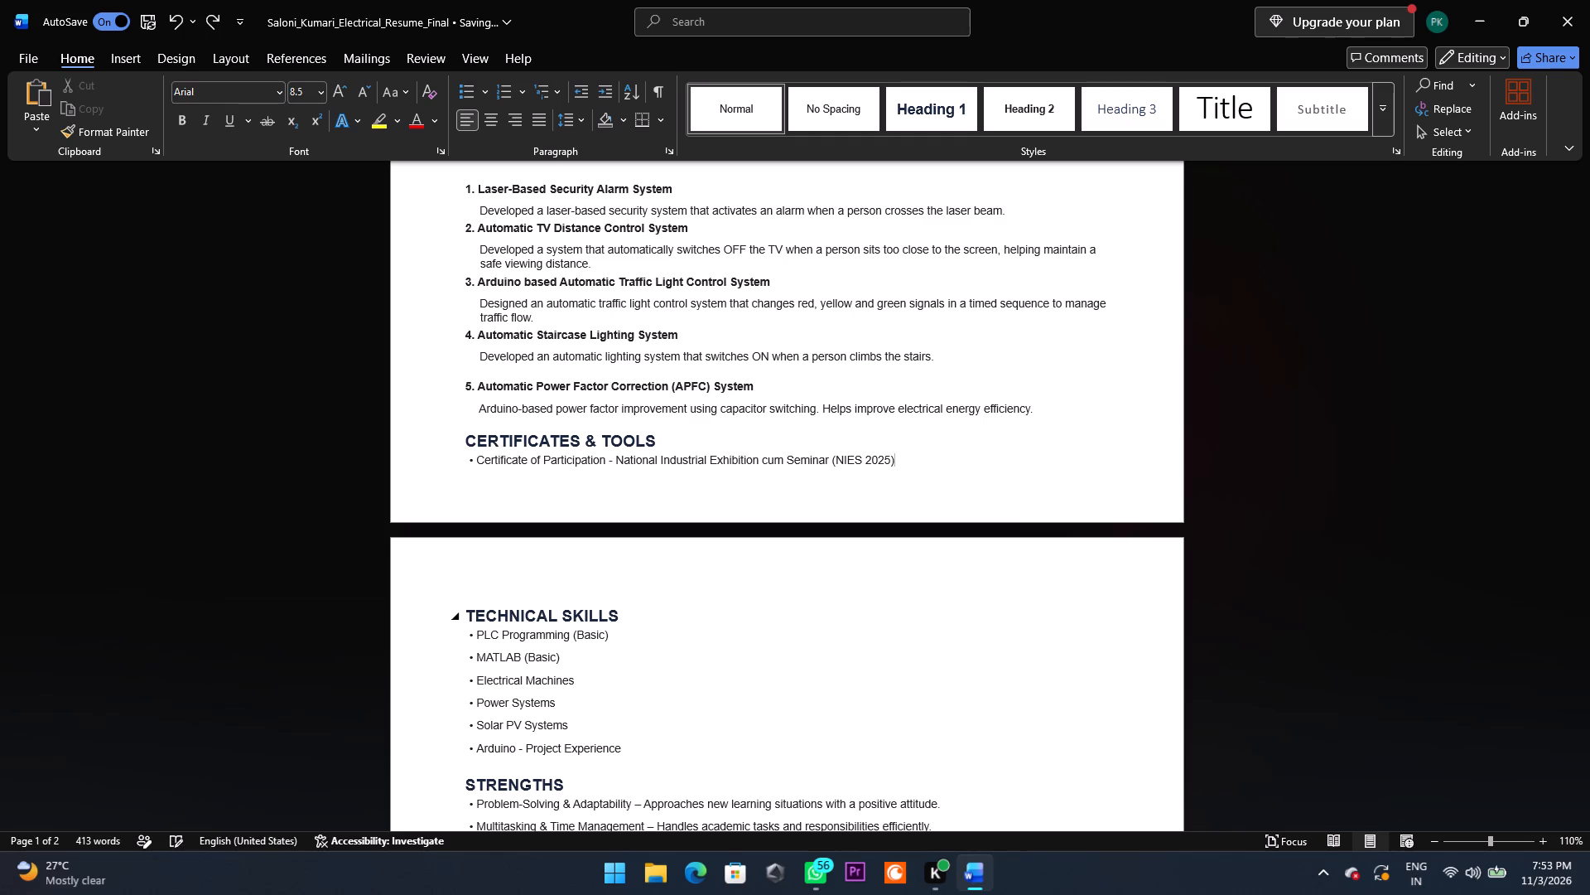
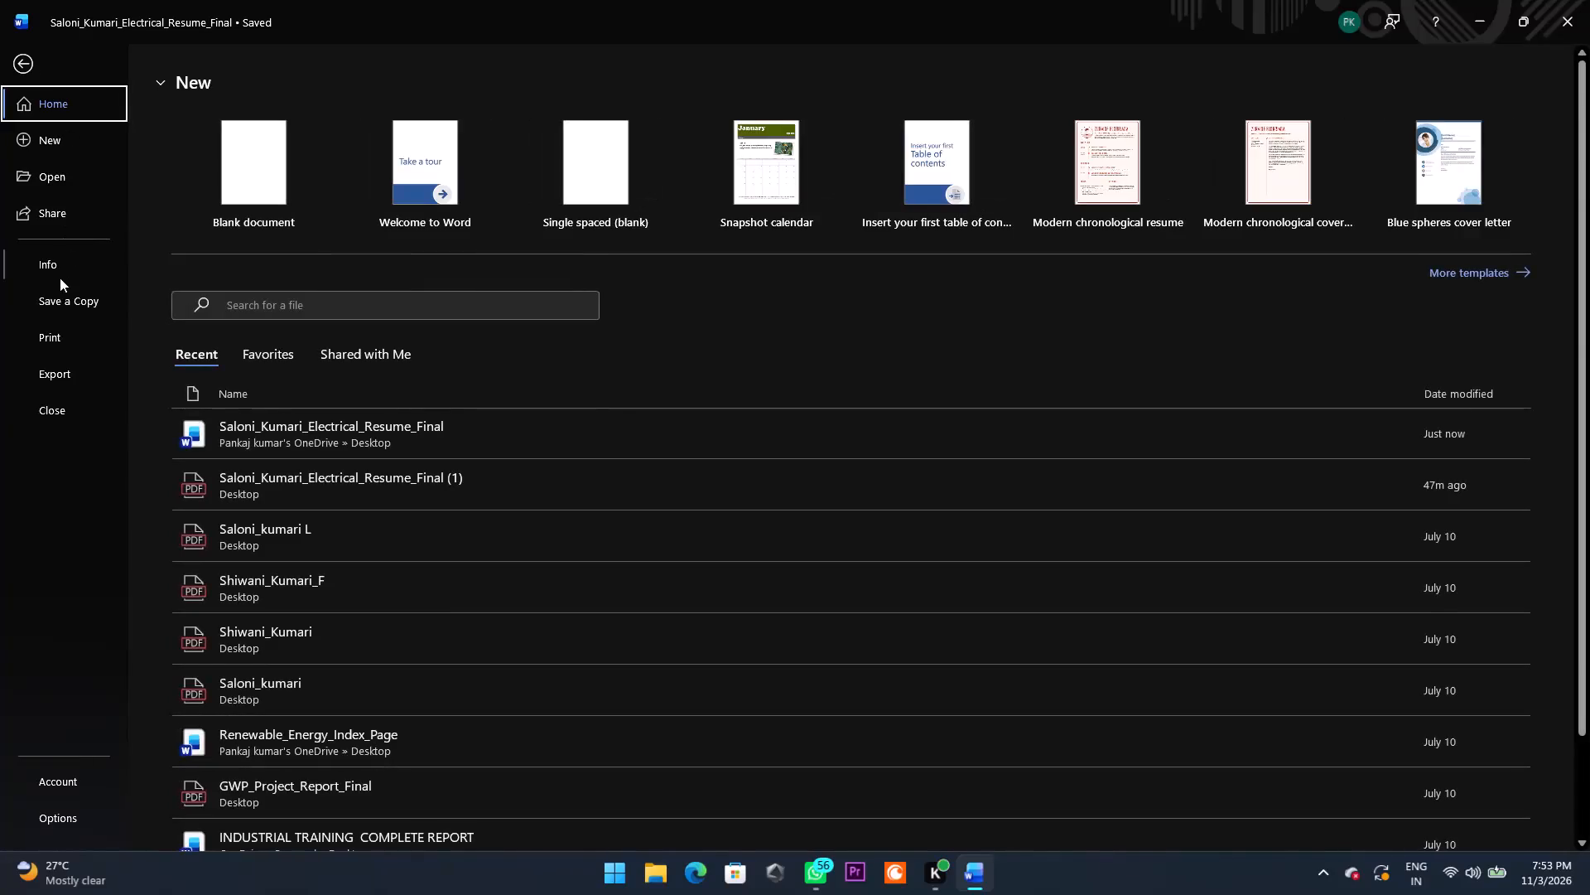
Save a copy of the edited résumé as a PDF on the Desktop under the same file name, and close the opened PDF.
left_click(61, 294)
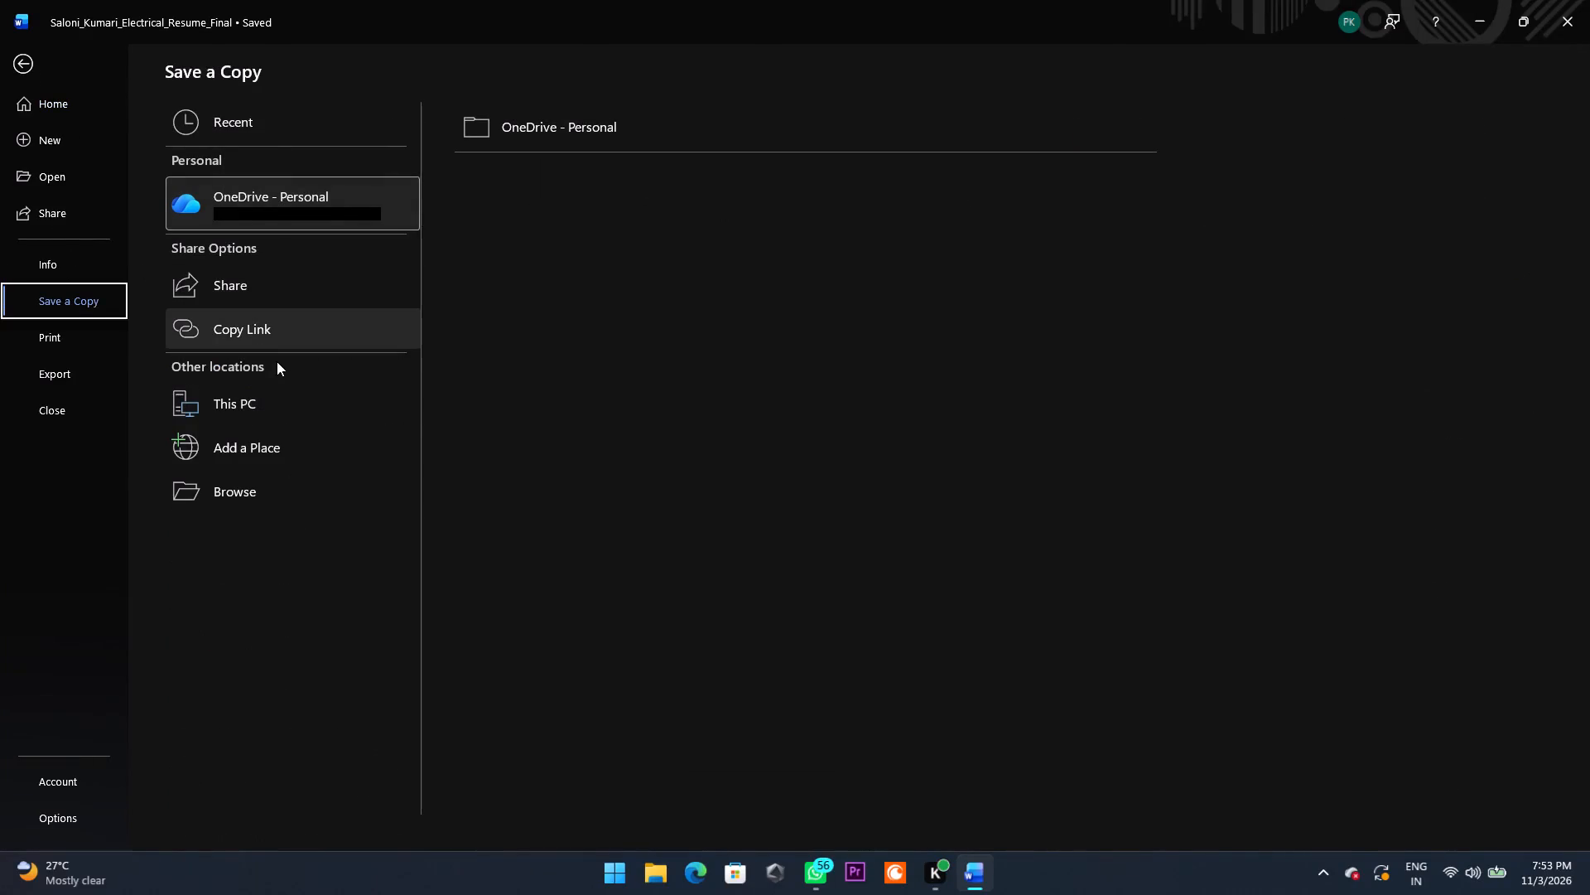
left_click(282, 403)
left_click(525, 203)
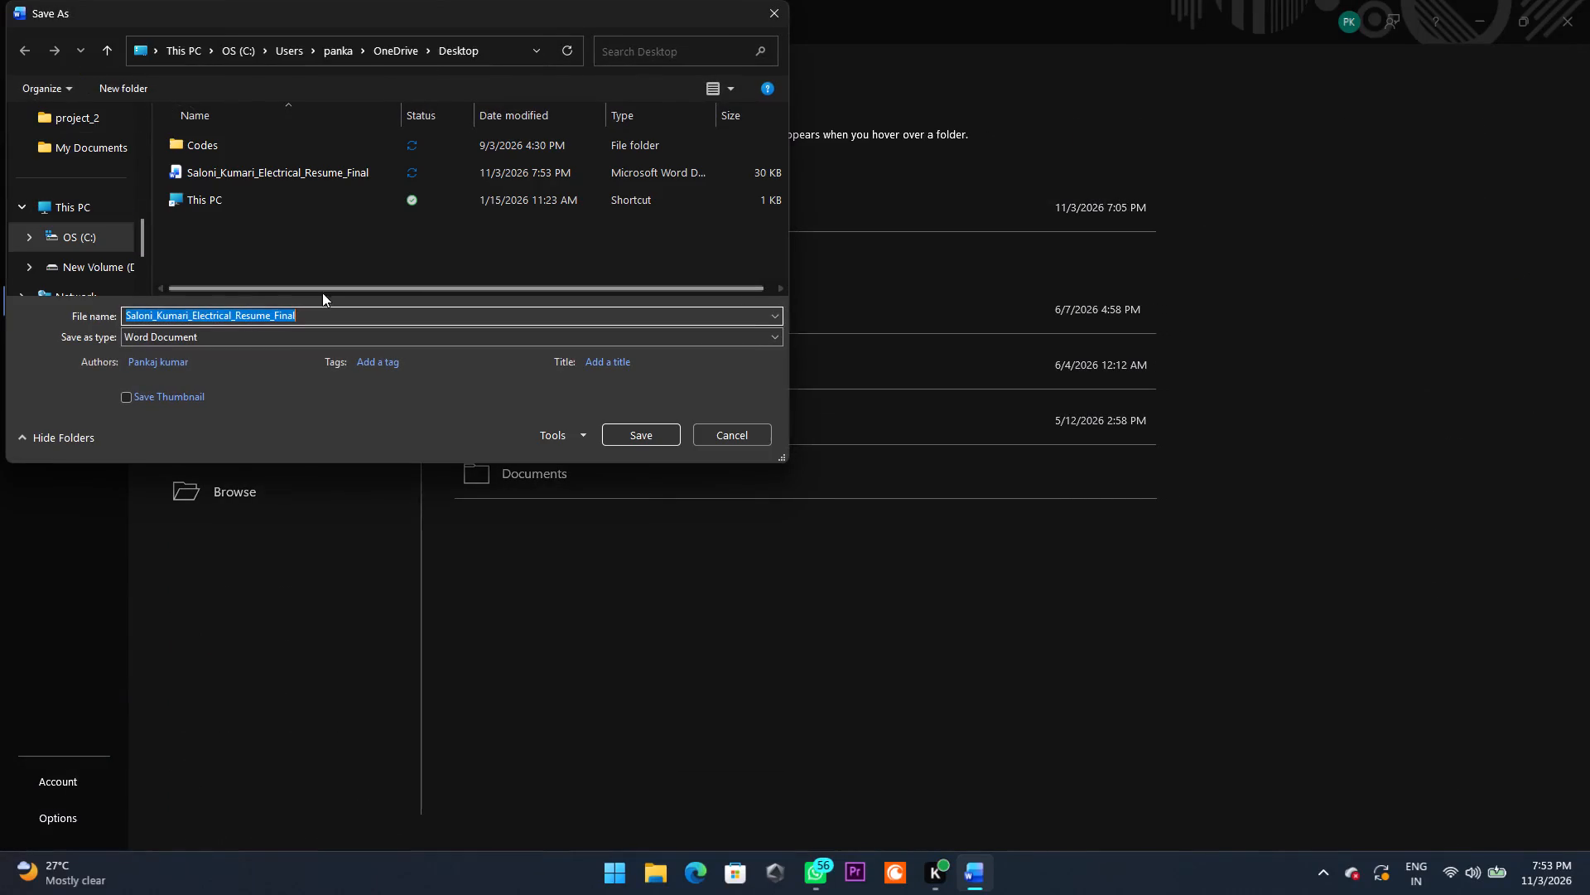
left_click(201, 340)
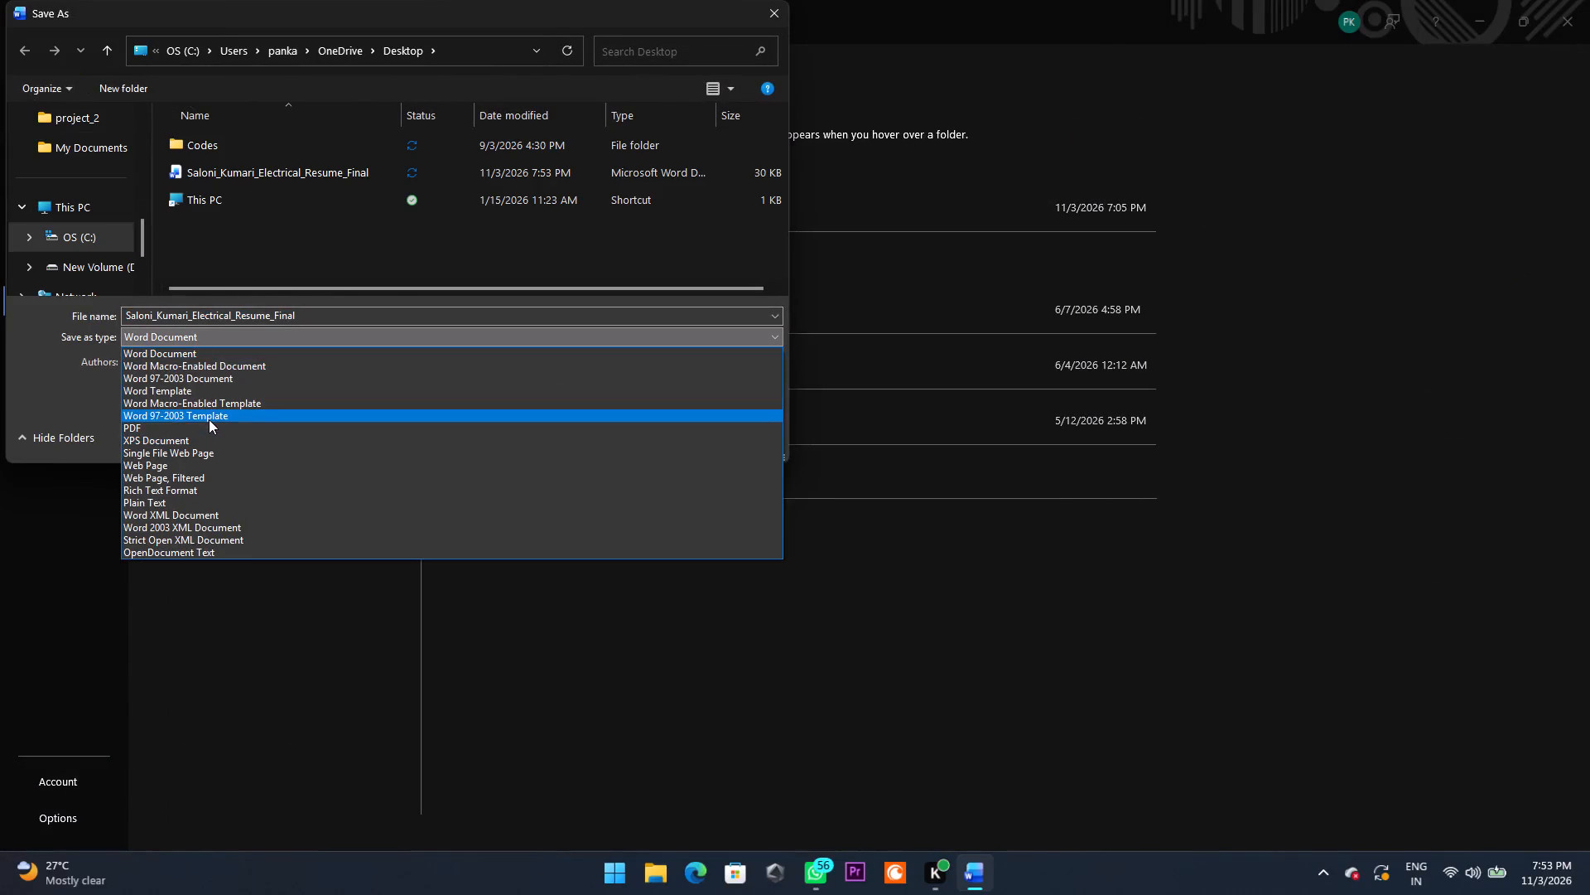
left_click(210, 425)
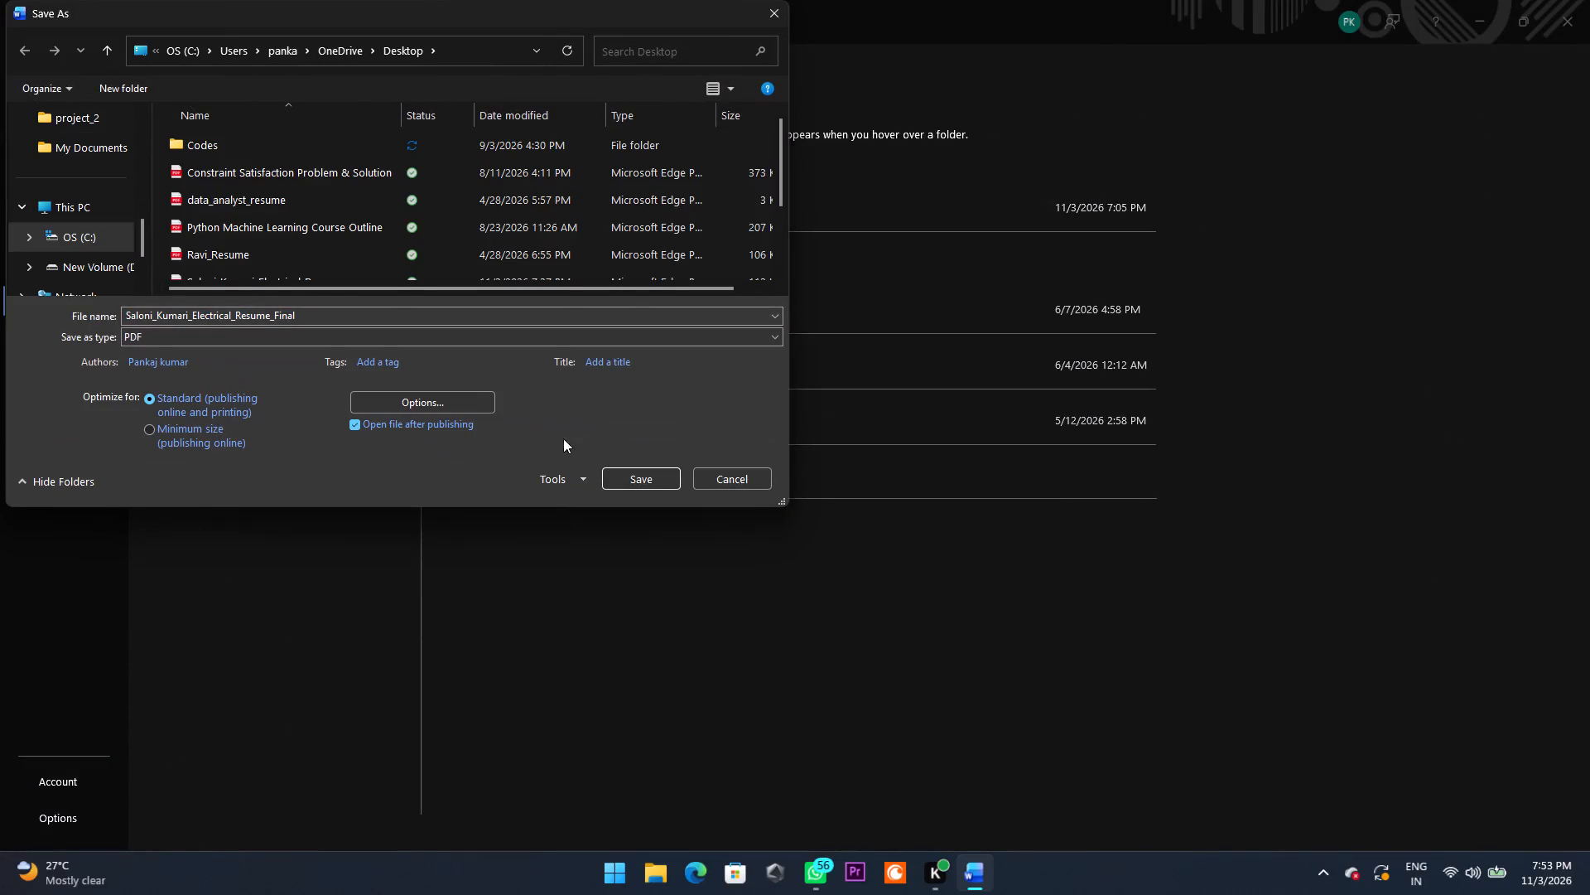
left_click(629, 475)
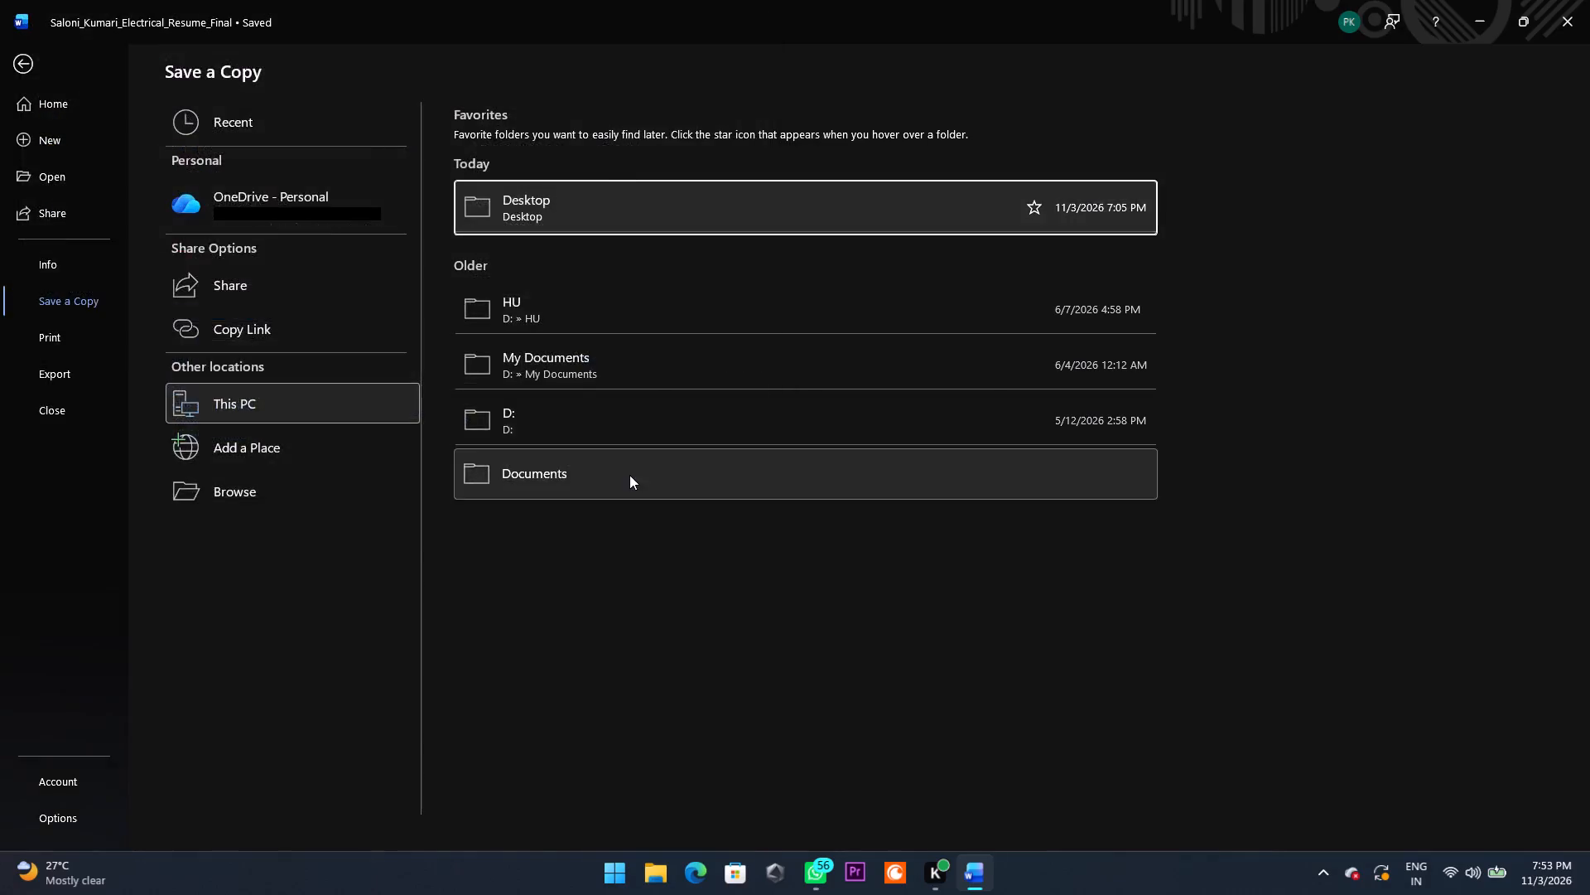
left_click(1566, 22)
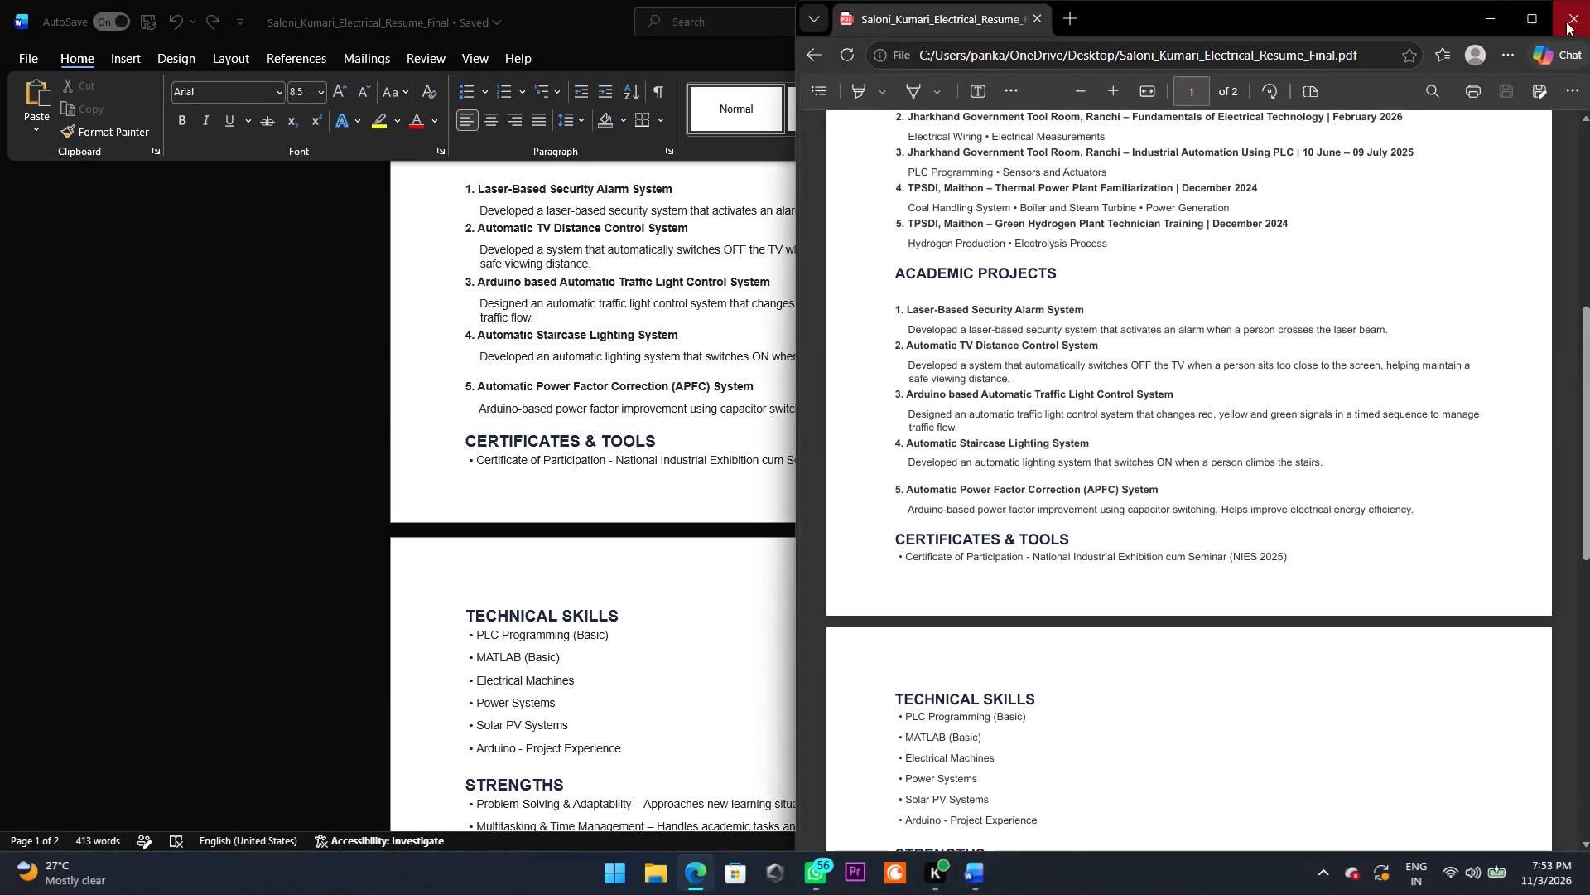
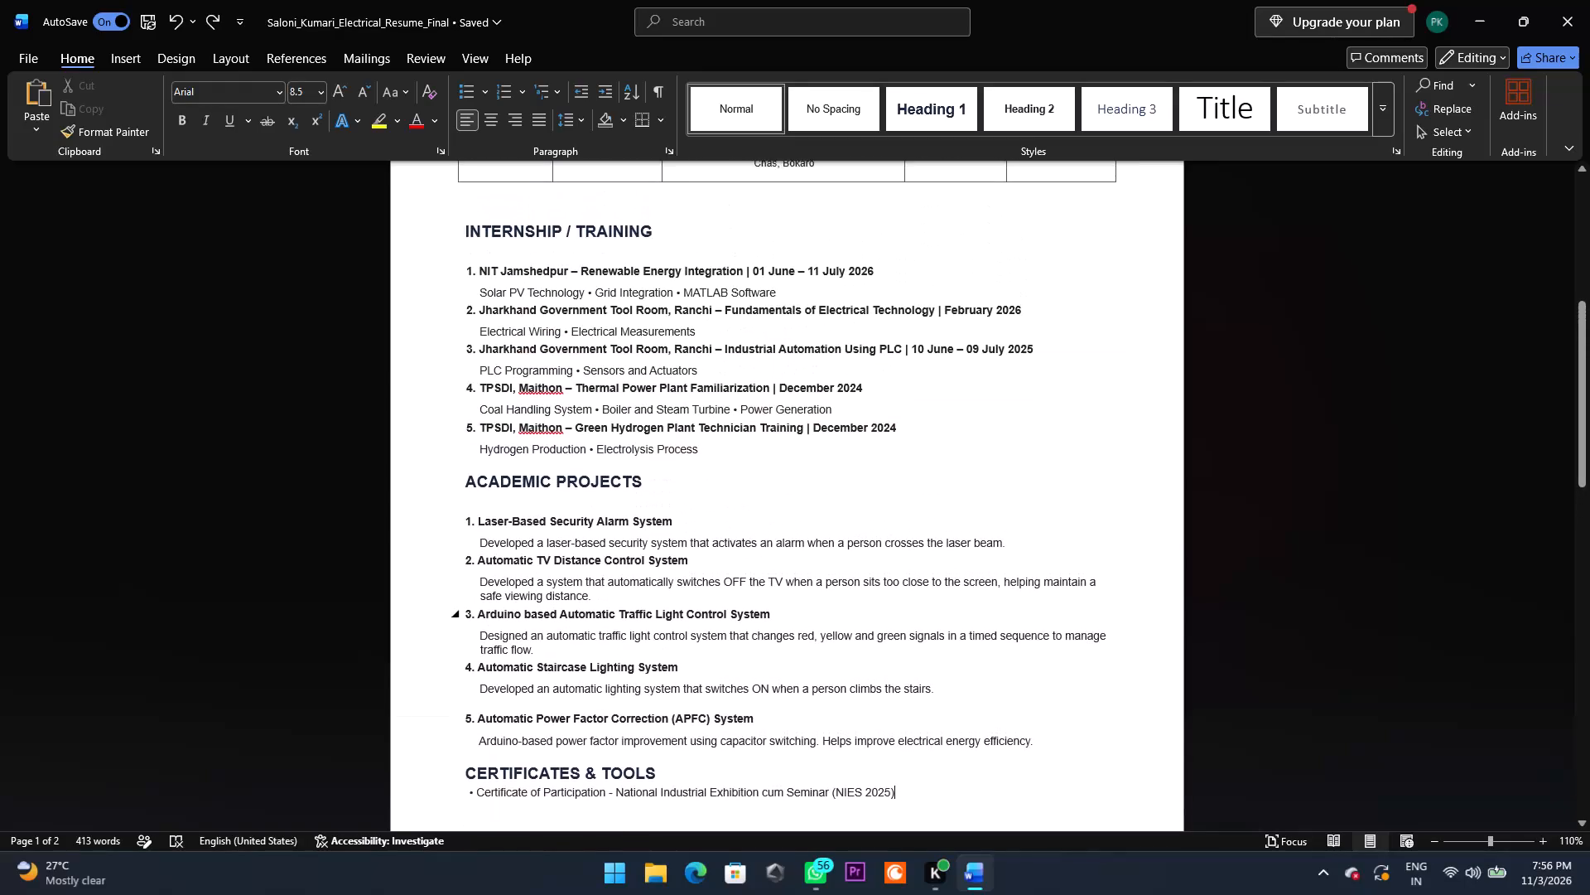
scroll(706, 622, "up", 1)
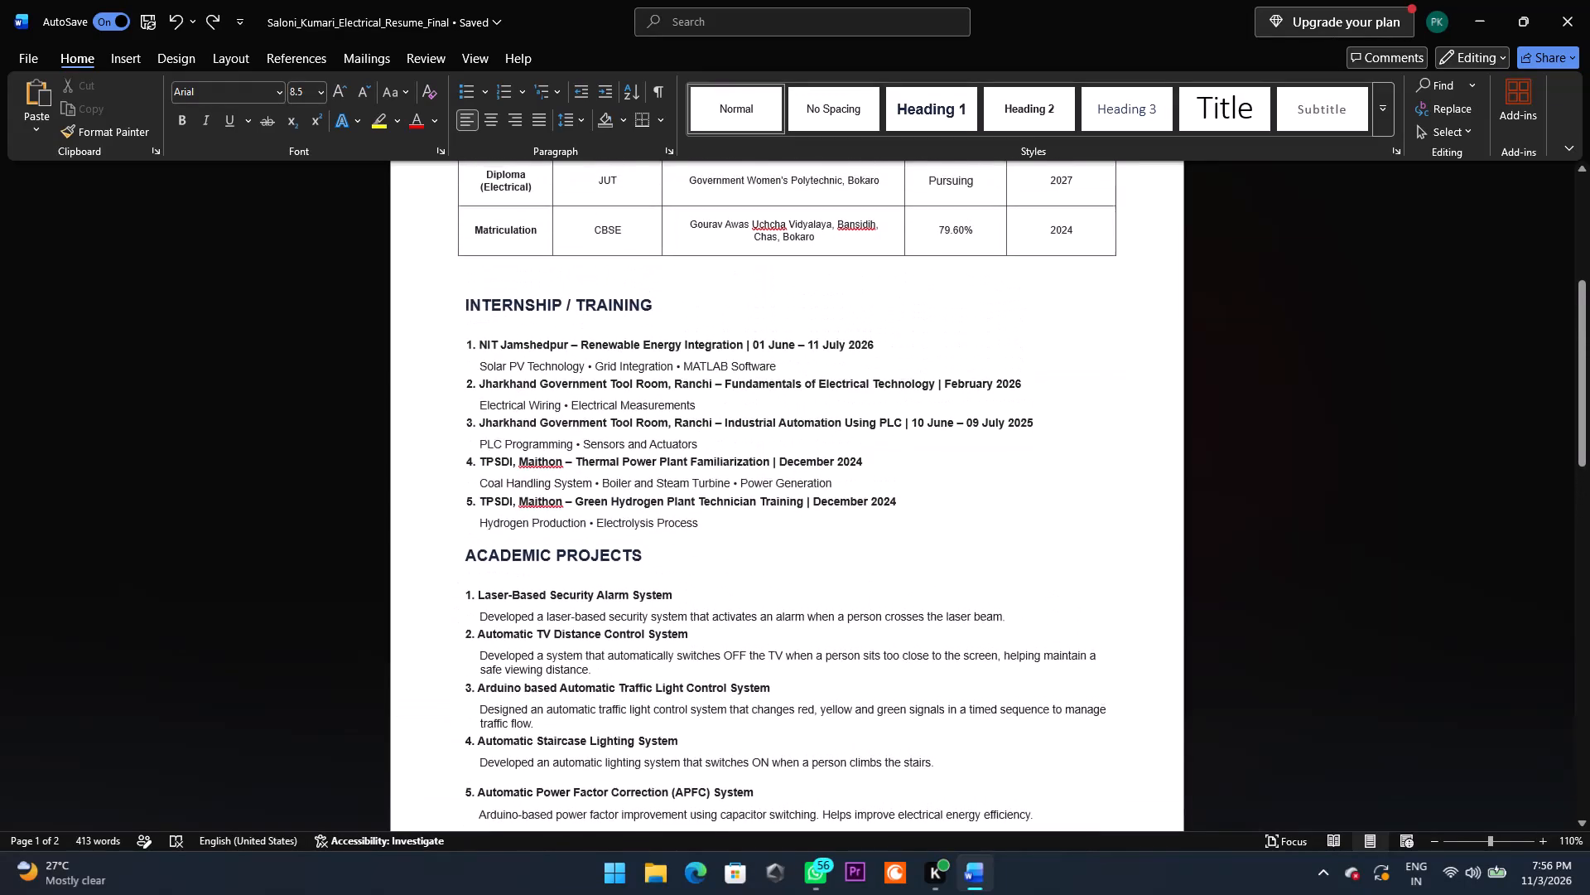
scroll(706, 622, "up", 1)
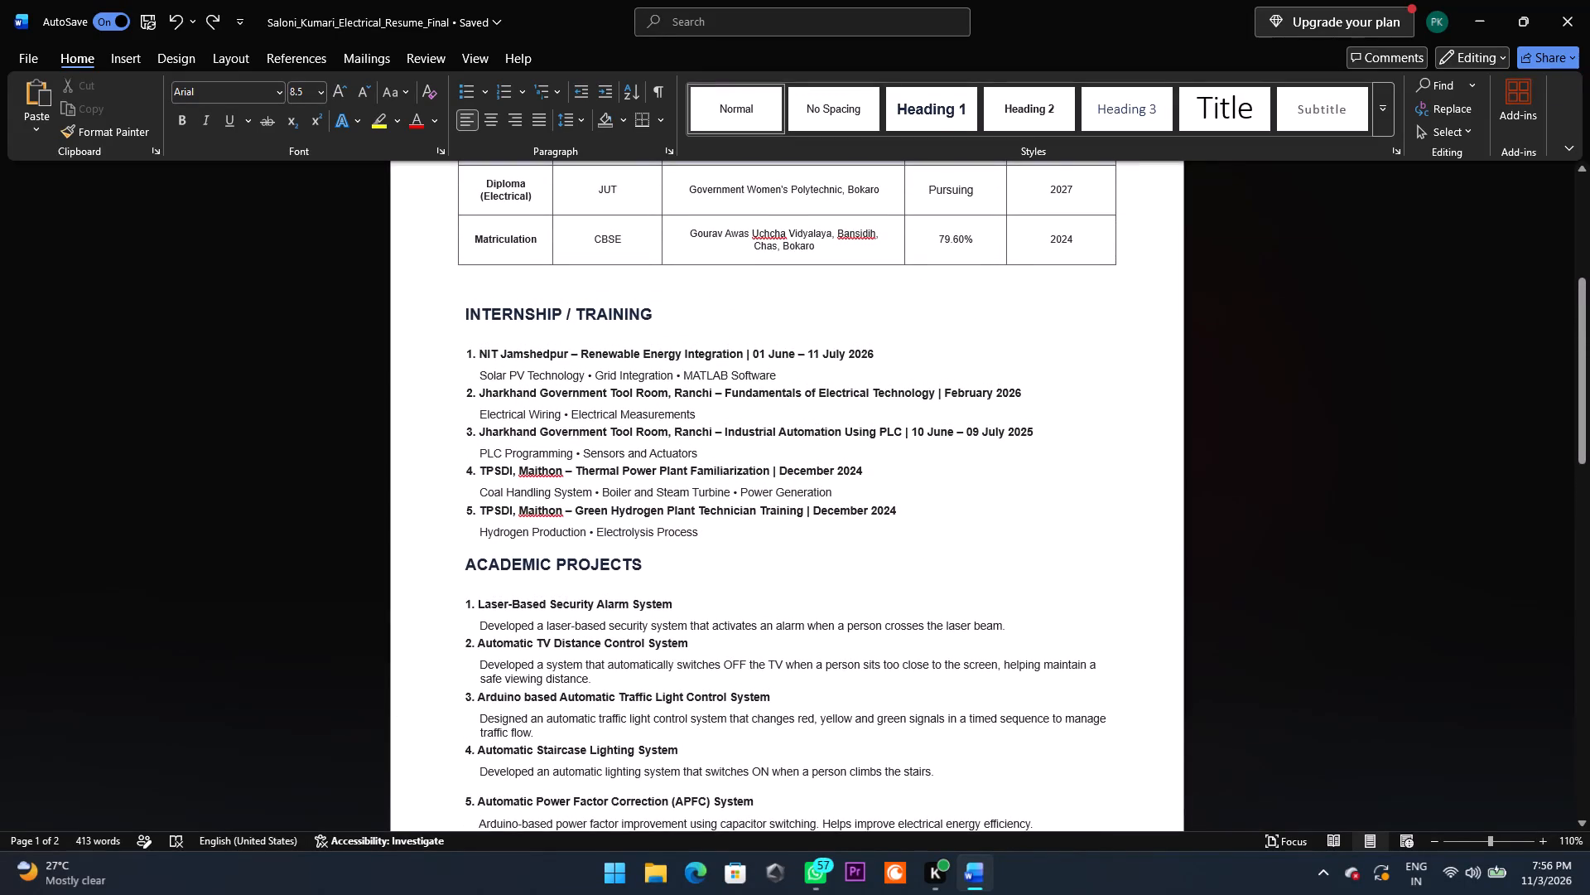
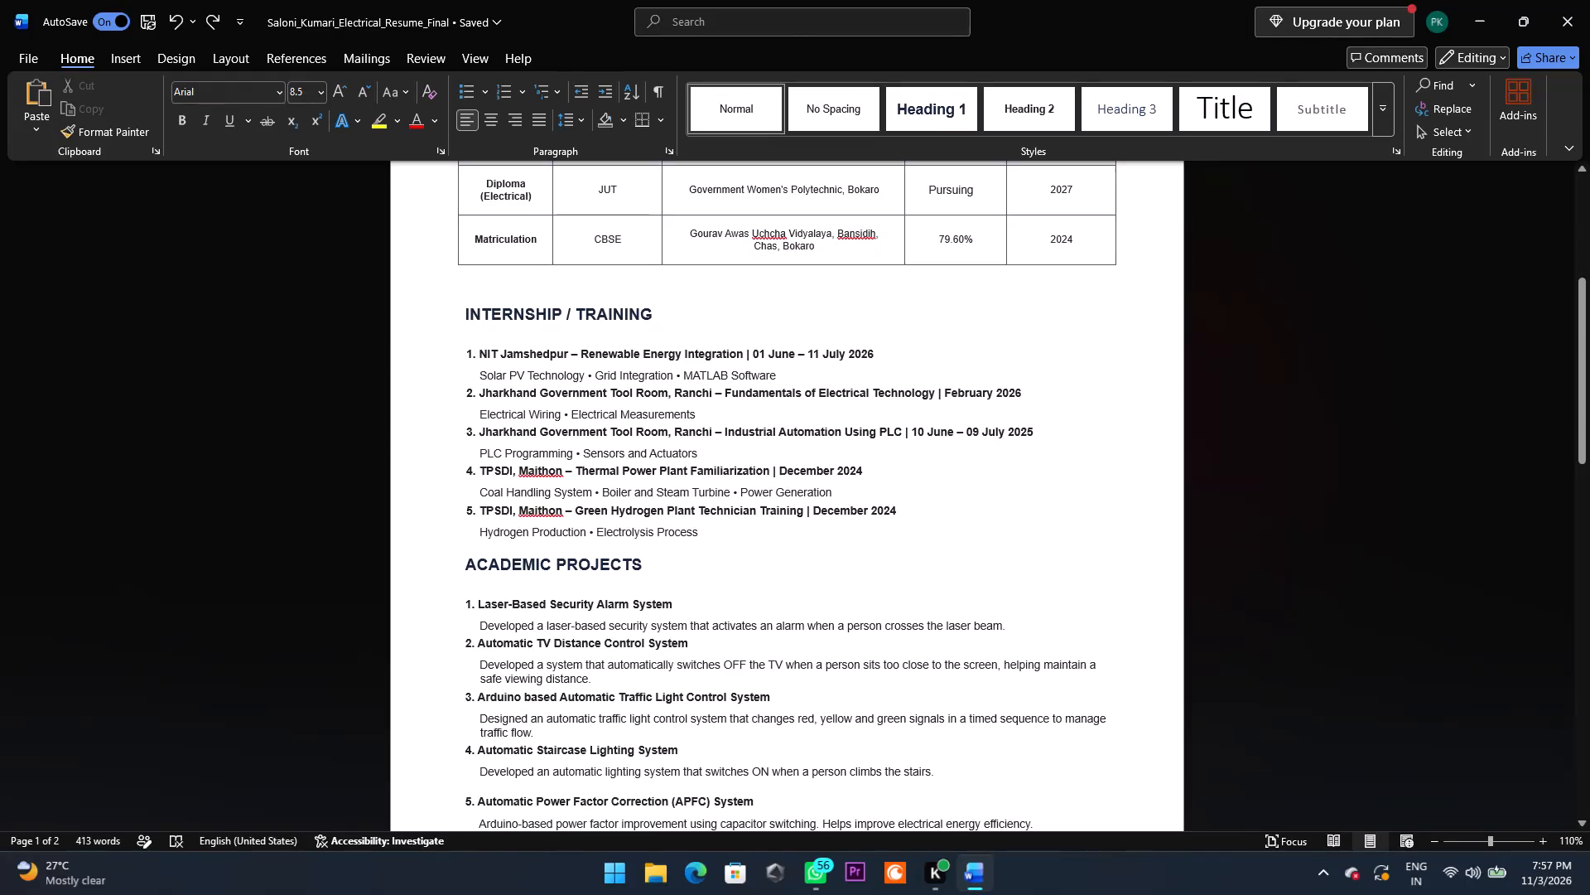
Remove the blank line between the INTERNSHIP / TRAINING heading and its first entry.
left_click(499, 336)
key("BackSpace")
key("BackSpace")
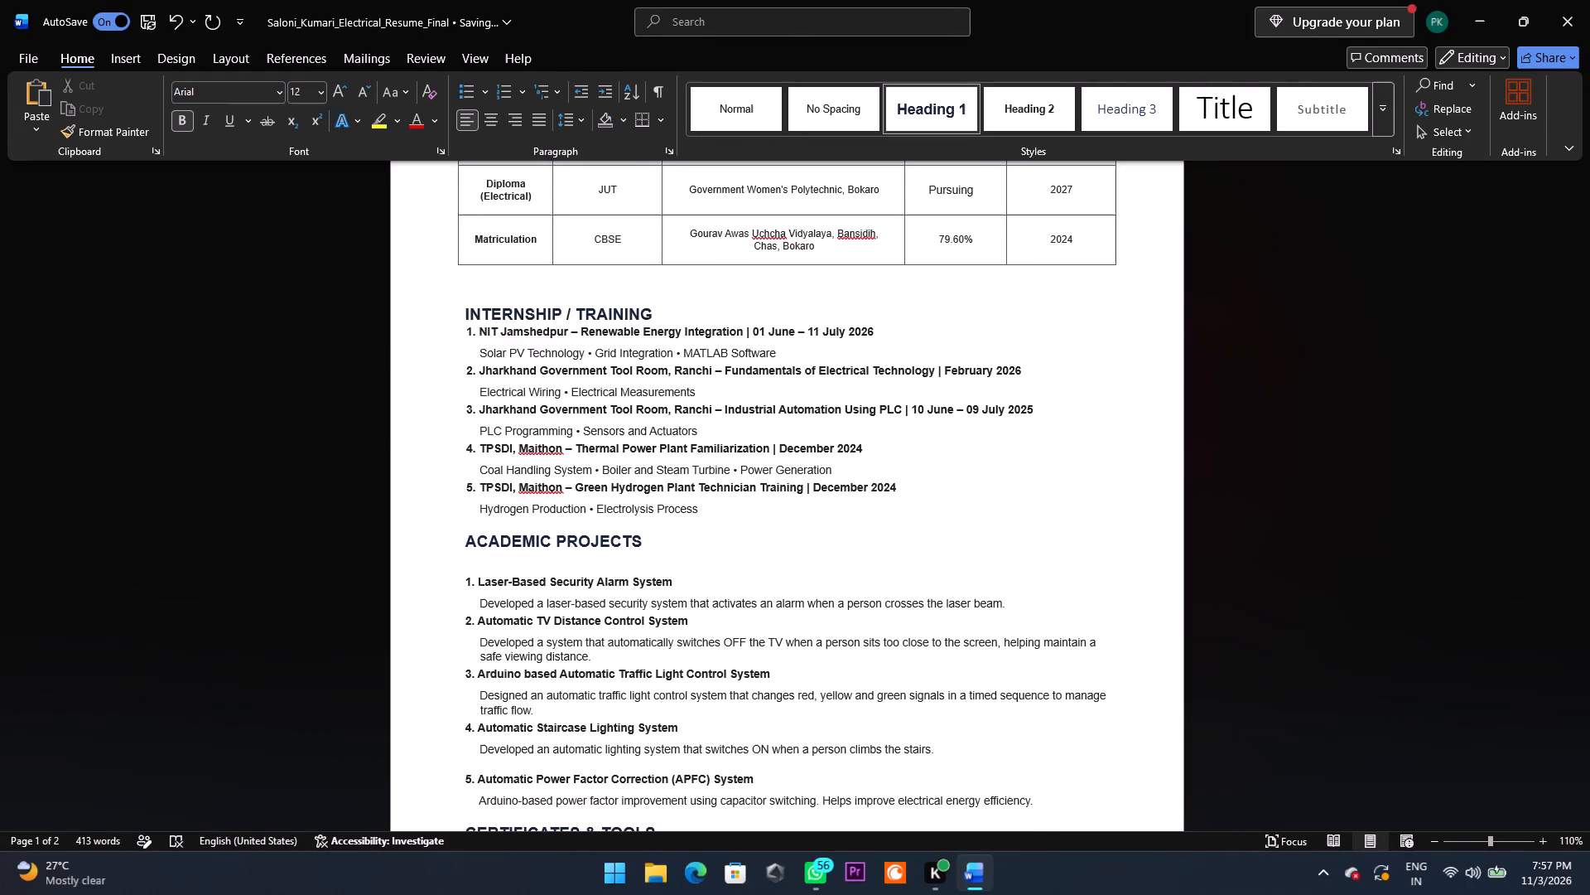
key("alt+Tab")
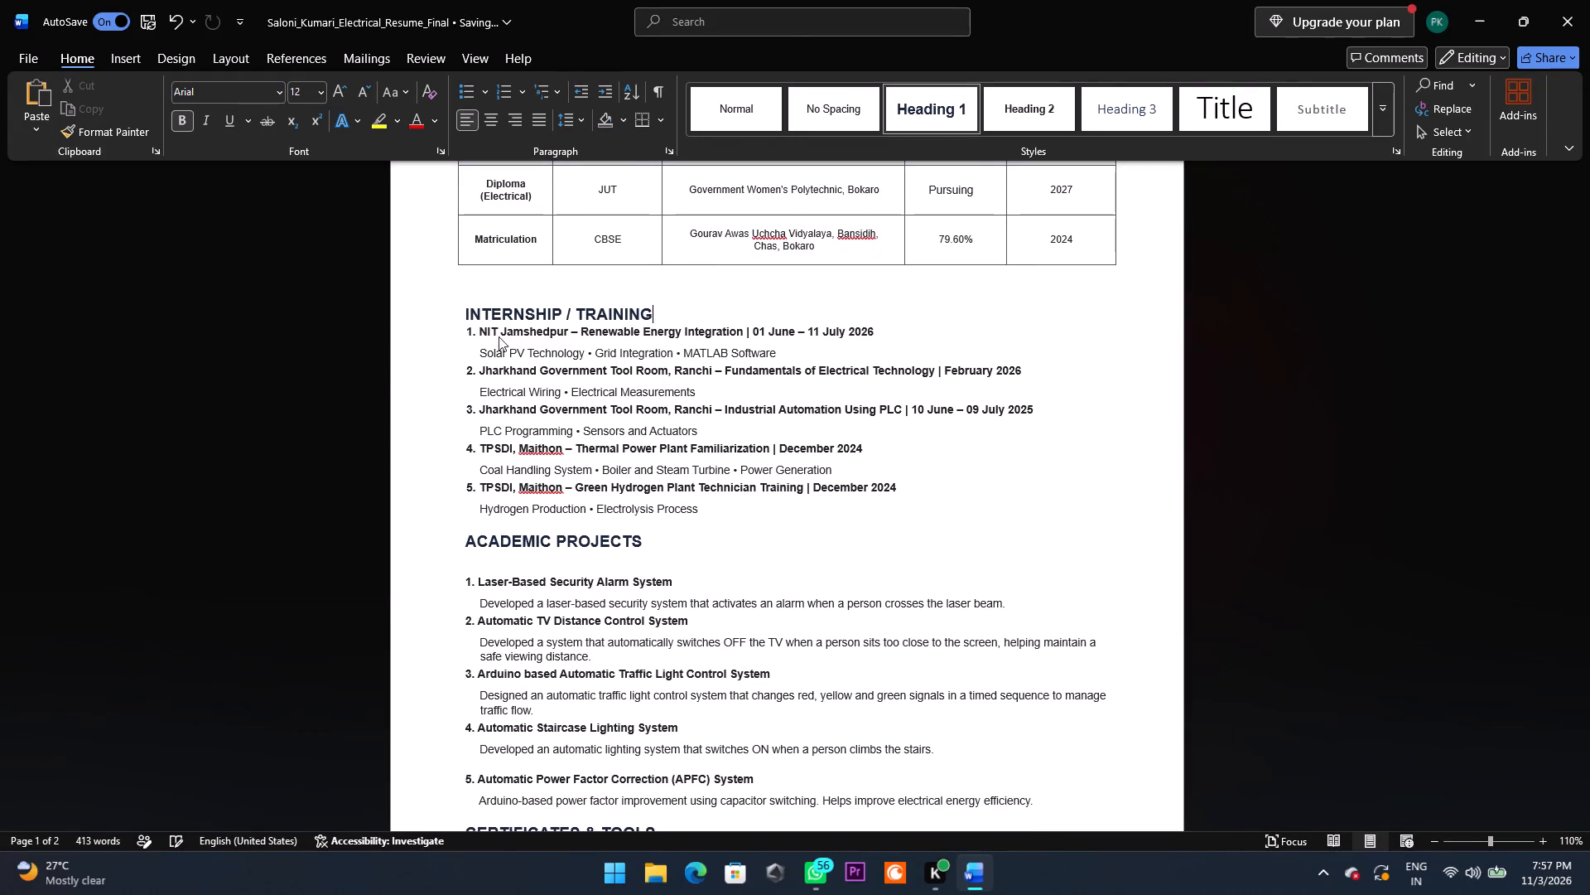
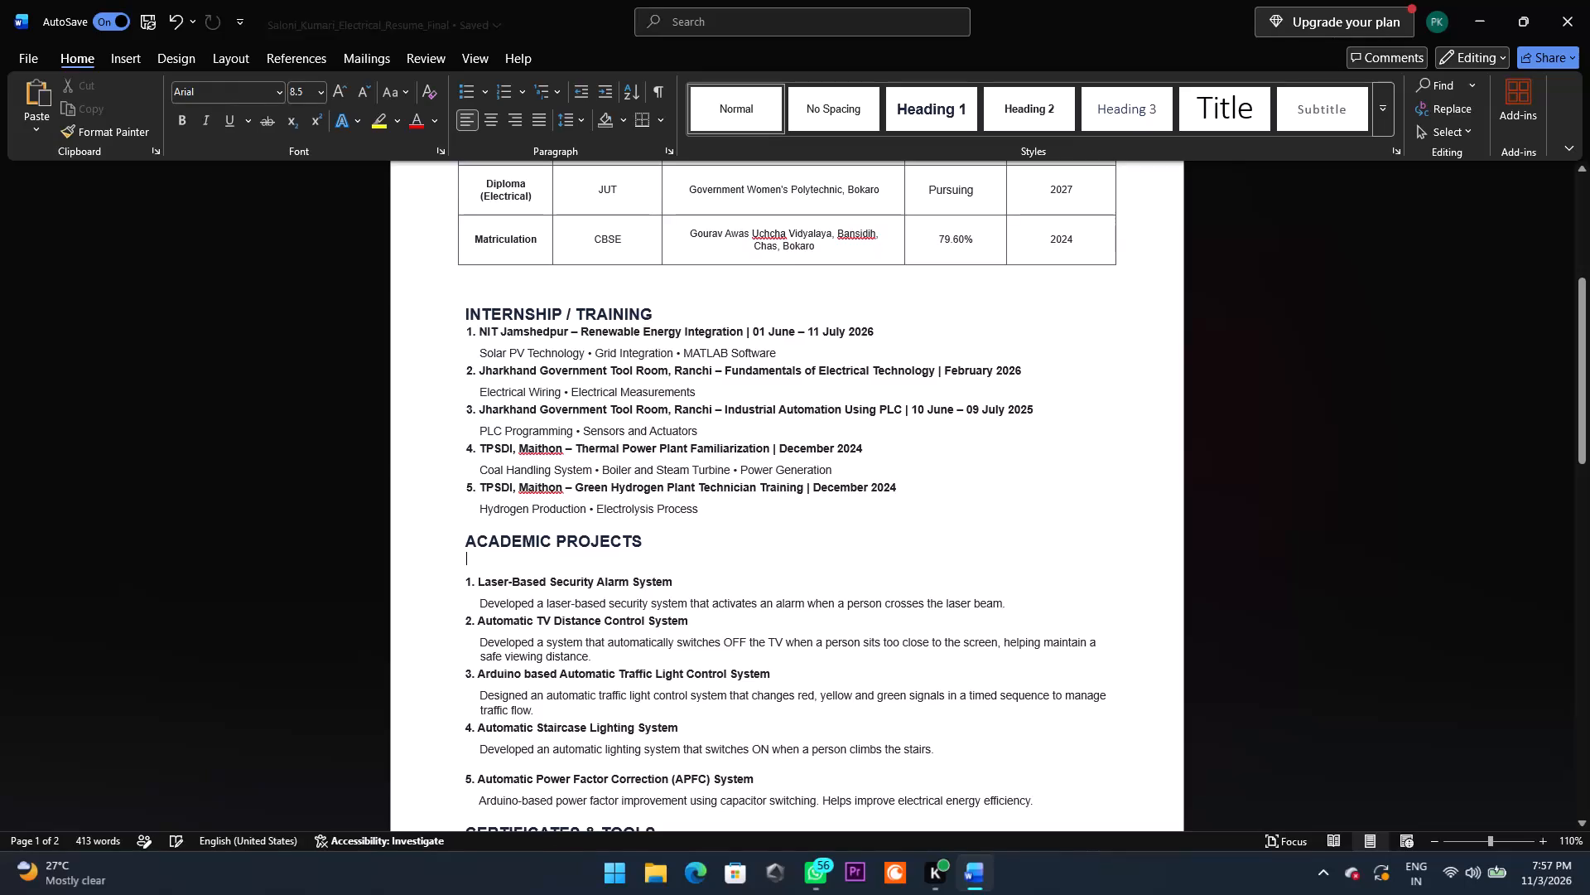
Remove the blank line between the ACADEMIC PROJECTS heading and its first project entry.
key("BackSpace")
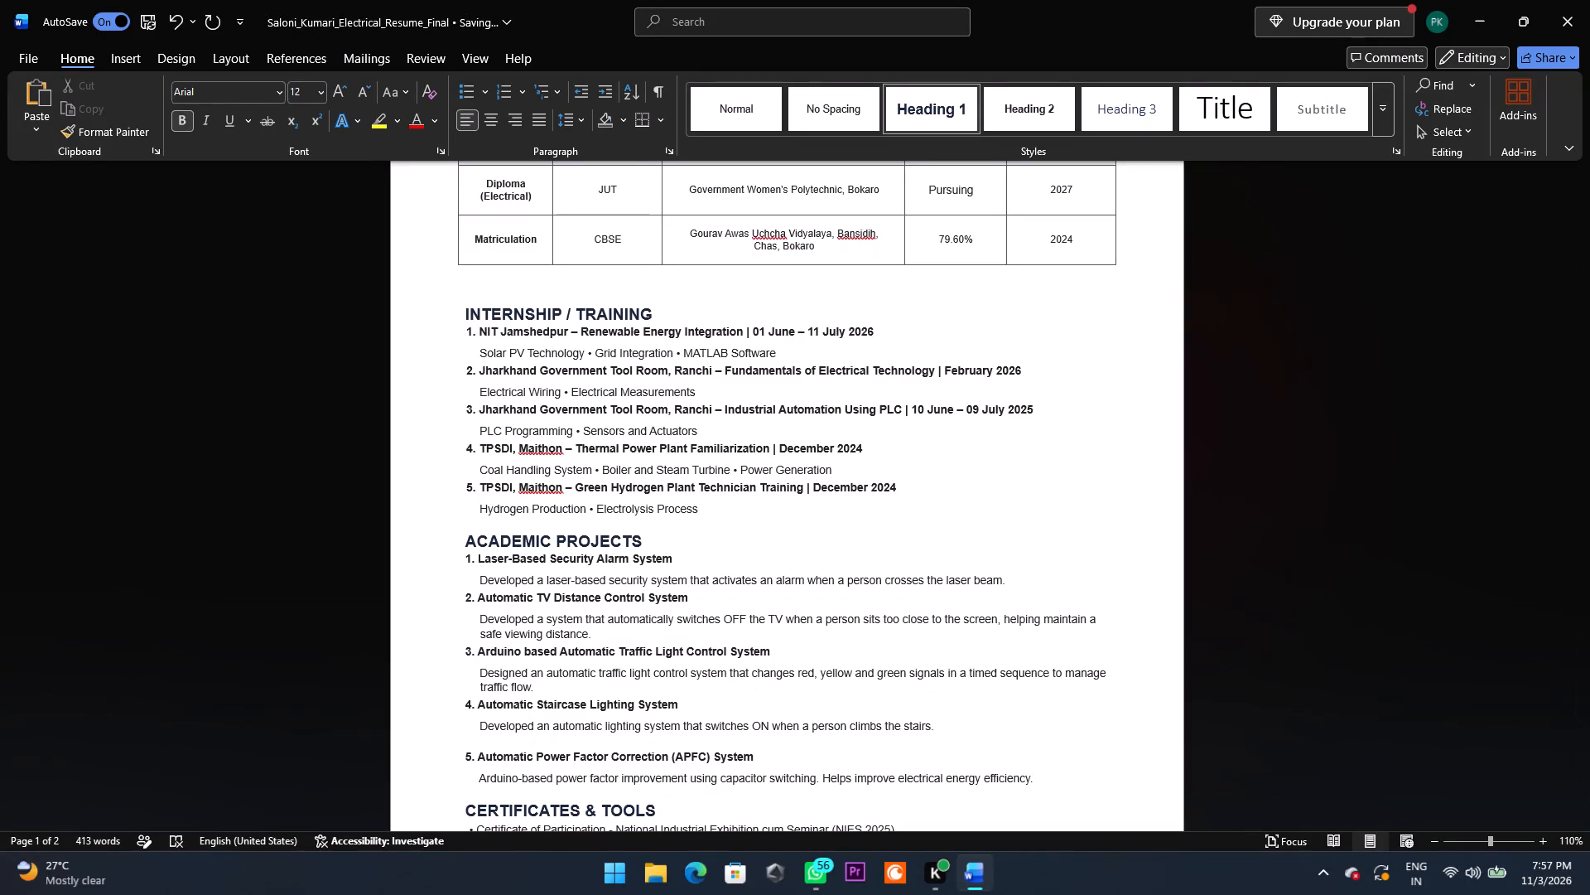
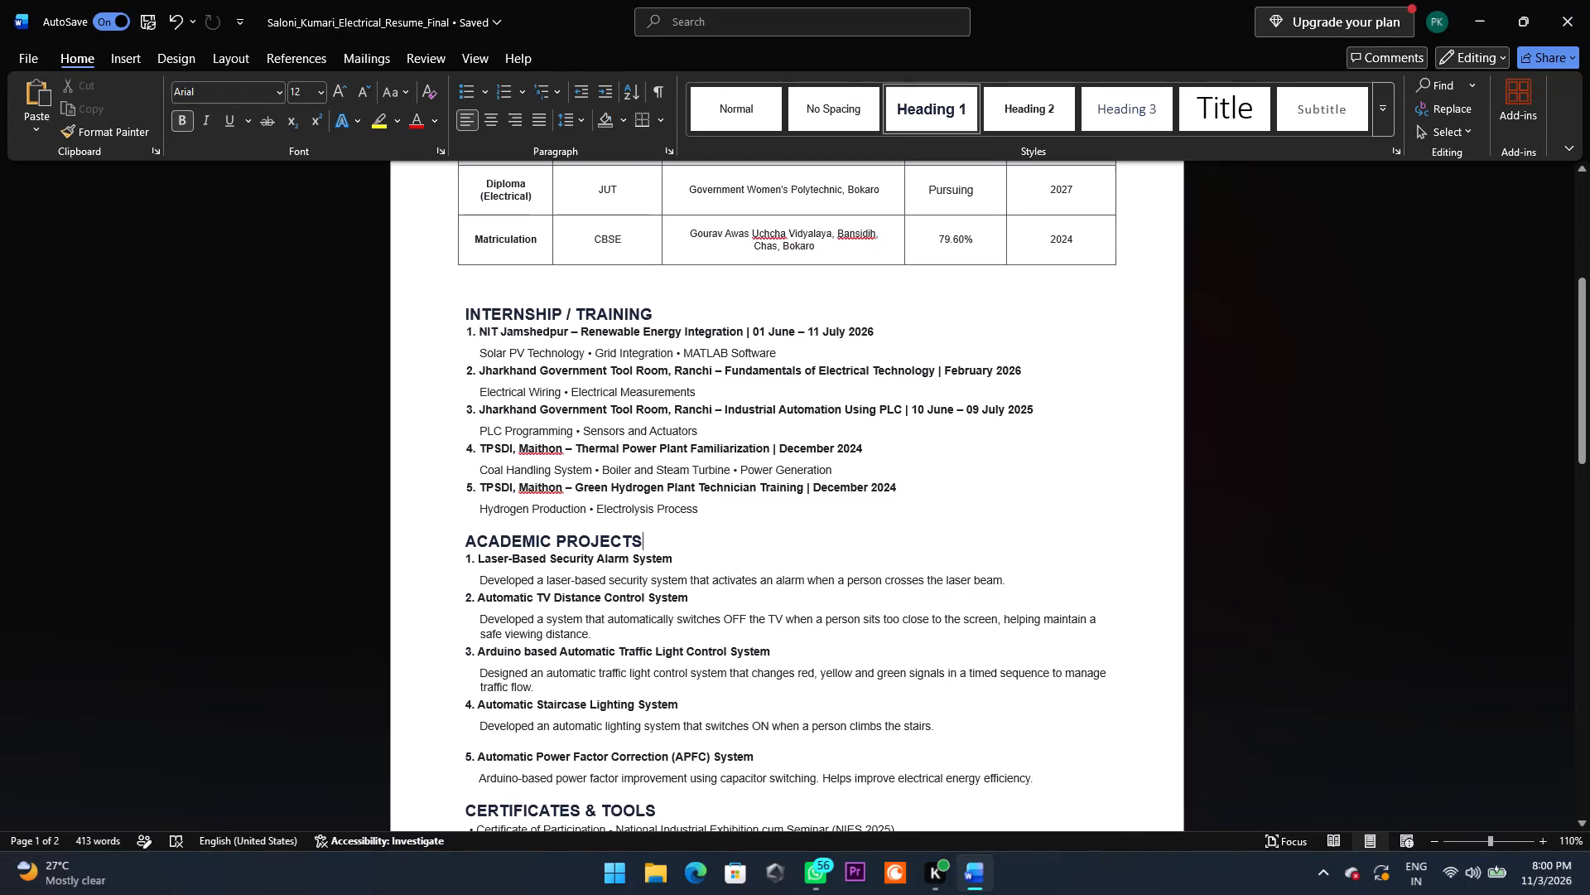
Insert two blank lines before the TECHNICAL SKILLS heading to move the whole section onto the second page.
scroll(926, 465, "down", 2, "ctrl")
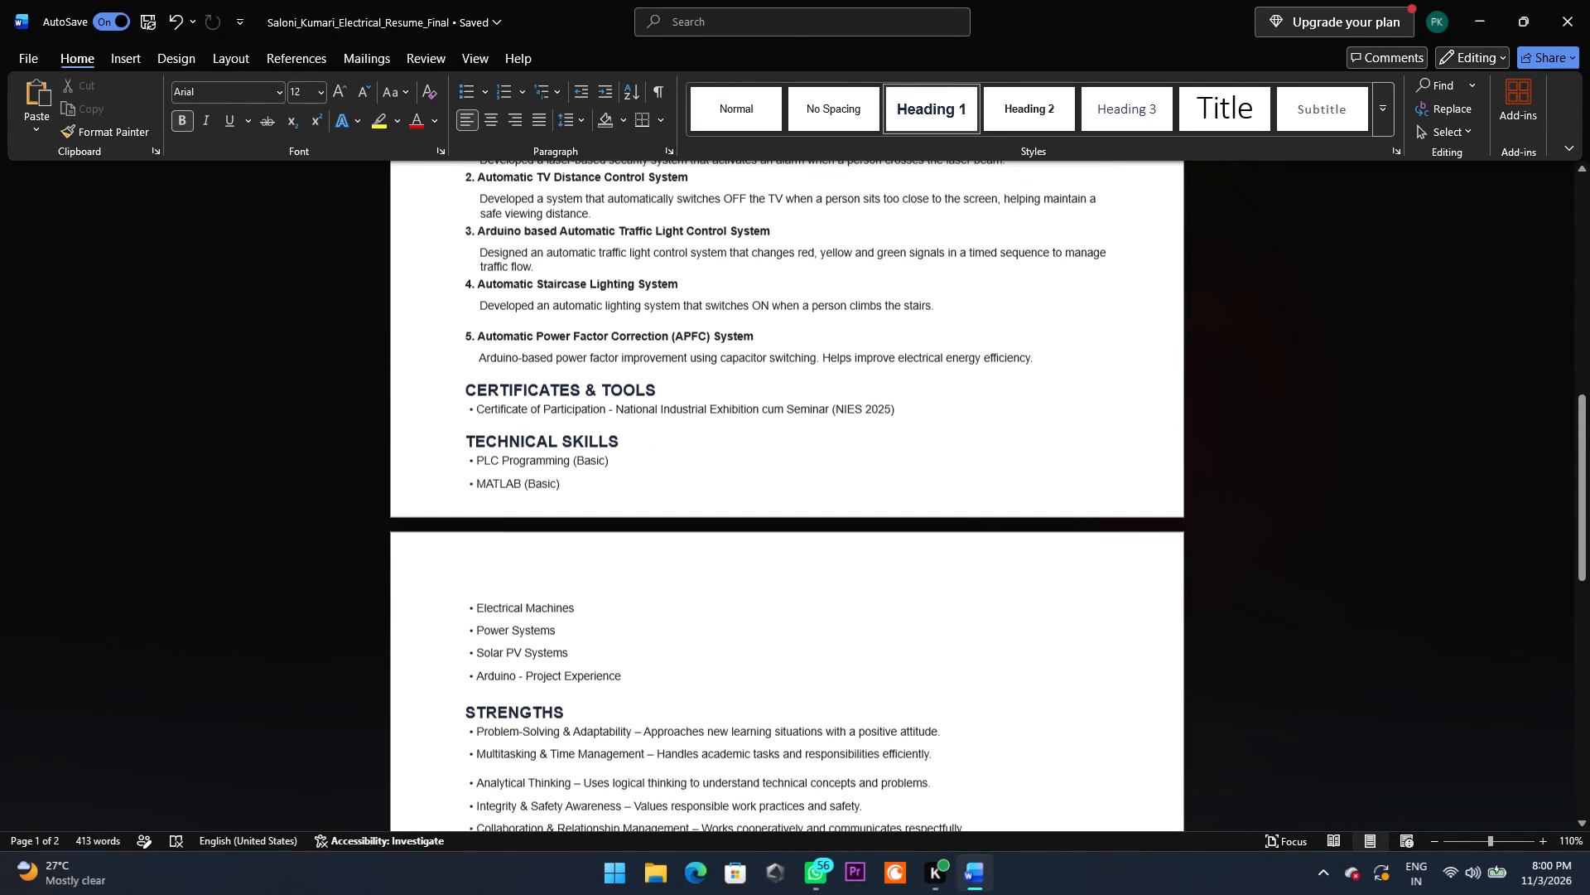
left_click(468, 439)
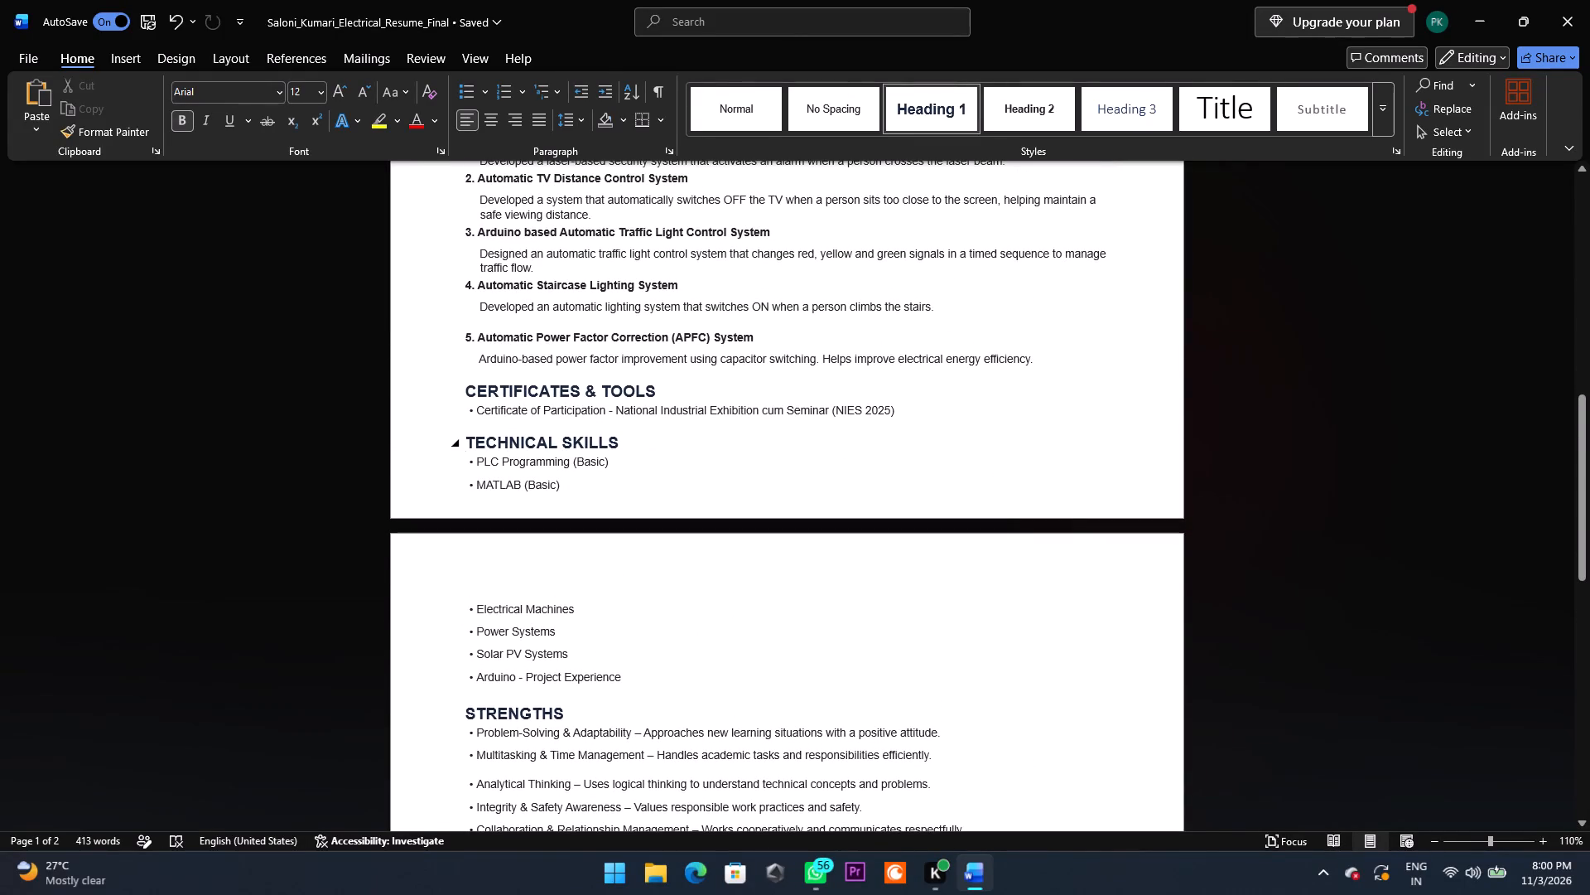
key("Return")
key("Return")
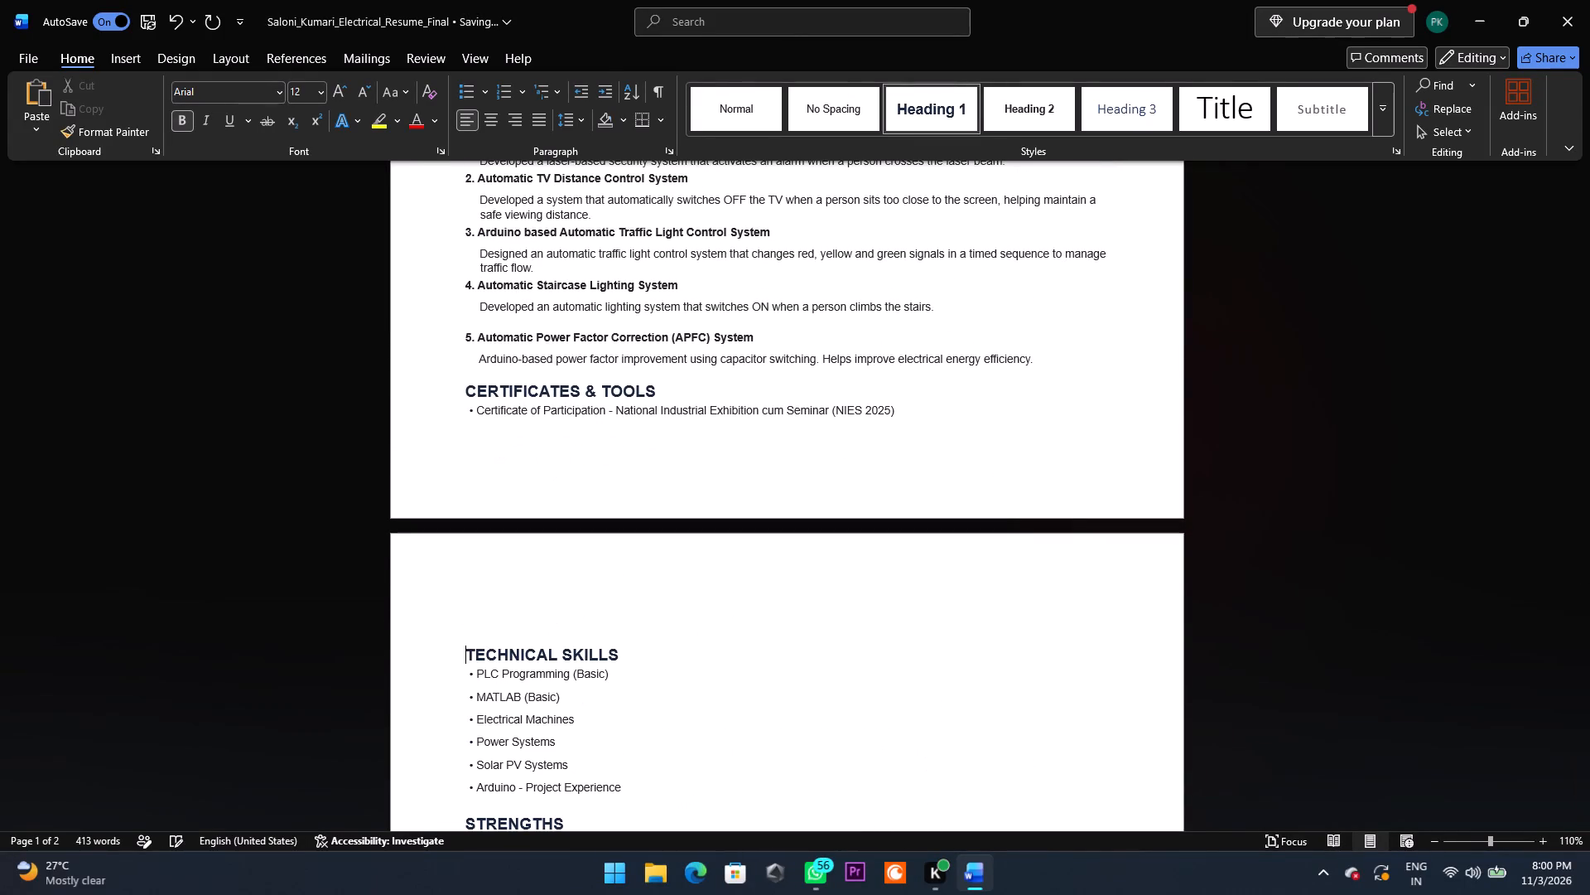
Review the layout and section spacing across both résumé pages, from the header down to the declaration and signature.
scroll(670, 443, "up", 4)
scroll(670, 443, "right", 1)
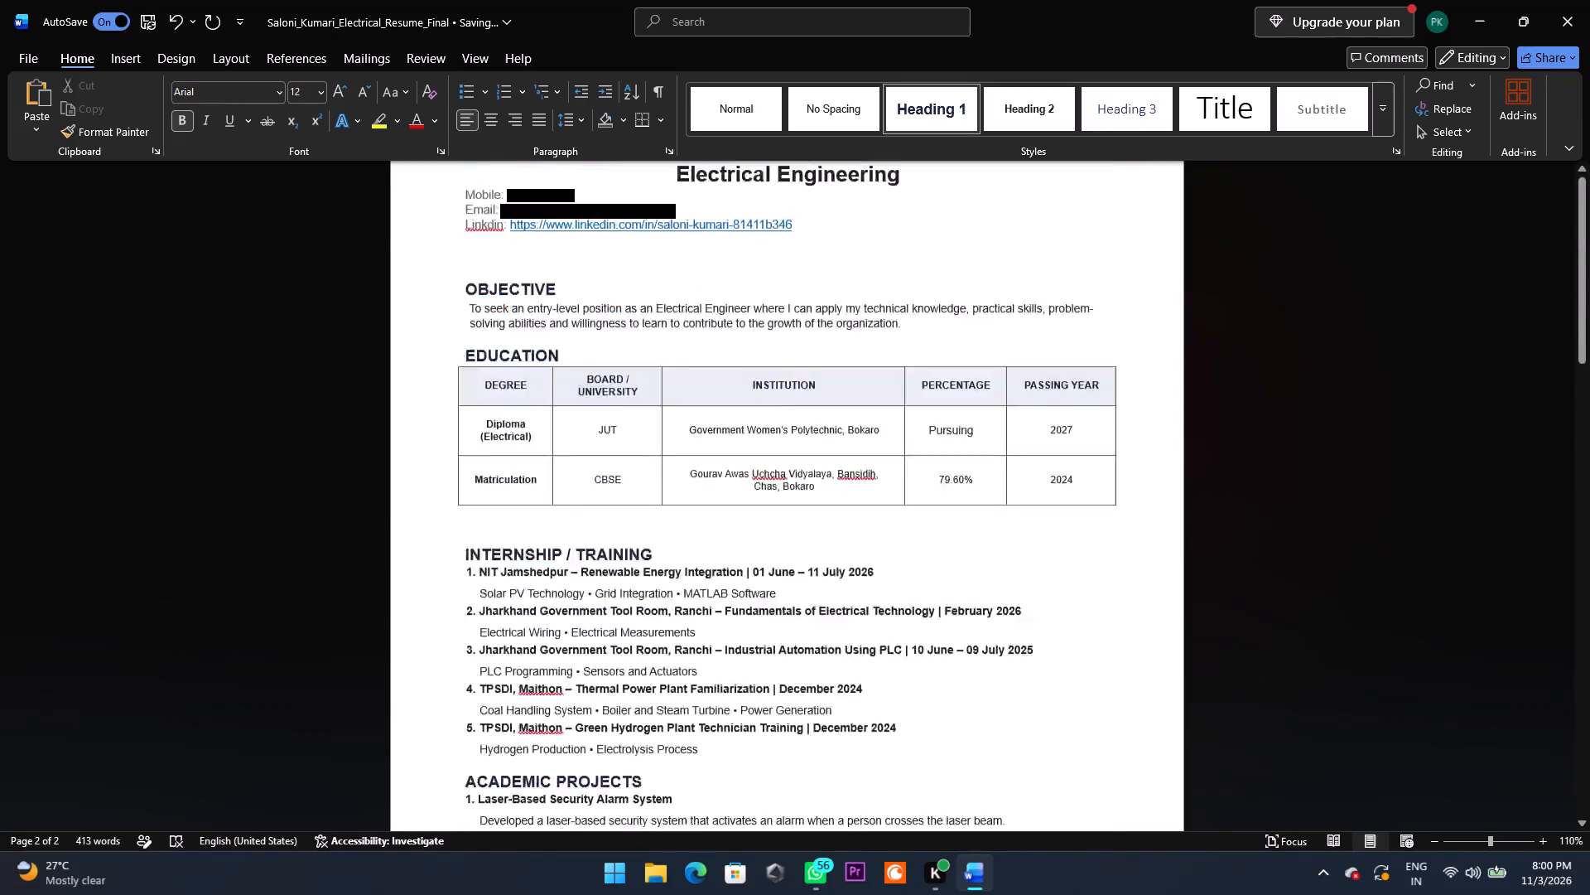
scroll(670, 443, "right", 1)
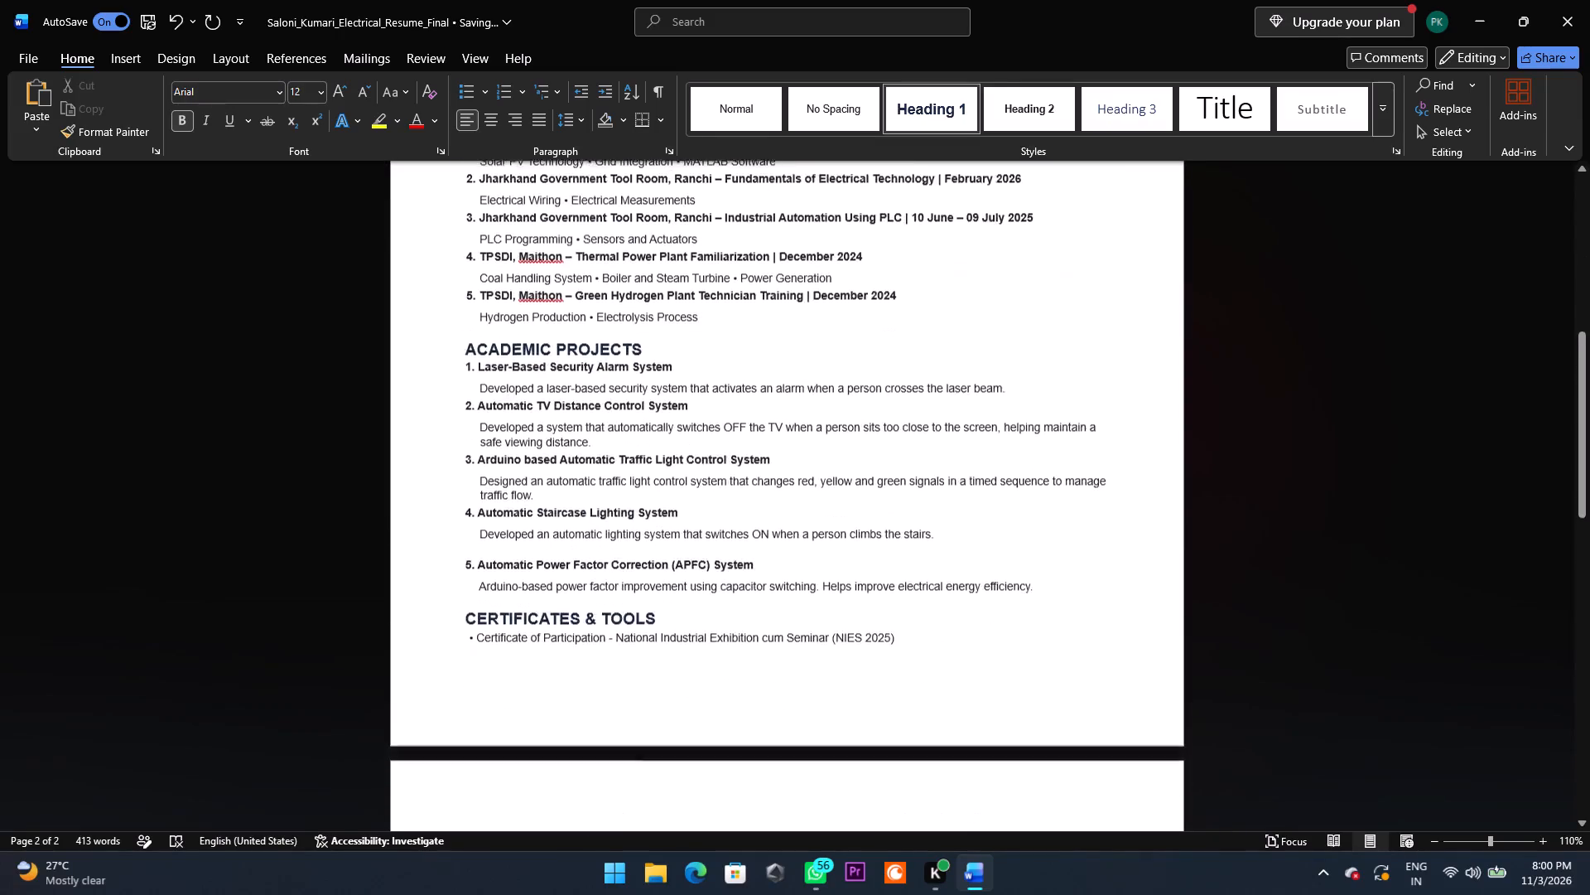
scroll(670, 443, "right", 1)
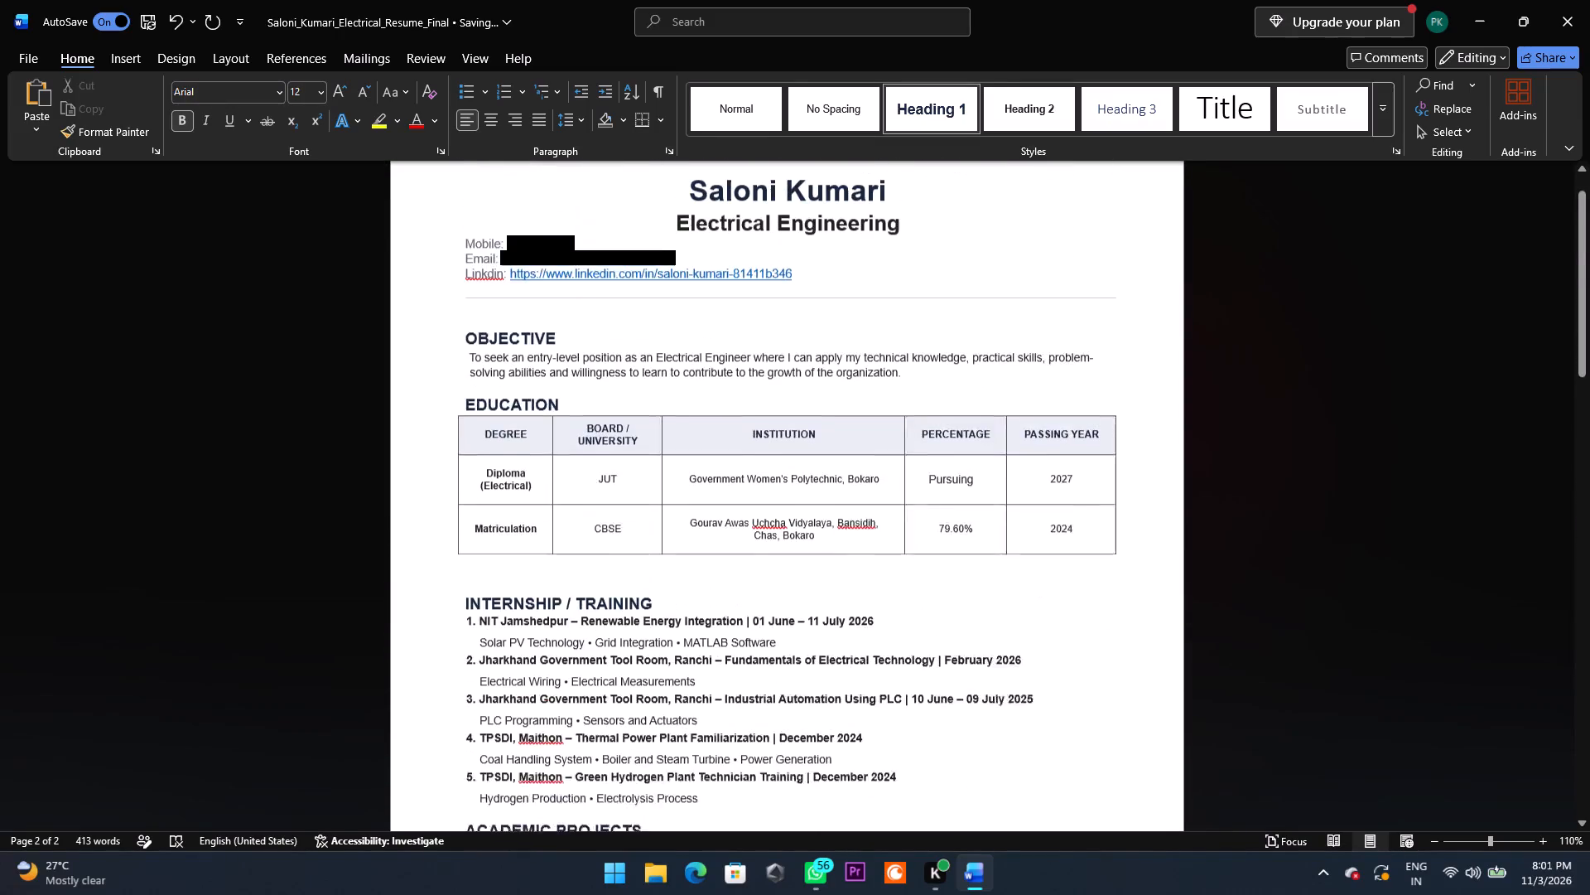
scroll(670, 443, "down", 1)
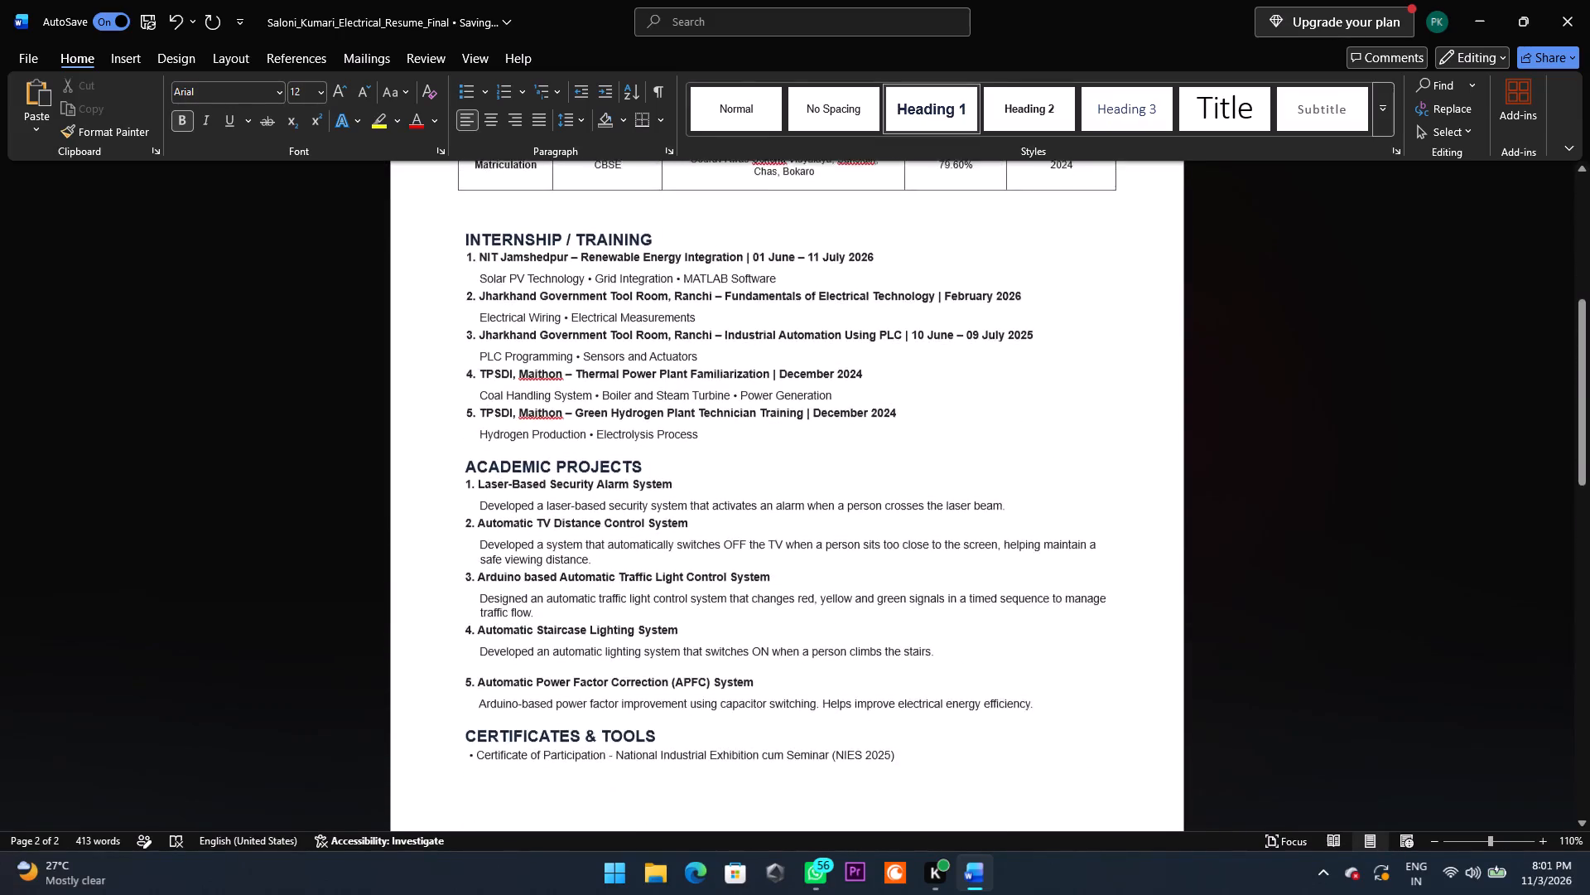
scroll(670, 443, "down", 4)
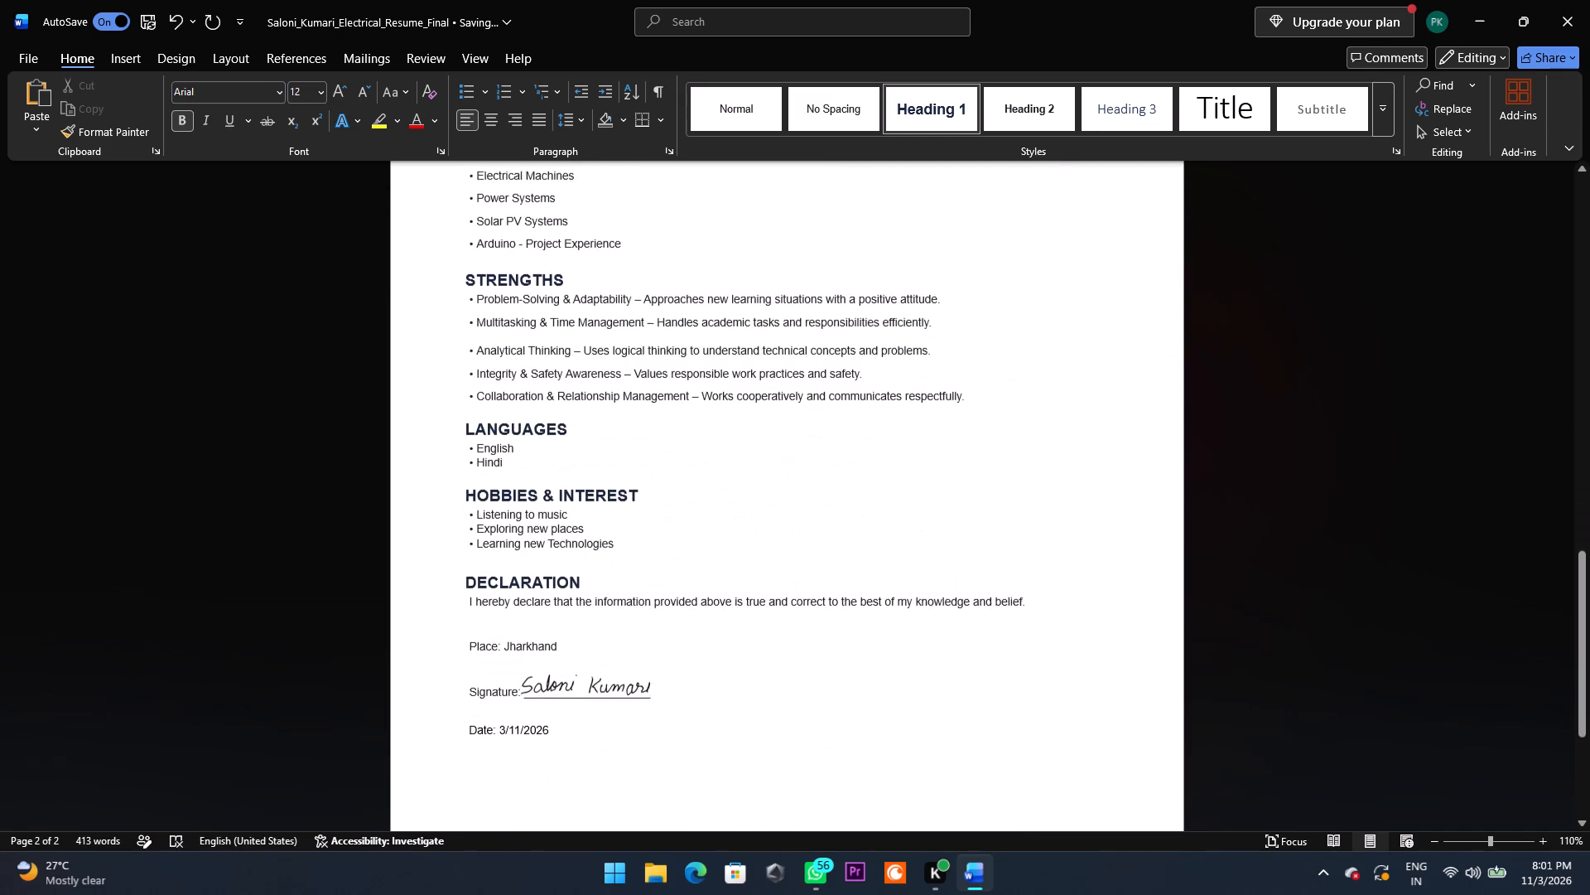
scroll(670, 443, "down", 1)
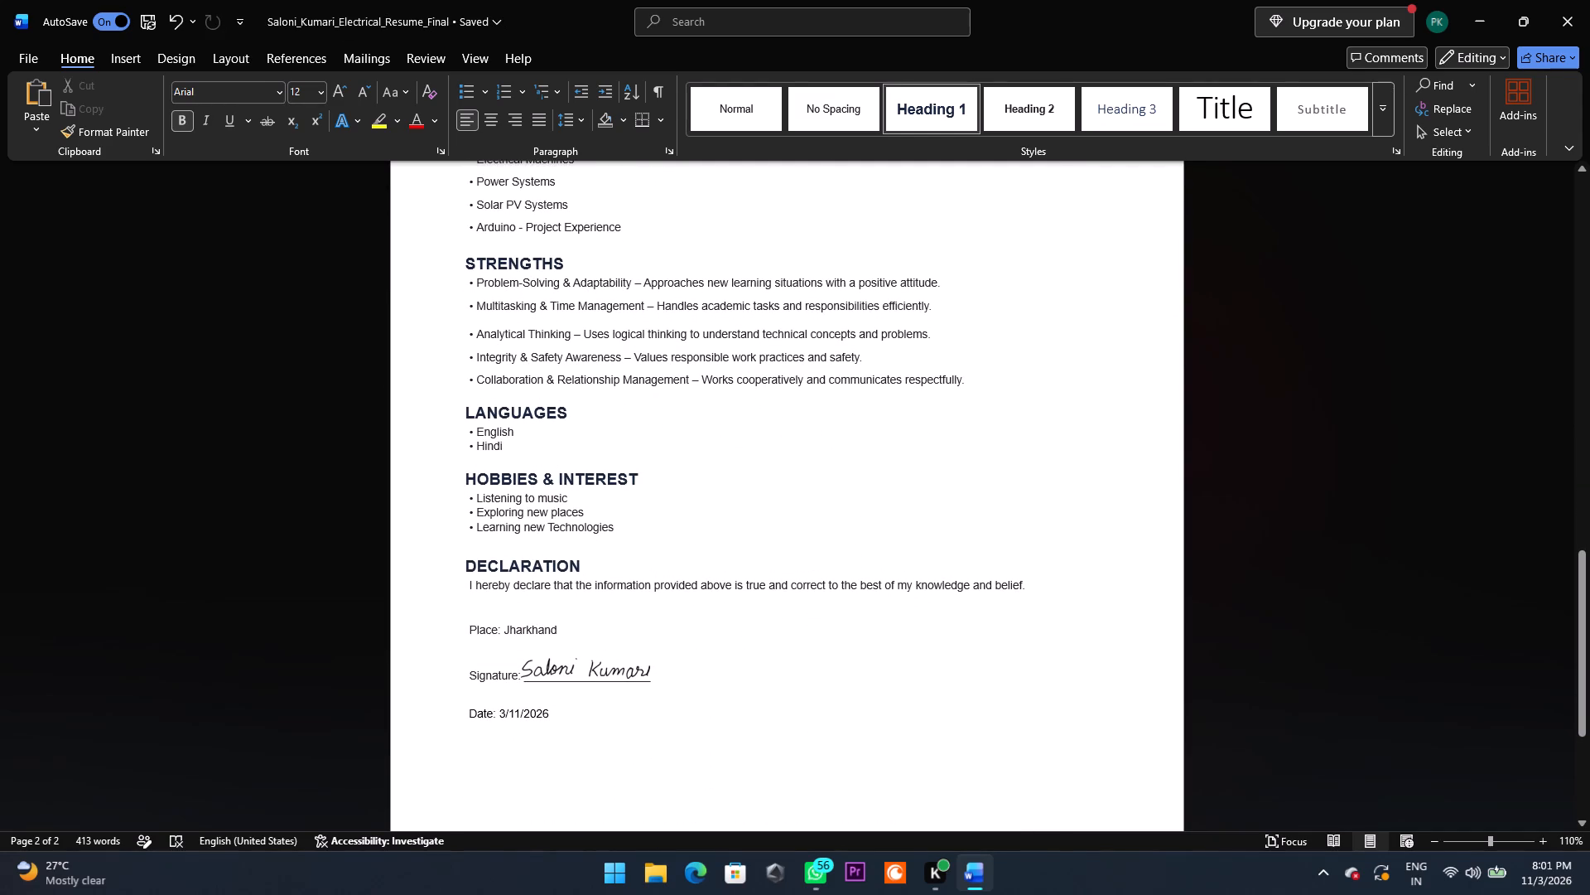
scroll(670, 443, "down", 1)
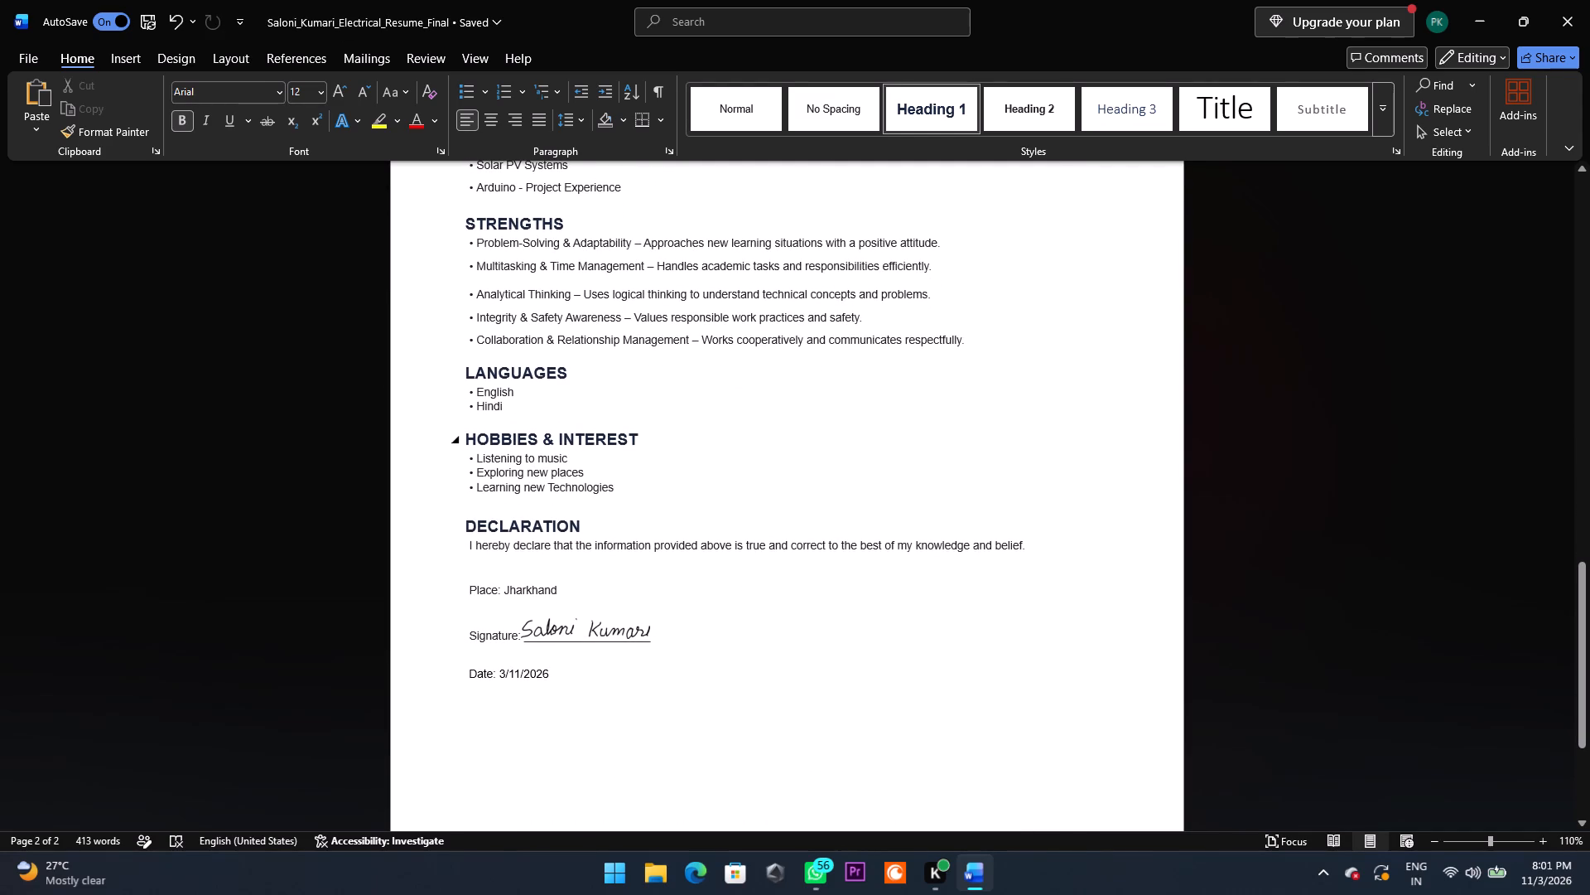
scroll(670, 443, "right", 2)
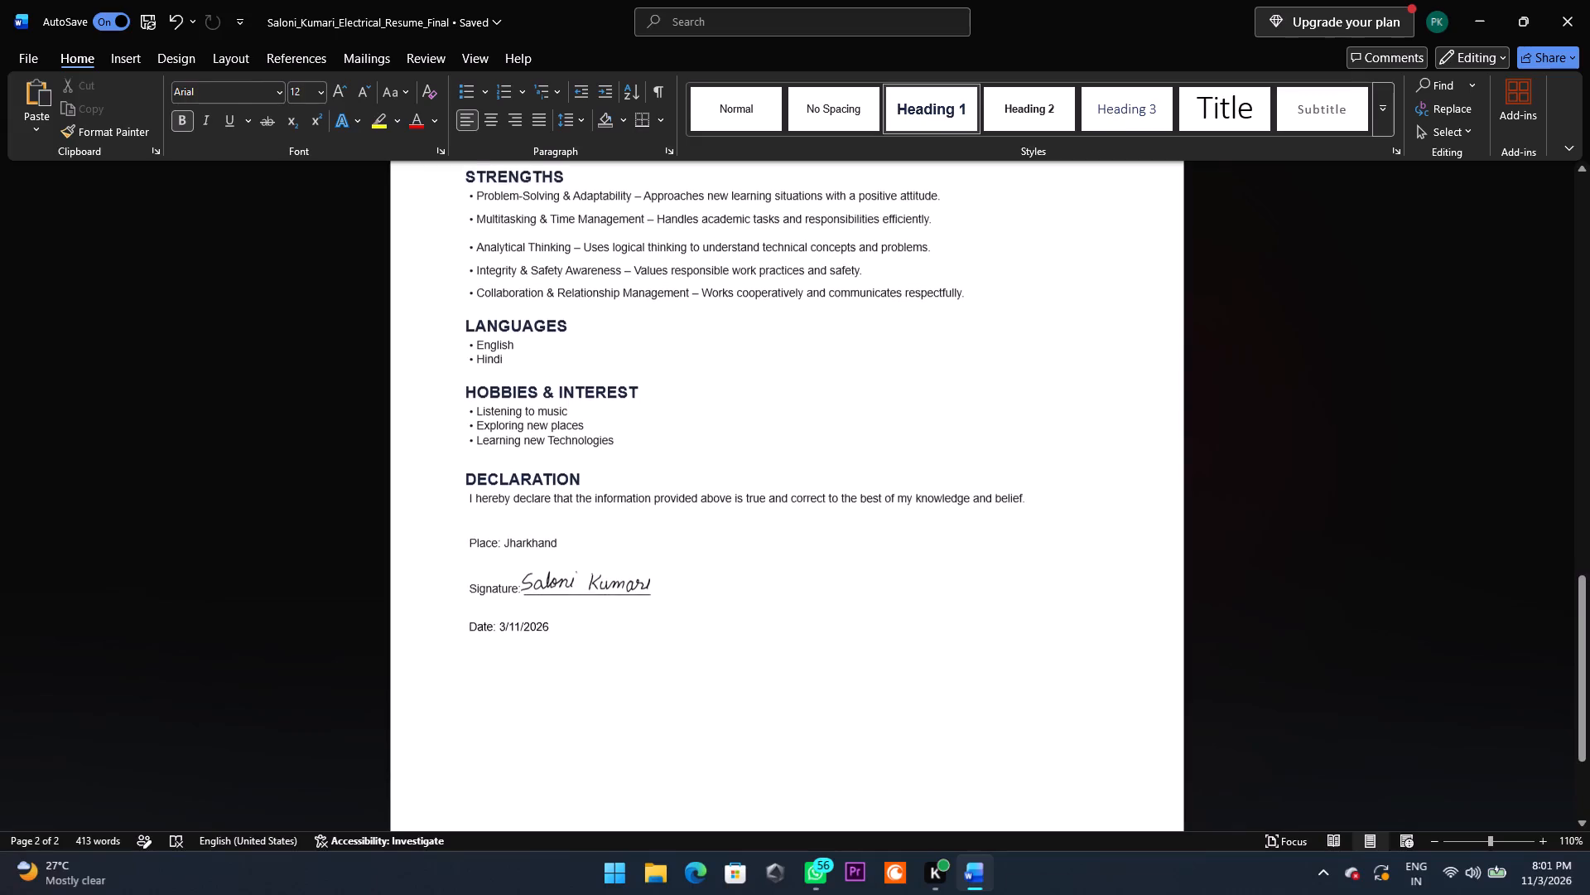
scroll(675, 440, "right", 1)
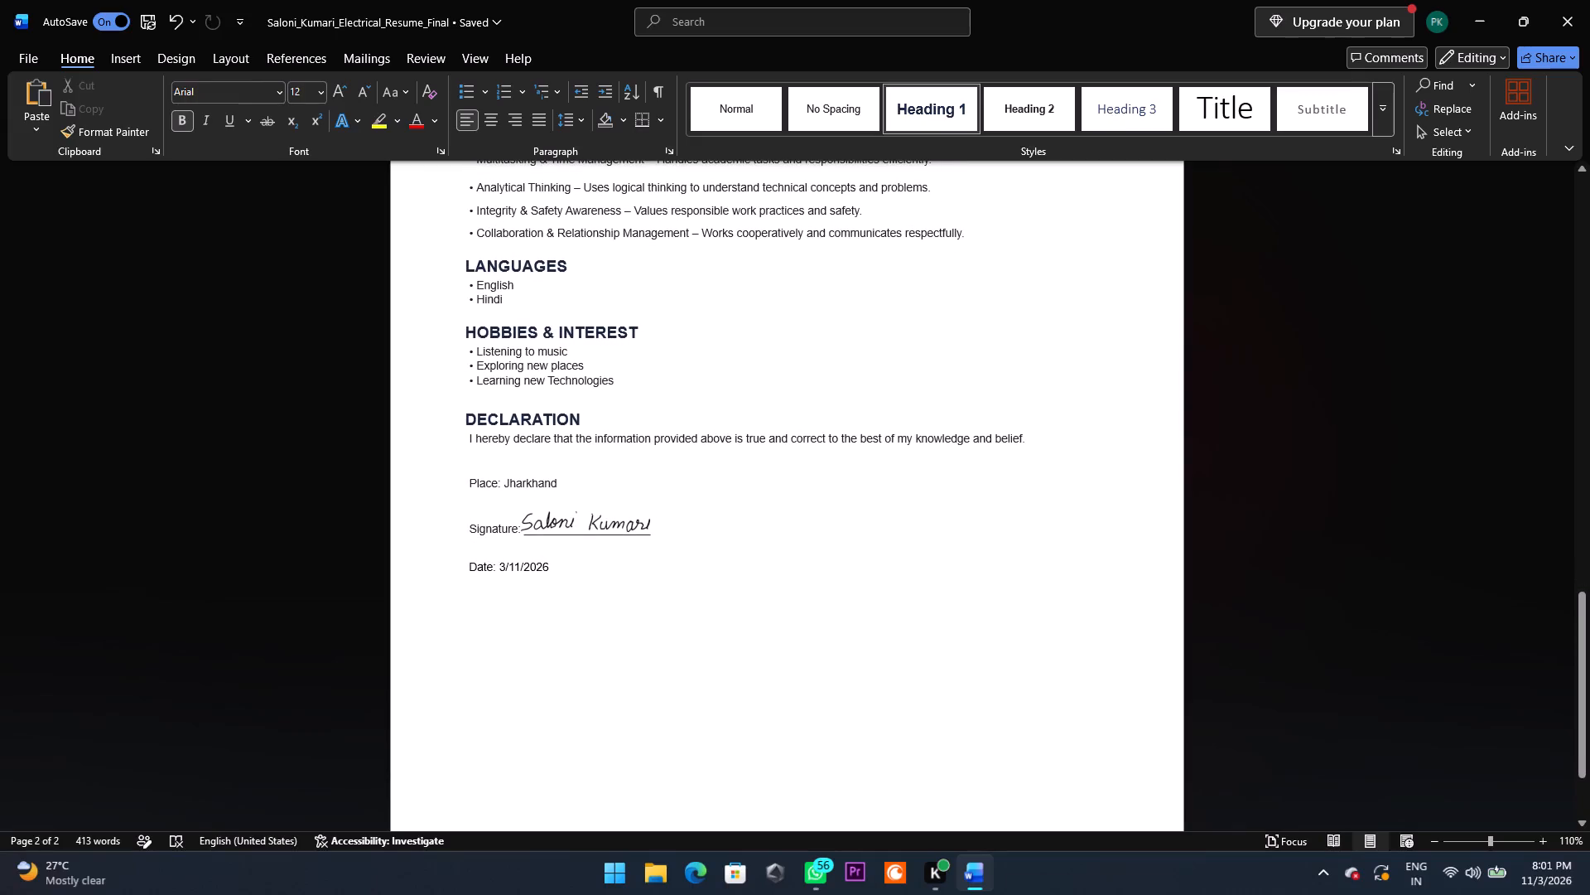
scroll(675, 440, "up", 3)
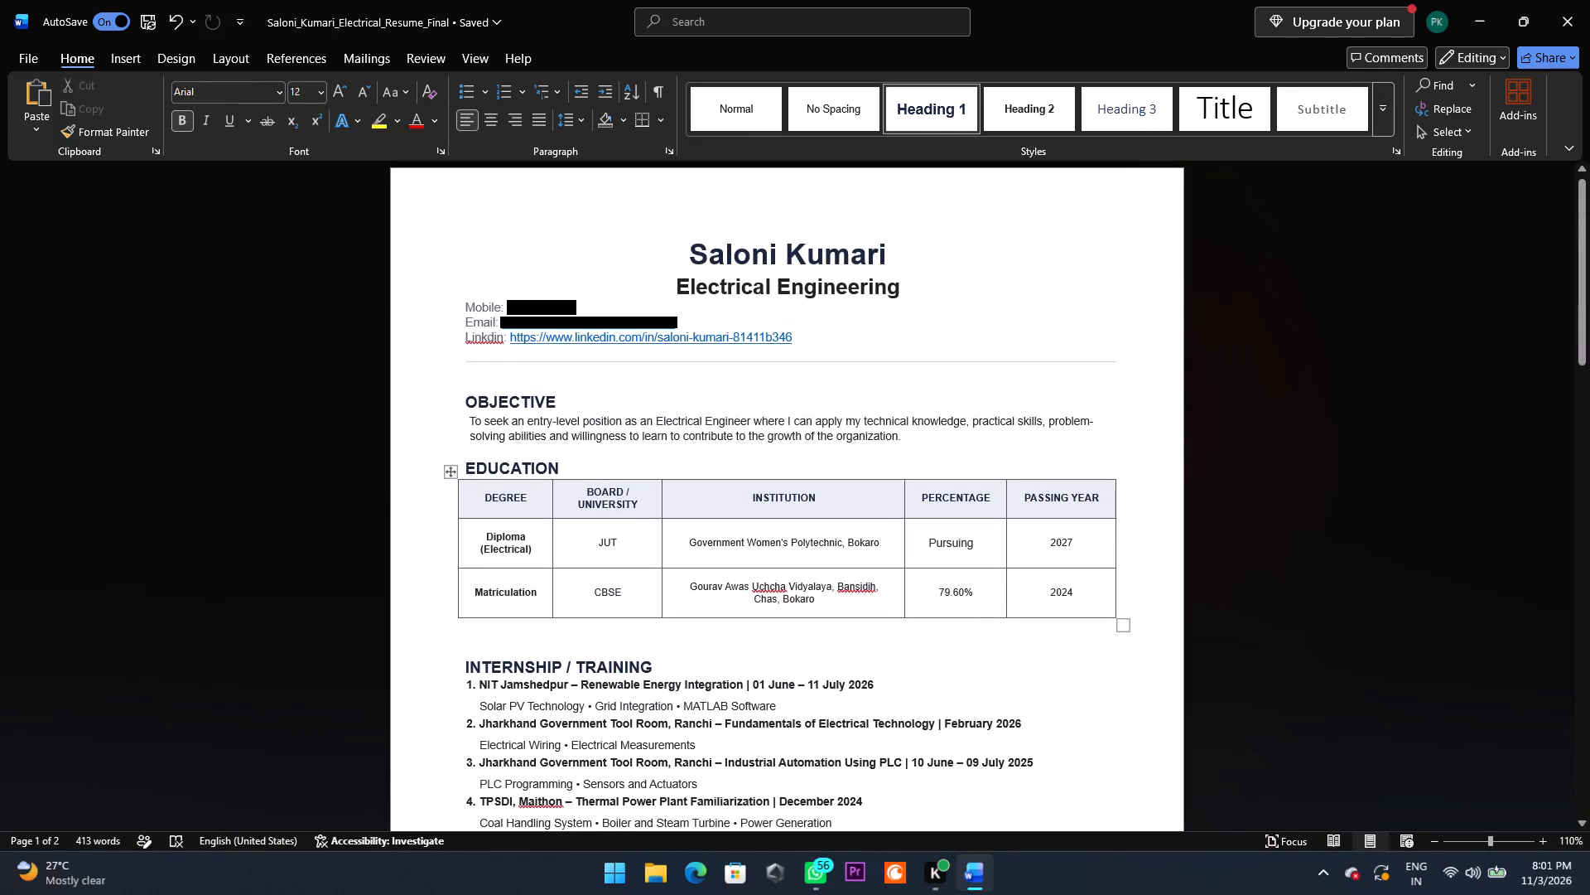
Check the display text and address in the LinkedIn link's hyperlink settings in the résumé's contact details.
left_click(620, 339)
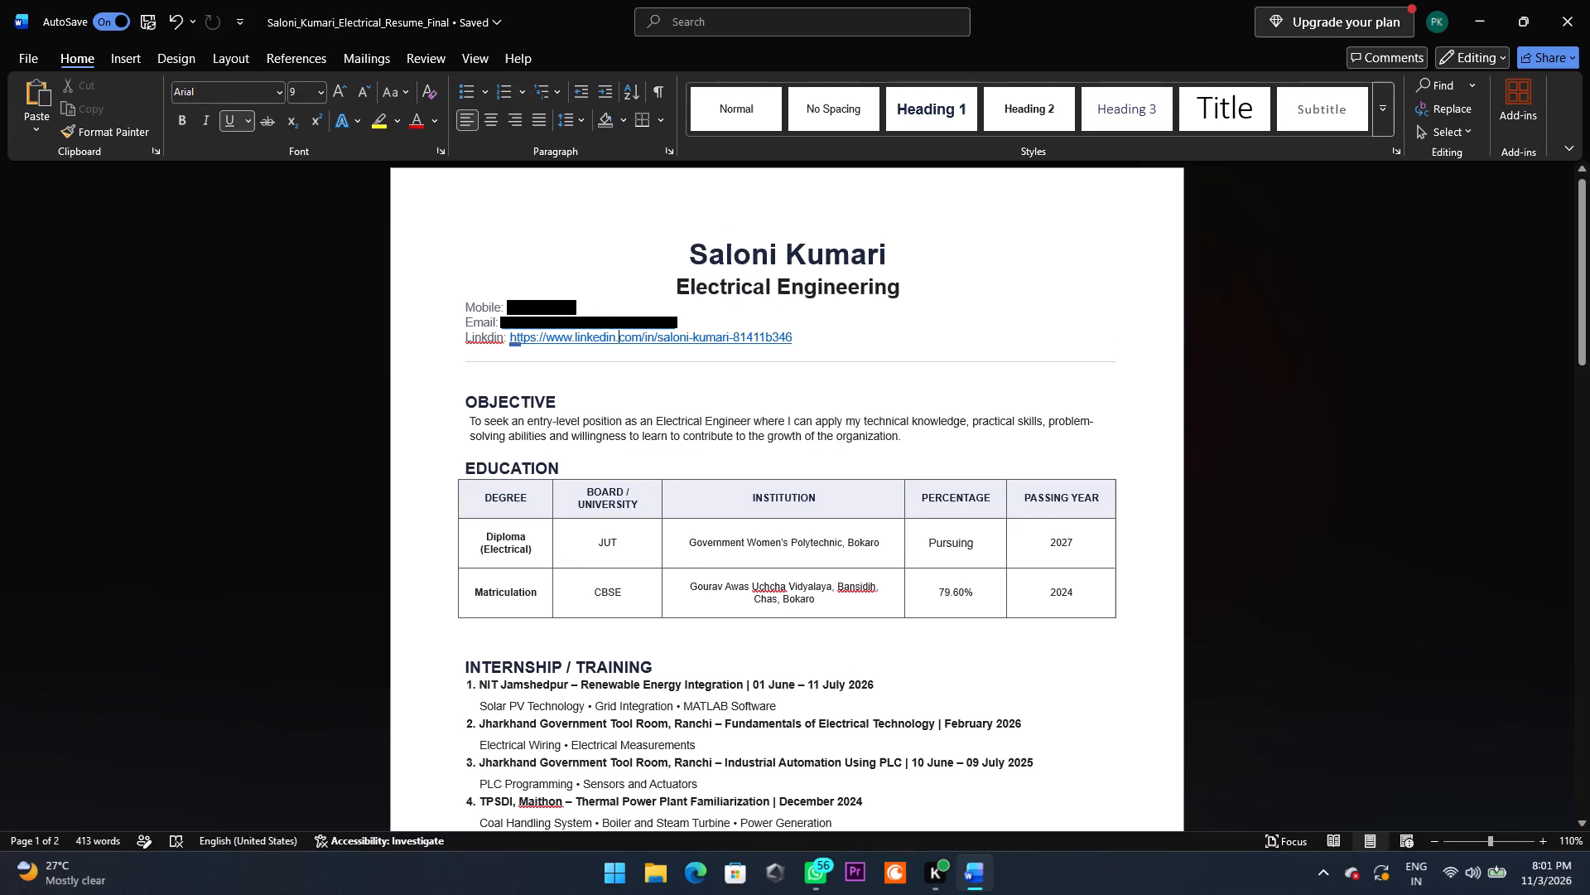
right_click(720, 339)
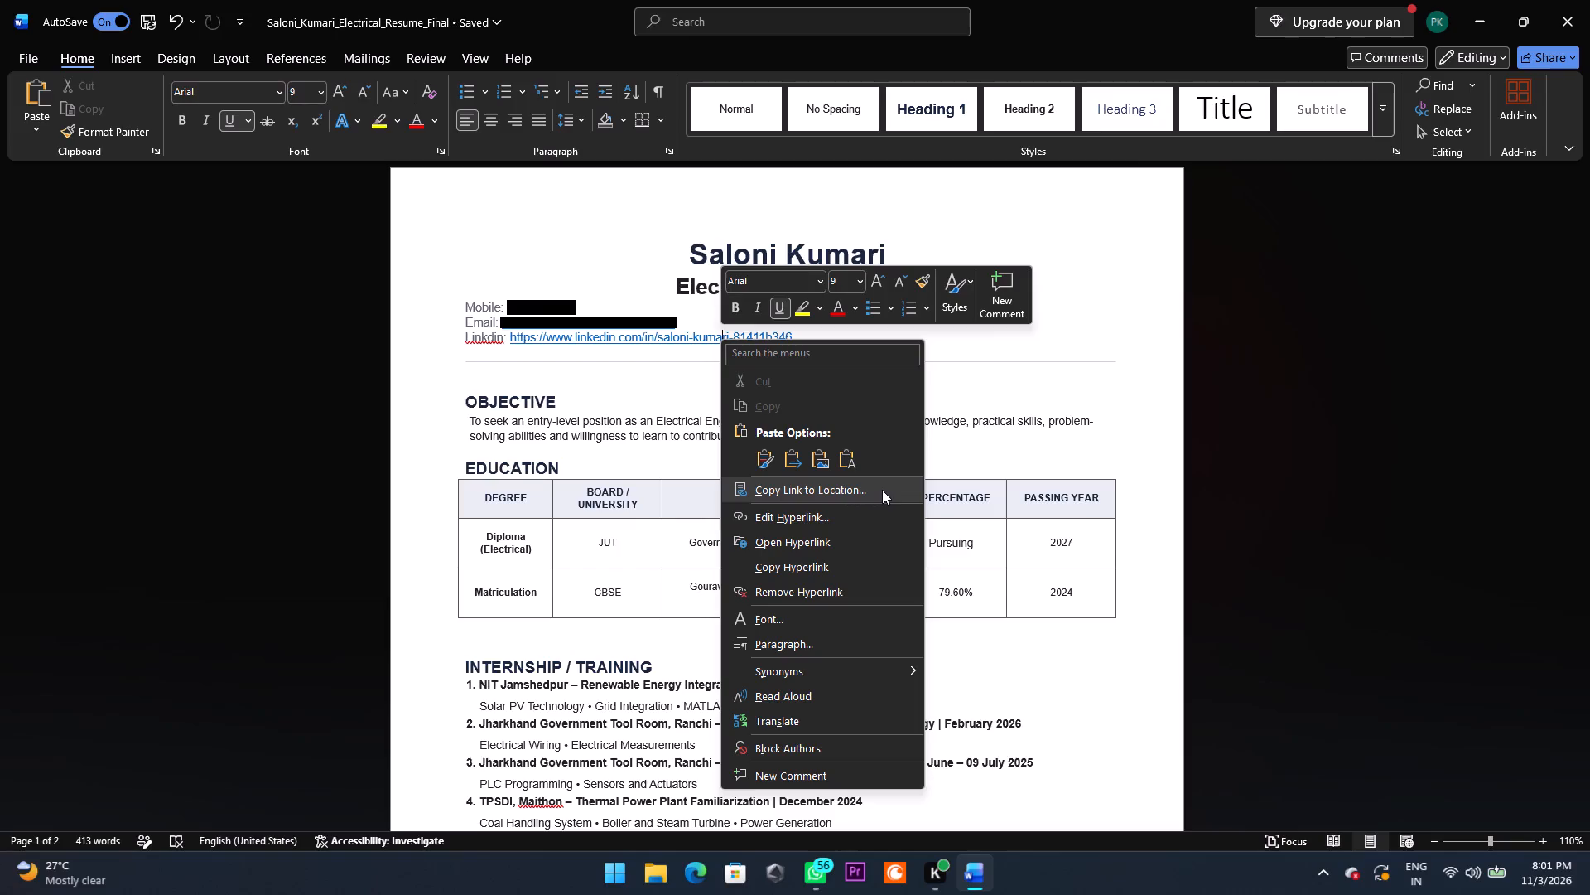
left_click(840, 520)
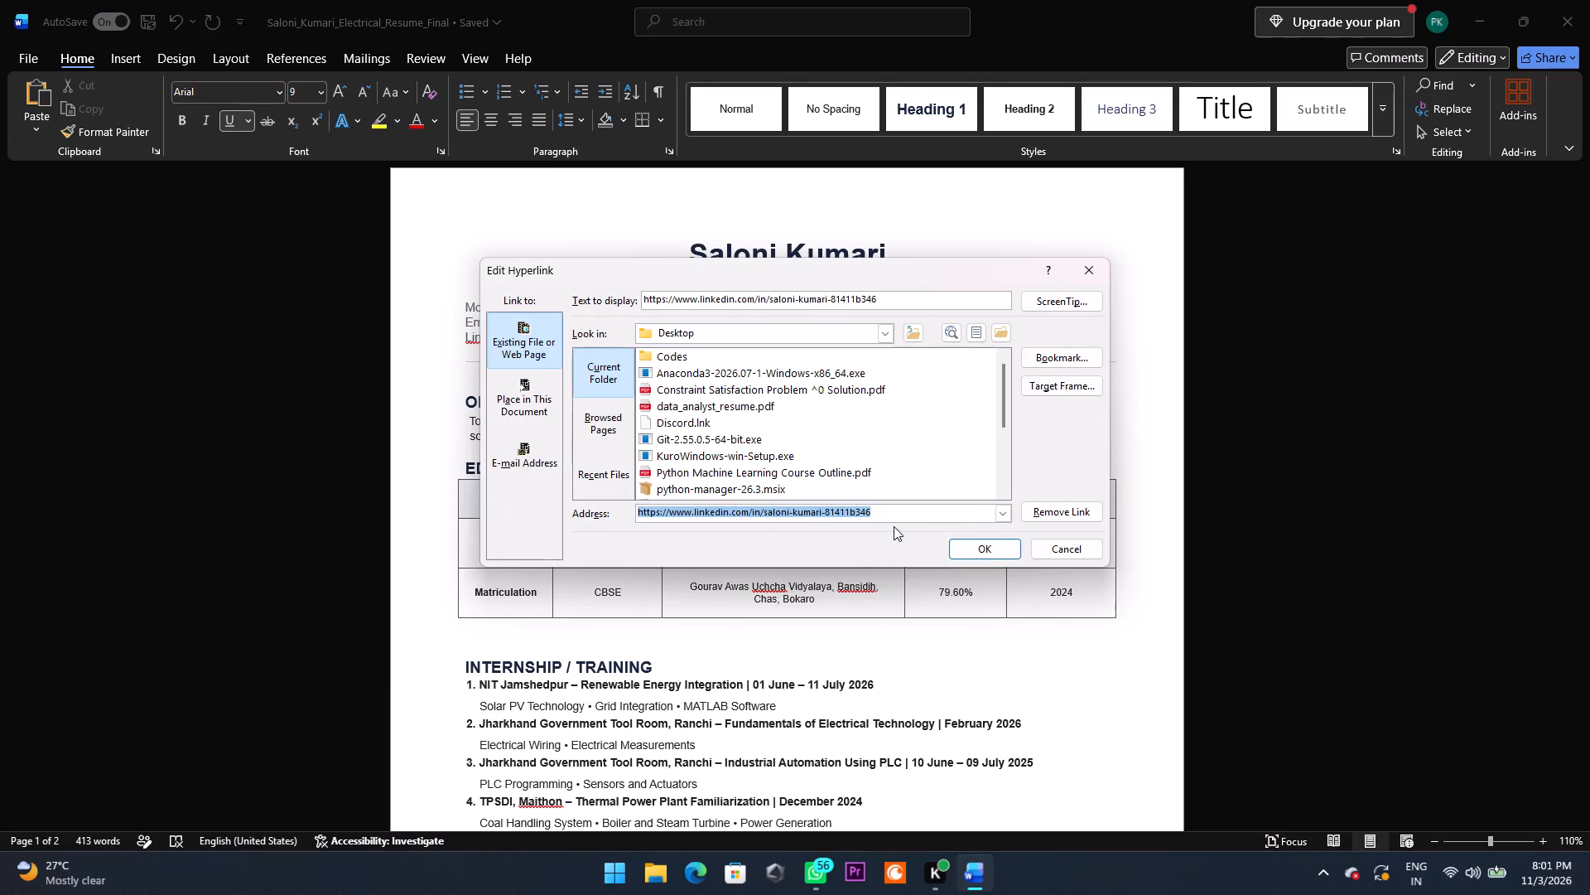
left_click(1080, 270)
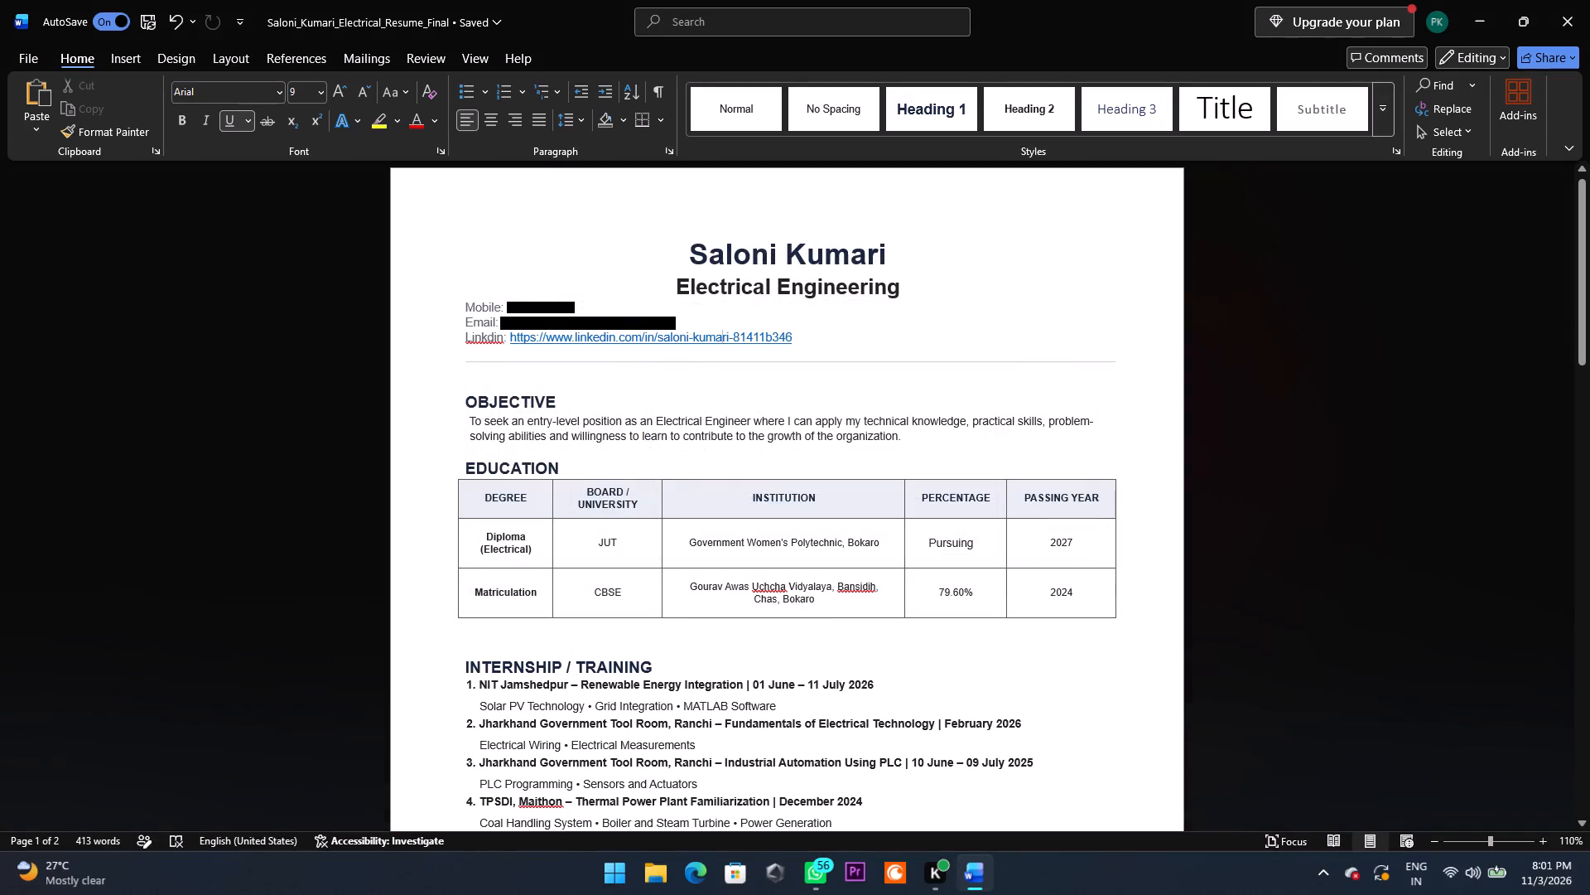
right_click(772, 336)
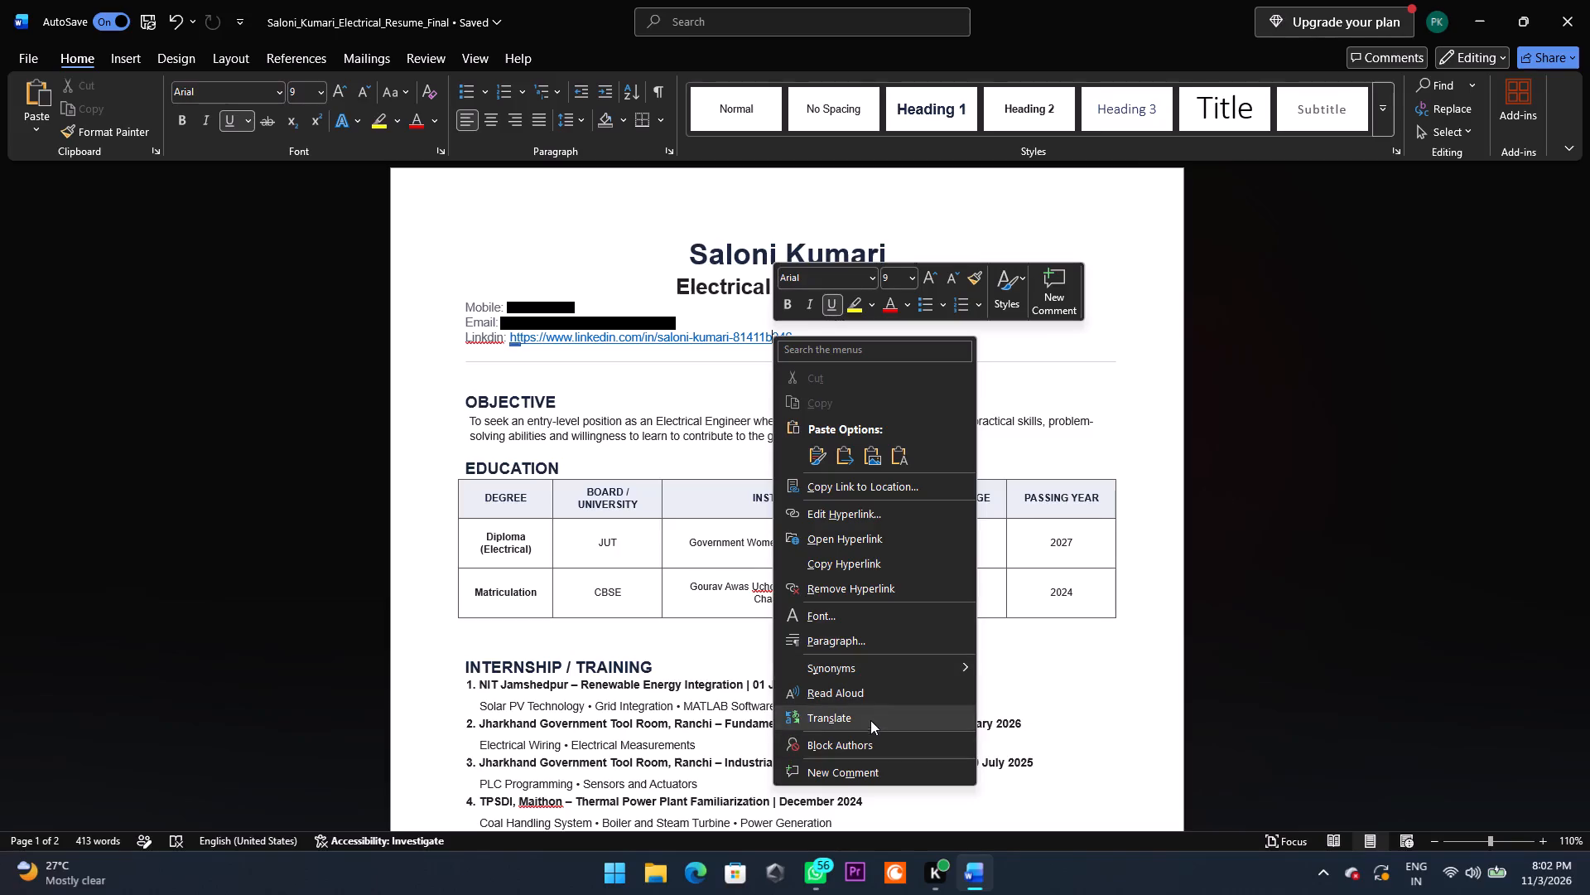
left_click(1066, 669)
Save the edited résumé document.
scroll(1066, 669, "down", 1)
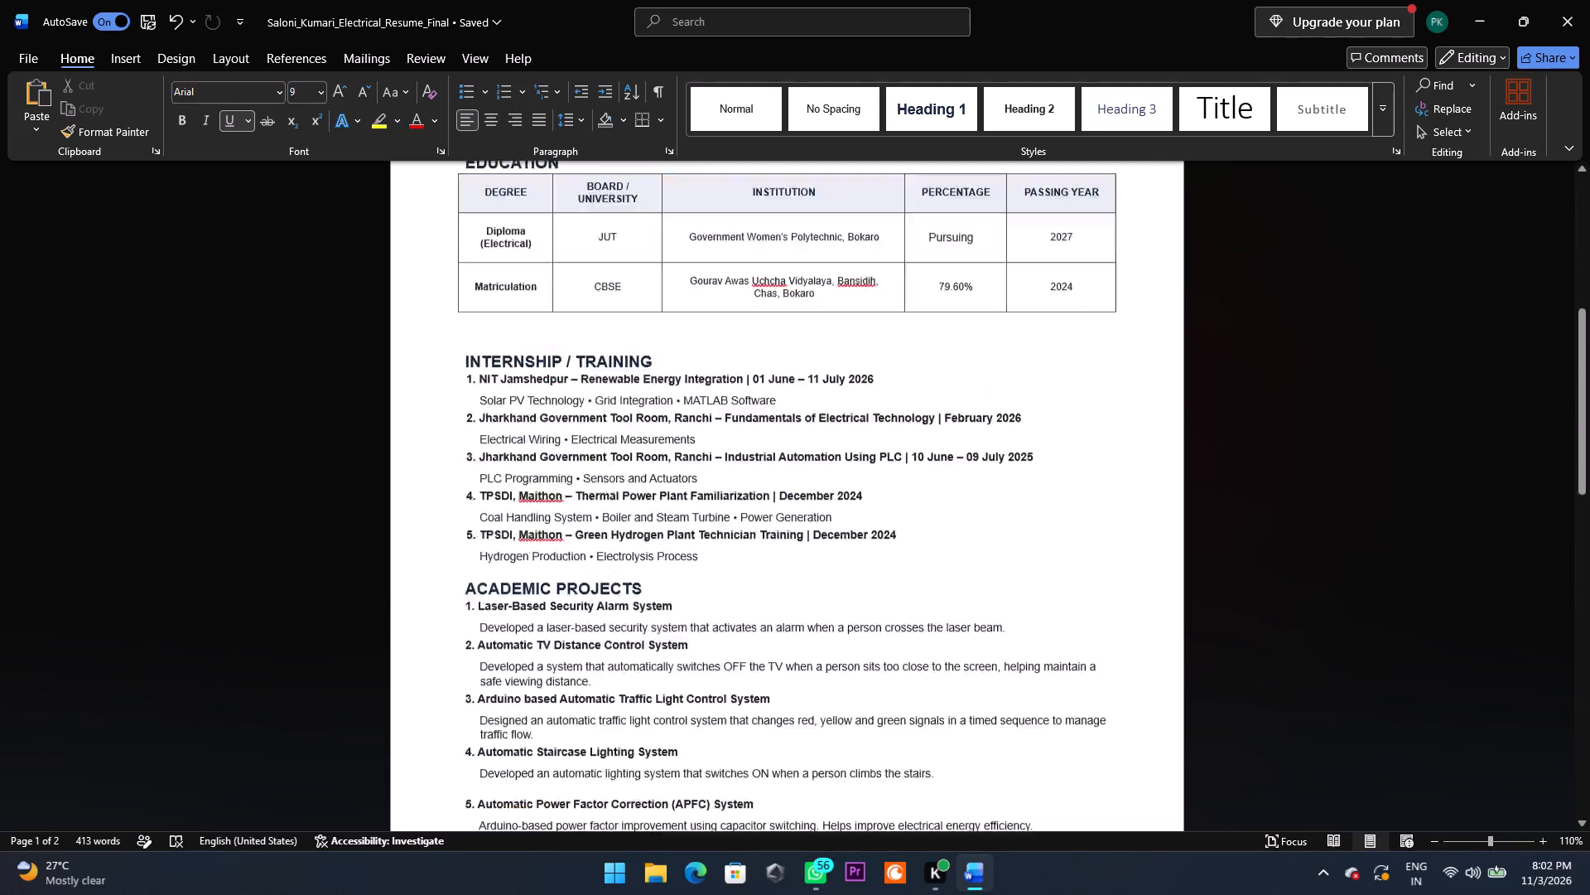
scroll(1066, 669, "down", 5)
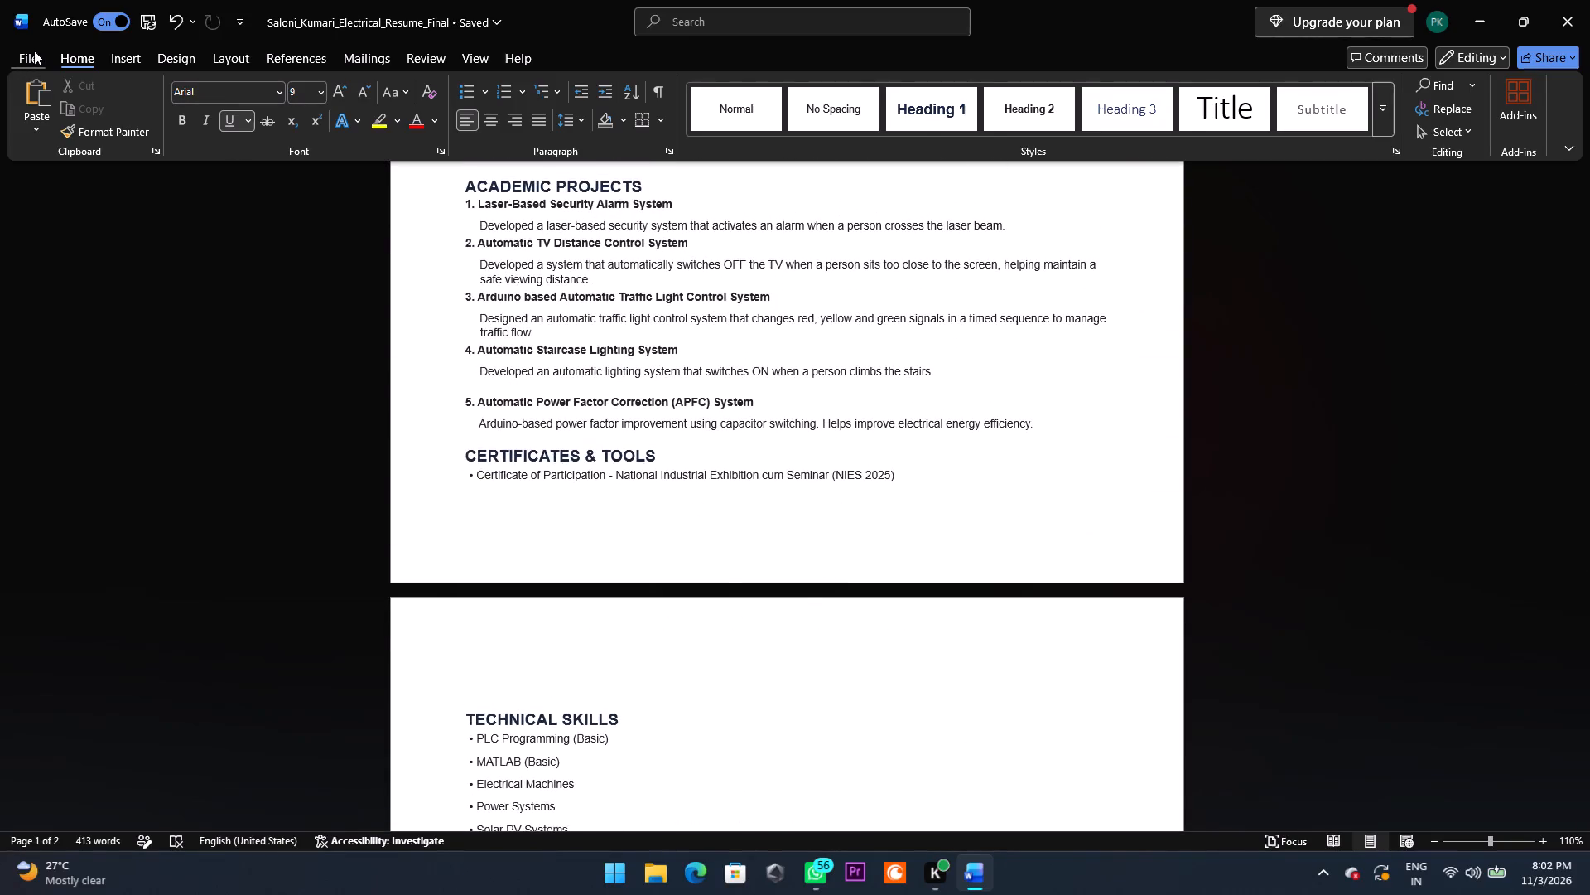
left_click(147, 18)
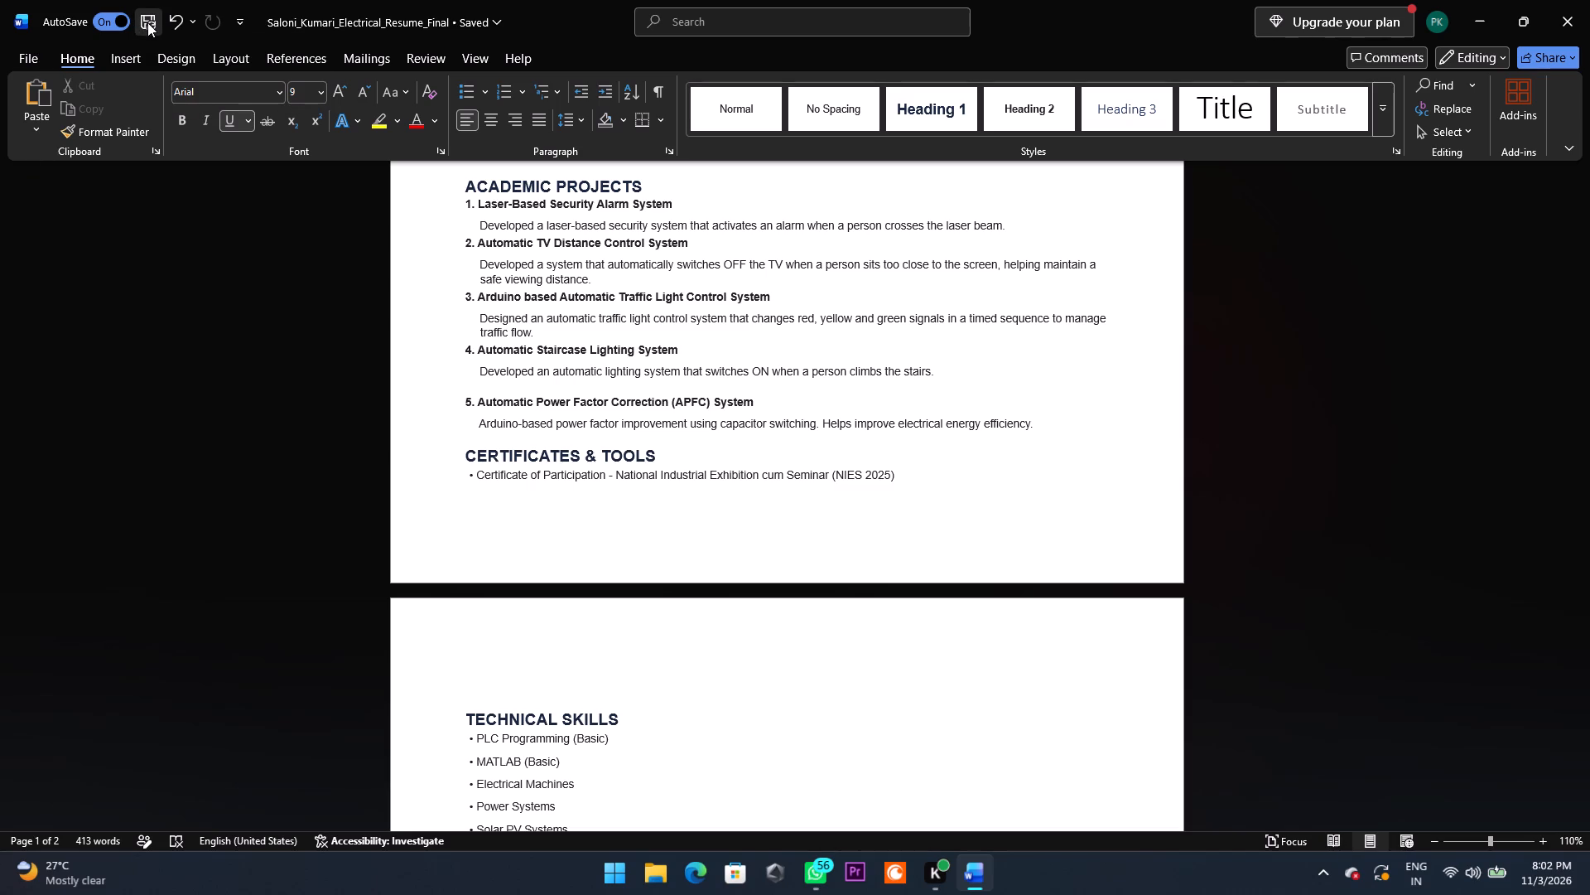
left_click(148, 24)
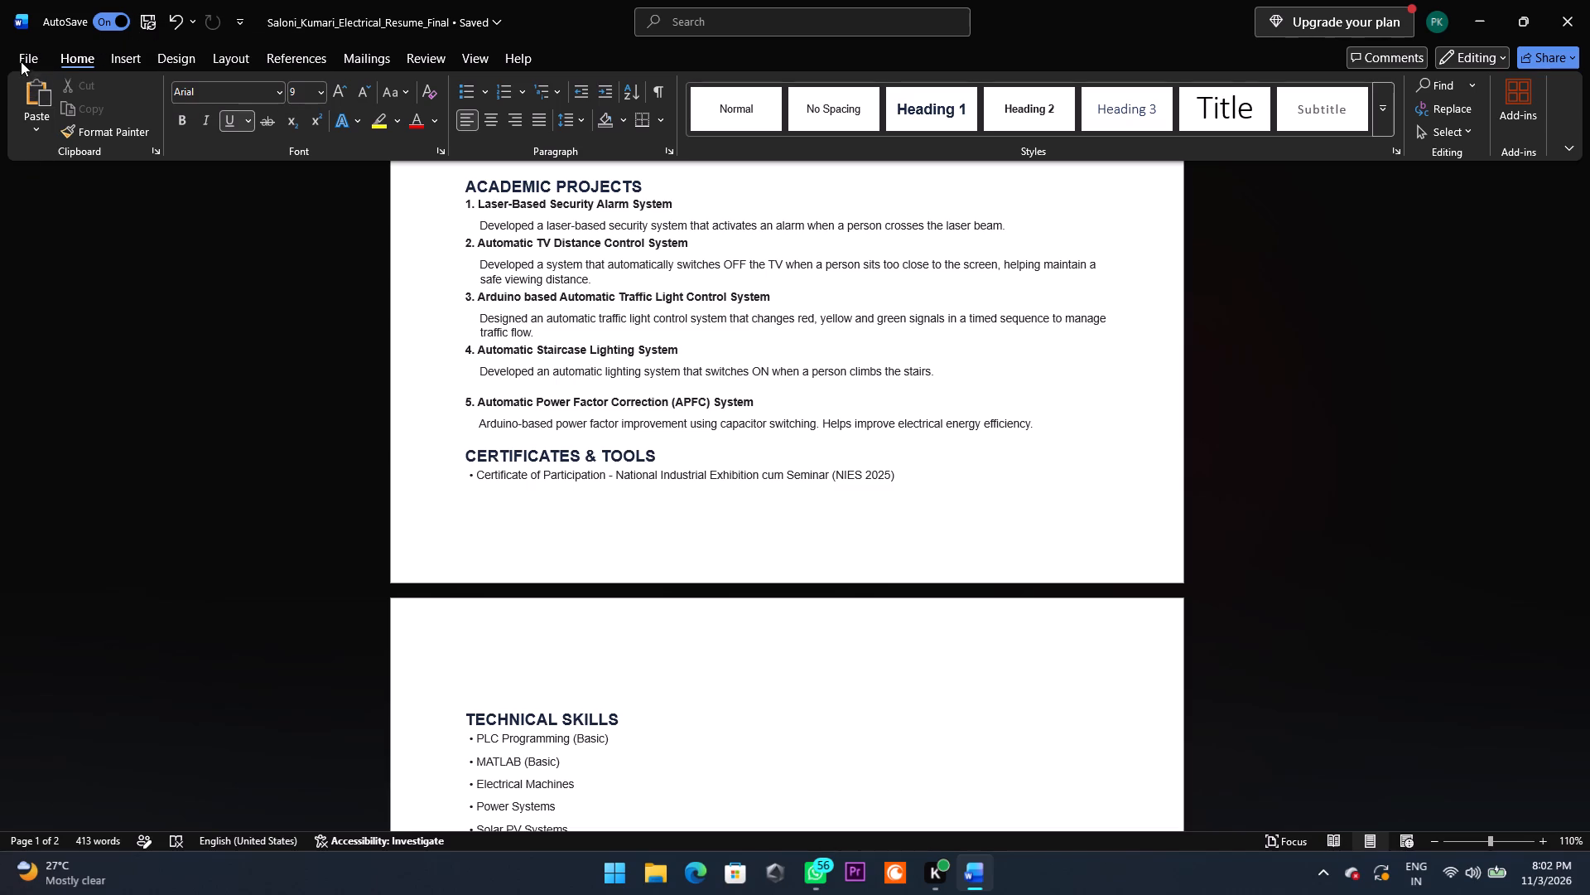
Save a PDF copy of the résumé on the Desktop with 1 appended directly to the file name, and close the published PDF.
left_click(20, 56)
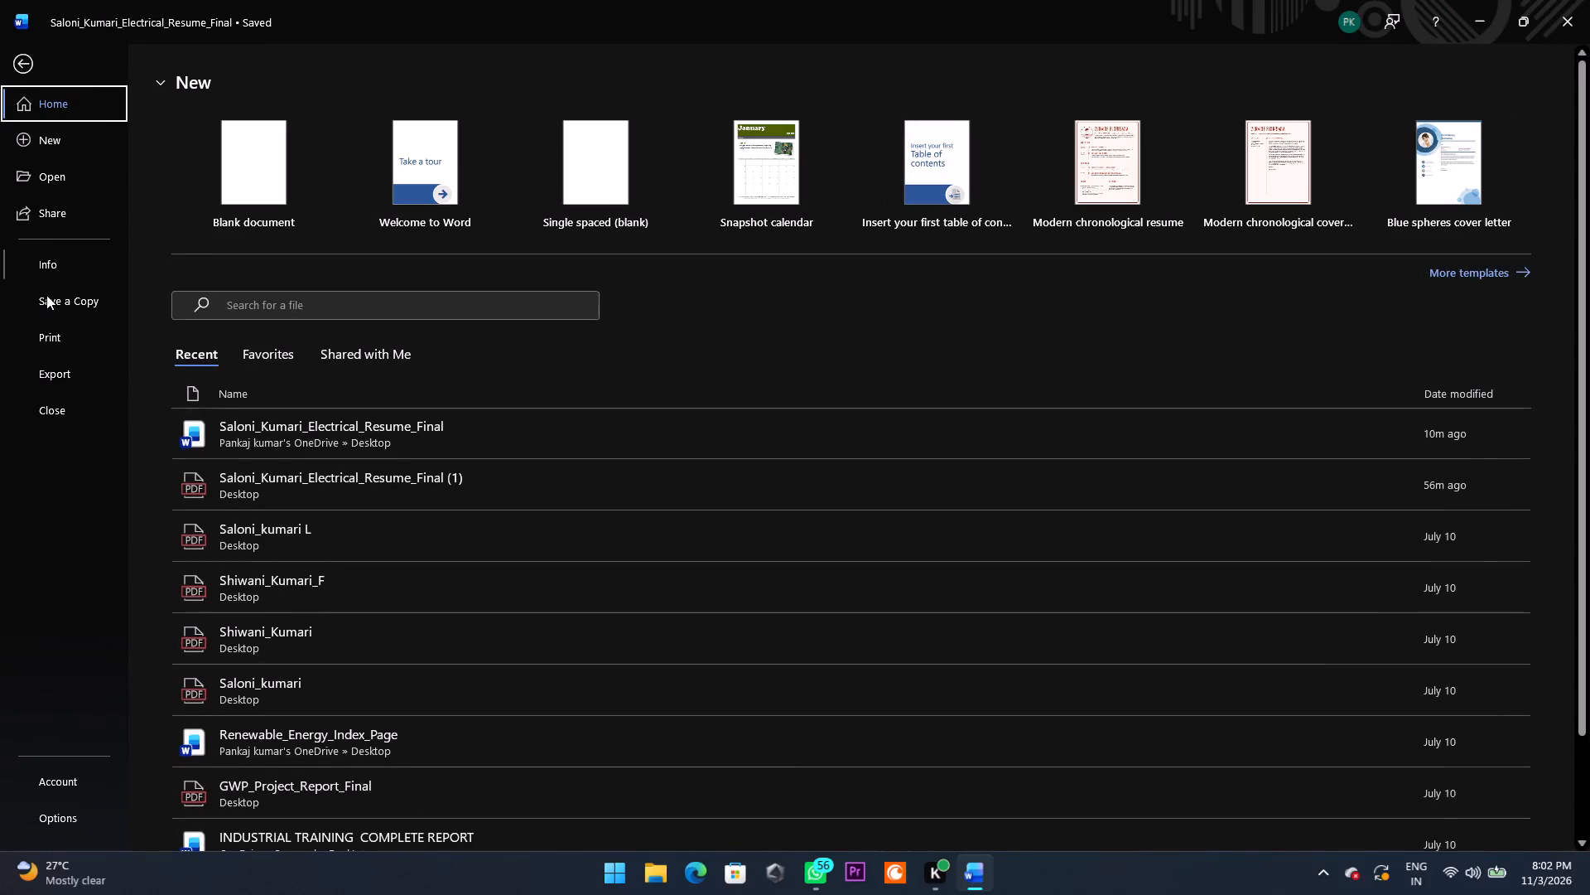
left_click(46, 295)
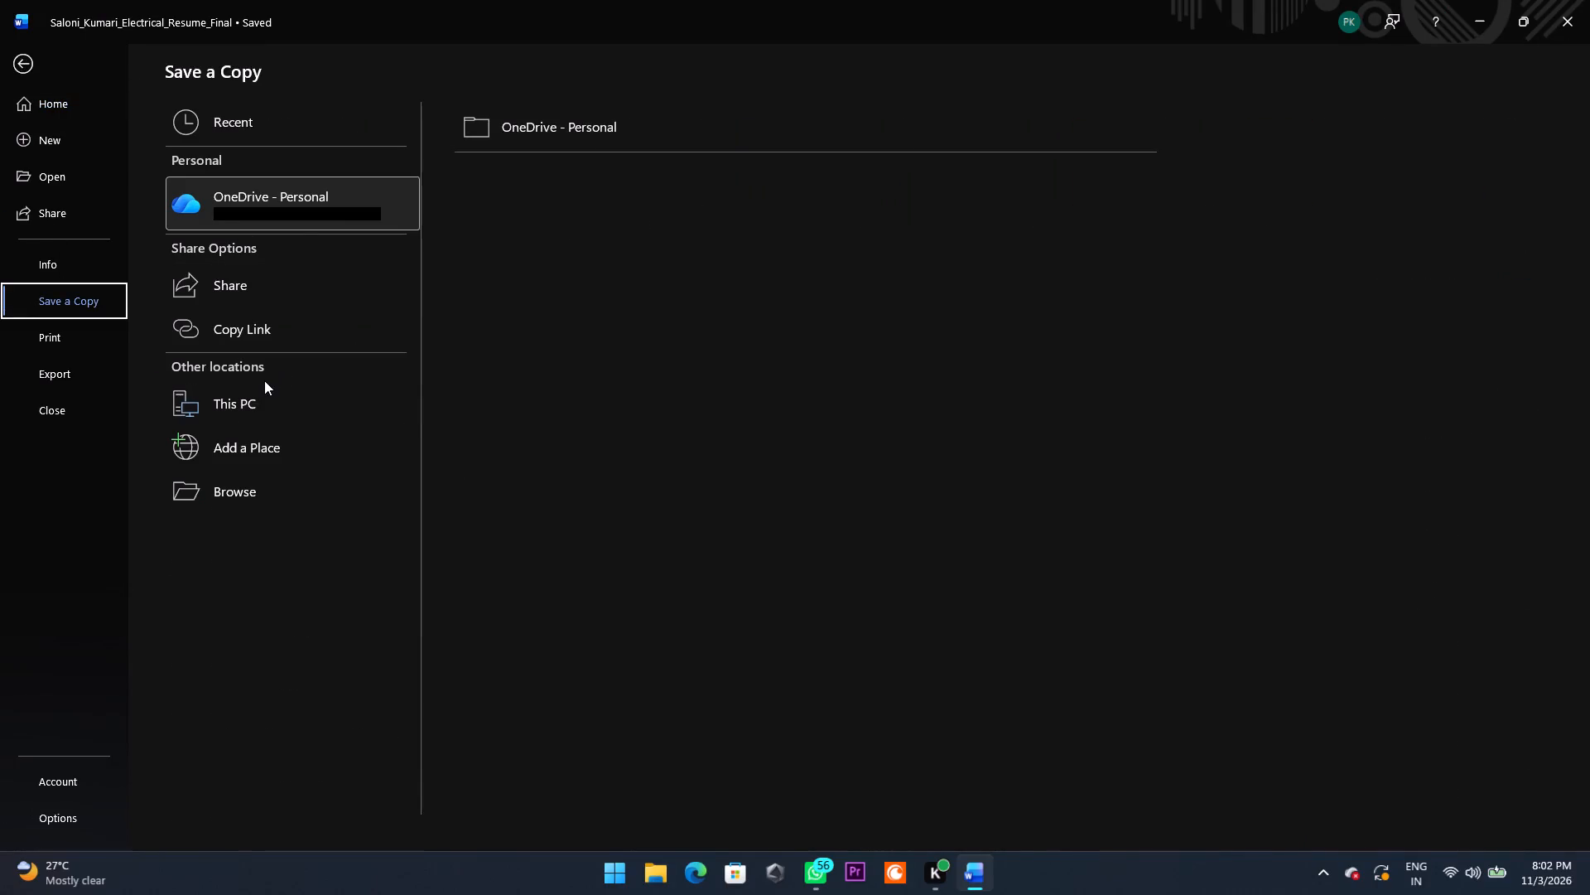
left_click(248, 404)
left_click(539, 215)
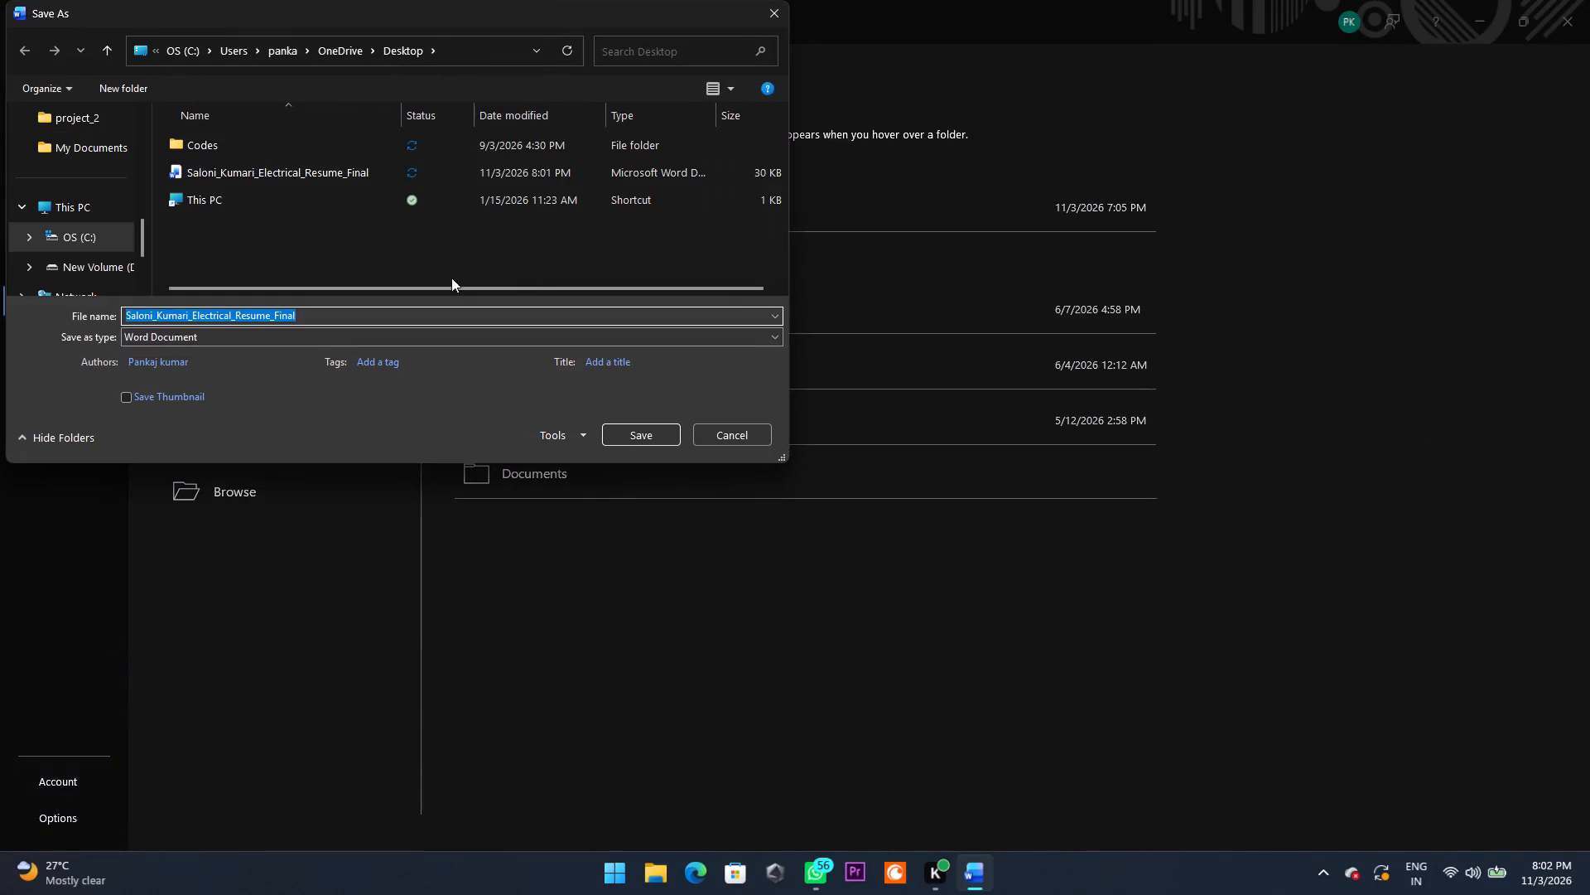
left_click(356, 317)
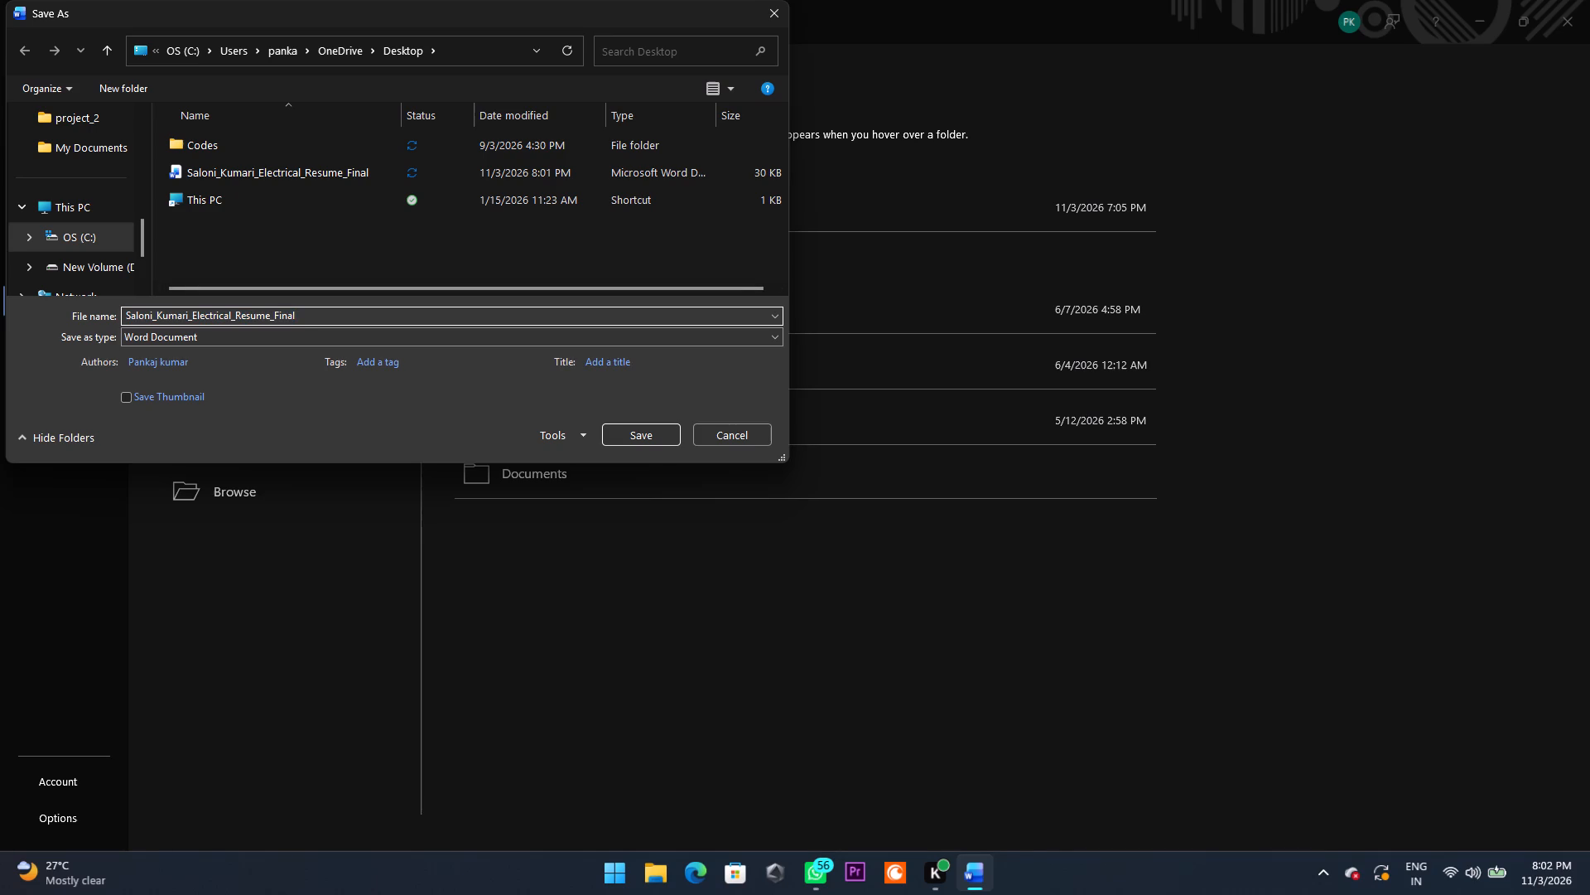
key("space")
key("1")
key("BackSpace")
key("BackSpace")
key("1")
left_click(450, 338)
left_click(436, 427)
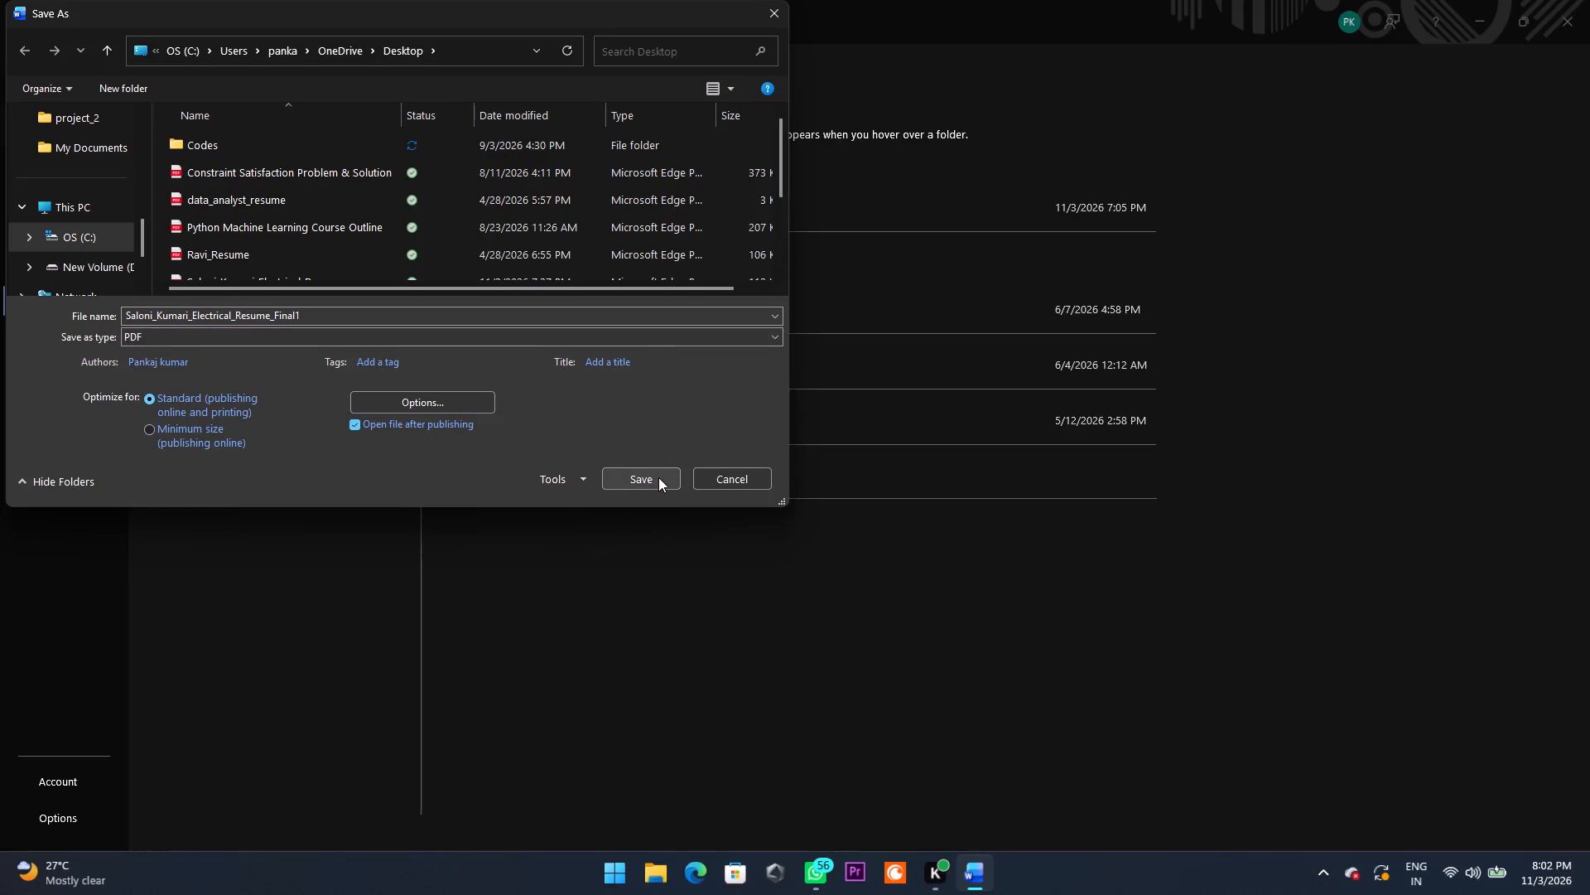
left_click(658, 477)
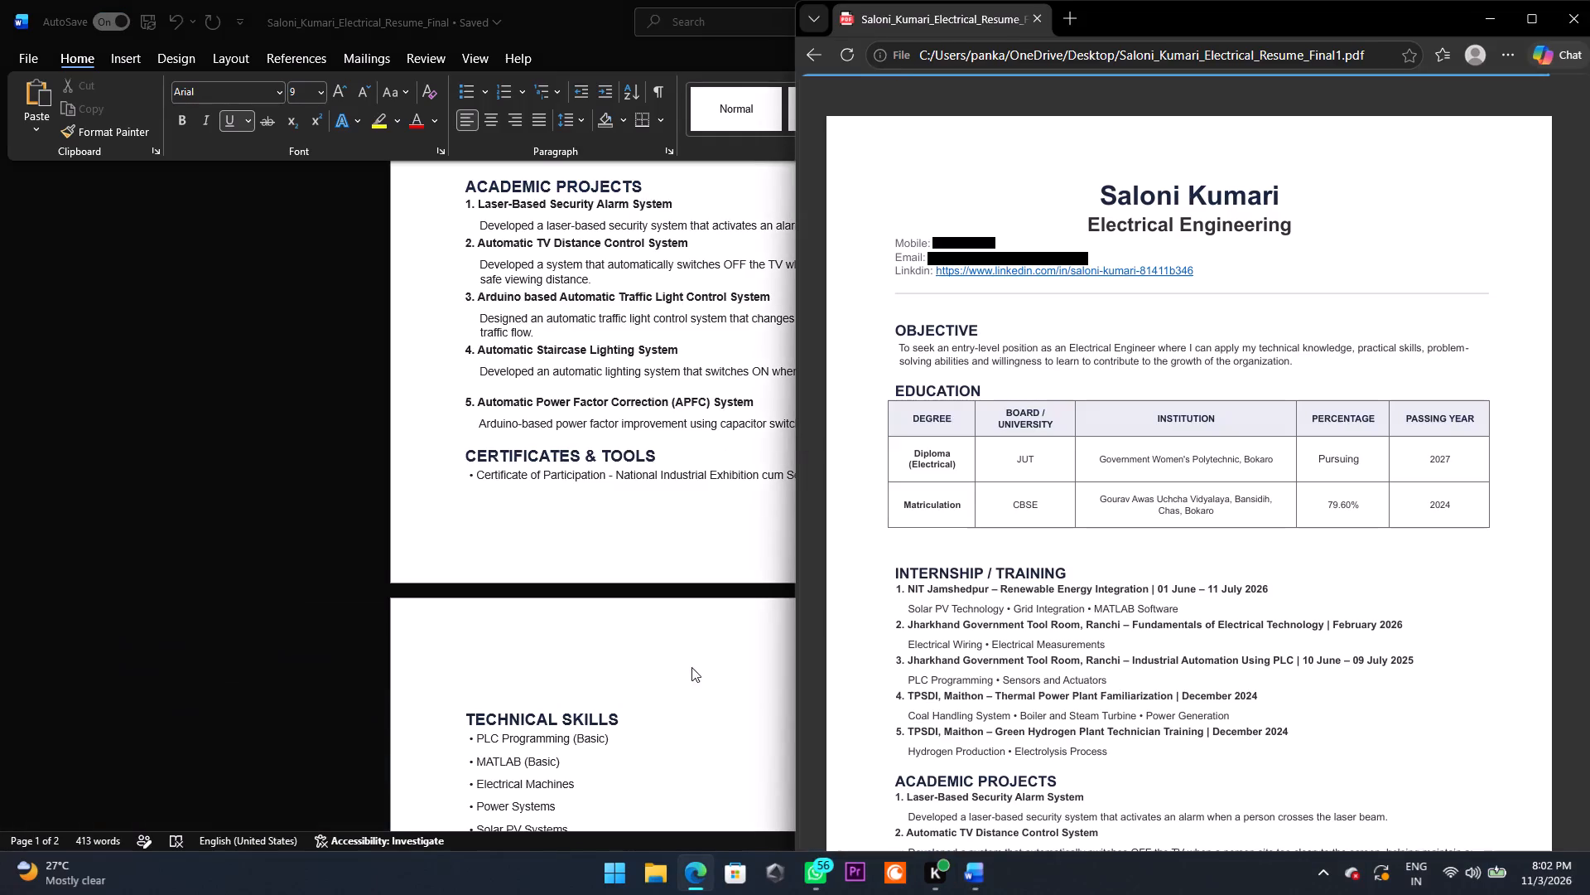
left_click(1585, 24)
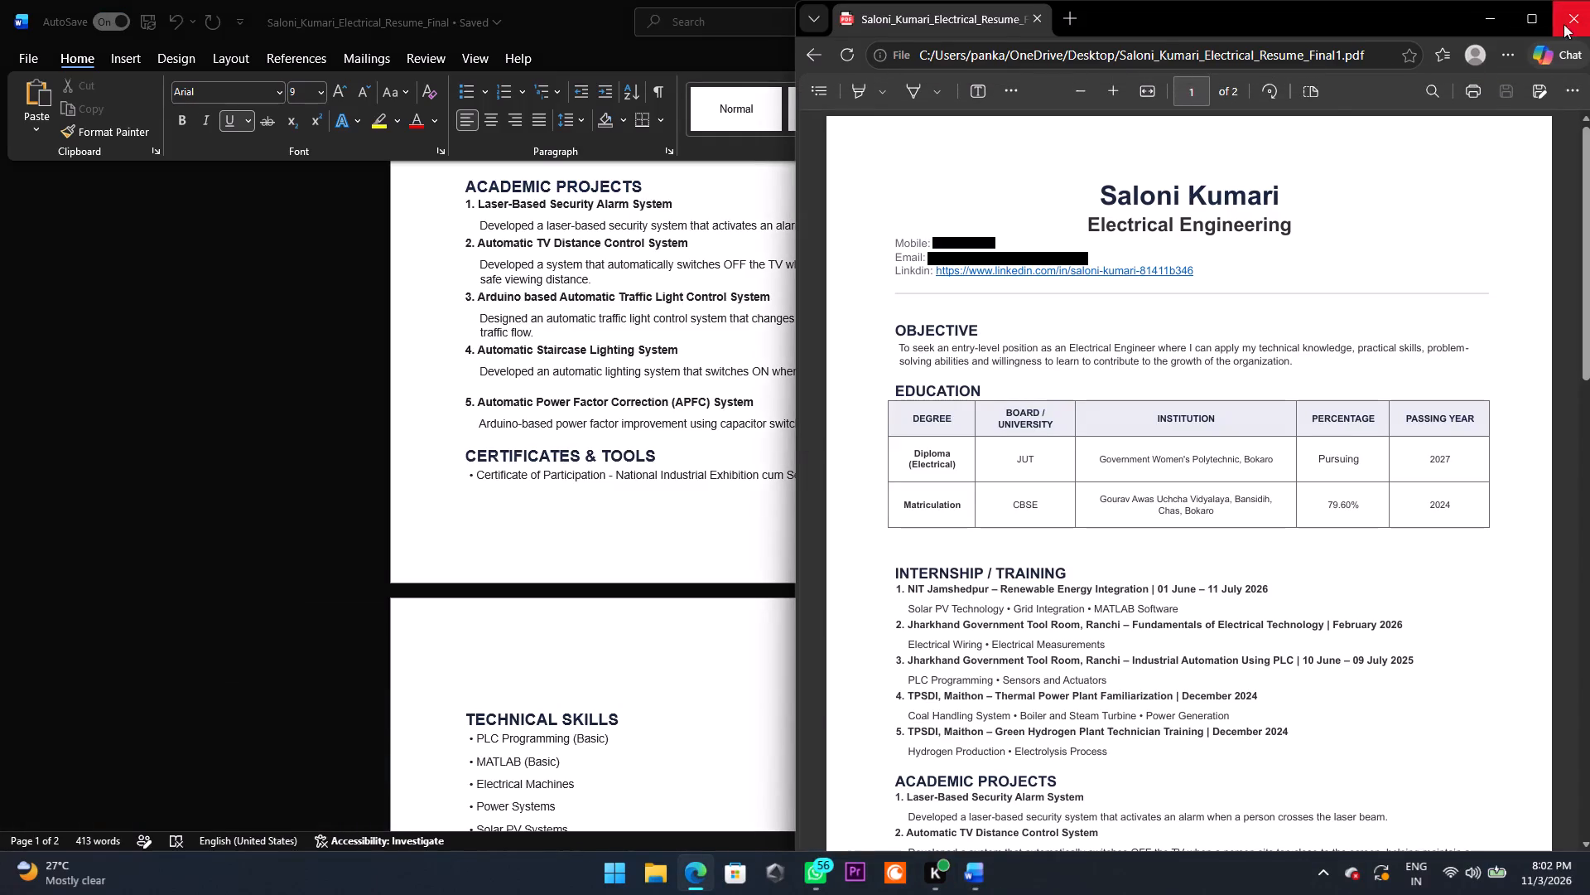
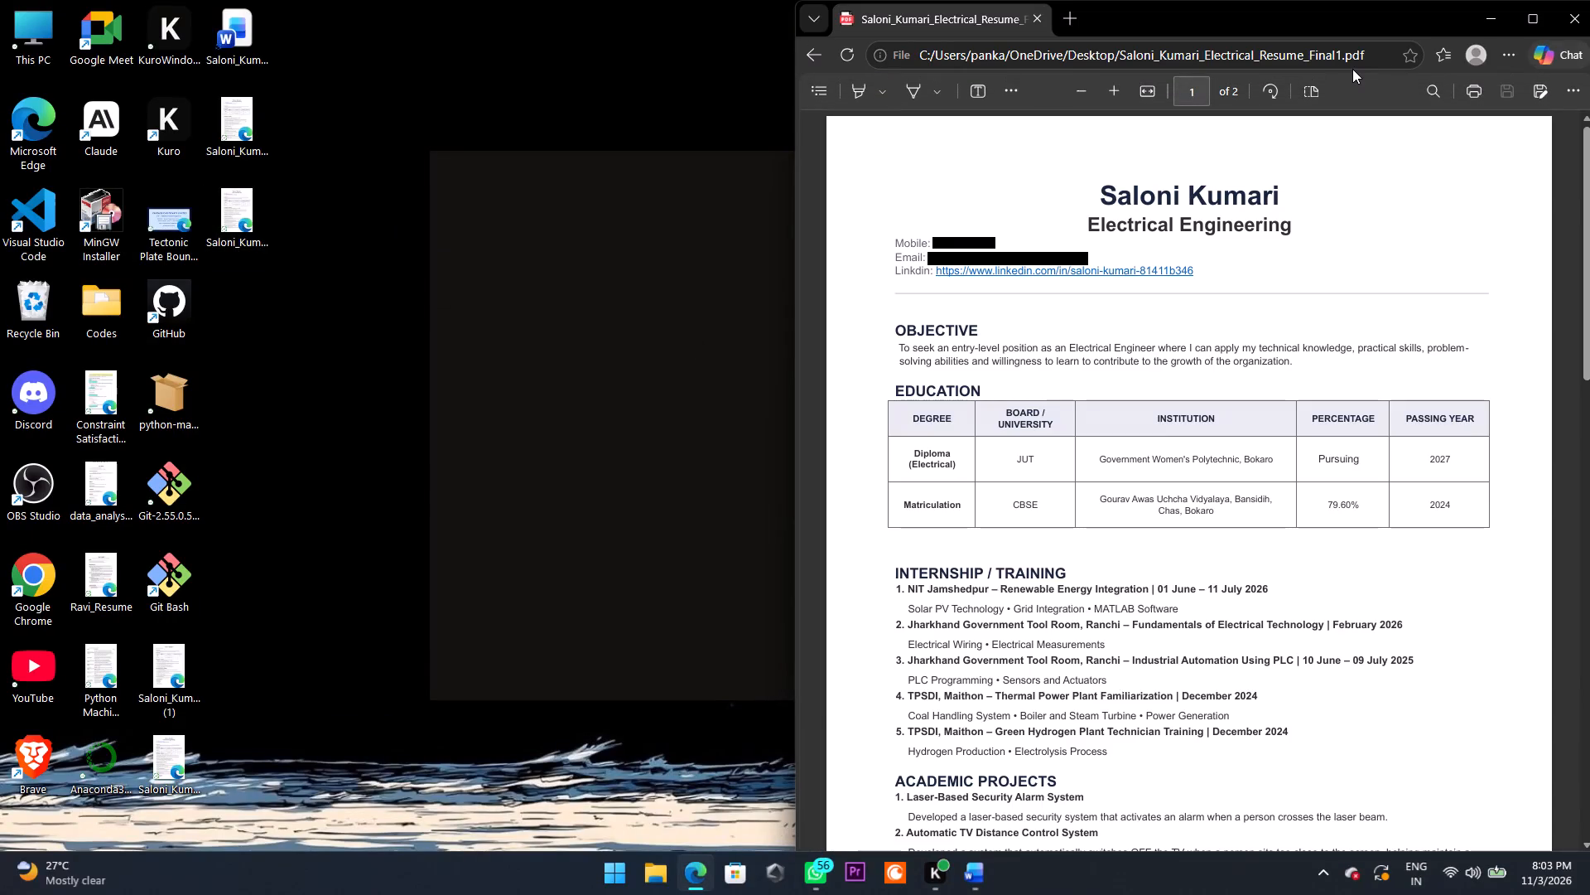
Close the window showing the résumé's PDF copy.
left_click(1579, 12)
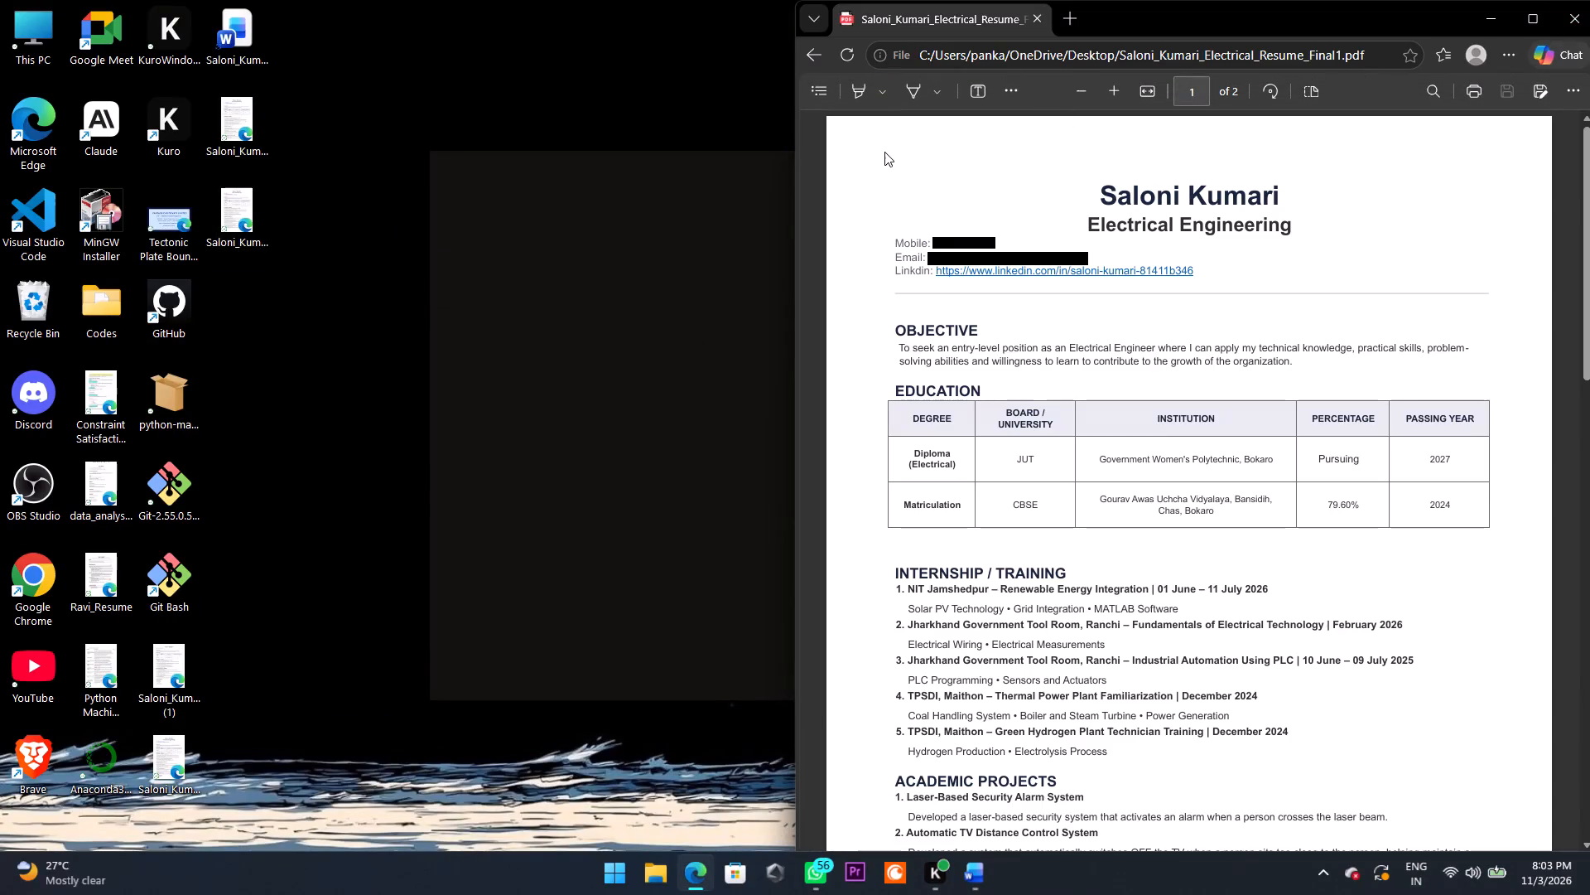
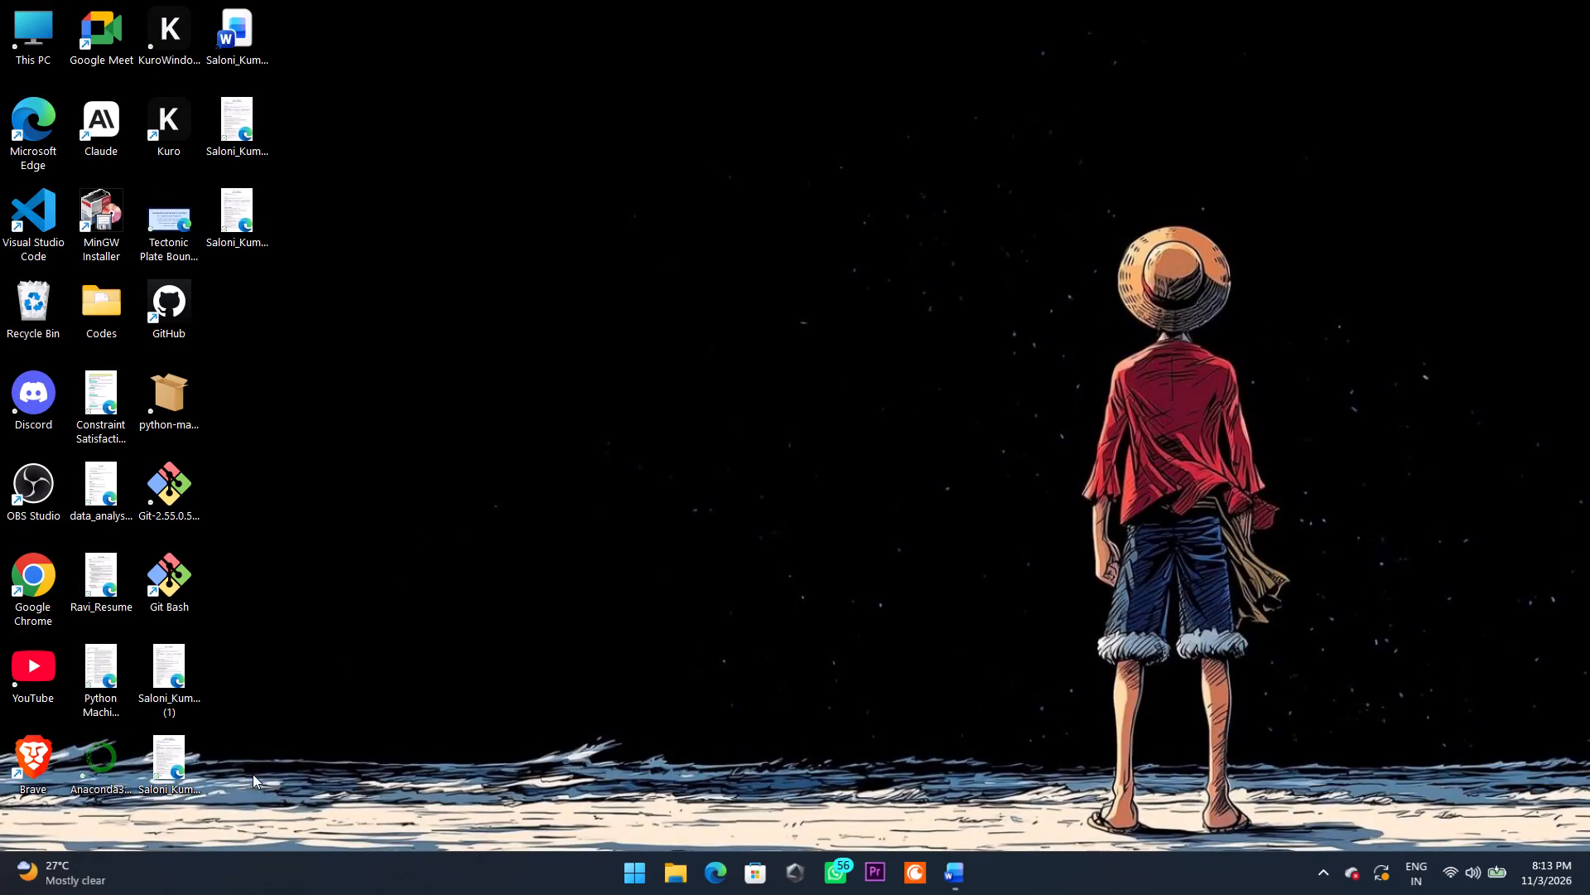
Try to delete the two résumé PDFs at the end of the desktop's third icon column, skipping any file still in use.
left_click_drag(191, 826, 184, 692)
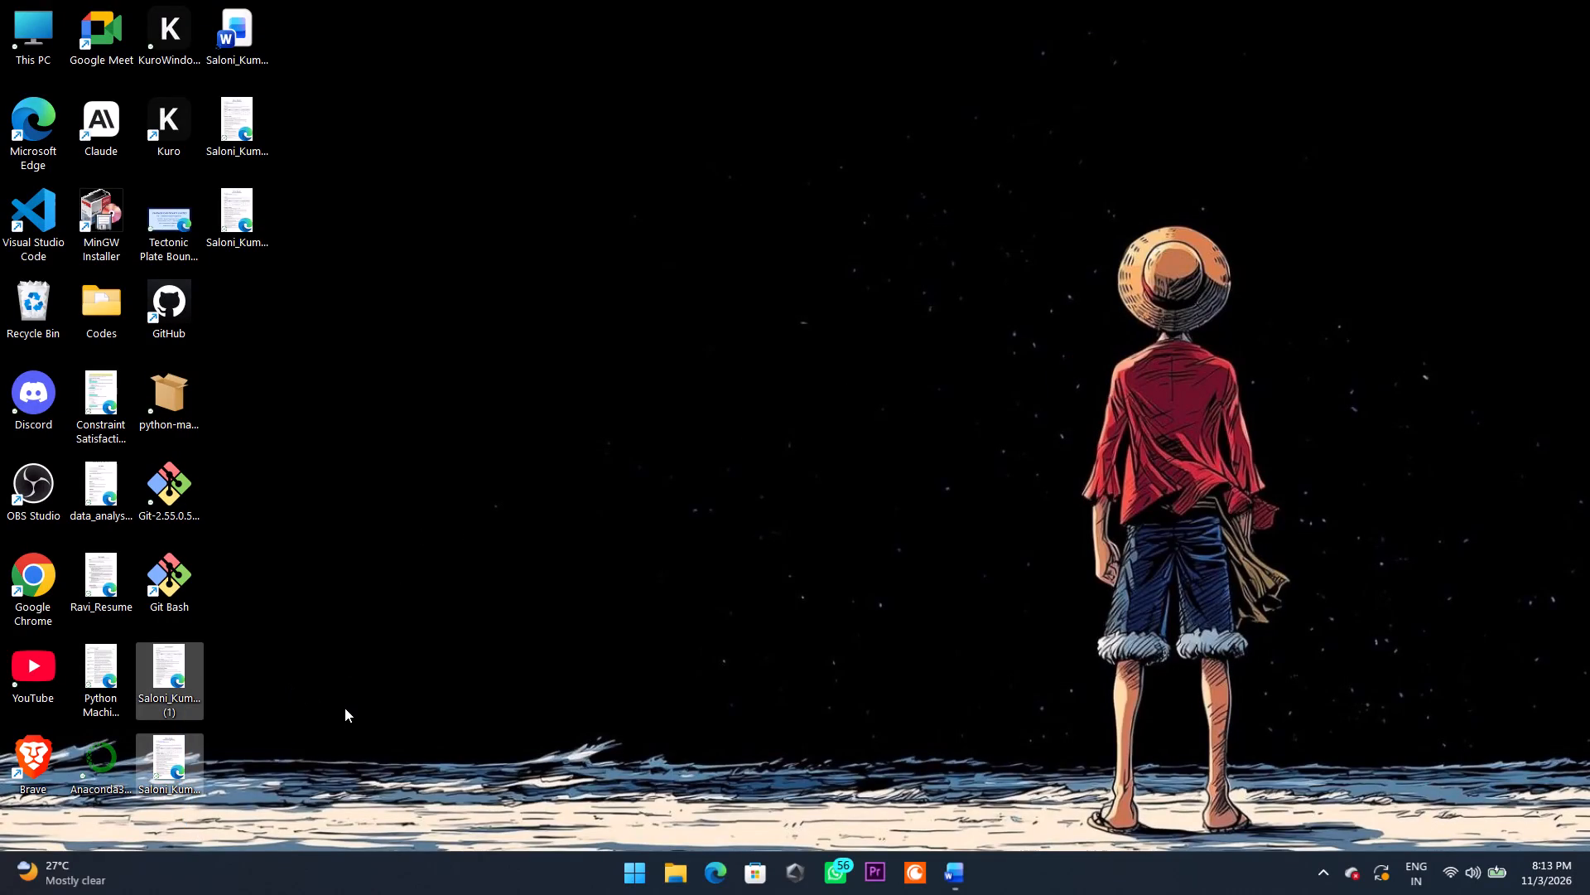
key("Delete")
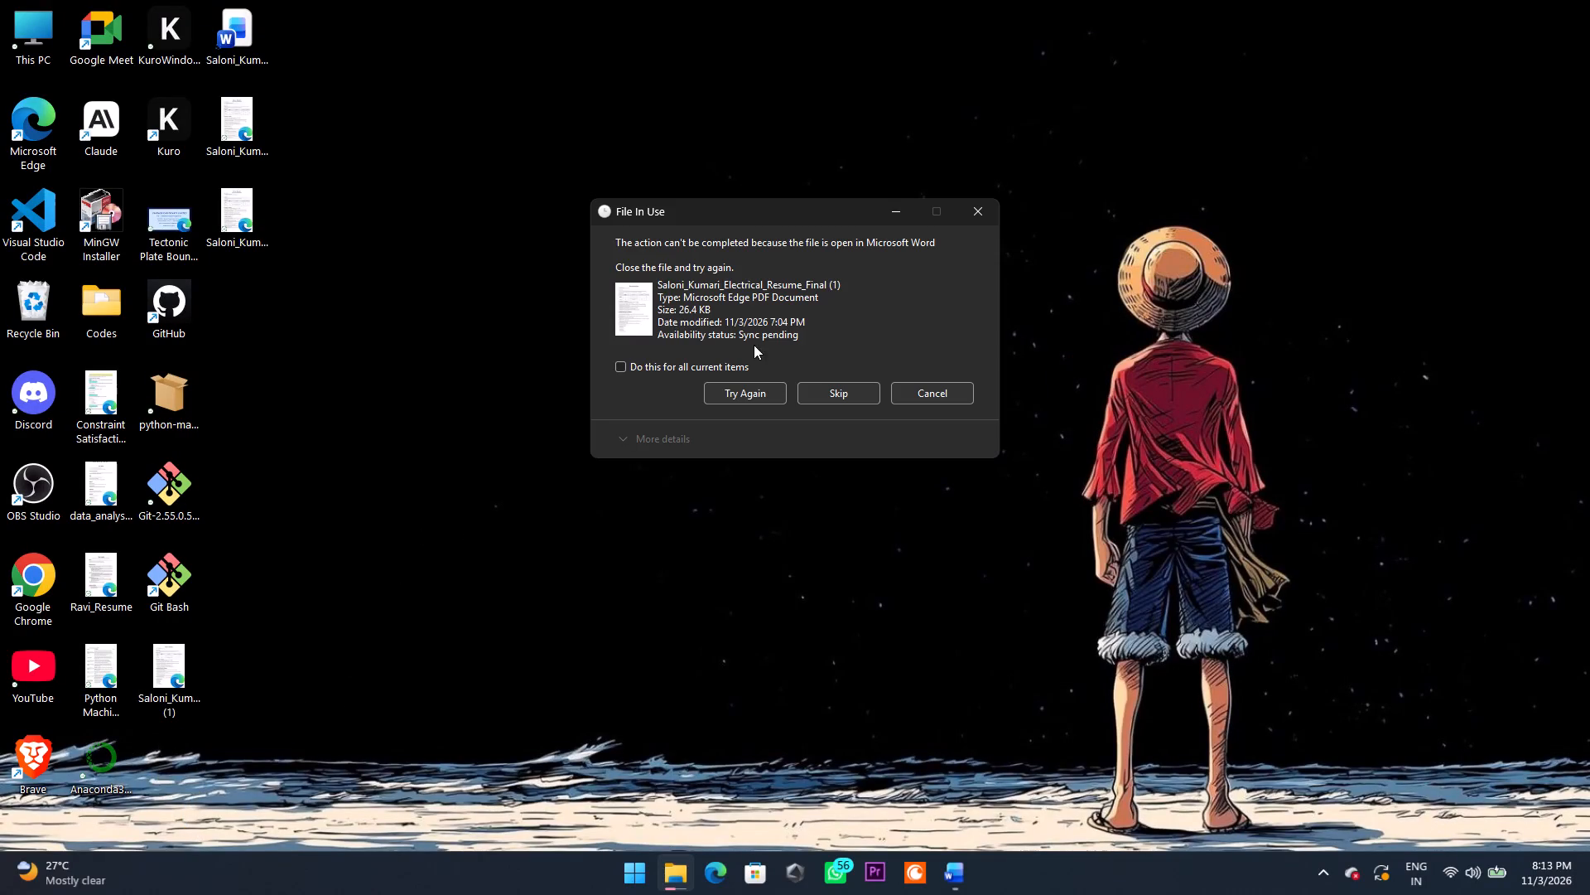
left_click(973, 218)
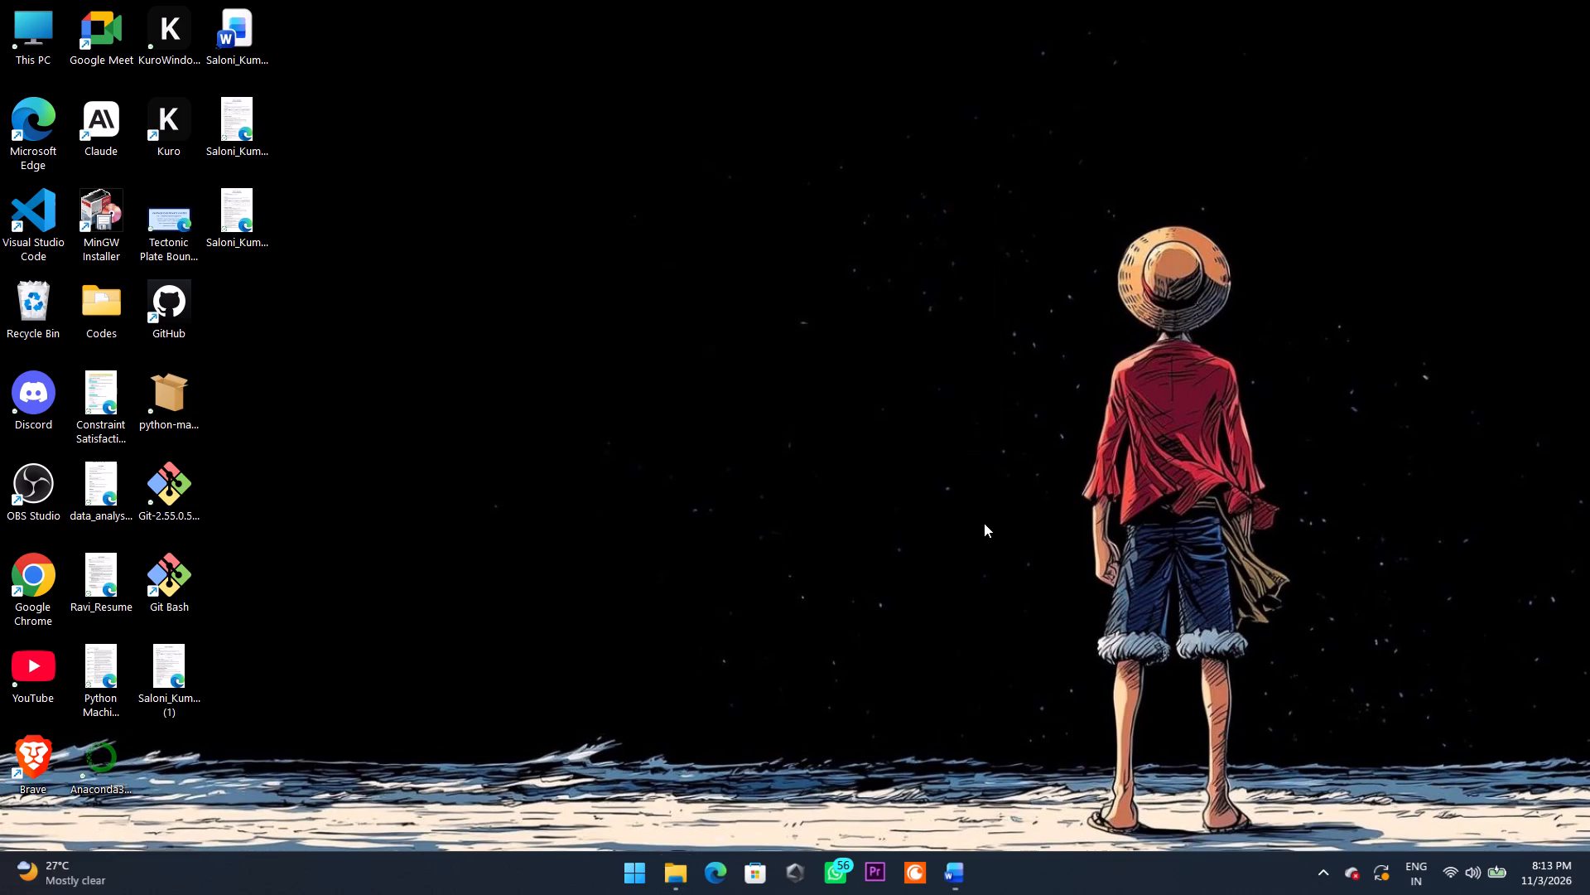
Switch to Word and close the open résumé document, returning to the desktop.
left_click(959, 877)
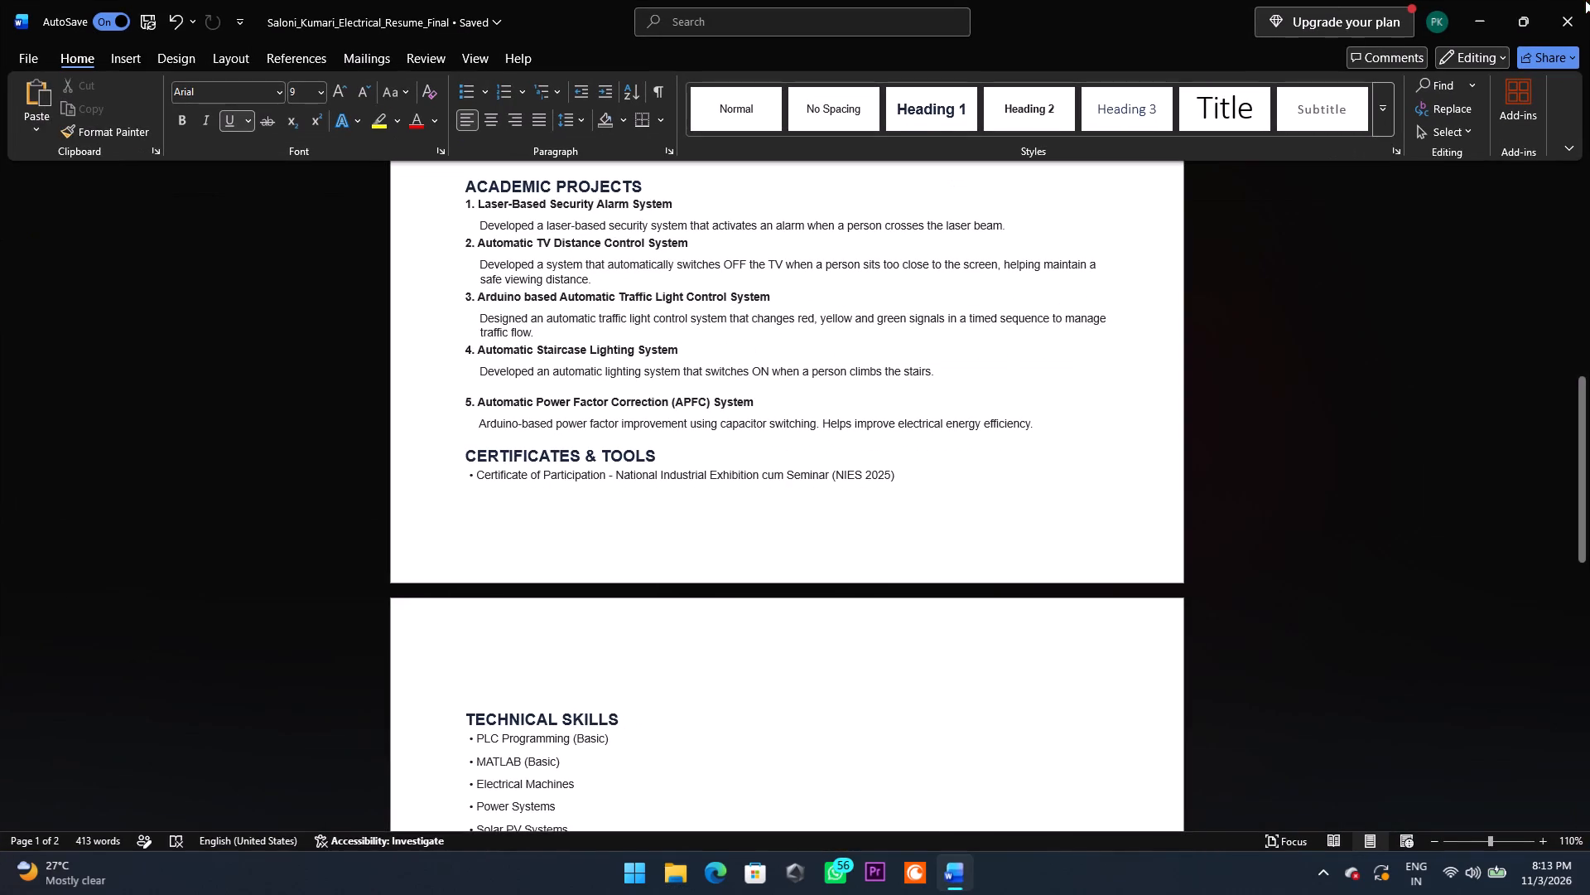
left_click(1585, 0)
right_click(1079, 269)
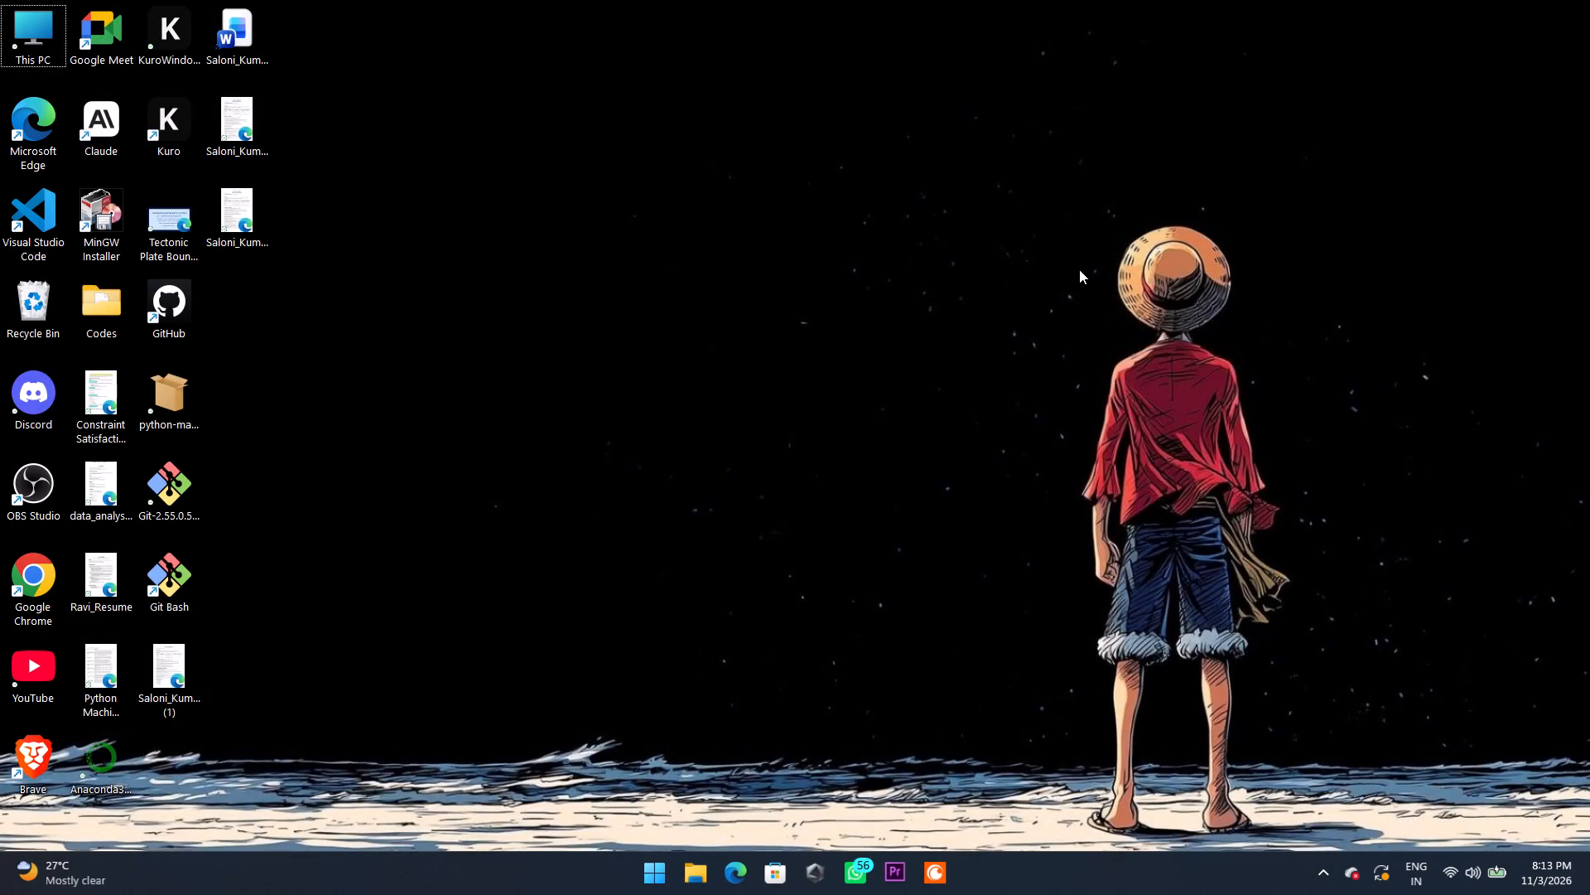
left_click(1120, 337)
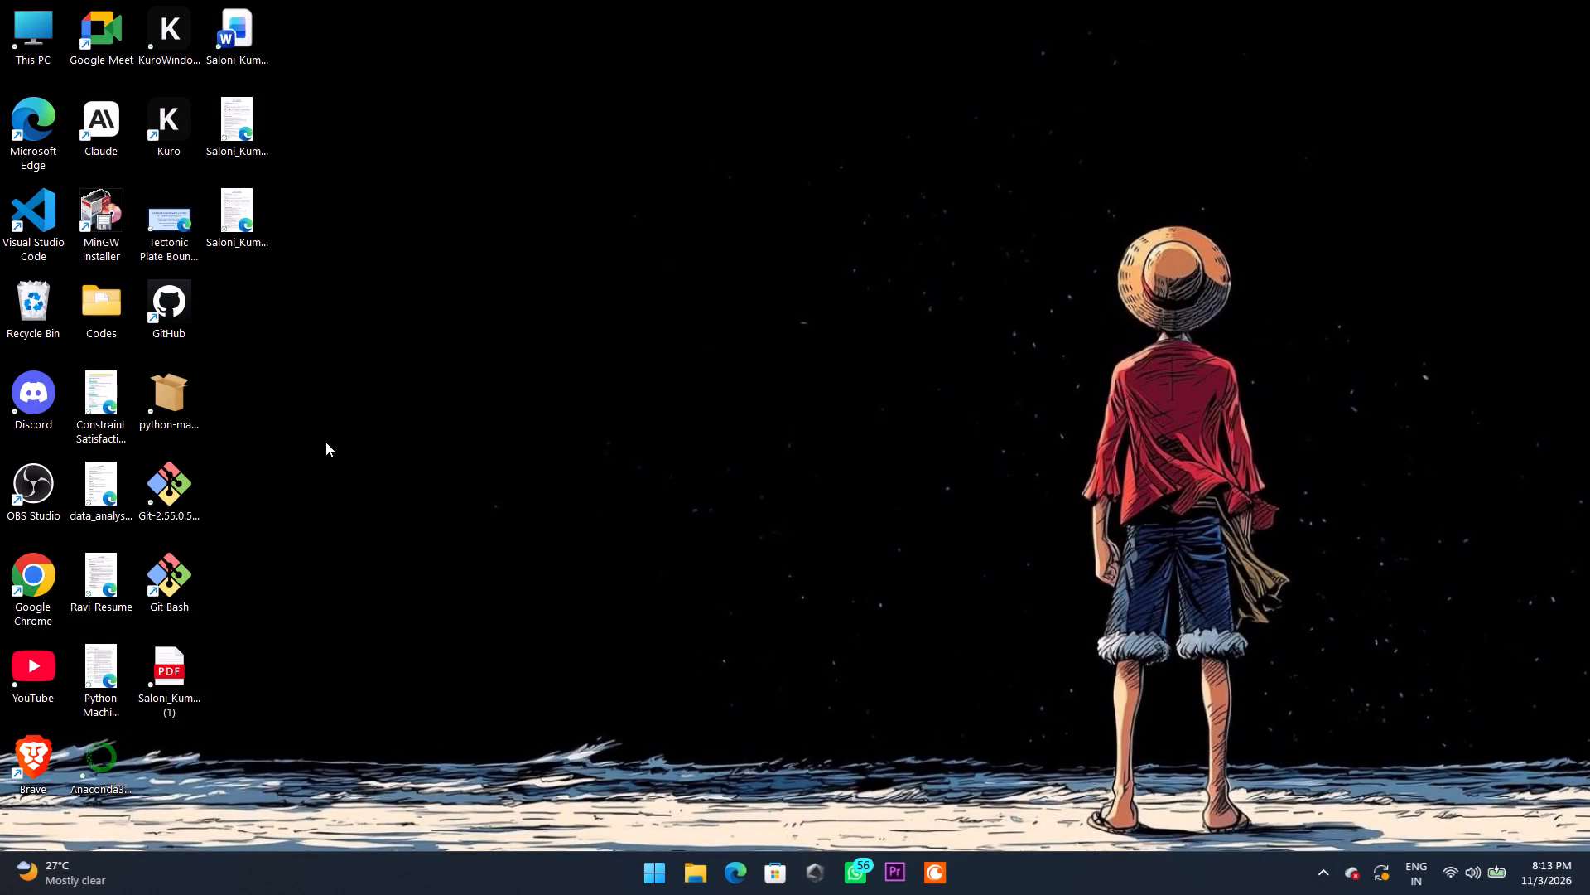
Delete the remaining résumé files from the desktop: the Word document, the two PDFs beneath it, and the PDF copy marked (1).
left_click_drag(340, 324, 229, 28)
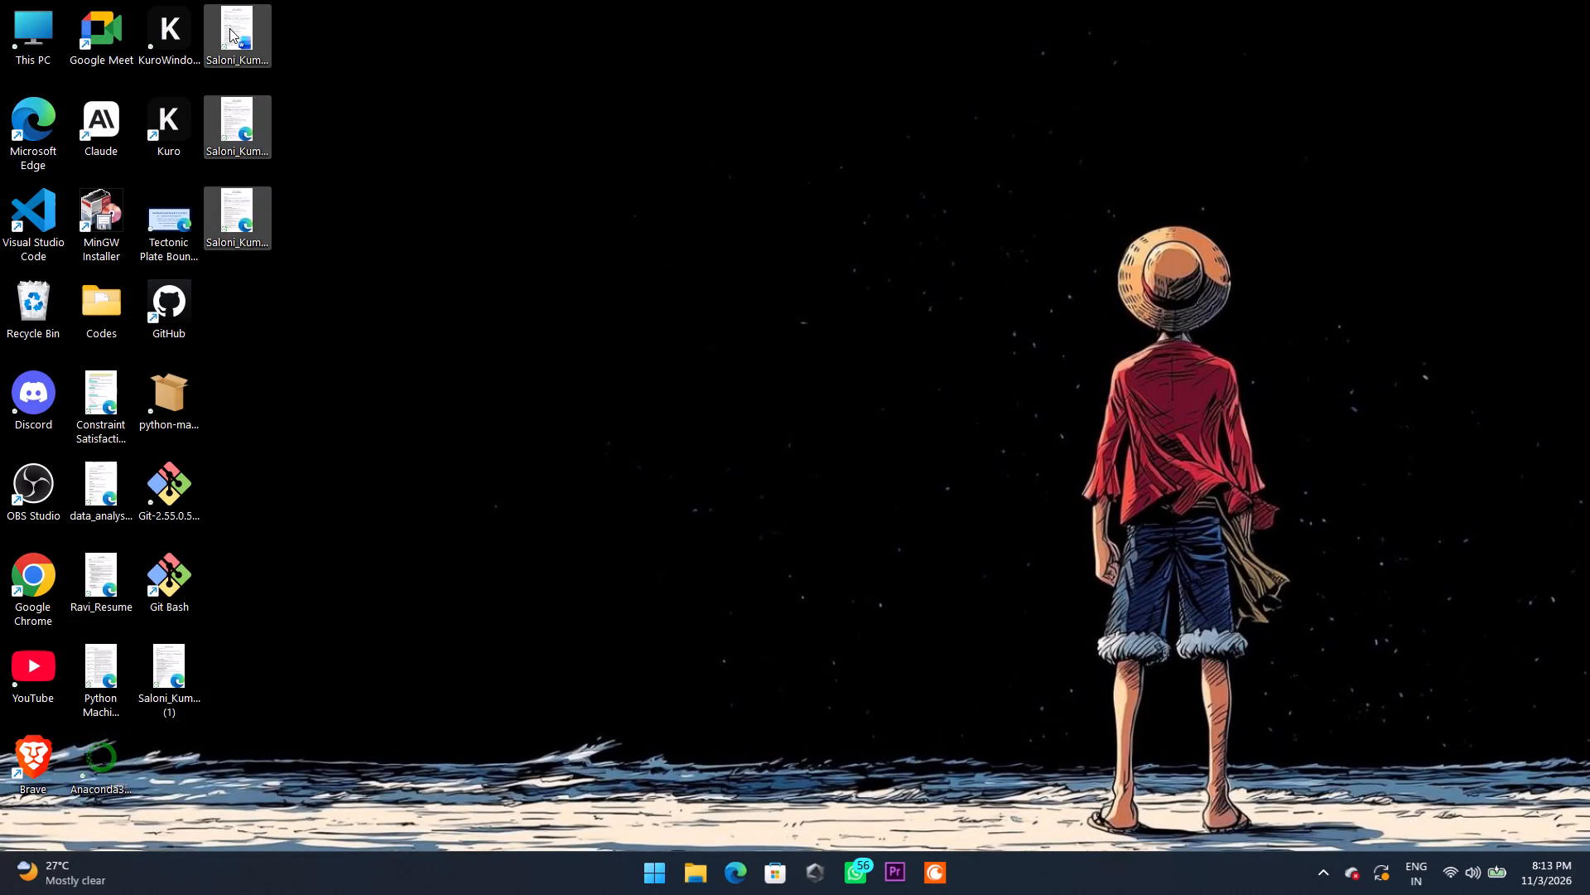
key("Delete")
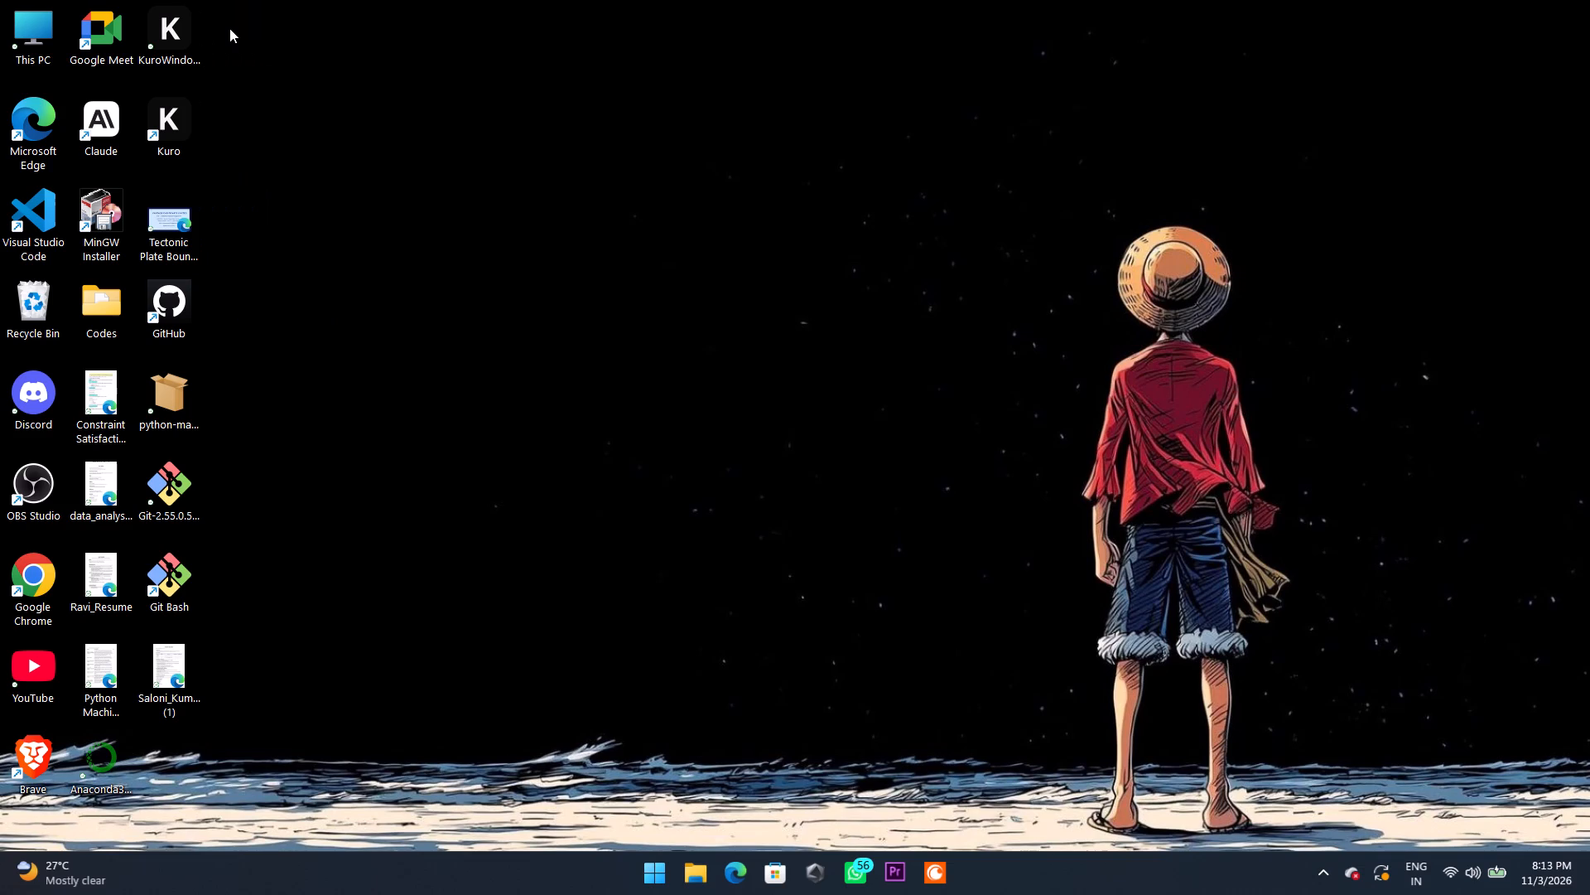
left_click_drag(234, 688, 160, 686)
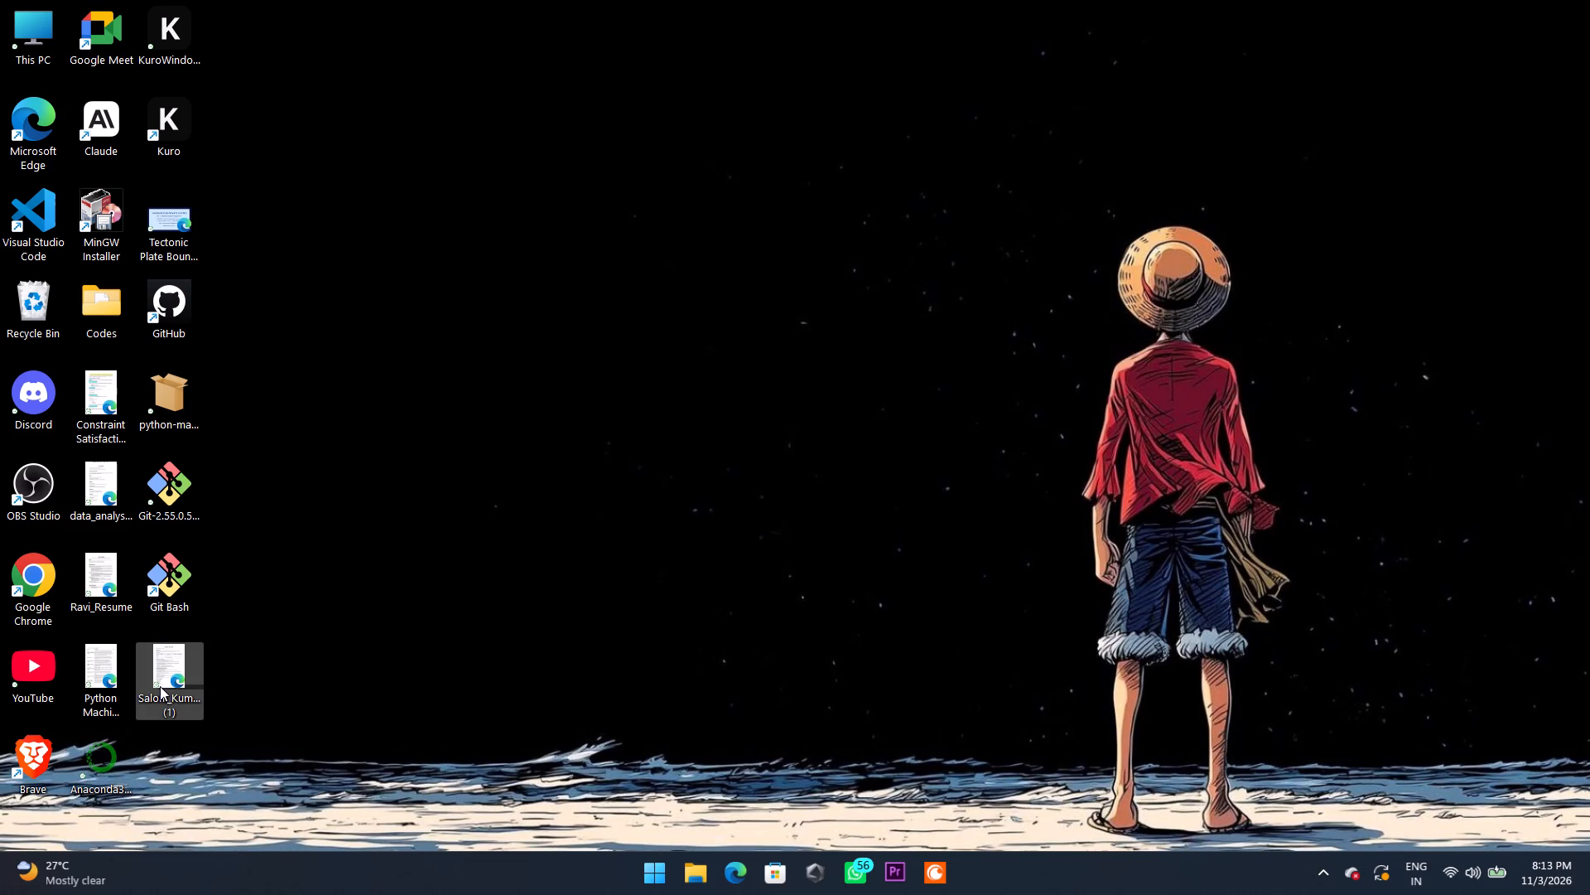
key("Delete")
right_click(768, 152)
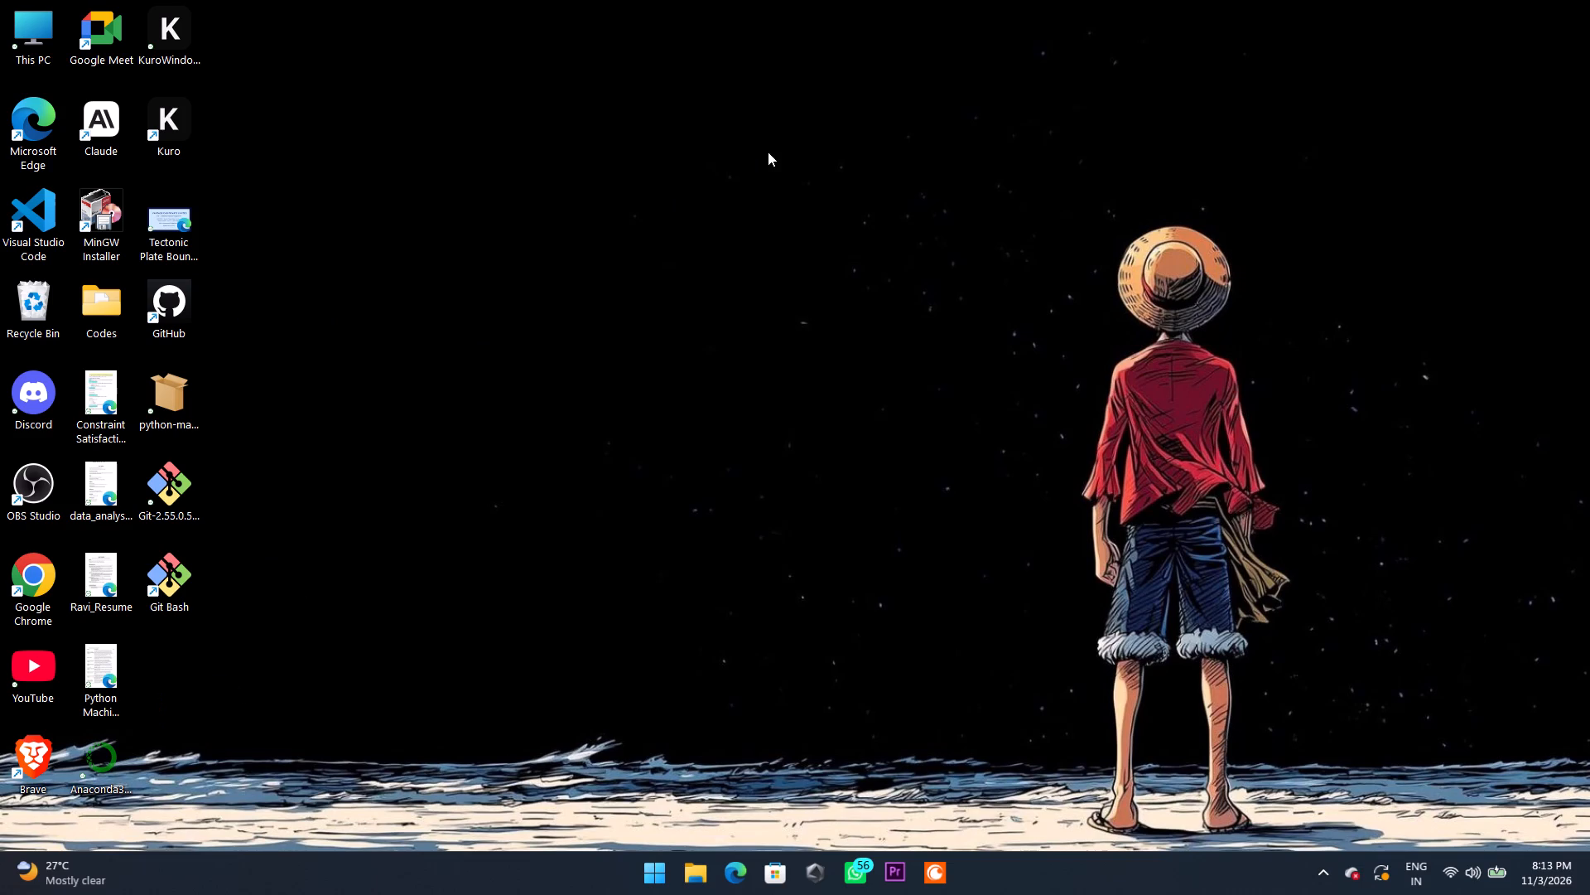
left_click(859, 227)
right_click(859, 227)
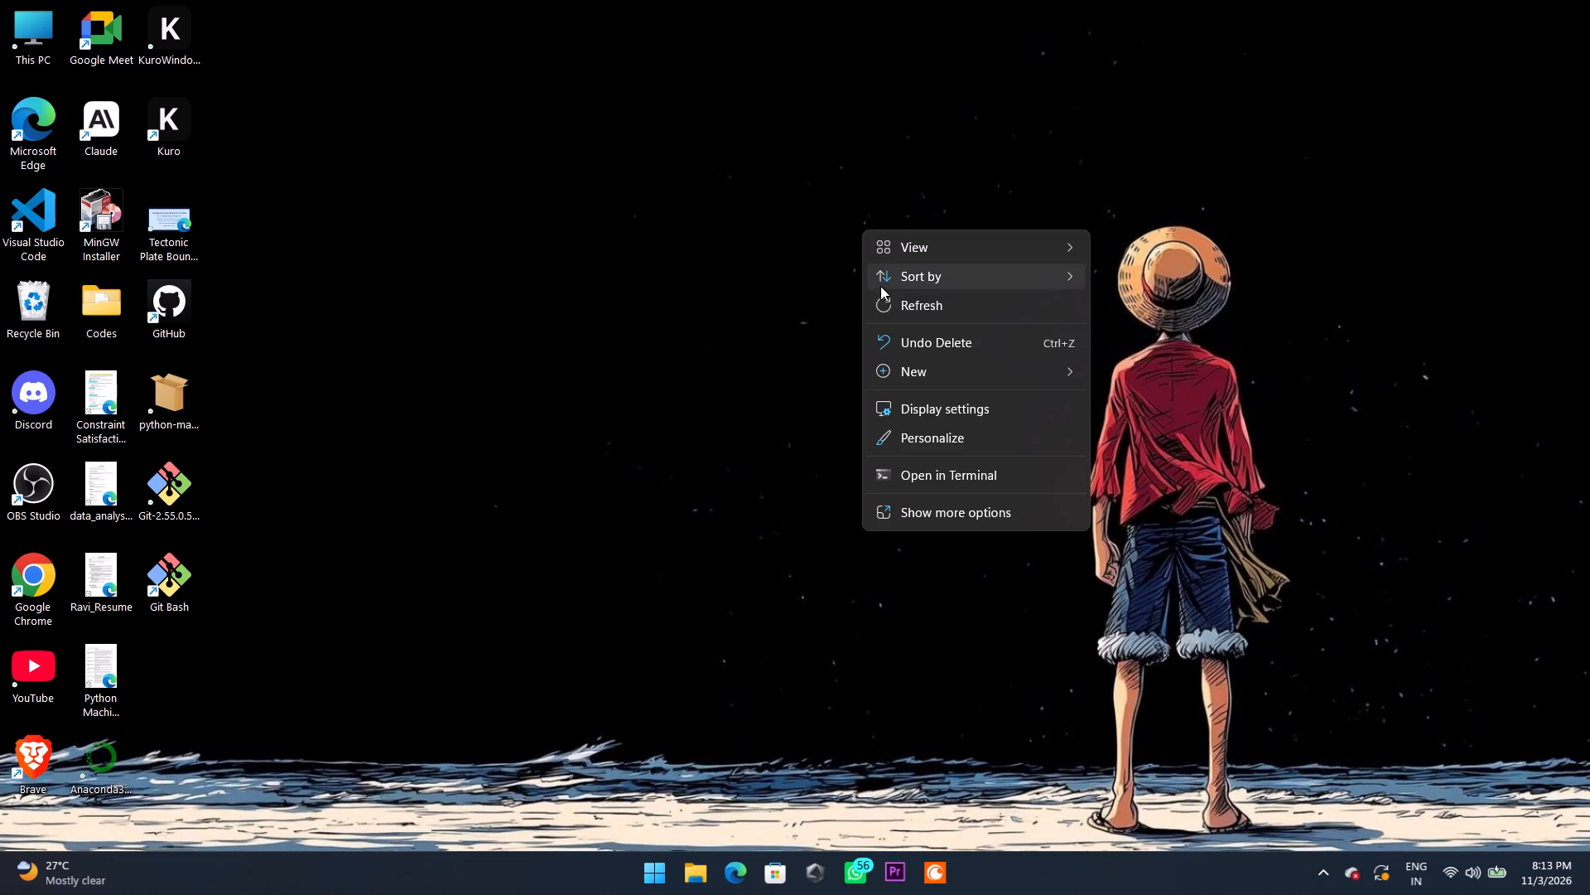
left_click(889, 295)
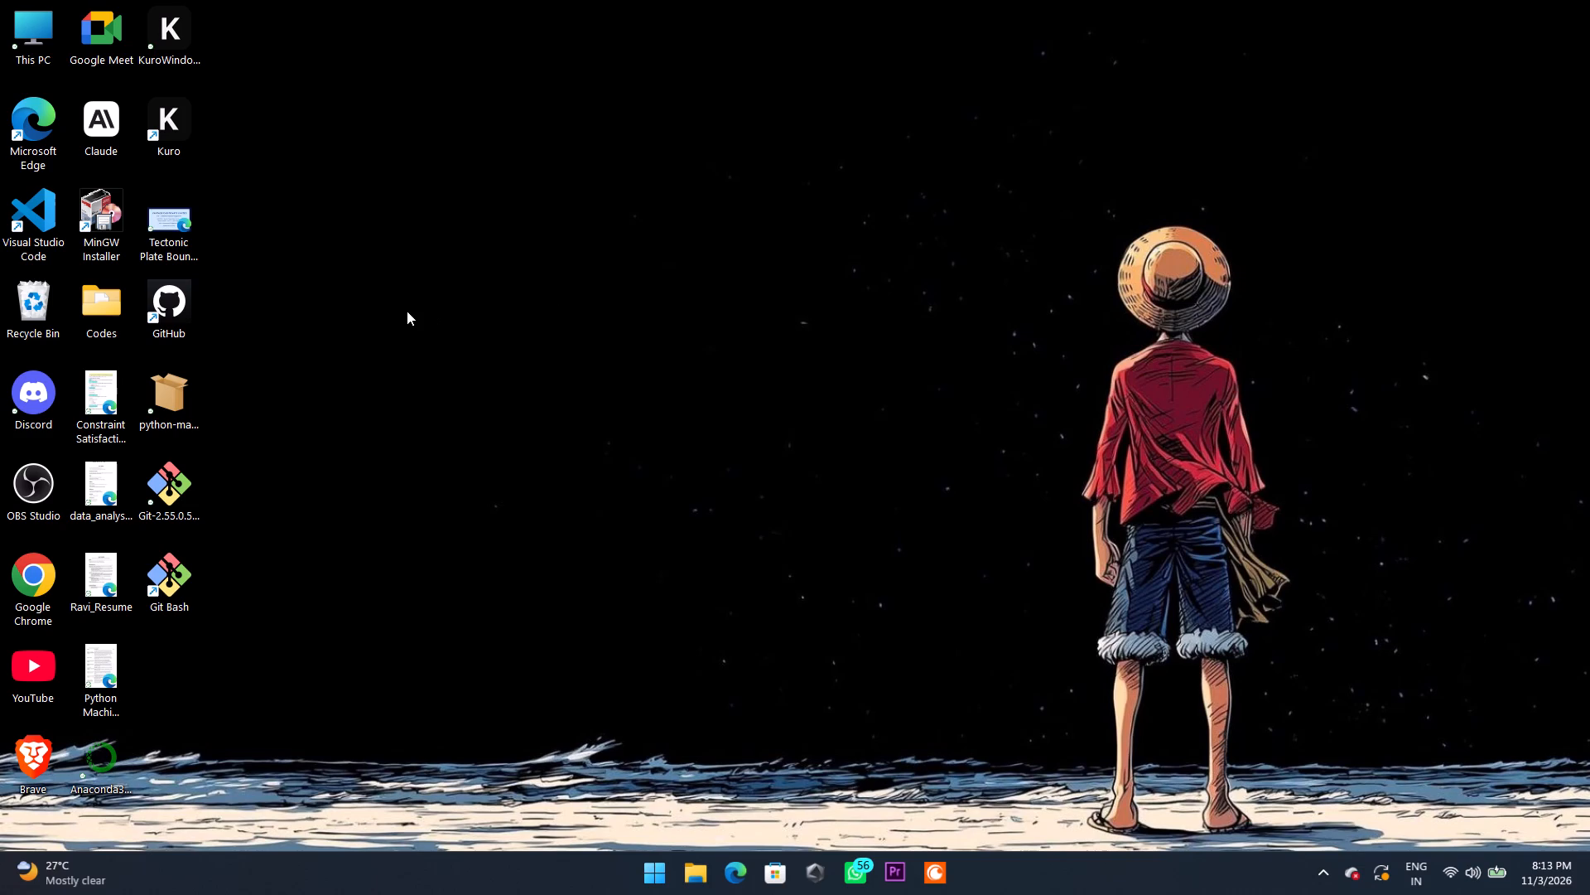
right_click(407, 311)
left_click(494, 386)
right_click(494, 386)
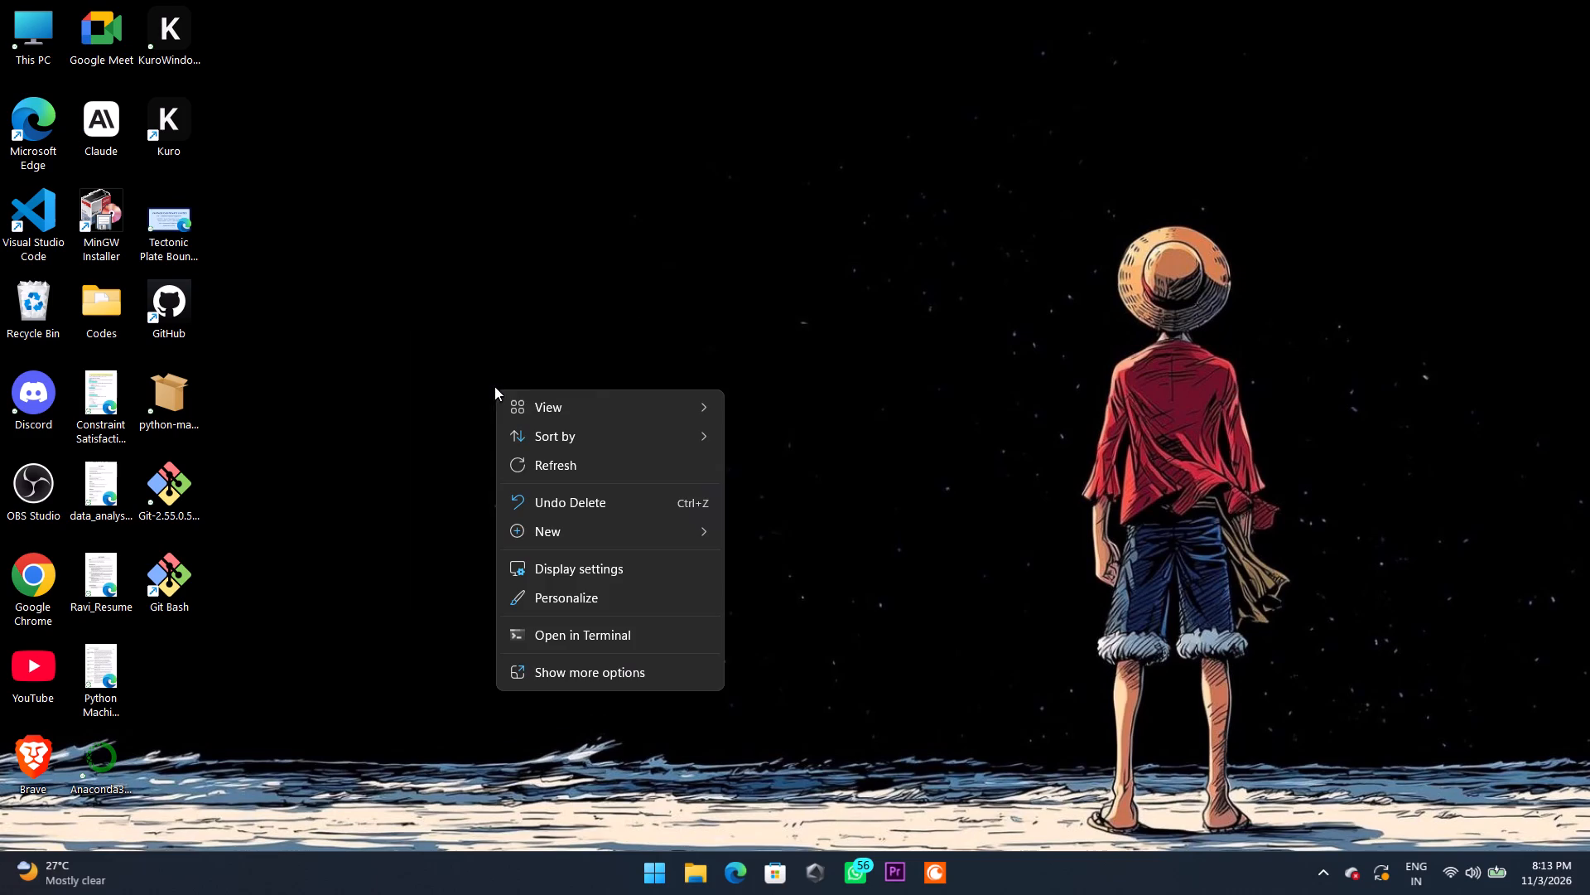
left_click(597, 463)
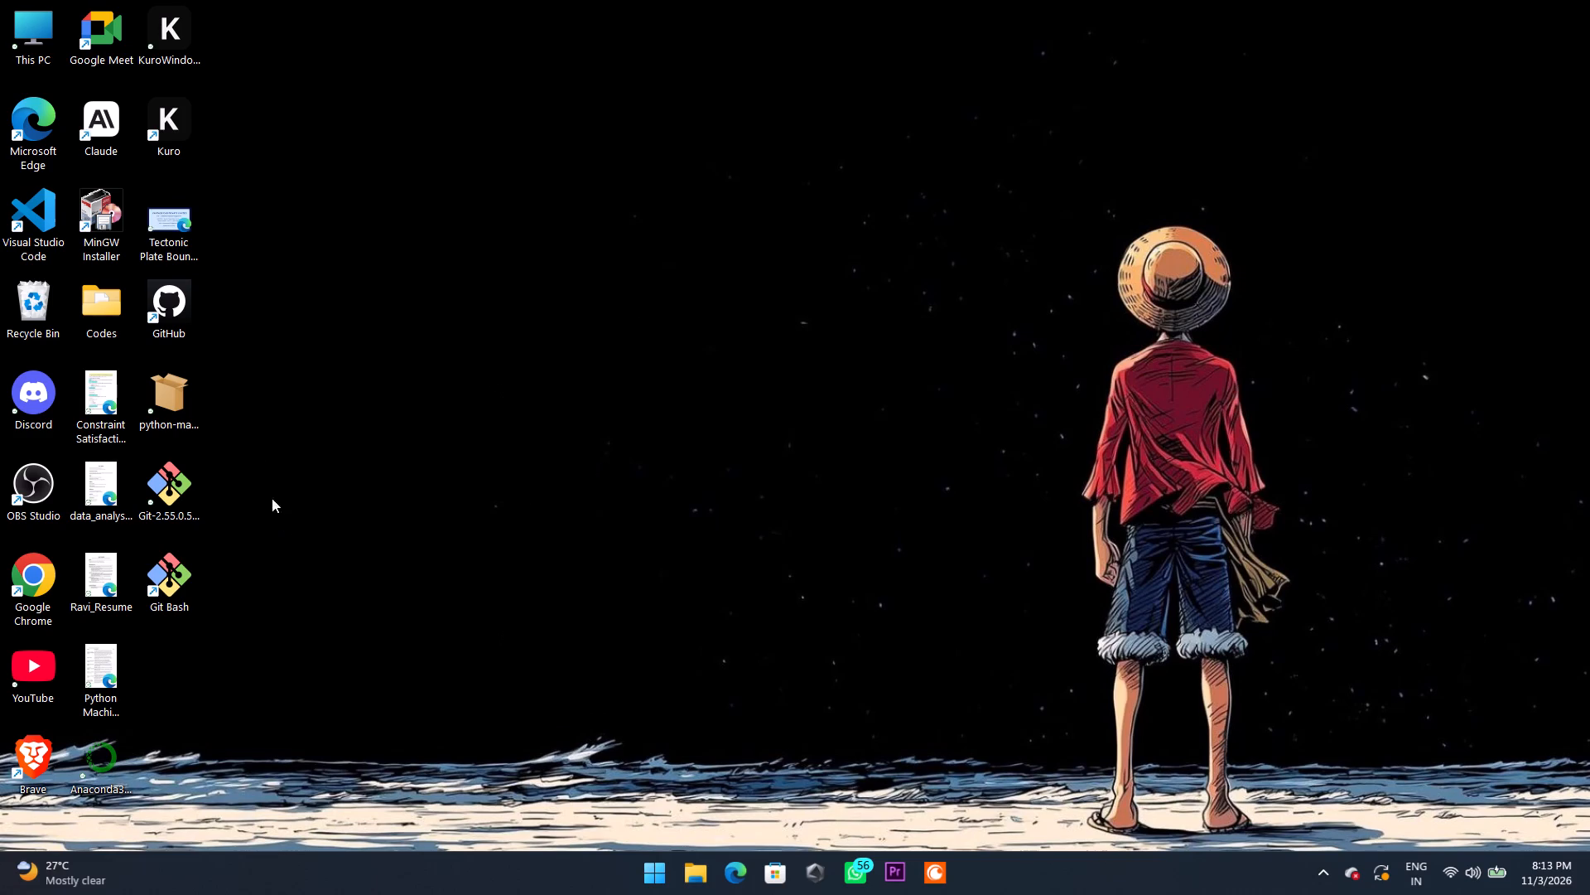
Launch Kuro from its desktop shortcut.
double_click(164, 117)
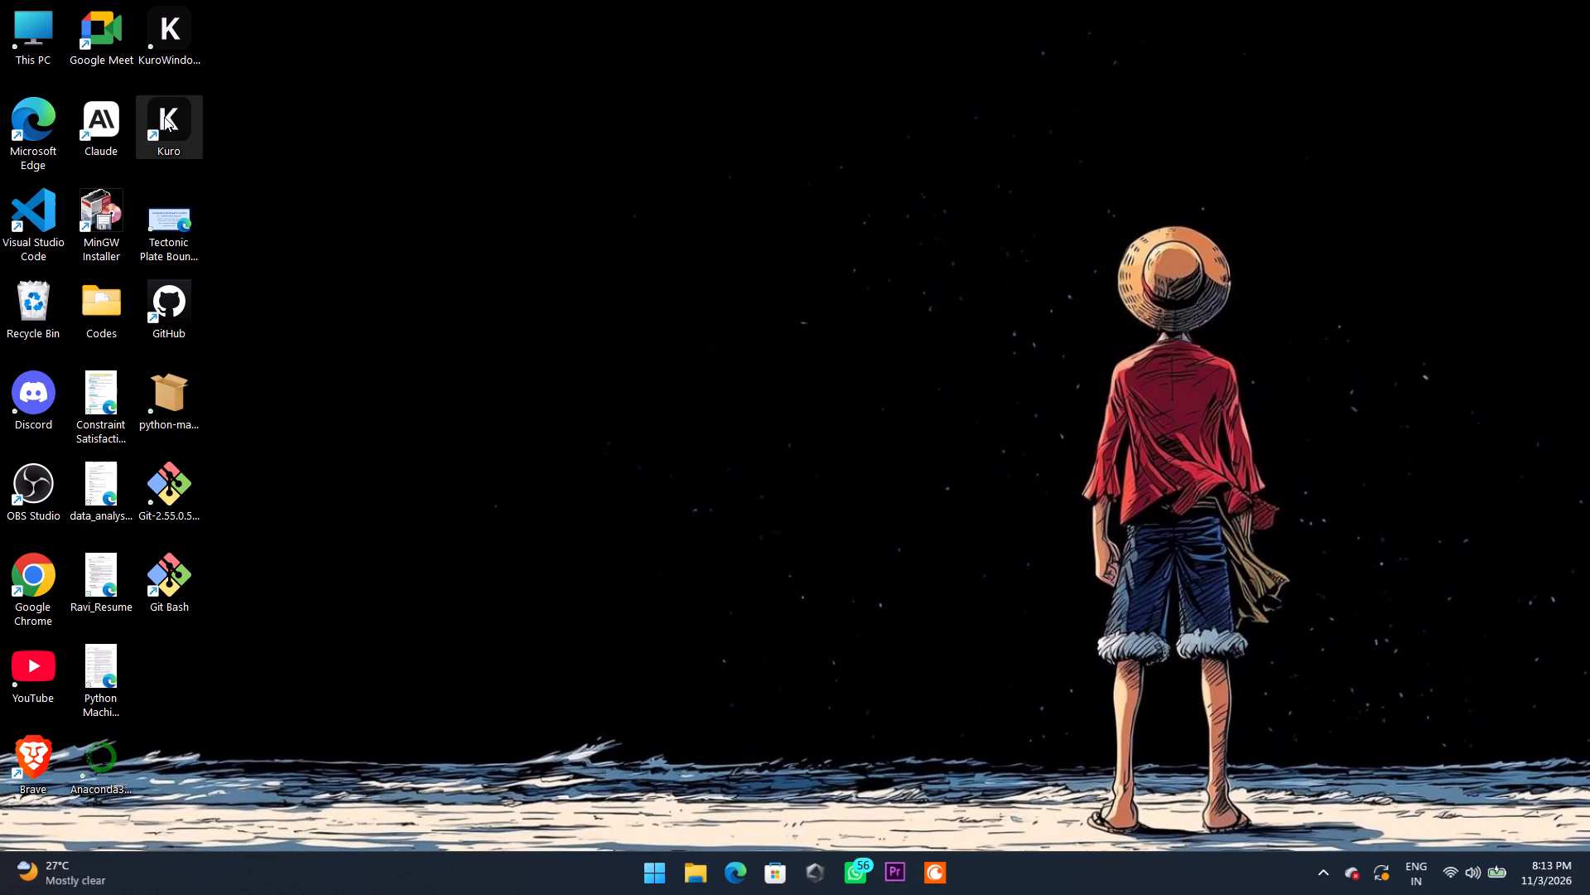
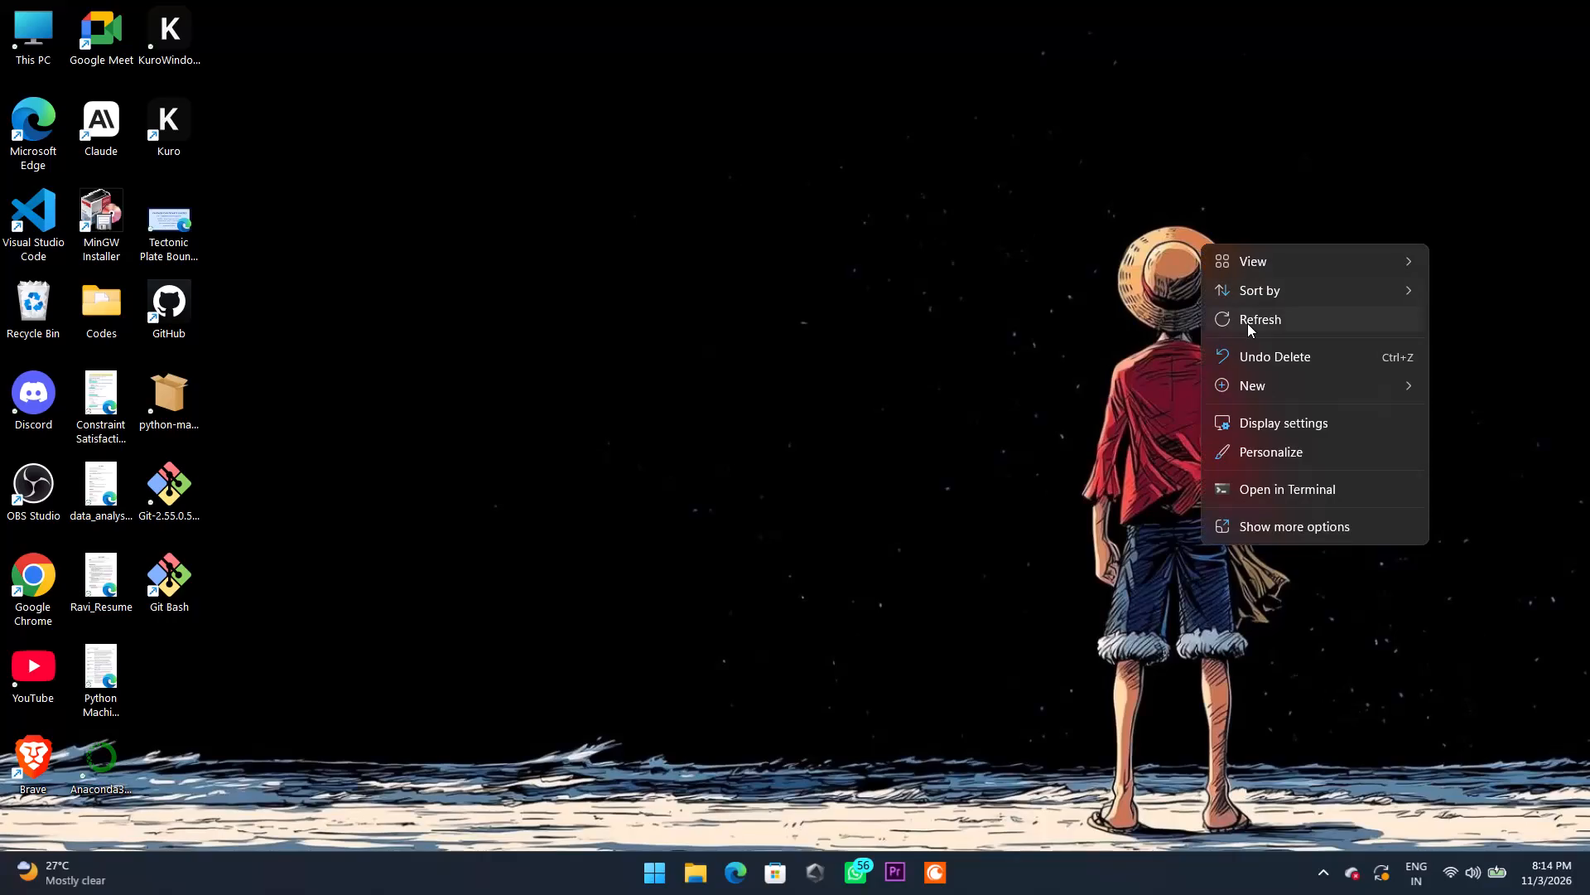
Refresh the desktop.
left_click(1247, 323)
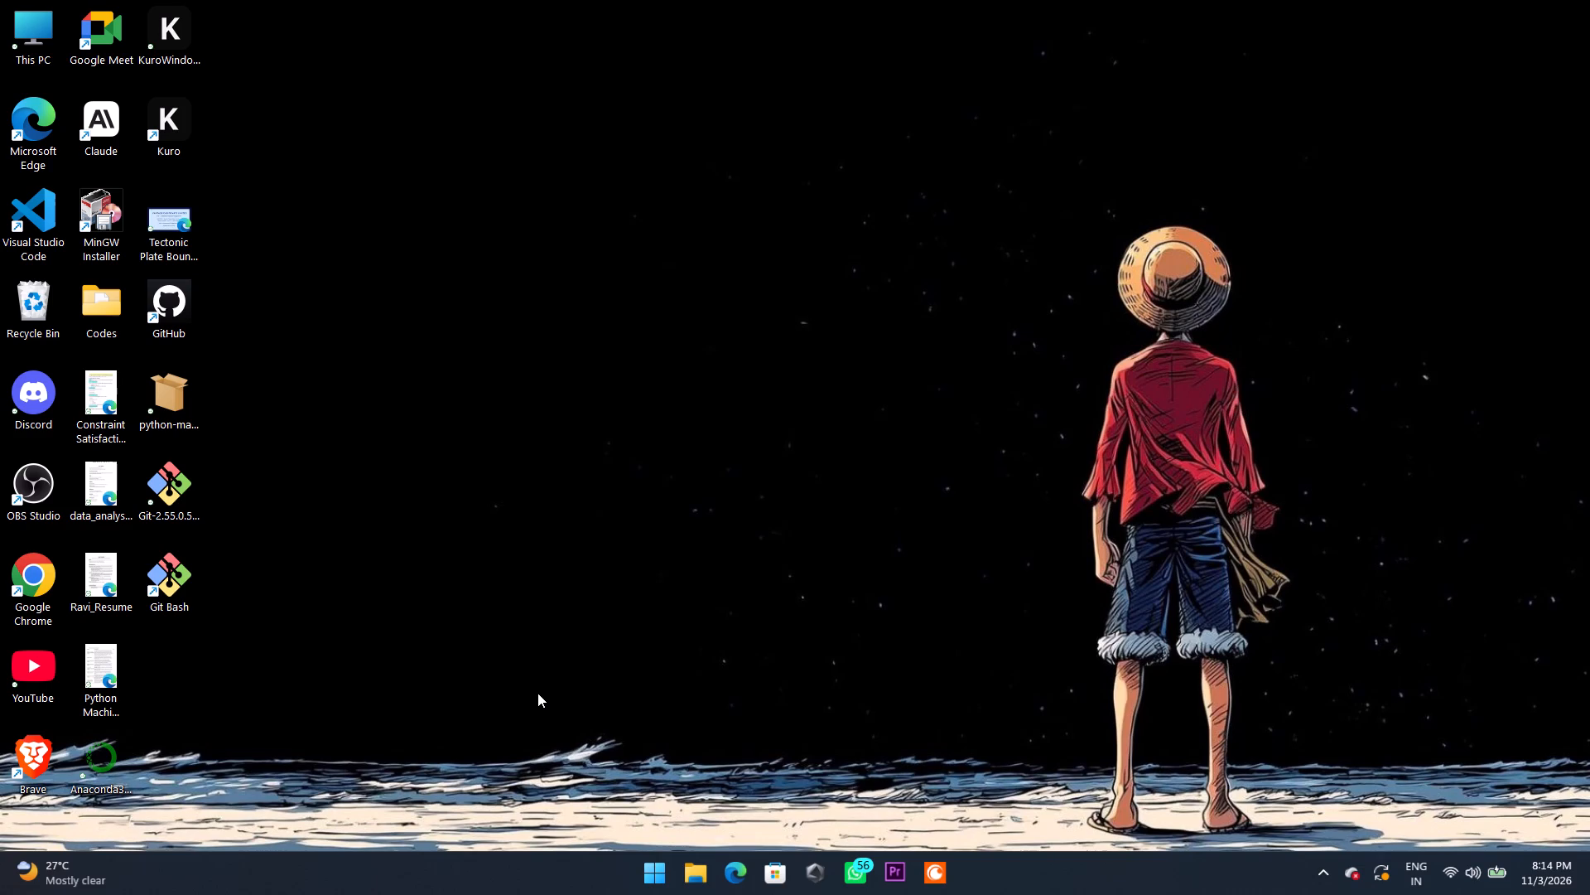
Open the Windows Update settings and restart the computer immediately to install the pending updates.
left_click(1373, 870)
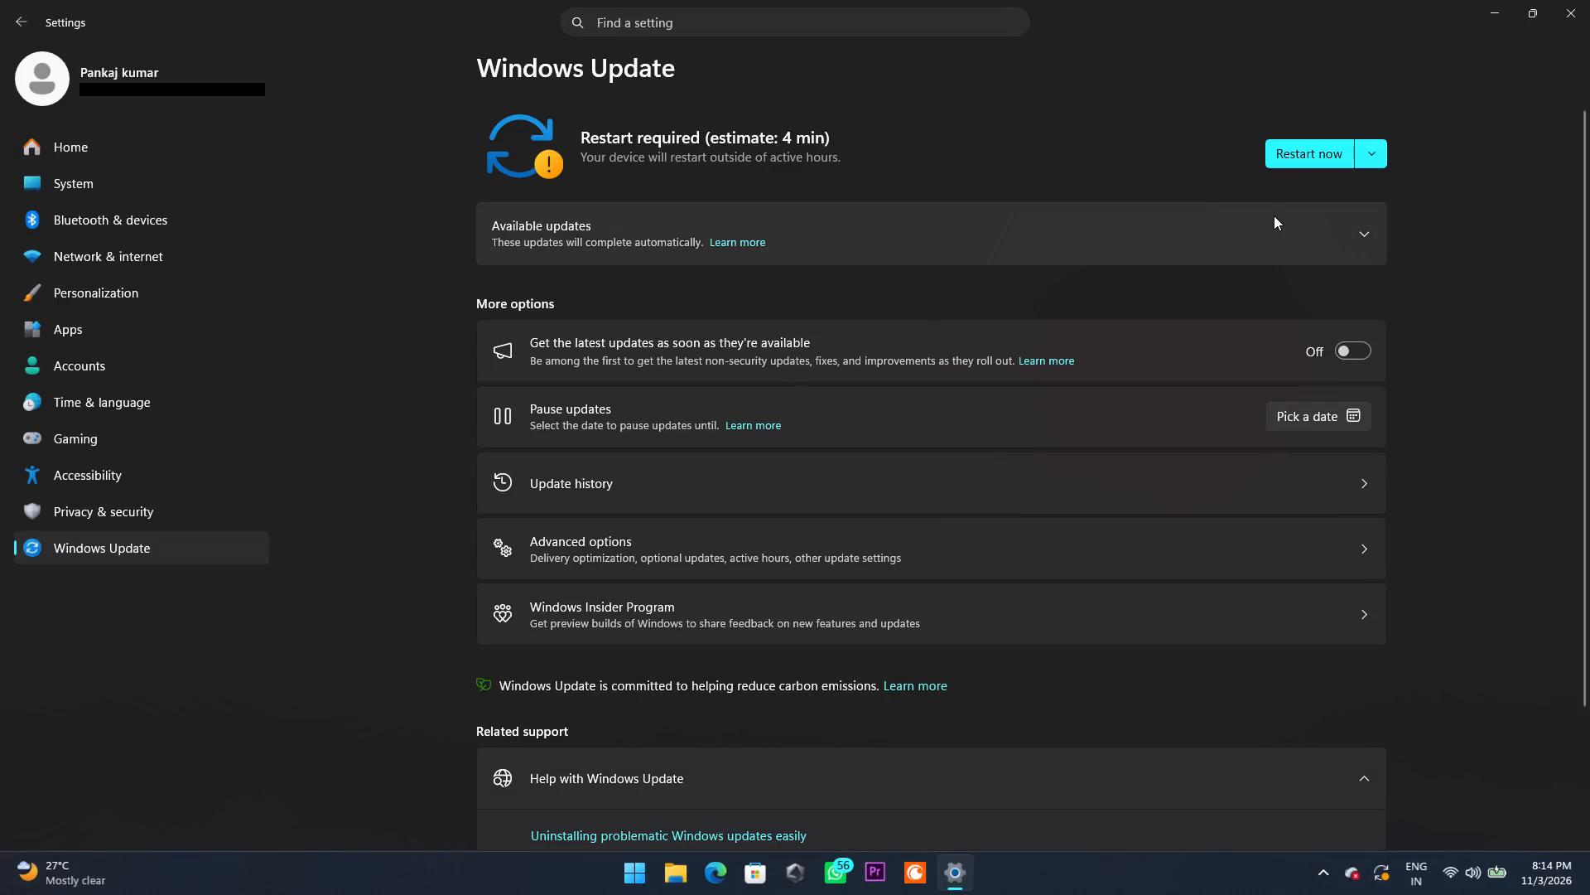
left_click(1307, 151)
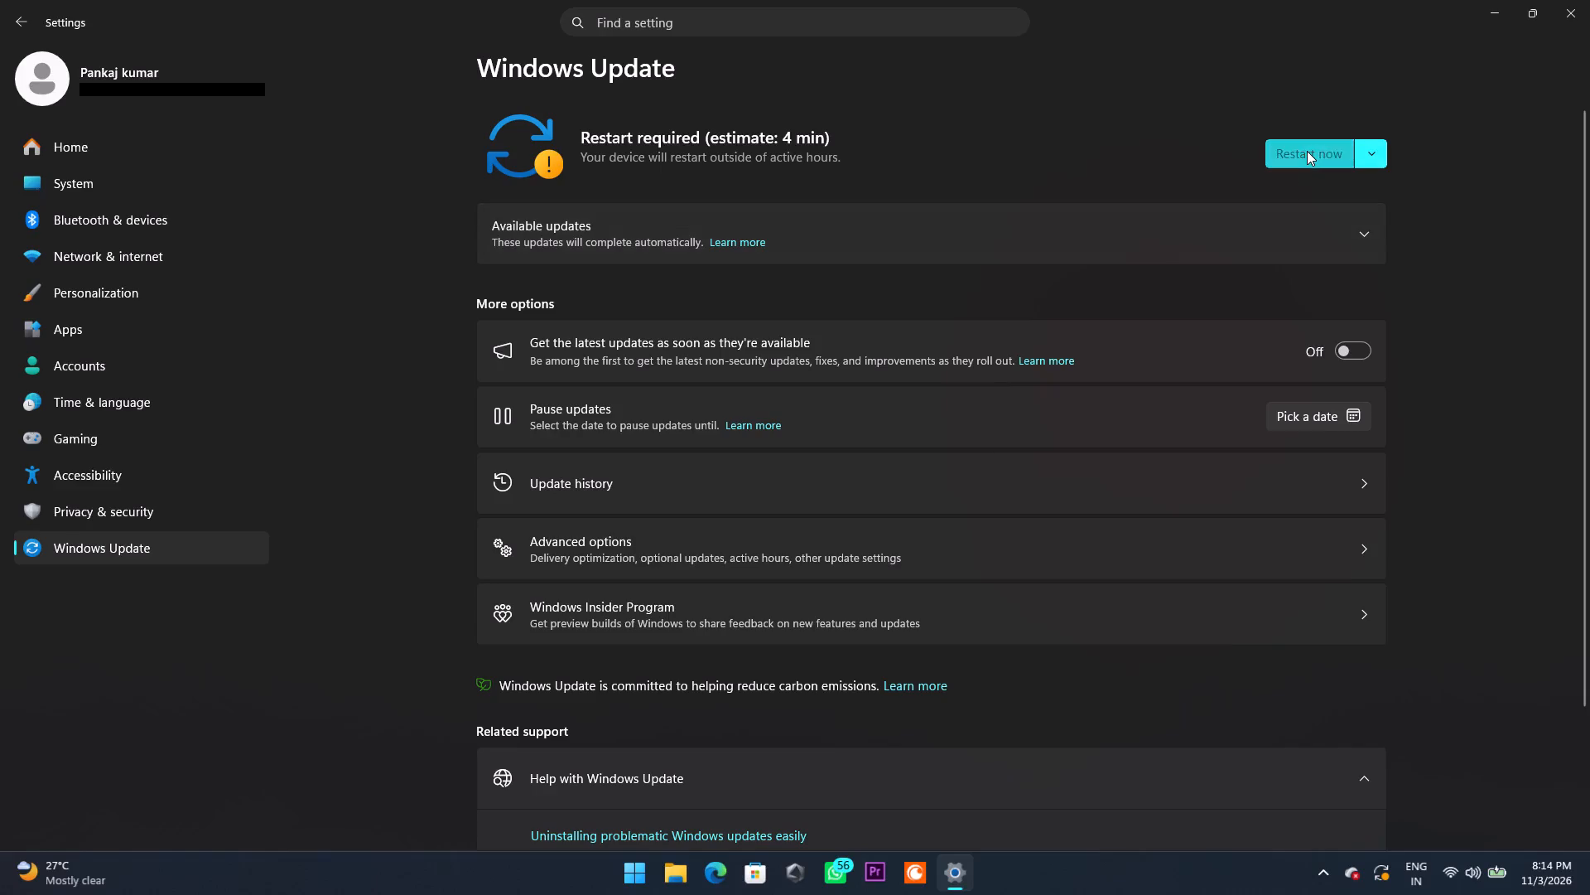